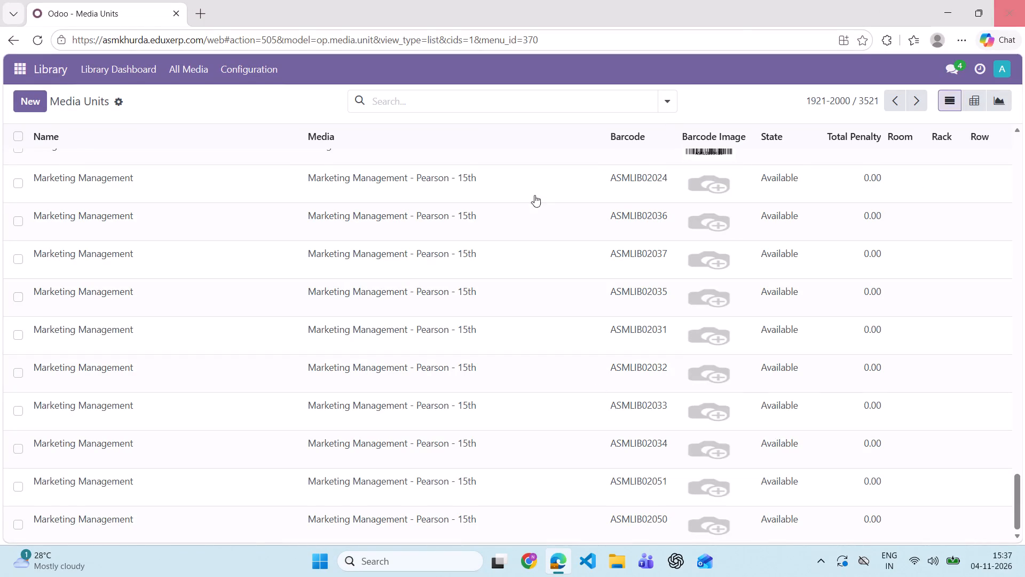
# Open the first Managerial Economics & Business Strategy unit and regenerate its barcode image by removing and re-entering the last digit of ASMLIB01558.
pyautogui.scroll(8, 265, 385)
pyautogui.scroll(16, 265, 385)
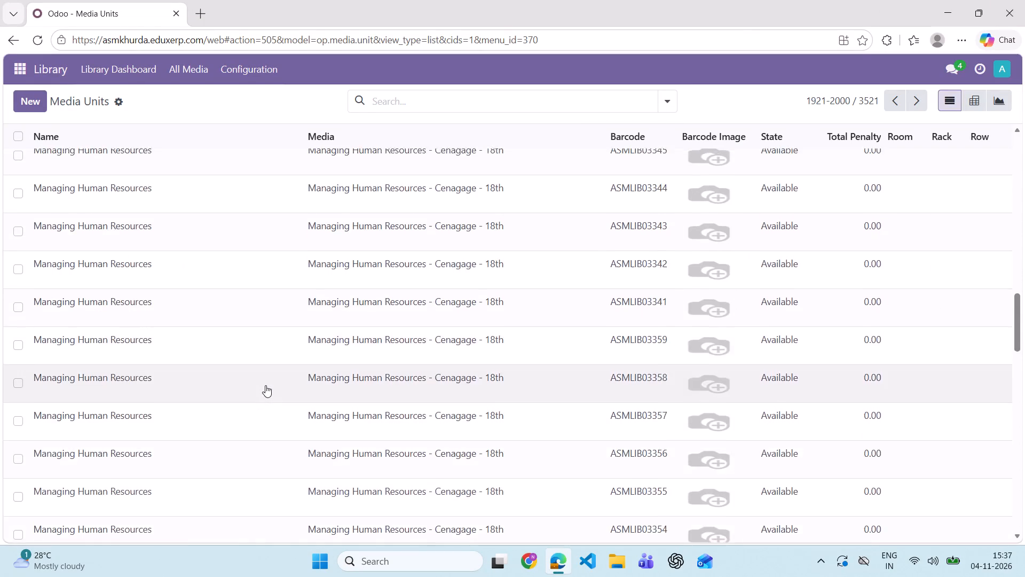
pyautogui.scroll(20, 265, 385)
pyautogui.scroll(1, 265, 385)
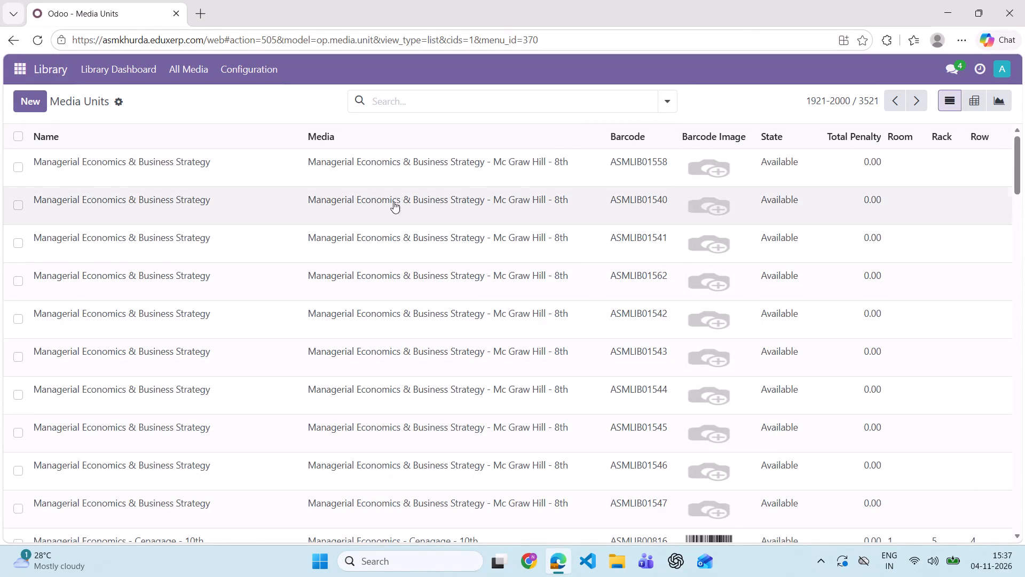
pyautogui.click(200, 171)
pyautogui.click(234, 240)
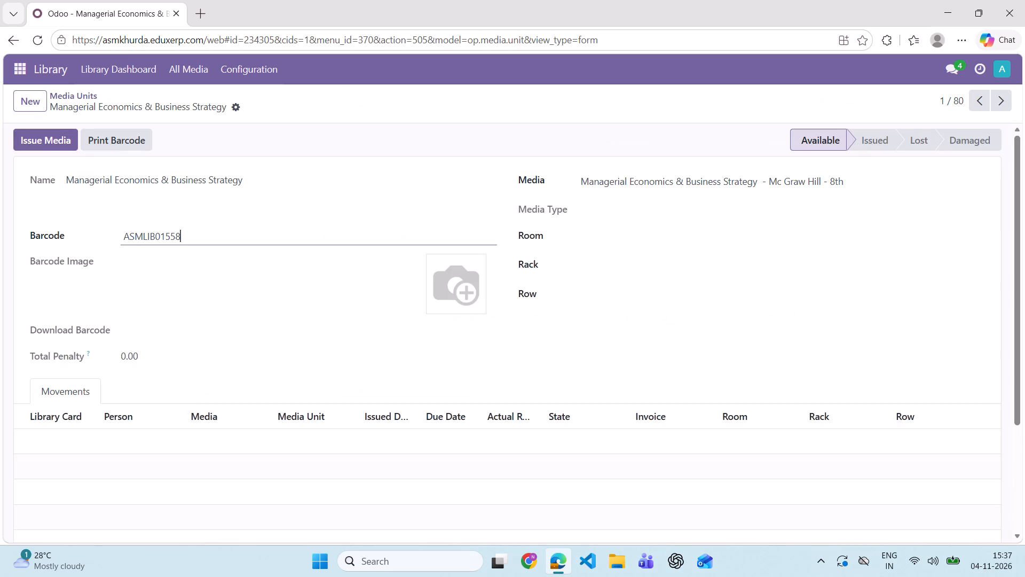
pyautogui.press('BackSpace')
pyautogui.click(254, 144)
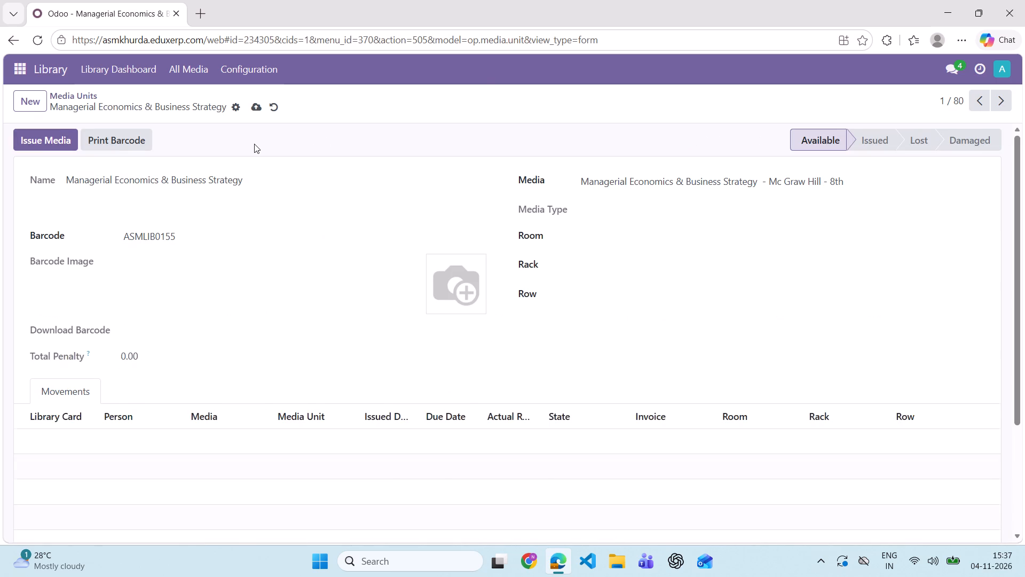
pyautogui.click(224, 237)
pyautogui.press('8')
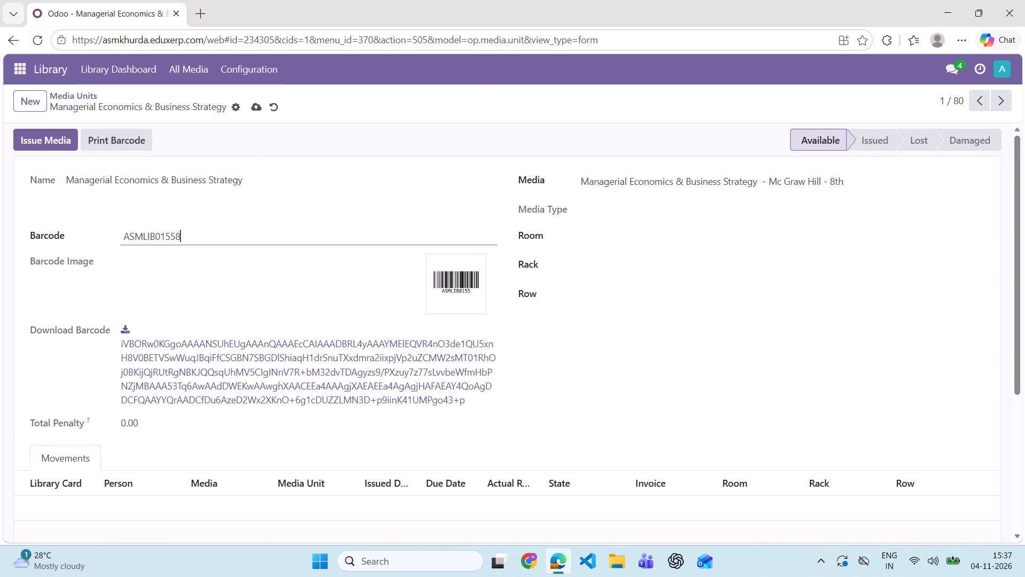
# Go to the next media unit and regenerate its barcode image by removing and re-entering the last digit of ASMLIB01540.
pyautogui.click(1007, 95)
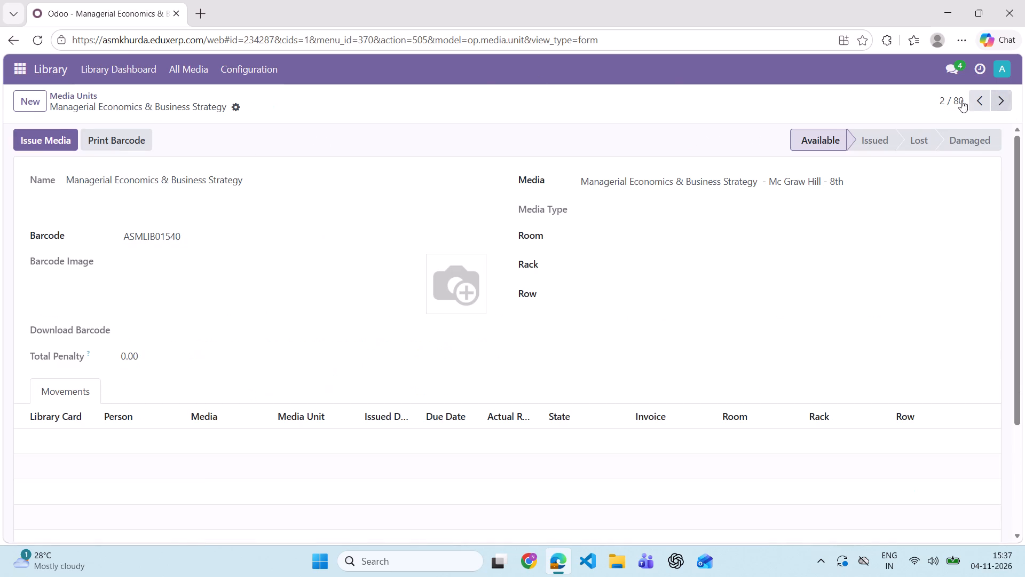
pyautogui.click(193, 229)
pyautogui.press('BackSpace')
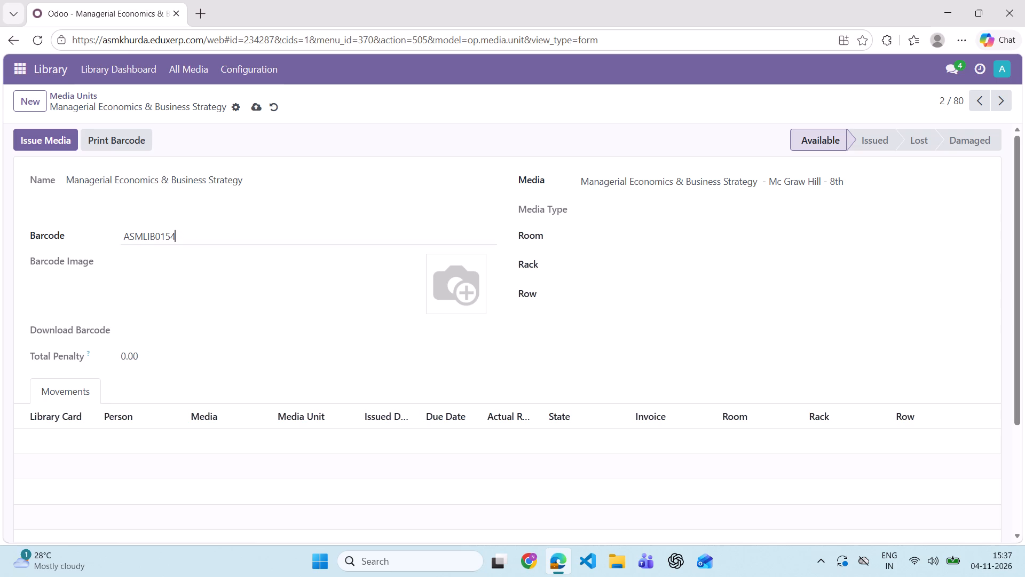
pyautogui.click(235, 148)
pyautogui.click(210, 244)
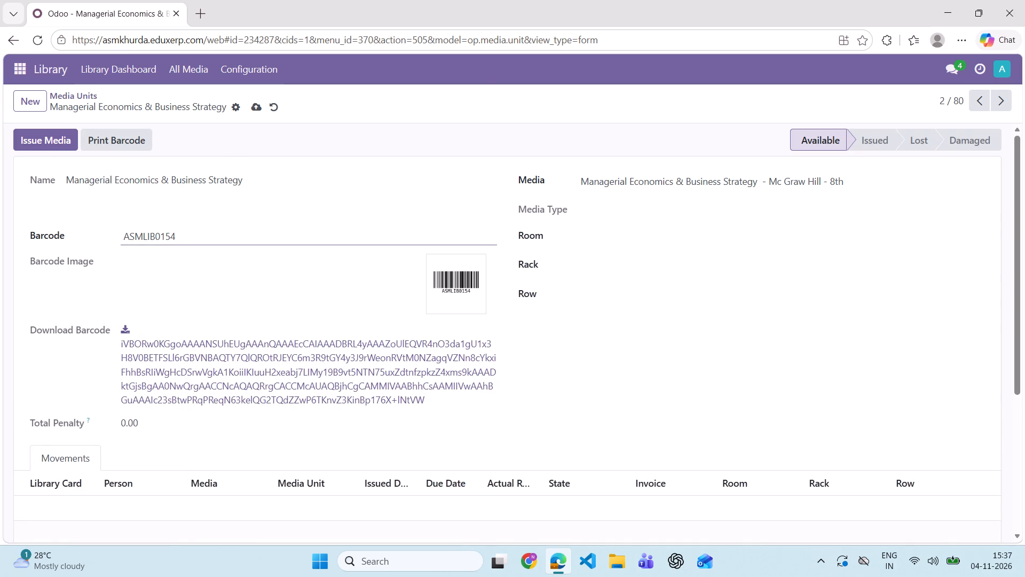
pyautogui.press('0')
pyautogui.click(238, 135)
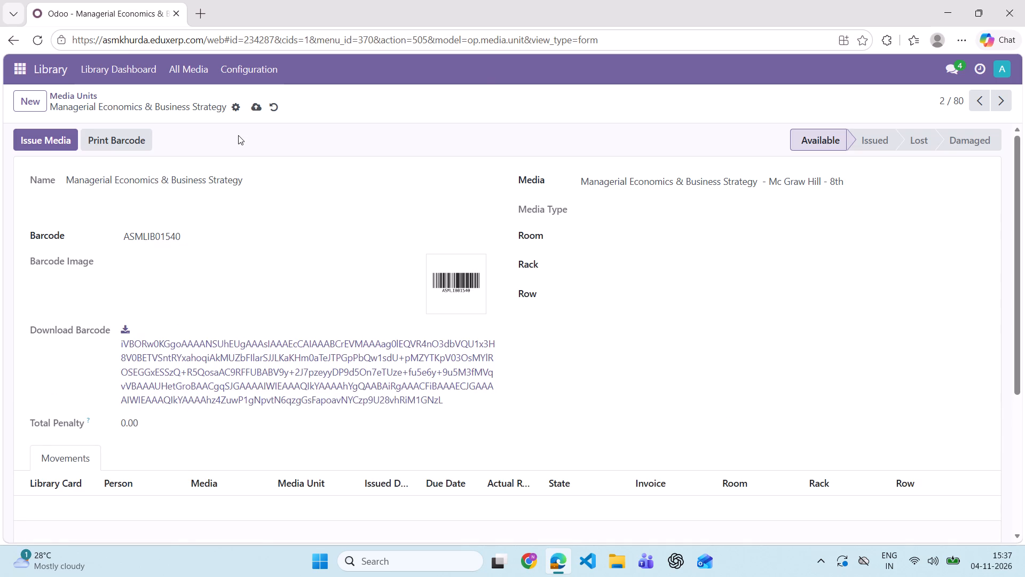
# Go to the next media unit and regenerate its barcode image by removing and re-entering the last digit of ASMLIB01541.
pyautogui.click(1004, 103)
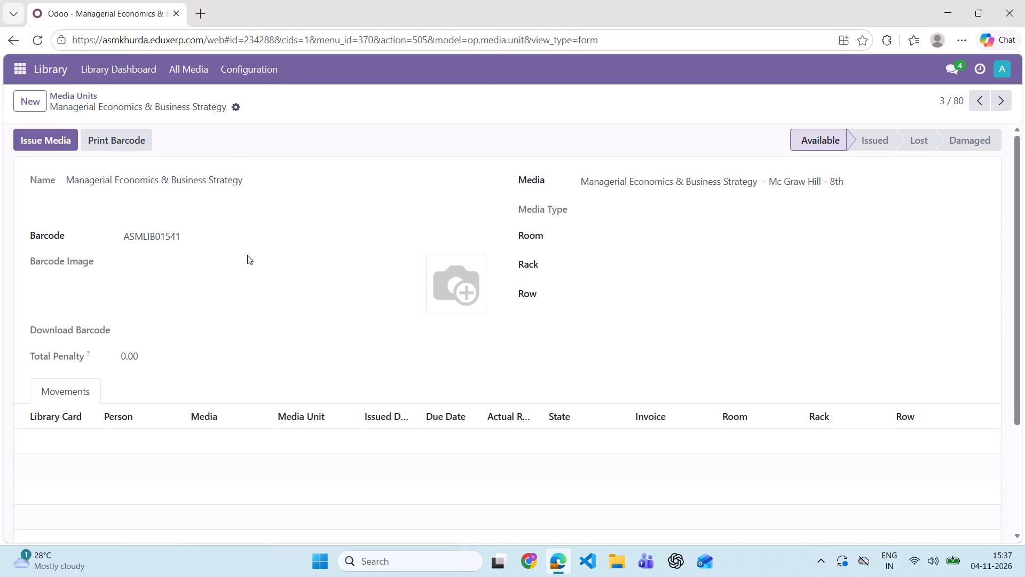
pyautogui.click(246, 244)
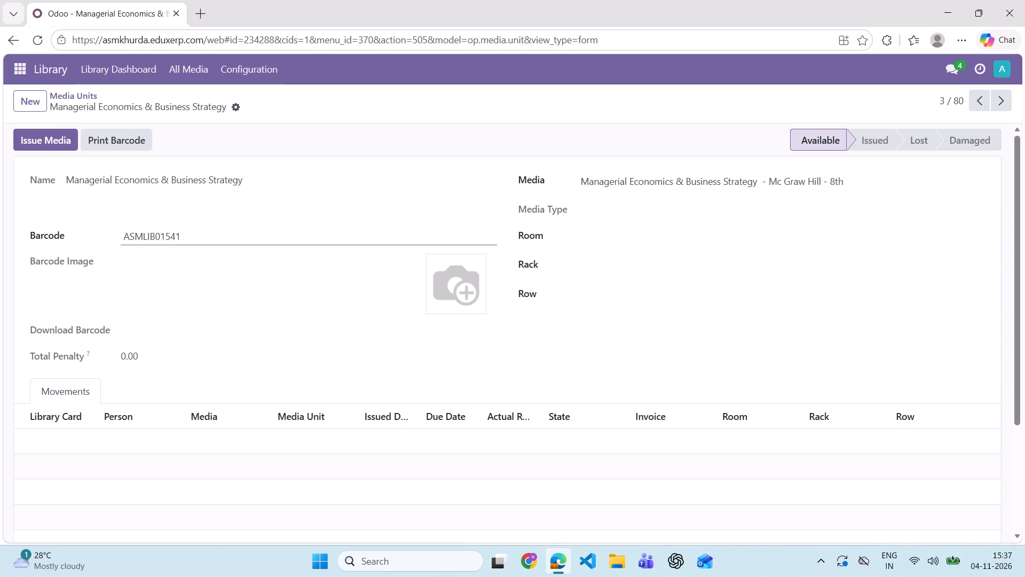
pyautogui.press('BackSpace')
pyautogui.click(225, 145)
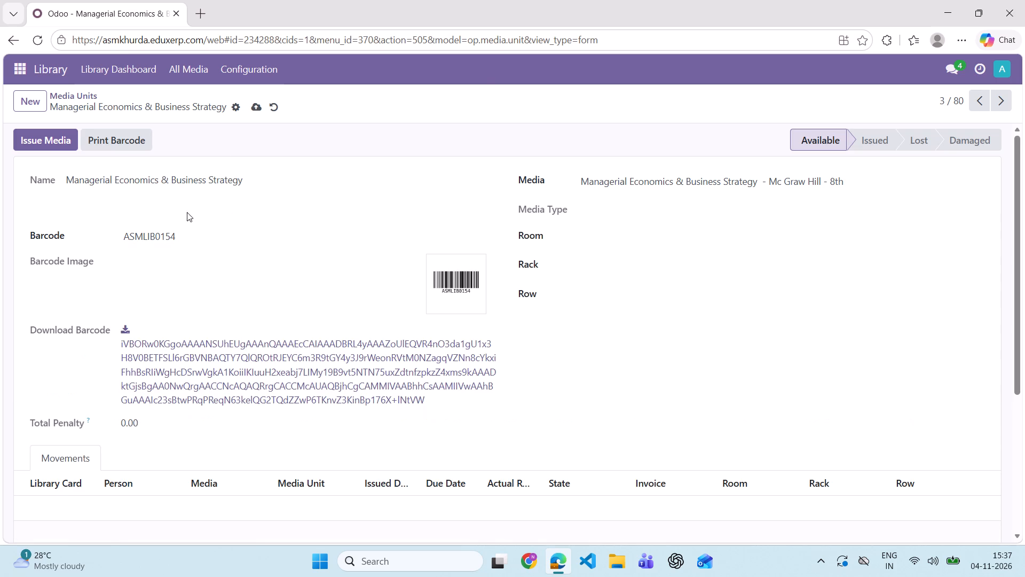
pyautogui.click(187, 238)
pyautogui.press('1')
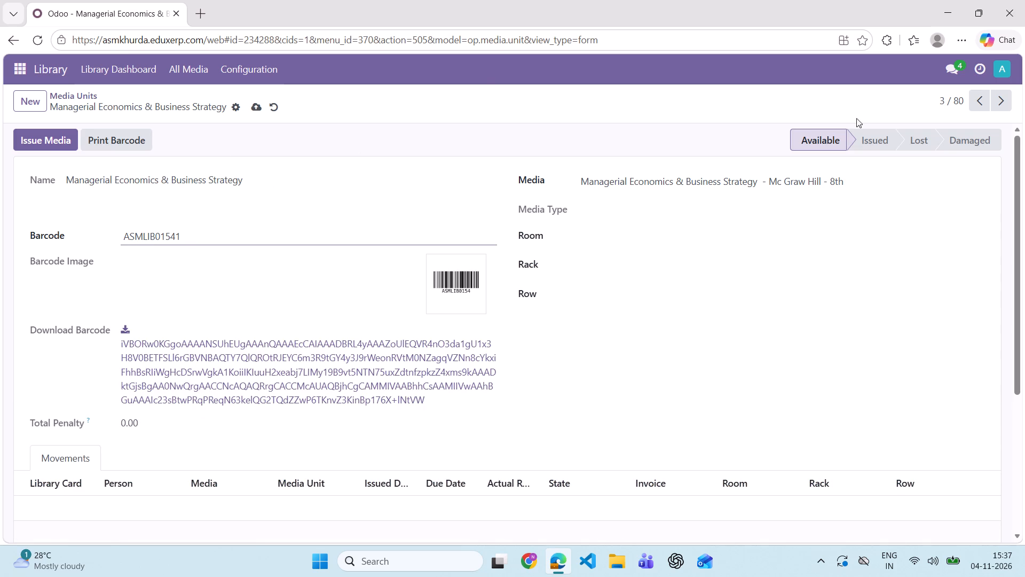
# Go to the next media unit and regenerate its barcode image by removing and re-entering the last digit of ASMLIB01562.
pyautogui.click(1003, 103)
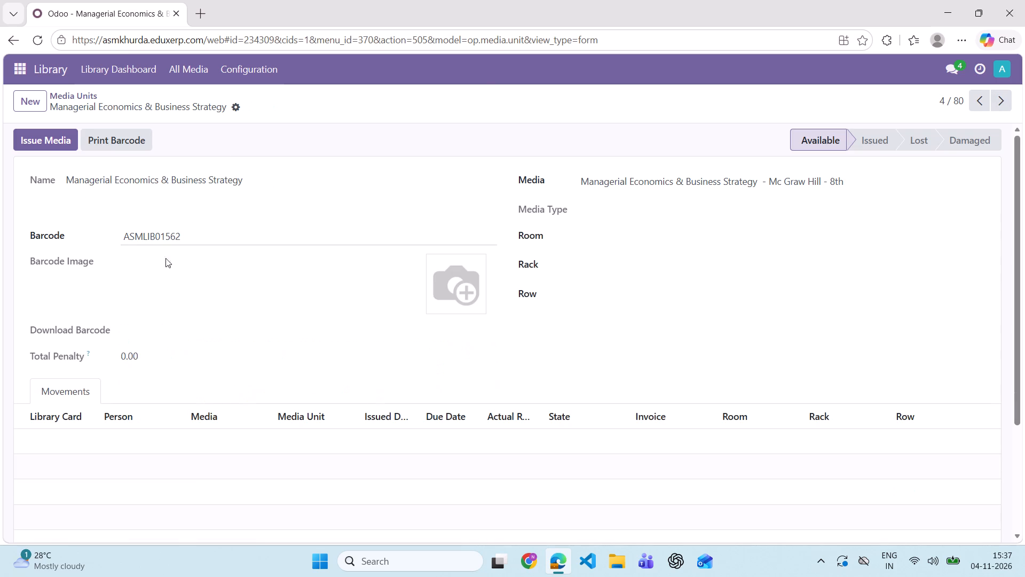
pyautogui.click(203, 237)
pyautogui.press('BackSpace')
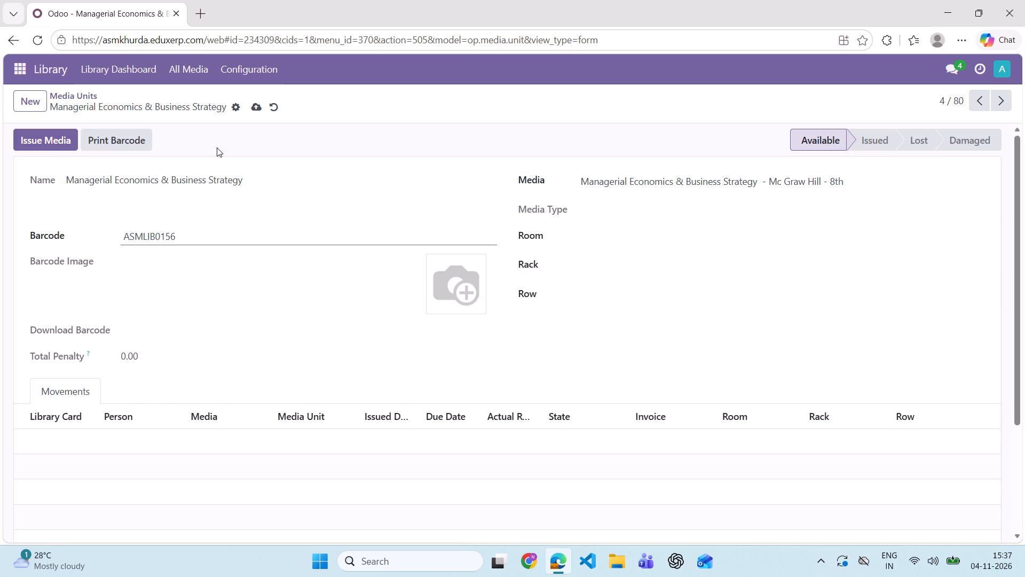
pyautogui.click(217, 147)
pyautogui.click(183, 239)
pyautogui.press('2')
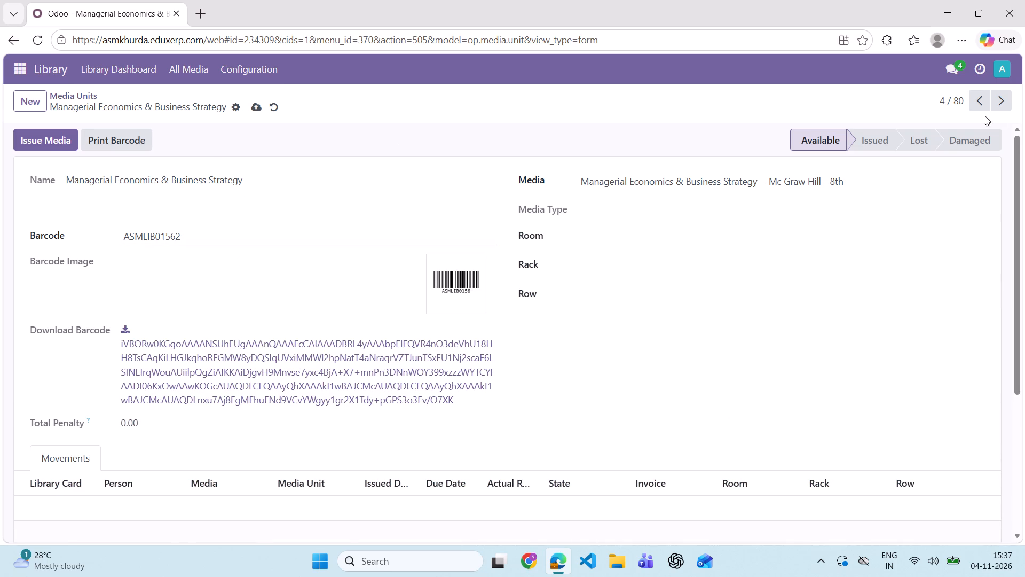
# Go to the next media unit and regenerate its barcode image by removing and re-entering the last digit of ASMLIB01542.
pyautogui.click(1000, 98)
pyautogui.click(257, 229)
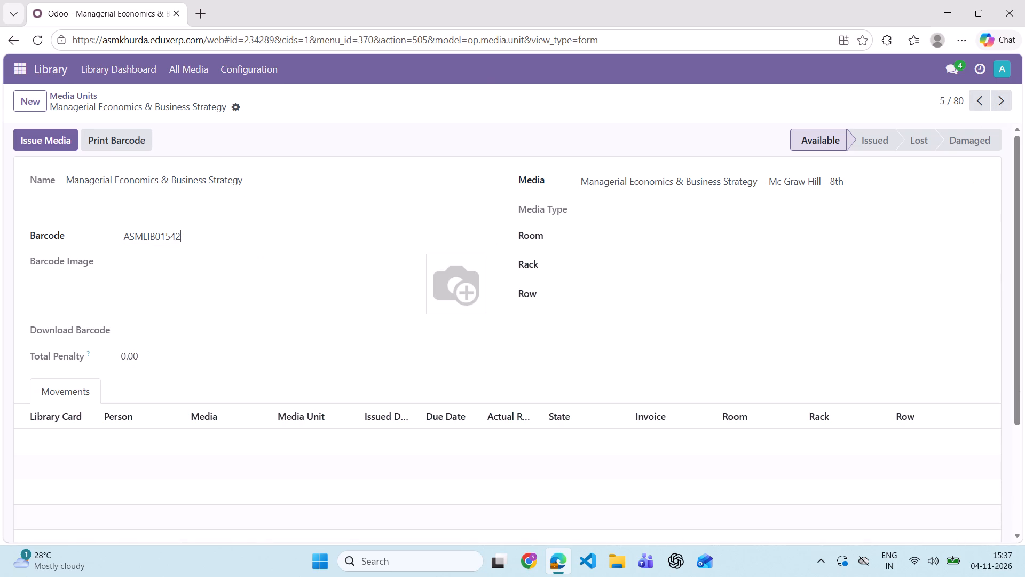
pyautogui.press('BackSpace')
pyautogui.click(258, 158)
pyautogui.click(228, 236)
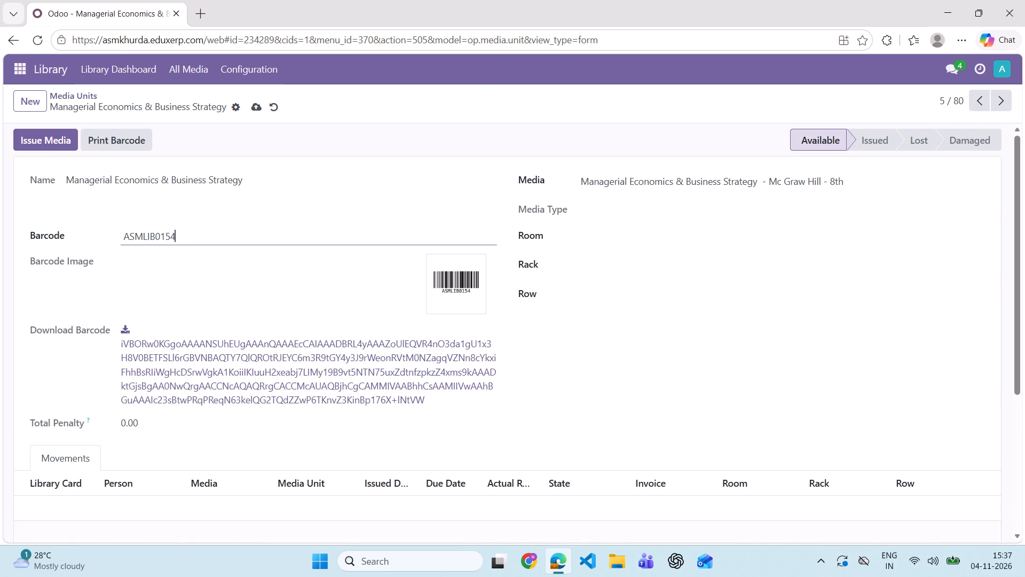
pyautogui.press('2')
# Go to the next media unit and regenerate its barcode image by removing and re-entering the last digit of ASMLIB01543.
pyautogui.click(1000, 97)
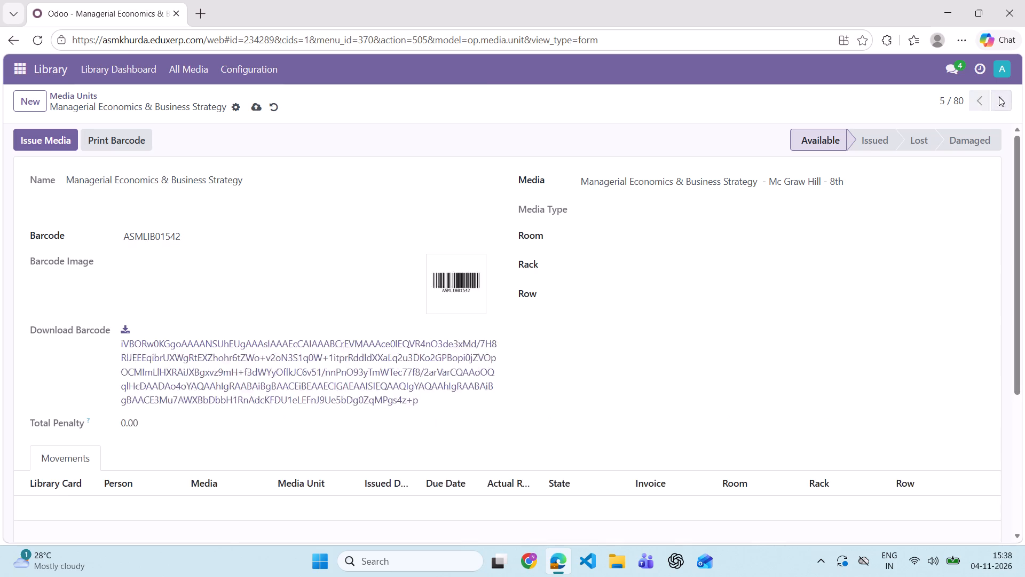
pyautogui.click(223, 237)
pyautogui.press('BackSpace')
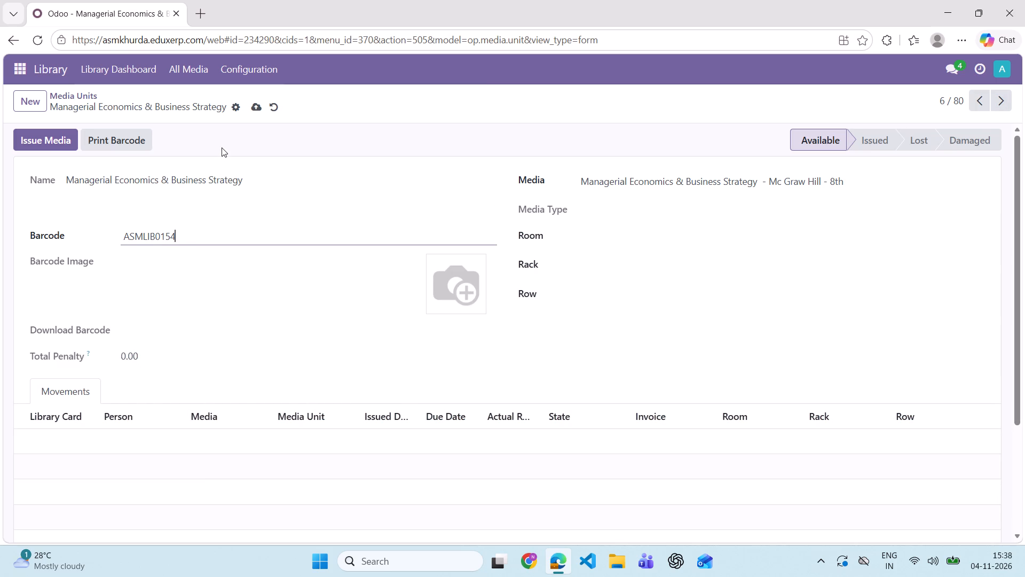
pyautogui.click(222, 147)
pyautogui.click(189, 240)
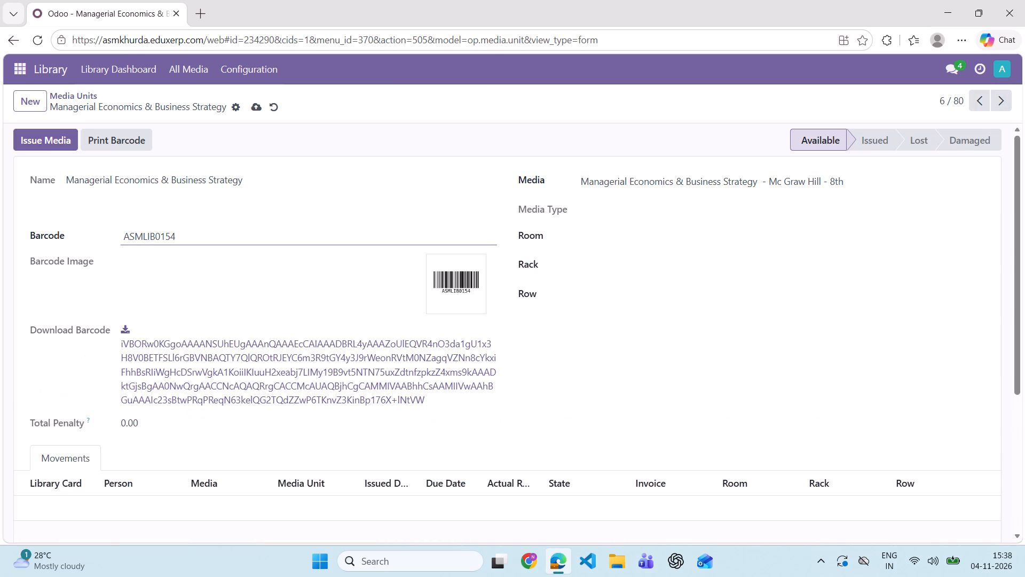
pyautogui.press('3')
# Go to the next media unit and regenerate its barcode image by removing and re-entering the last digit of ASMLIB01544.
pyautogui.click(1003, 100)
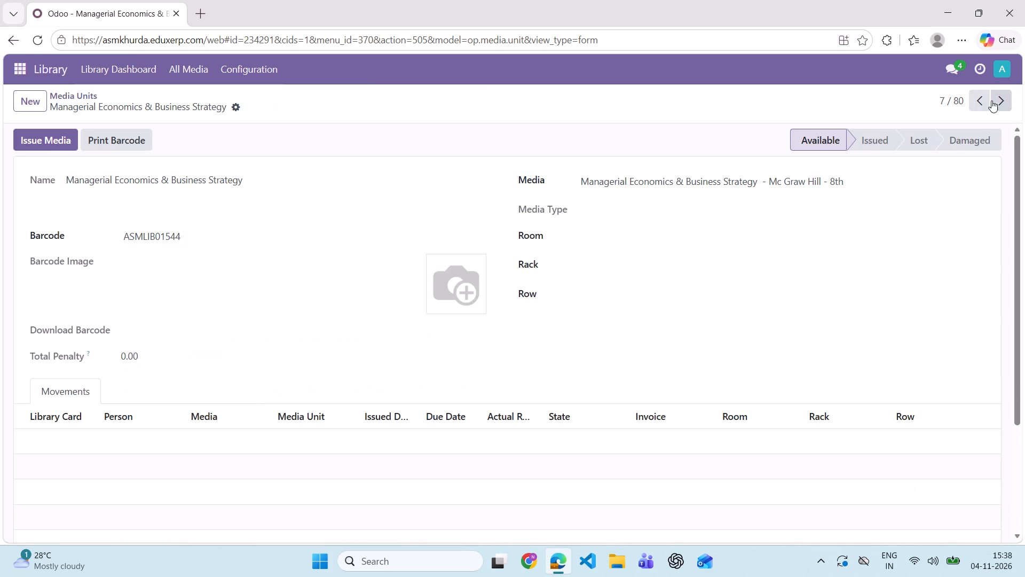
pyautogui.click(196, 238)
pyautogui.press('BackSpace')
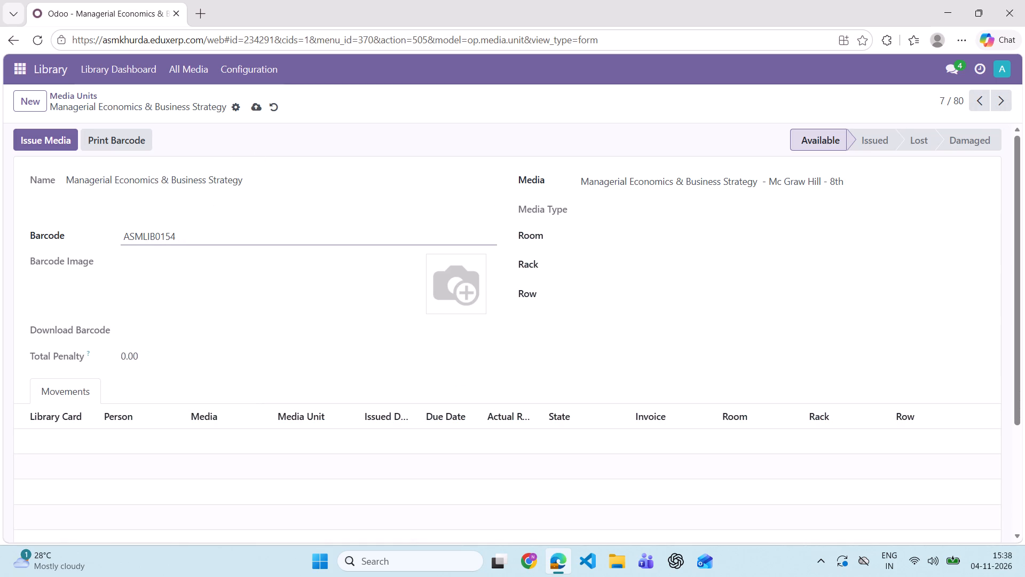
pyautogui.click(213, 147)
pyautogui.click(204, 242)
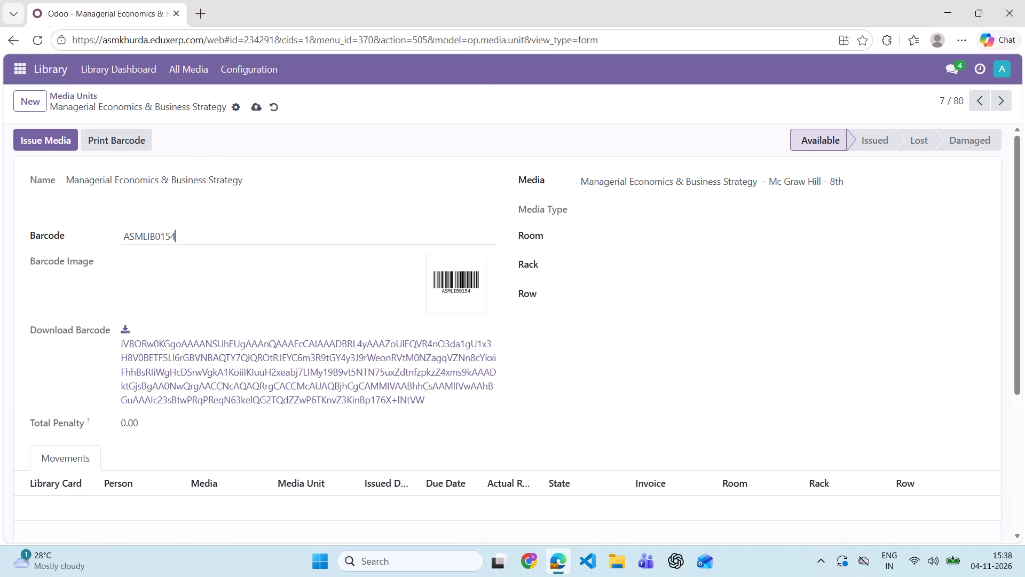
pyautogui.press('4')
# Go to the next media unit and regenerate its barcode image by removing and re-entering the last digit of ASMLIB01545.
pyautogui.click(1004, 105)
pyautogui.click(240, 243)
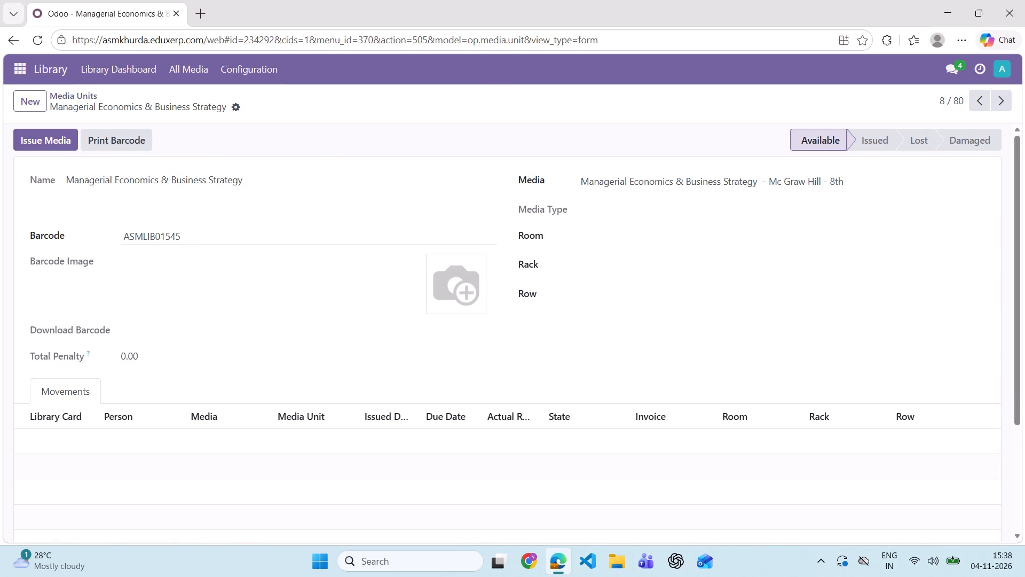
pyautogui.press('BackSpace')
pyautogui.click(230, 155)
pyautogui.click(203, 232)
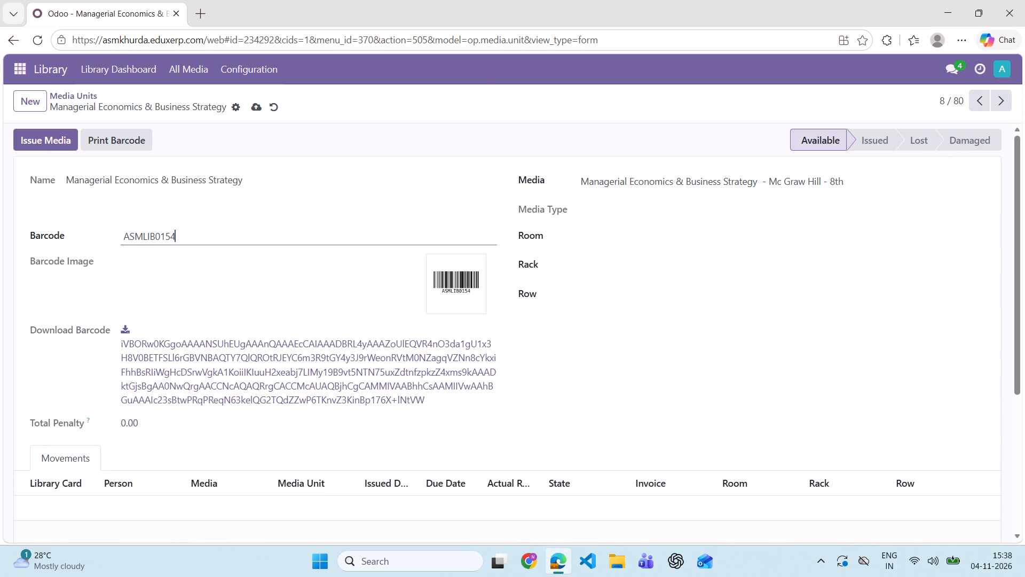
pyautogui.press('5')
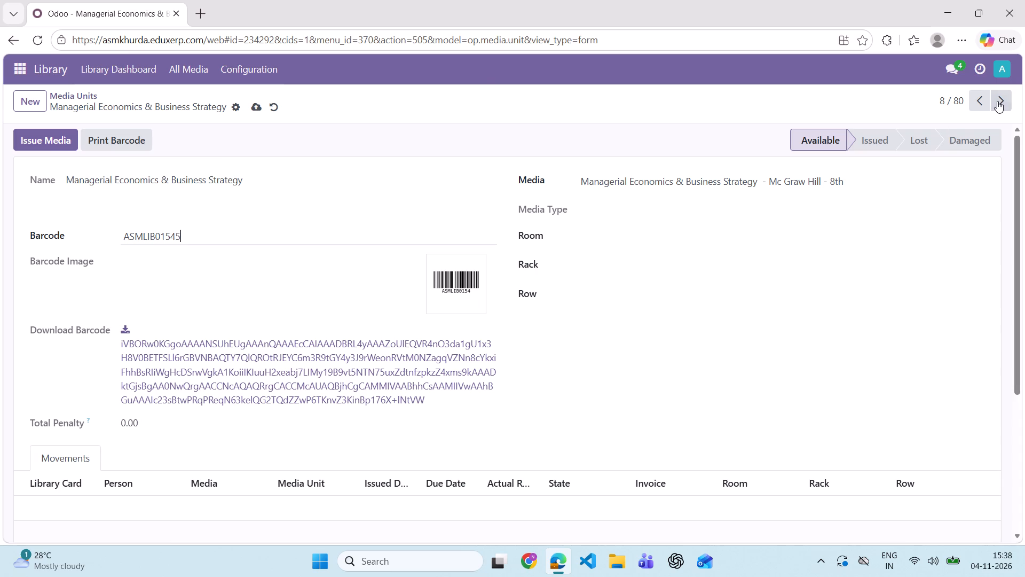
# Go to the next media unit and regenerate its barcode image by removing and re-entering the last digit of ASMLIB01546.
pyautogui.click(997, 101)
pyautogui.click(219, 246)
pyautogui.click(225, 237)
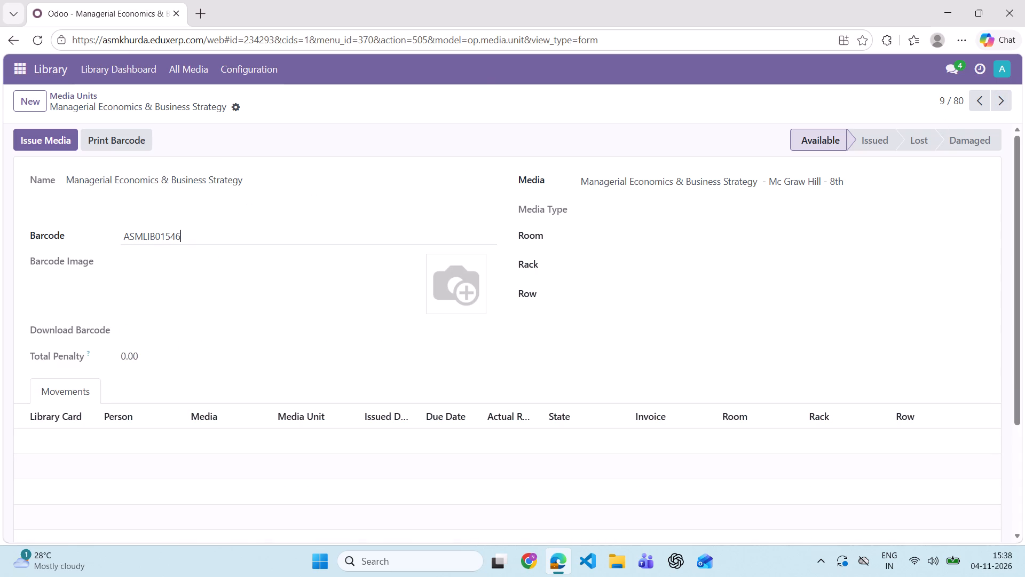
pyautogui.press('BackSpace')
pyautogui.click(201, 142)
pyautogui.click(189, 231)
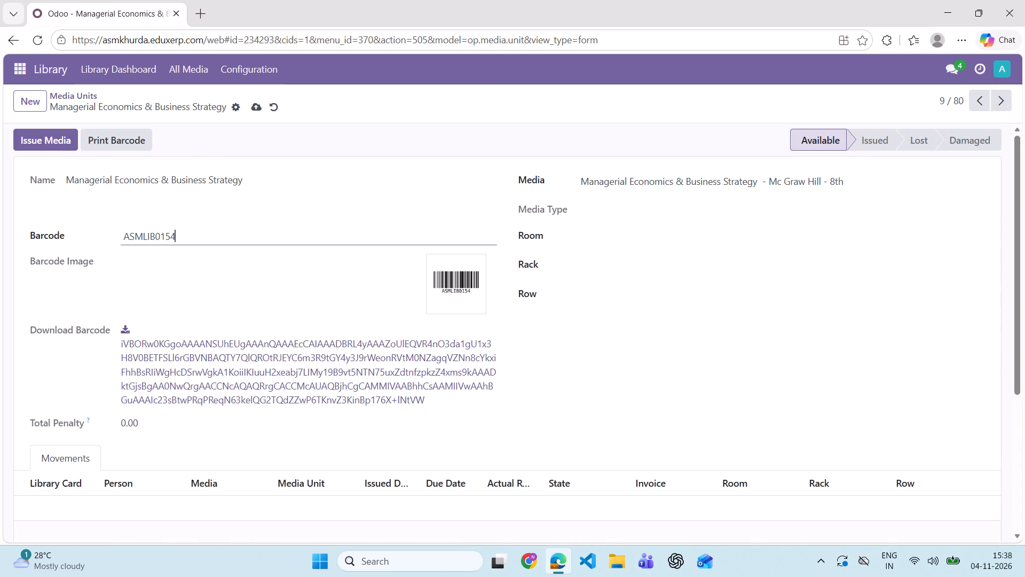
pyautogui.press('6')
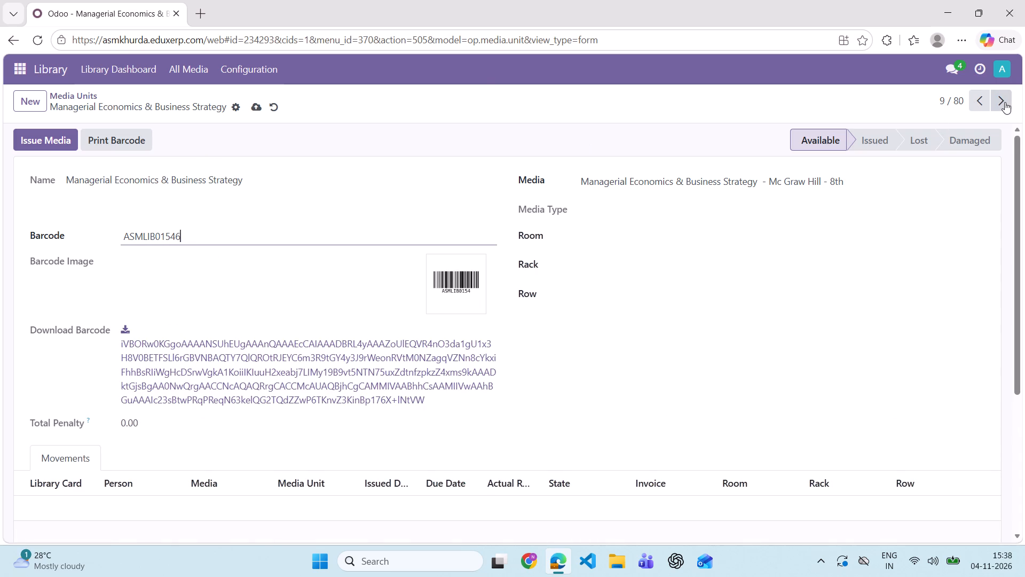
# Go to the next media unit and regenerate its barcode image by removing and re-entering the last digit of ASMLIB01547.
pyautogui.click(1005, 102)
pyautogui.click(232, 240)
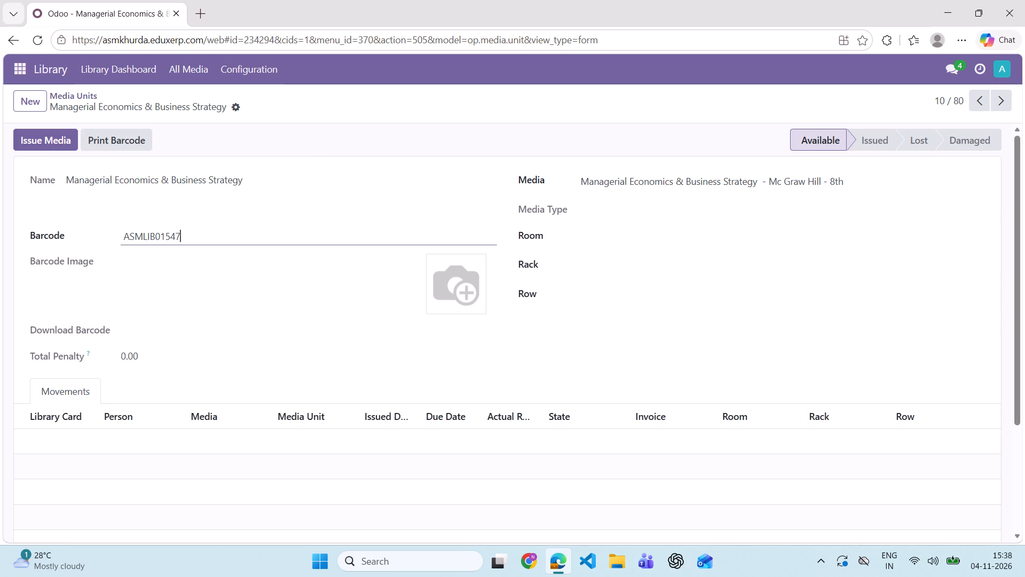
pyautogui.press('BackSpace')
pyautogui.click(188, 157)
pyautogui.click(183, 235)
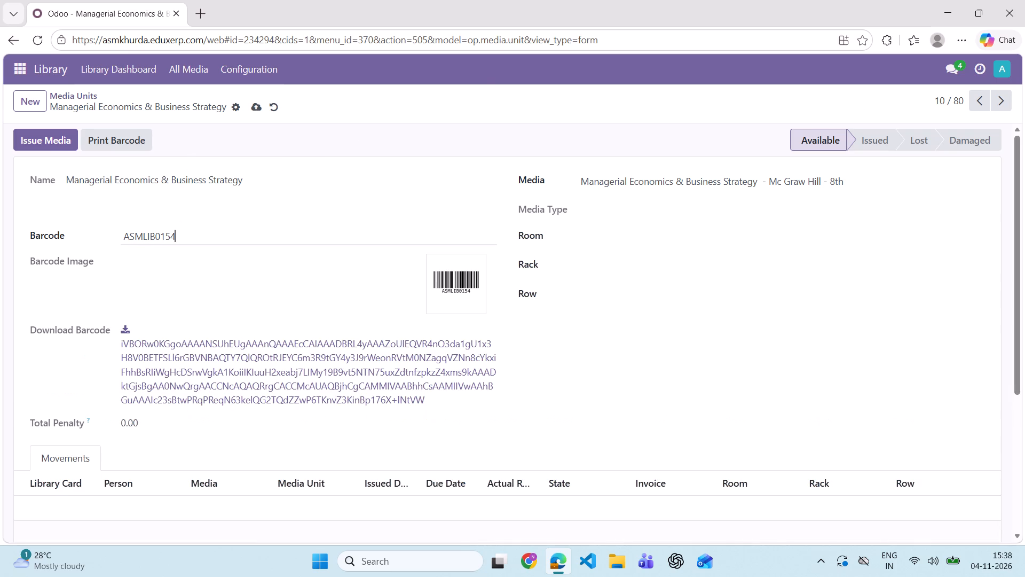
pyautogui.press('7')
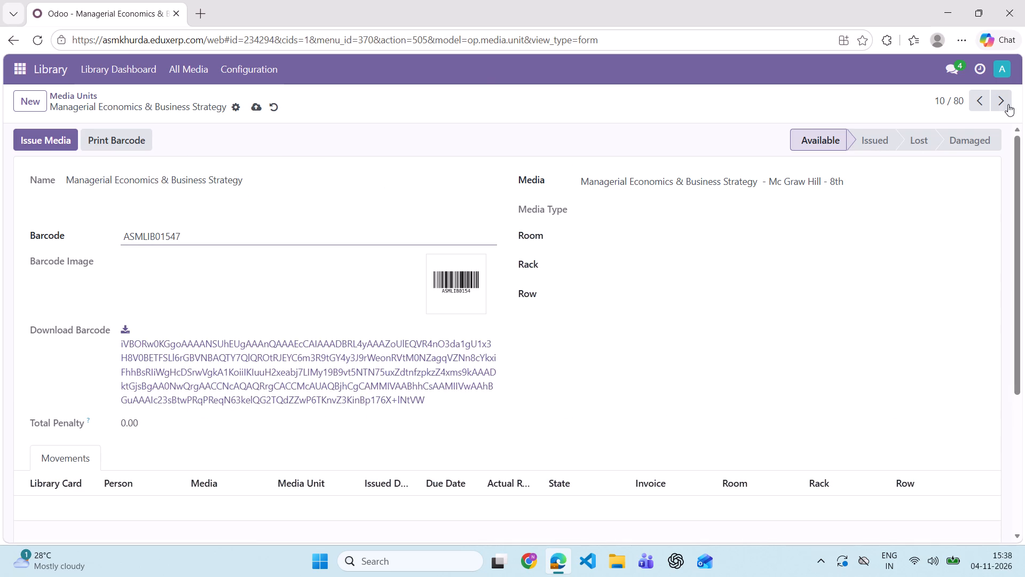
# Go to the next media unit and regenerate its barcode image by removing and re-entering the last digit of ASMLIB00816.
pyautogui.click(1011, 104)
pyautogui.click(210, 233)
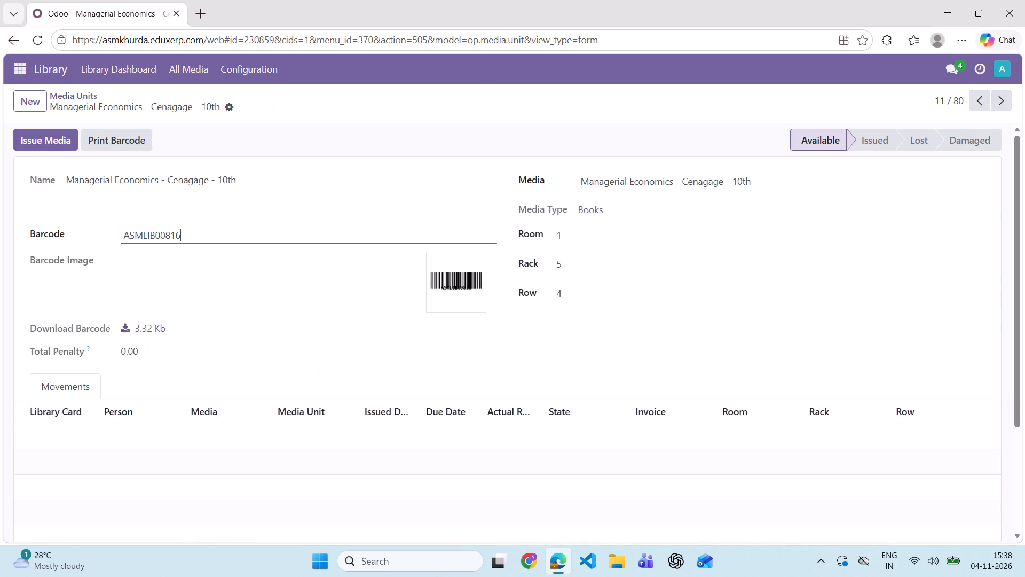
pyautogui.press('BackSpace')
pyautogui.click(220, 145)
pyautogui.click(210, 236)
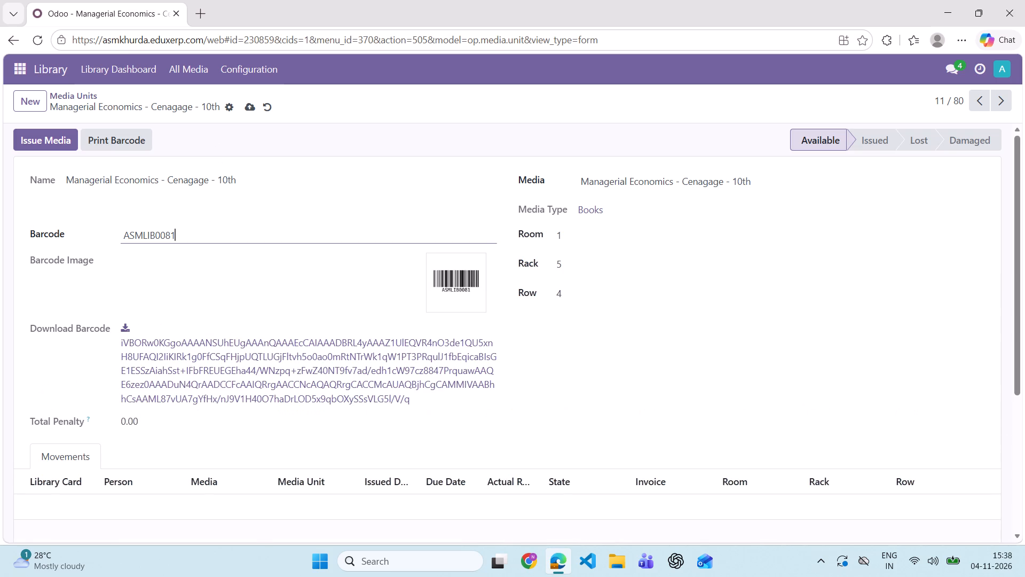
pyautogui.press('6')
# Go to the next media unit and regenerate its barcode image by removing and re-entering the last digit of ASMLIB00884.
pyautogui.click(1003, 102)
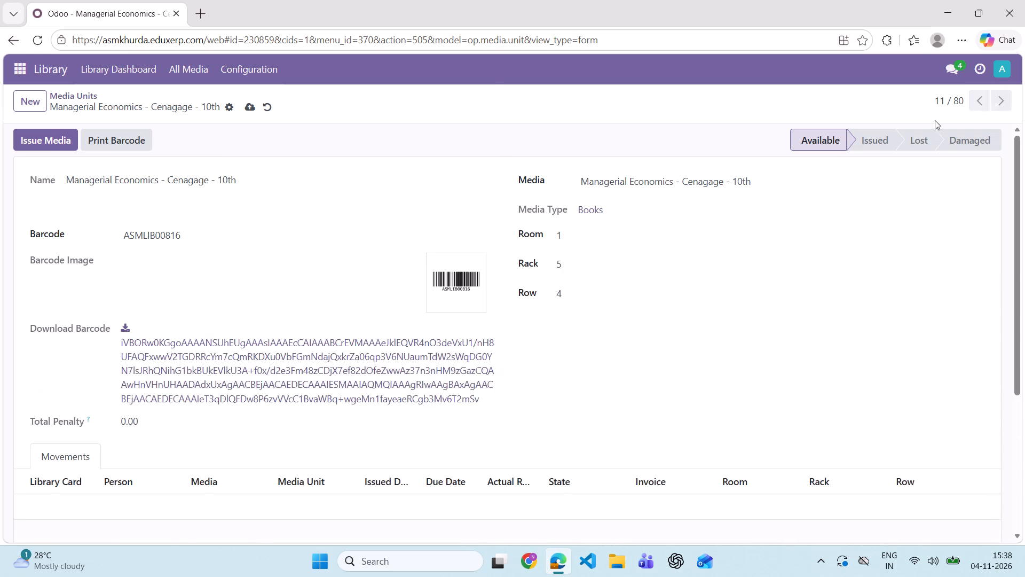
pyautogui.click(280, 235)
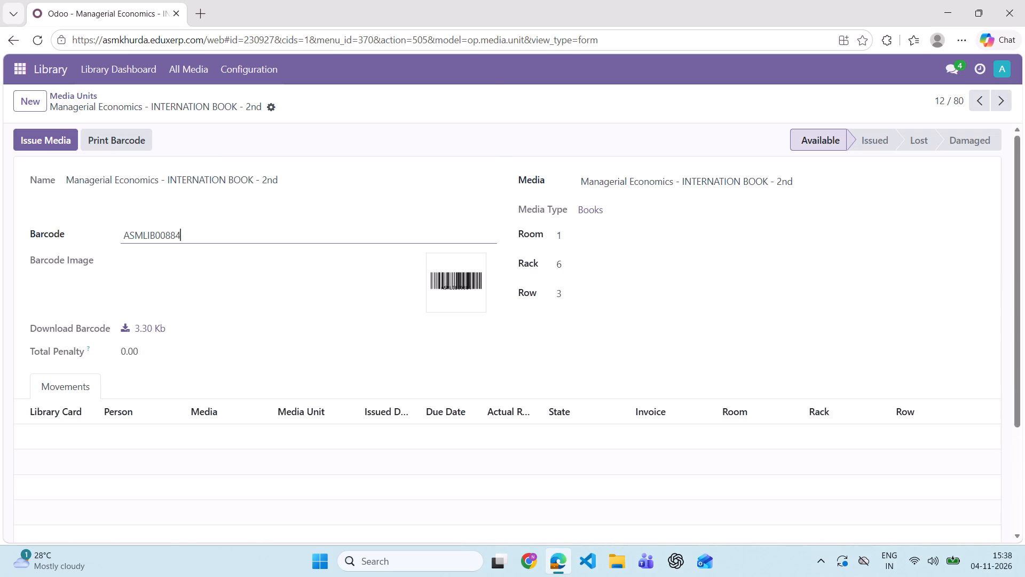
pyautogui.press('BackSpace')
pyautogui.click(264, 144)
pyautogui.click(202, 235)
pyautogui.press('4')
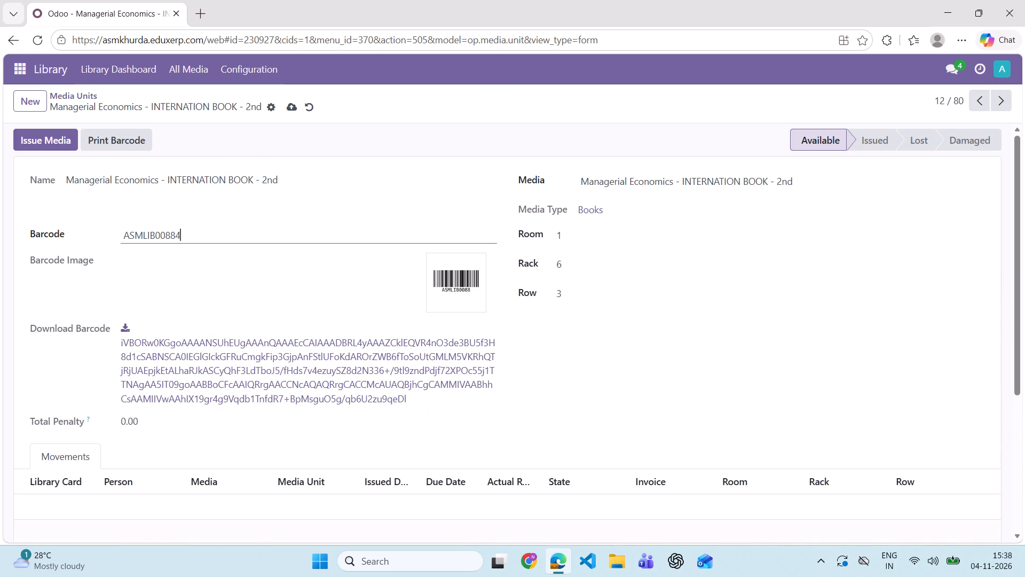
# Go to the next media unit and regenerate its barcode image by removing and re-entering the last digit of ASMLIB01233.
pyautogui.click(997, 100)
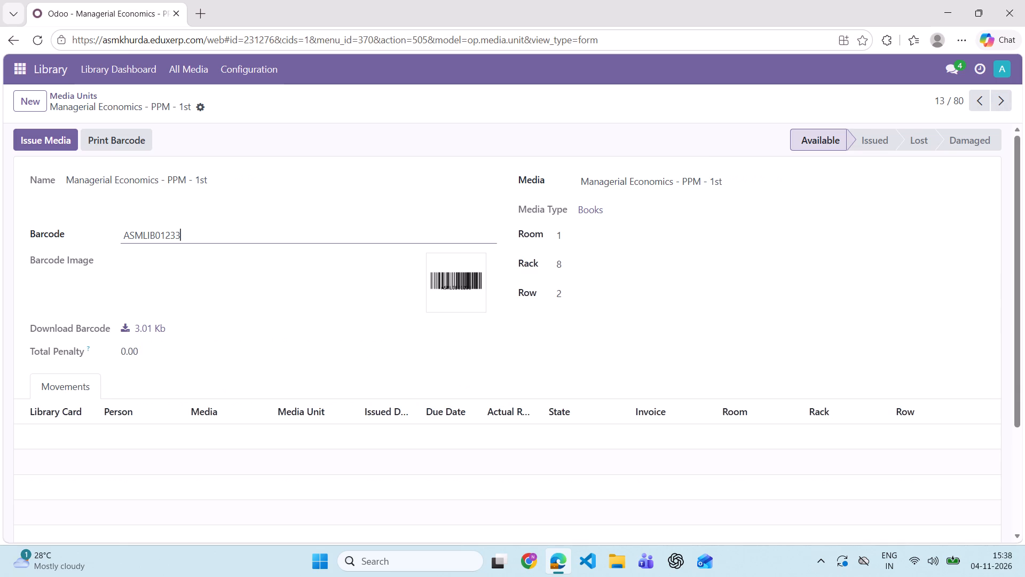
pyautogui.click(188, 233)
pyautogui.press('BackSpace')
pyautogui.click(215, 151)
pyautogui.click(195, 241)
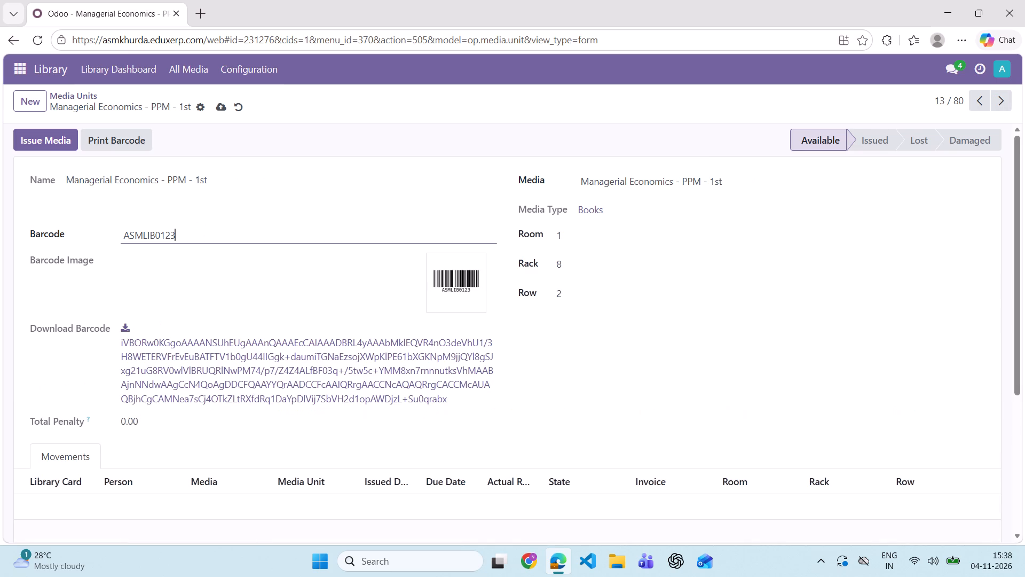
pyautogui.press('3')
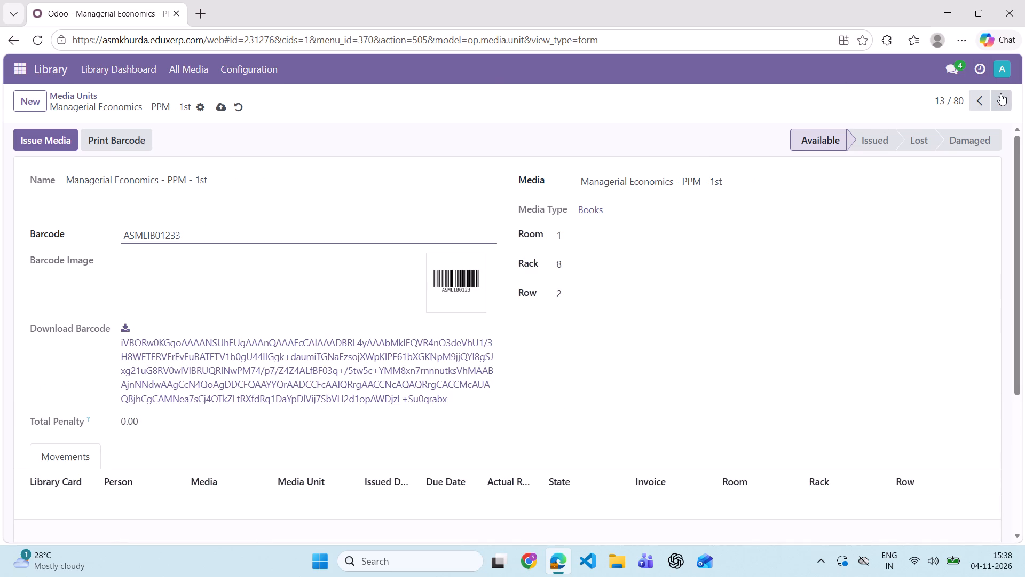
# Go to the next media unit and regenerate its barcode image by removing and re-entering the last digit of ASMLIB01376.
pyautogui.click(1000, 93)
pyautogui.click(249, 235)
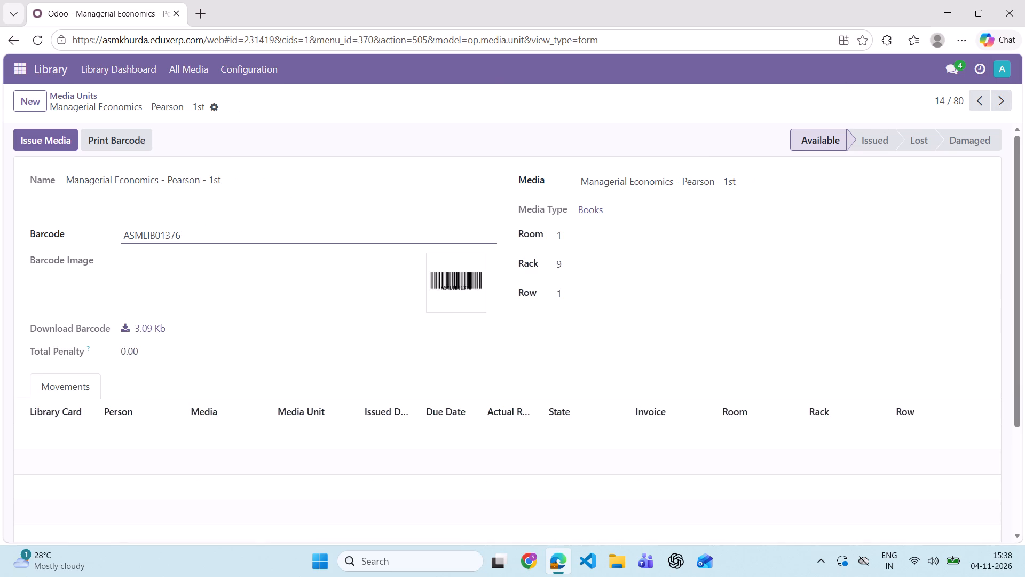
pyautogui.press('BackSpace')
pyautogui.click(279, 147)
pyautogui.click(221, 242)
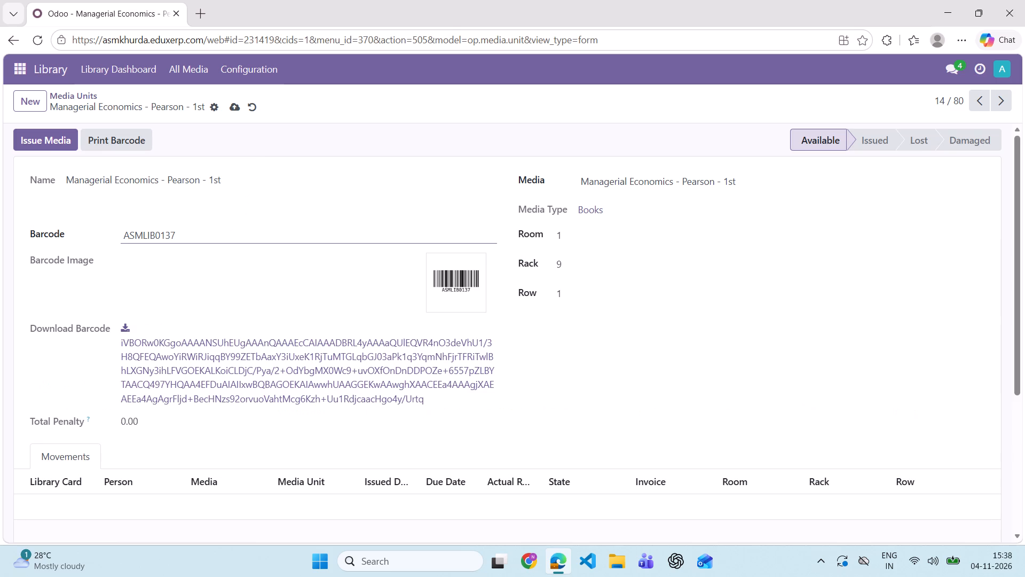
pyautogui.press('6')
# Go to the next media unit, Managerial Economics - Pearson - 4th with barcode ASMLIB01464.
pyautogui.click(999, 105)
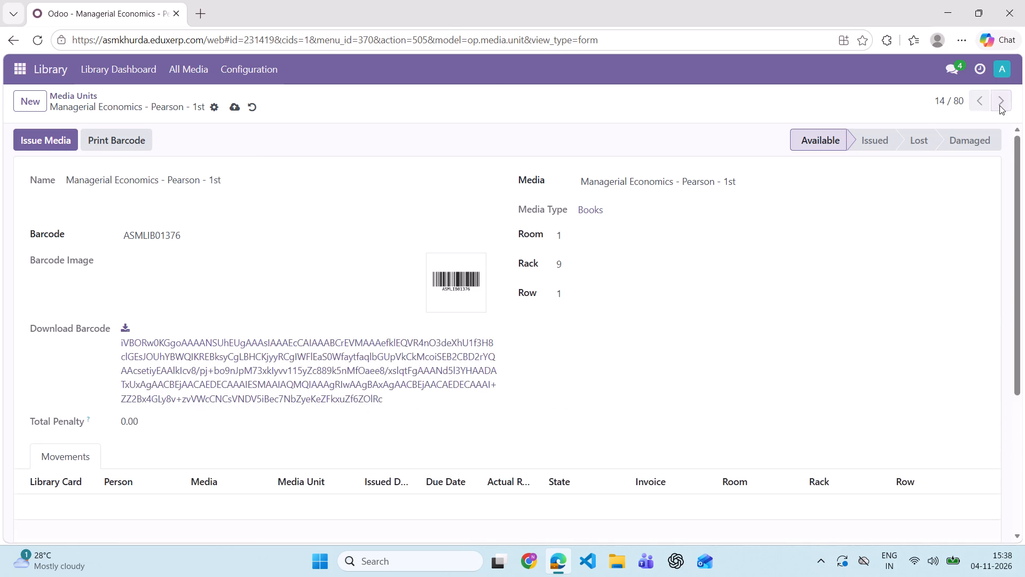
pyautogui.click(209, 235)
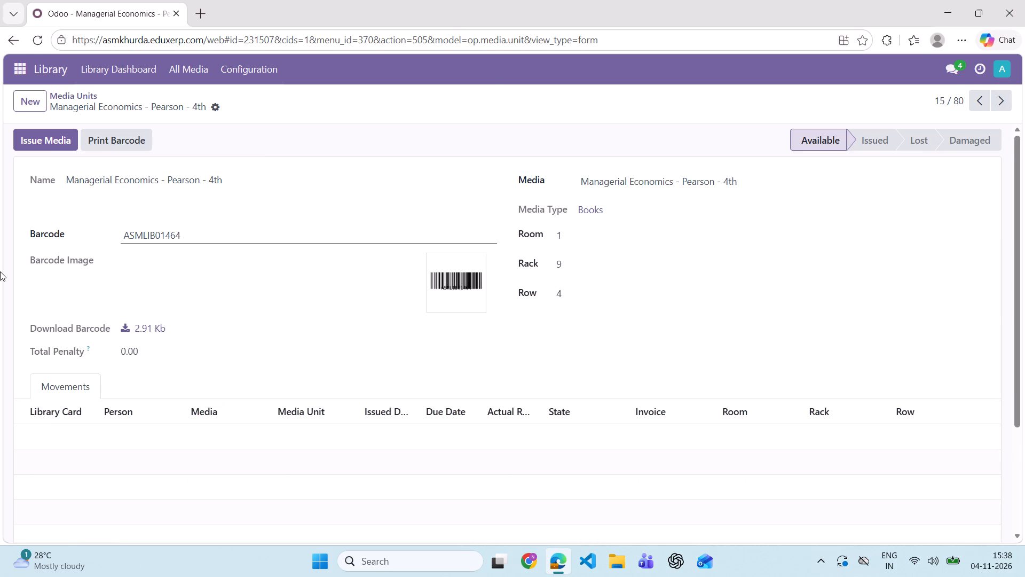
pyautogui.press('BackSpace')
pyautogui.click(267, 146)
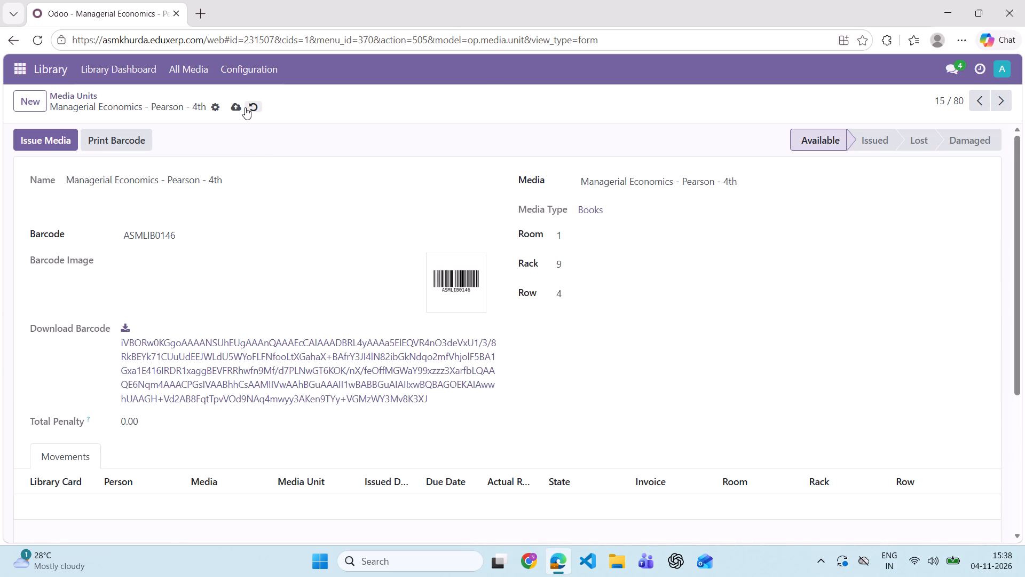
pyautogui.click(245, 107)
# Regenerate this media unit's barcode image by removing and re-entering the last digit of ASMLIB01464.
pyautogui.click(206, 232)
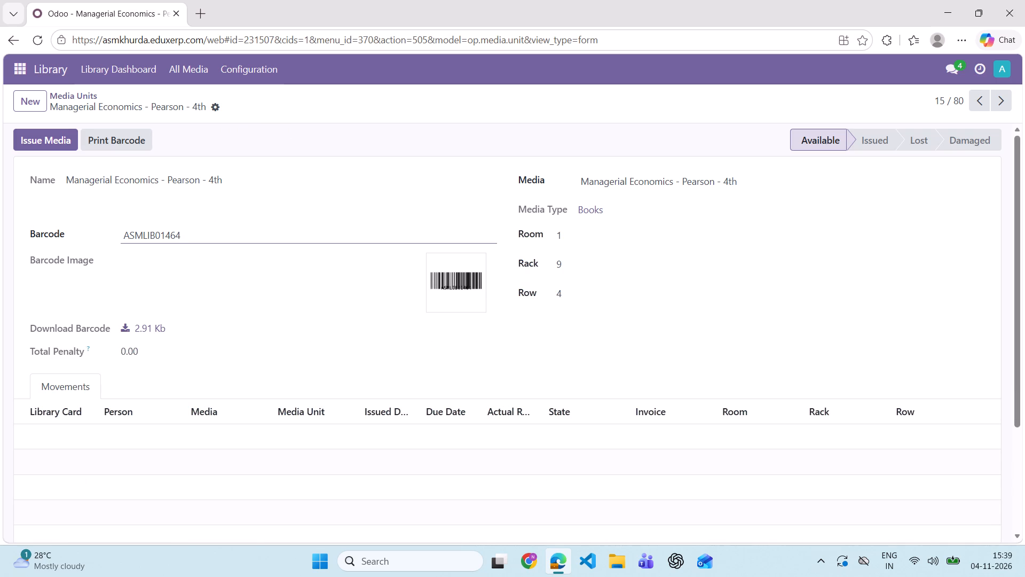
pyautogui.press('BackSpace')
pyautogui.click(216, 150)
pyautogui.click(183, 238)
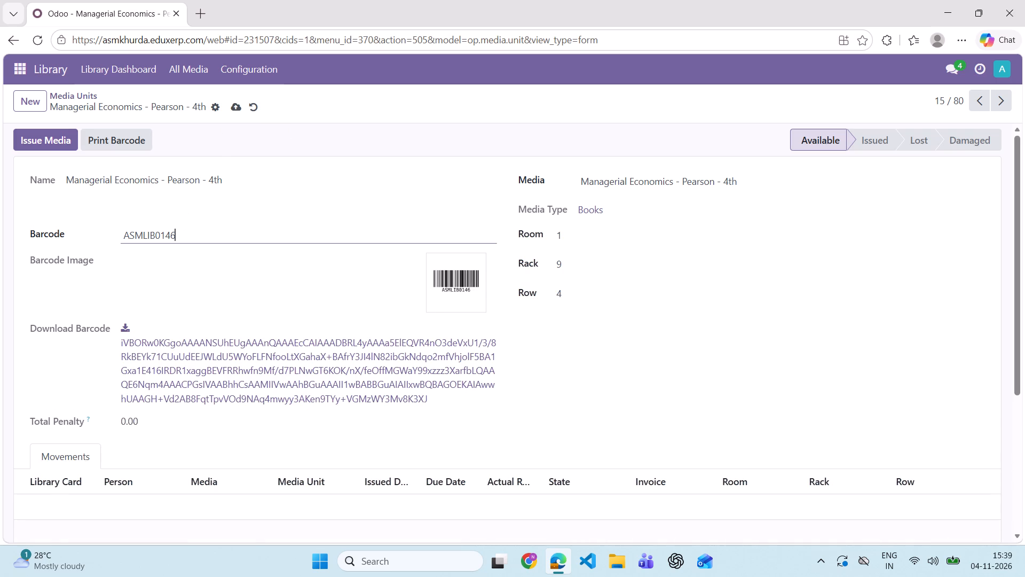
pyautogui.press('4')
# Go to the next media unit and regenerate its barcode image by removing and re-entering the last digit of ASMLIB01465.
pyautogui.click(997, 102)
pyautogui.click(198, 241)
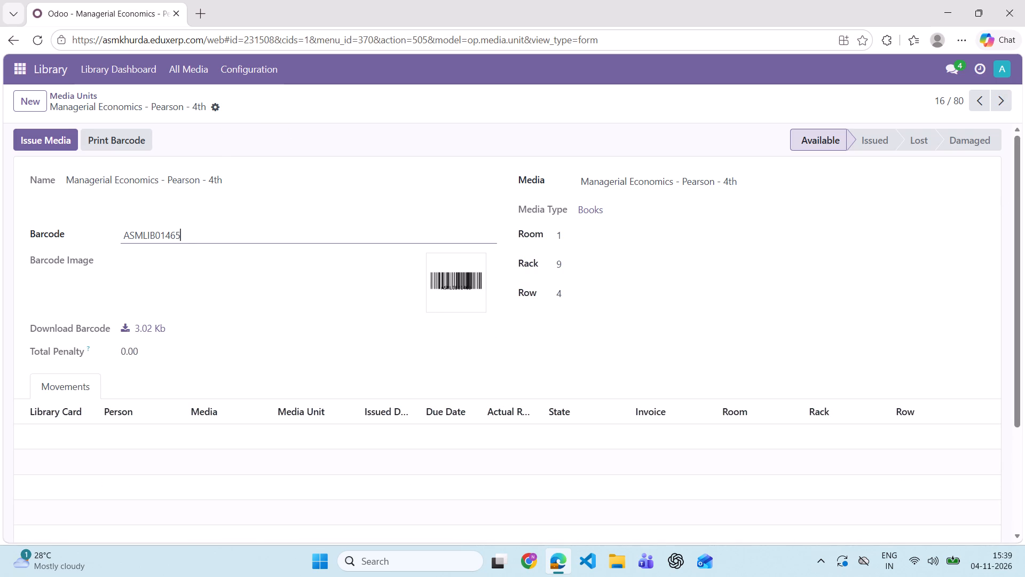
pyautogui.press('BackSpace')
pyautogui.click(219, 148)
pyautogui.click(212, 227)
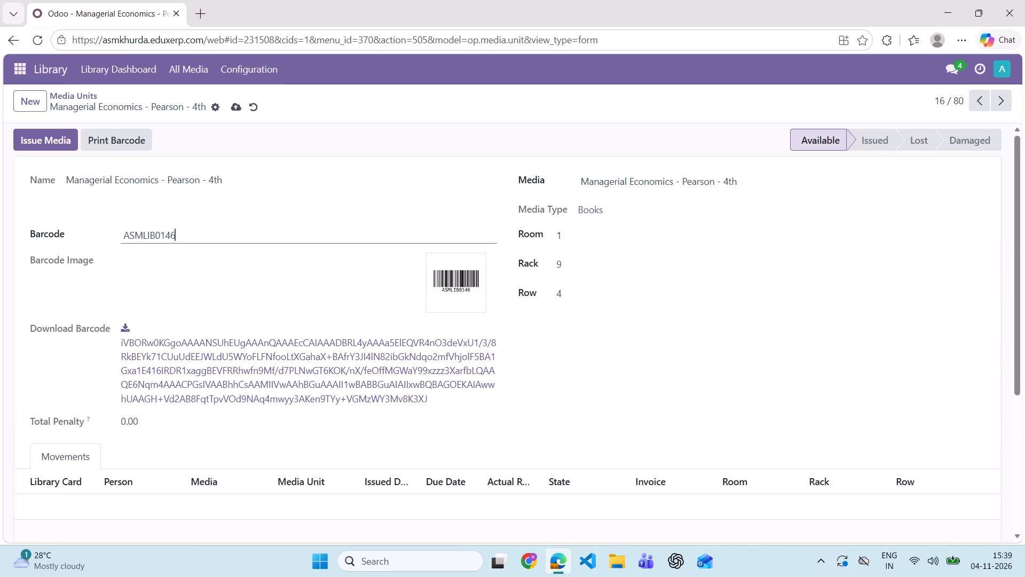
pyautogui.press('5')
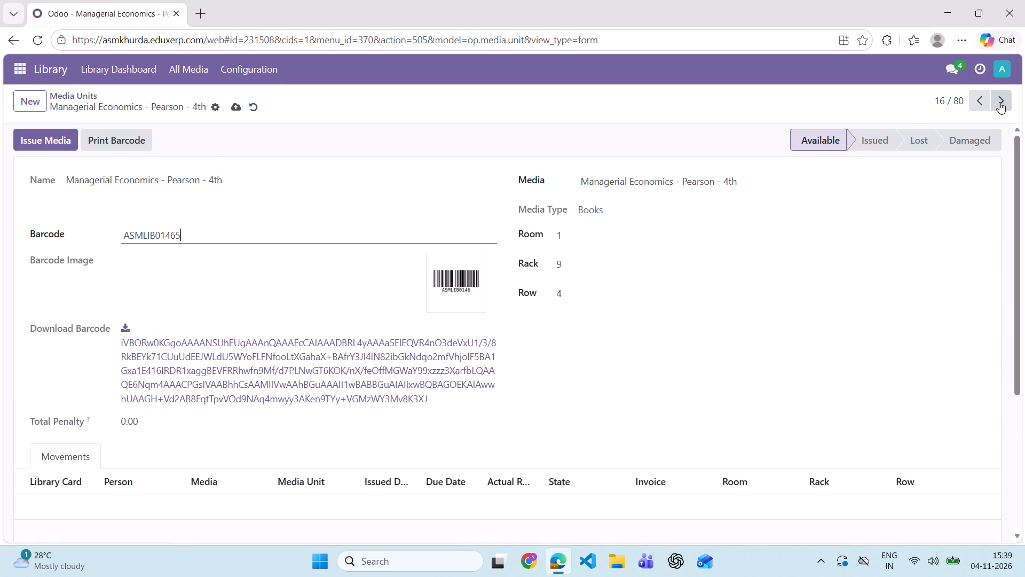
# Go to the next media unit and regenerate its barcode image by removing and re-entering the last digit of ASMLIB01430.
pyautogui.click(999, 102)
pyautogui.click(229, 236)
pyautogui.press('BackSpace')
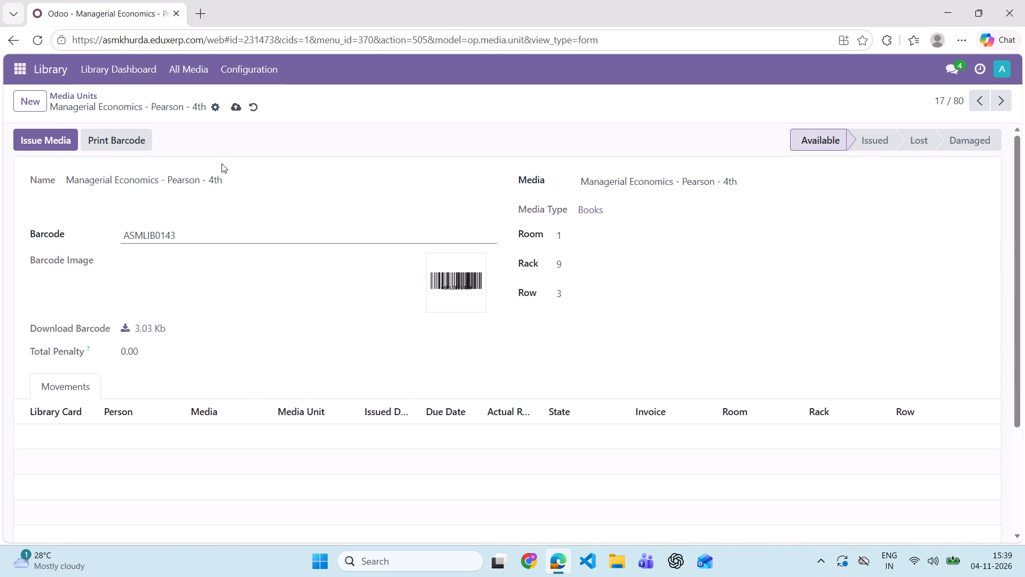
pyautogui.click(222, 152)
pyautogui.click(195, 237)
pyautogui.press('0')
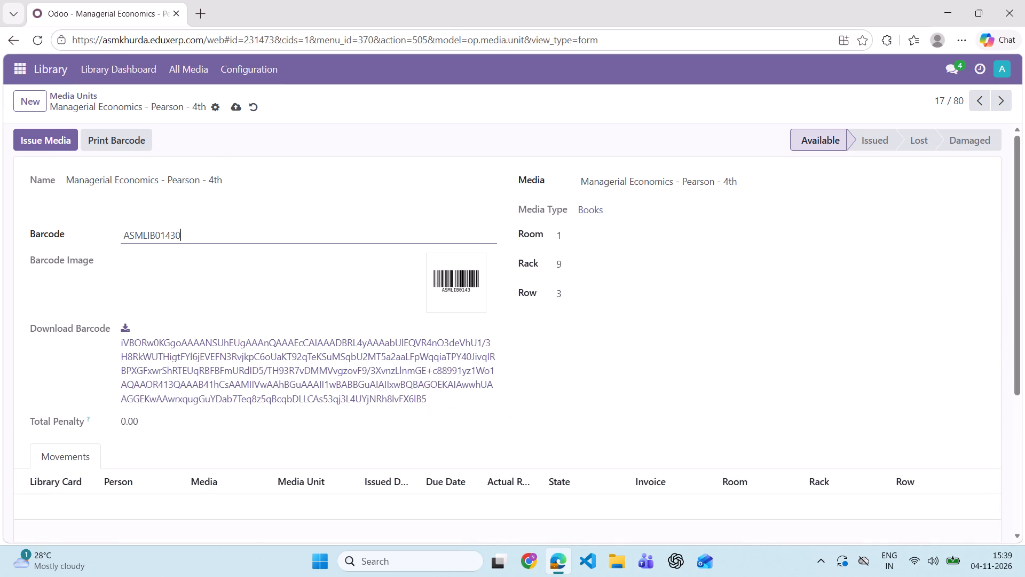
# Go to the next media unit and regenerate its barcode image by removing and re-entering the last digit of ASMLIB00876.
pyautogui.click(1005, 91)
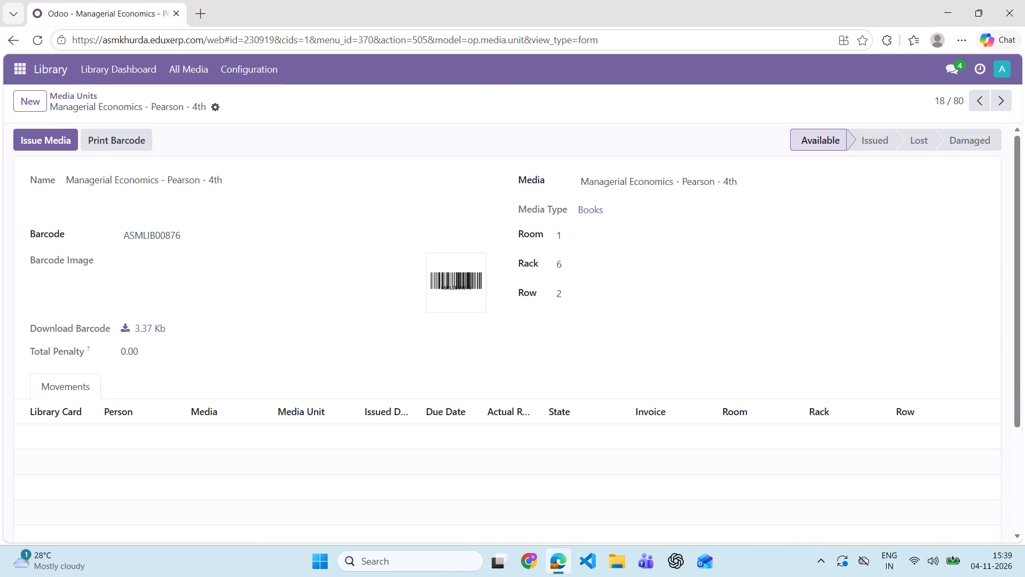
pyautogui.click(191, 231)
pyautogui.press('BackSpace')
pyautogui.click(196, 147)
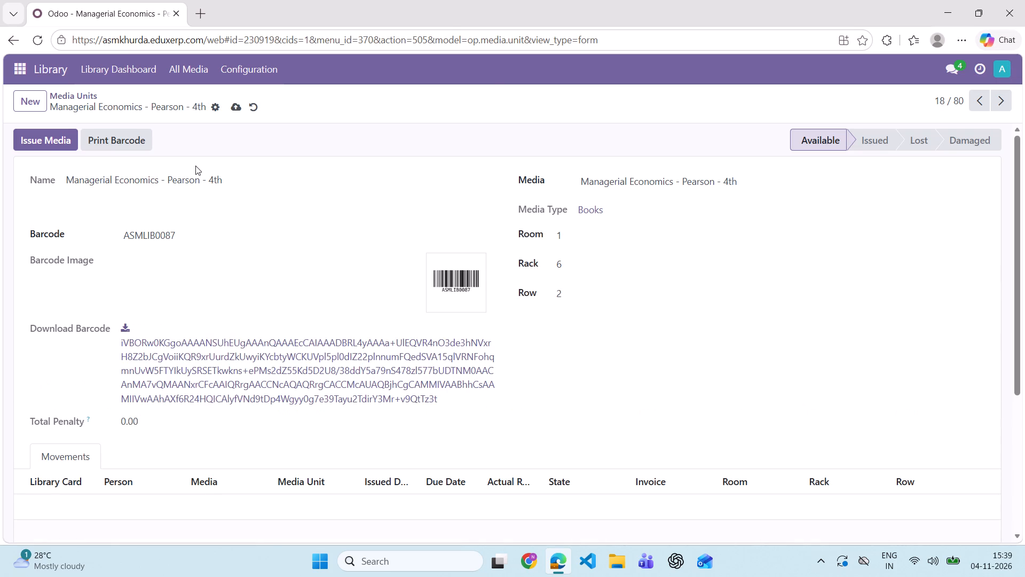
pyautogui.click(195, 239)
pyautogui.press('6')
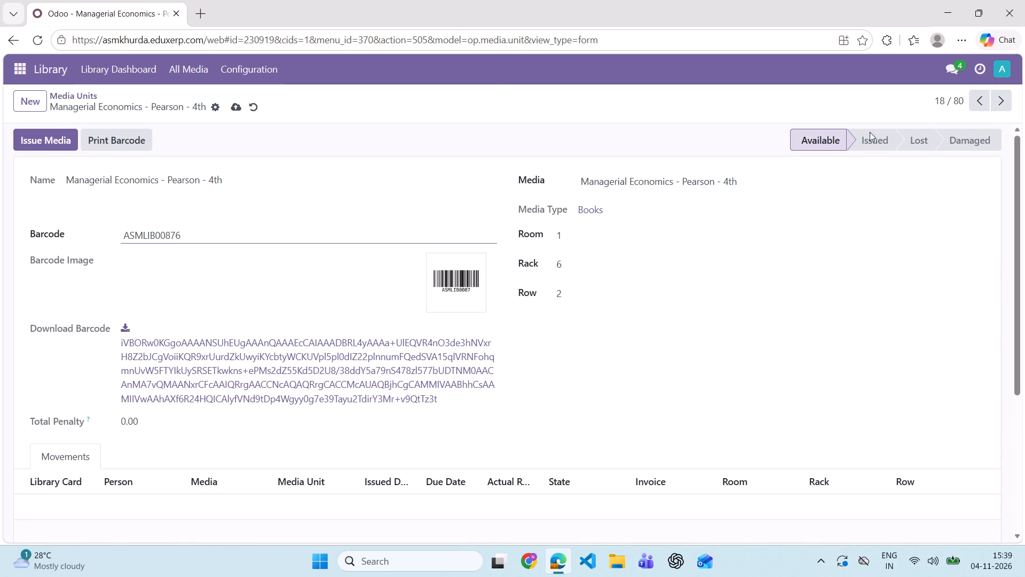
# Go to the next media unit and regenerate its barcode image by removing and re-entering the last digit of ASMLIB00012.
pyautogui.click(996, 93)
pyautogui.click(198, 239)
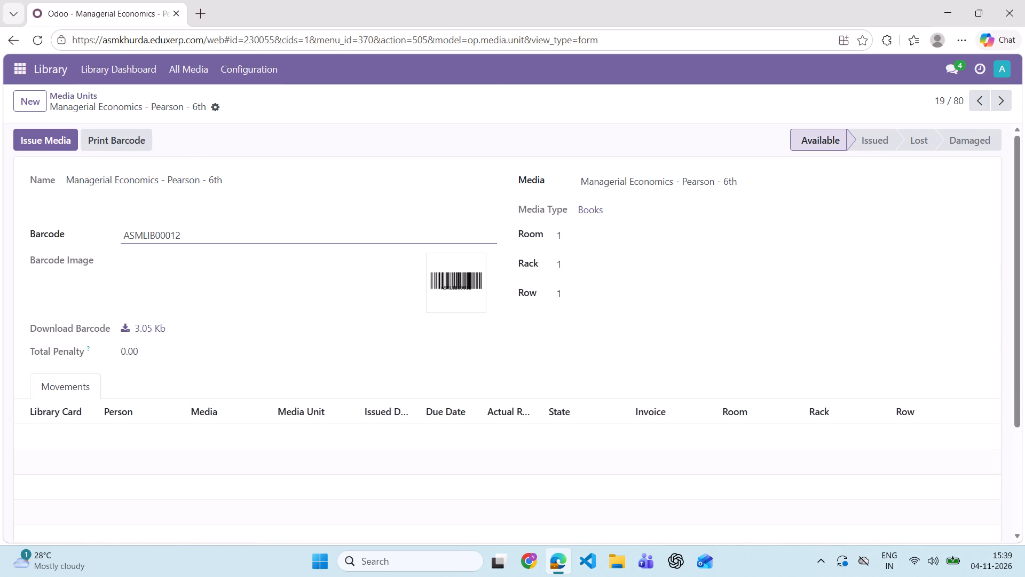
pyautogui.press('BackSpace')
pyautogui.click(199, 163)
pyautogui.click(182, 236)
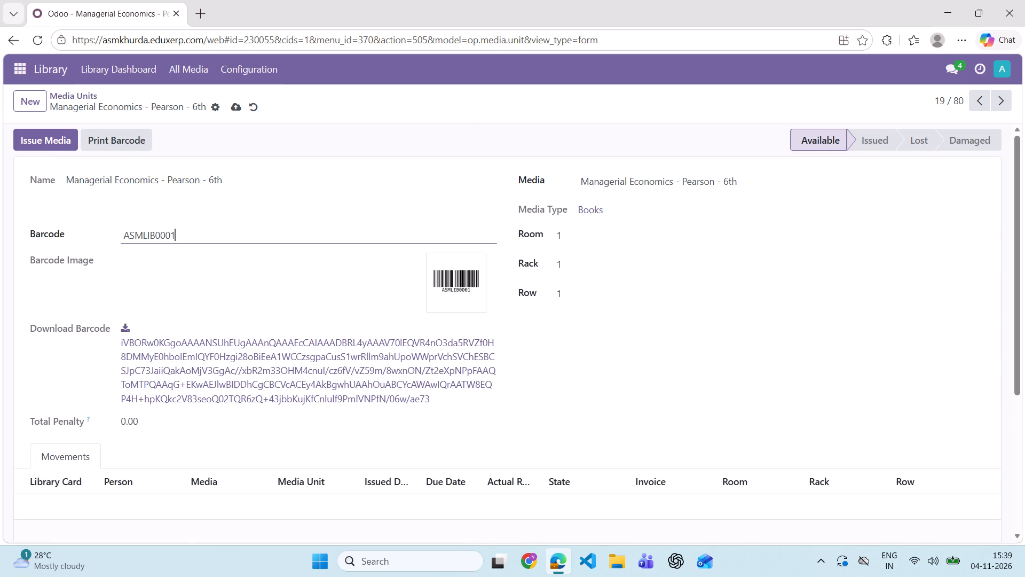
pyautogui.press('2')
# Go to the next media unit and regenerate its barcode image by removing and re-entering the last digit of ASMLIB00480.
pyautogui.click(997, 105)
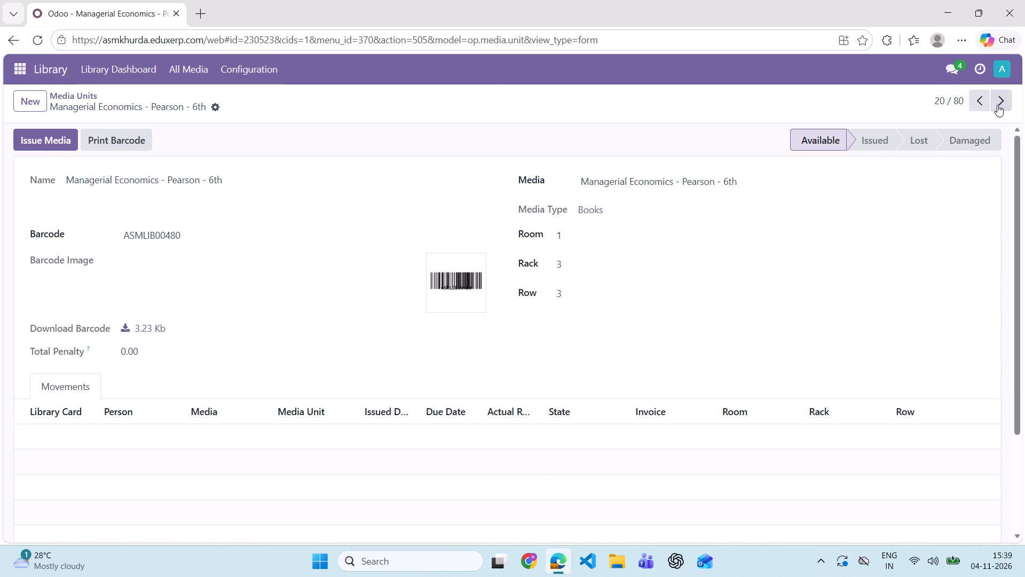
pyautogui.click(193, 230)
pyautogui.press('BackSpace')
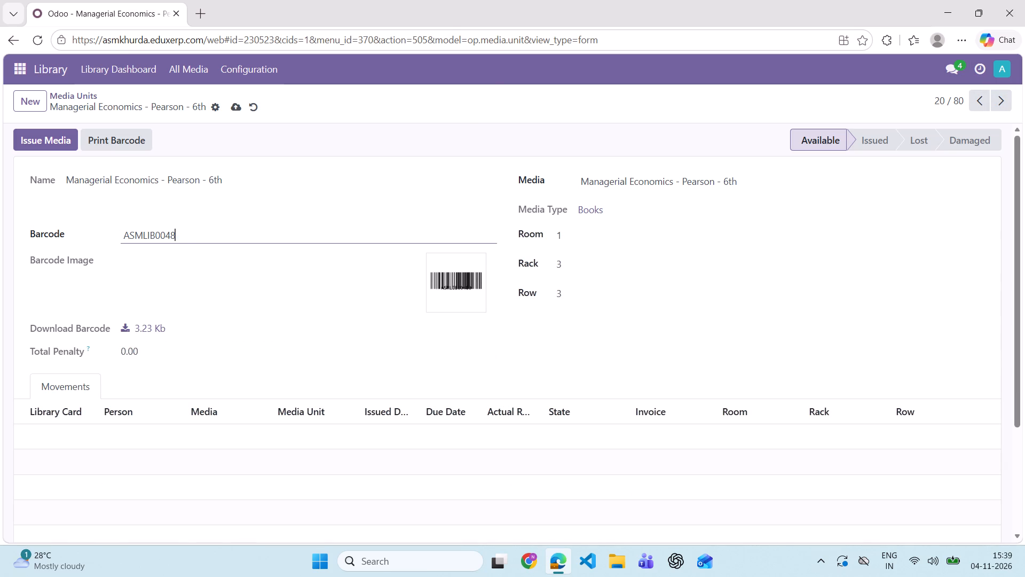
pyautogui.click(204, 151)
pyautogui.click(201, 235)
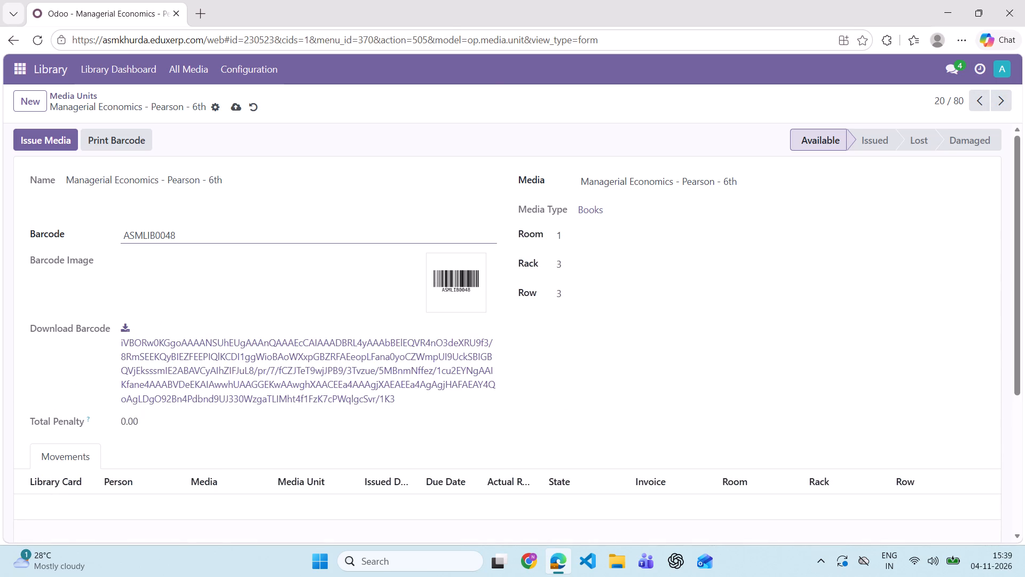
pyautogui.press('0')
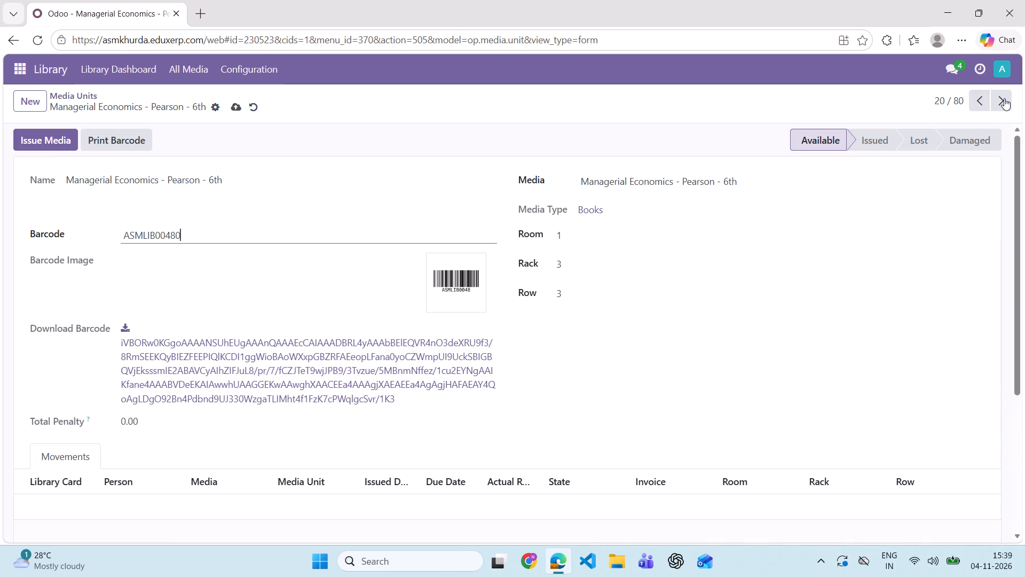
# Go to the next media unit and regenerate its barcode image by removing and re-entering the last digit of ASMLIB00817.
pyautogui.click(1003, 98)
pyautogui.click(192, 233)
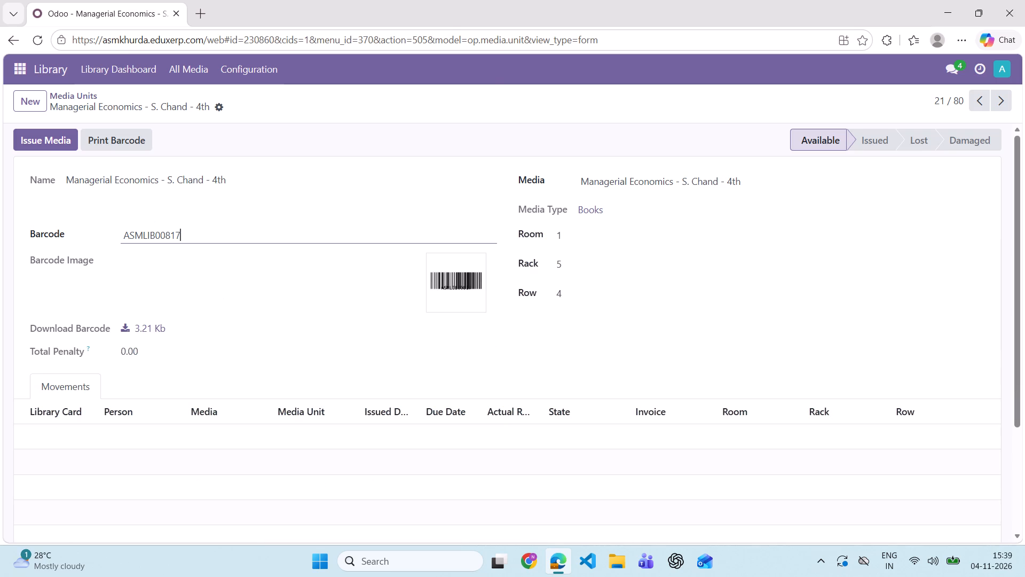
pyautogui.press('BackSpace')
pyautogui.click(216, 145)
pyautogui.click(217, 230)
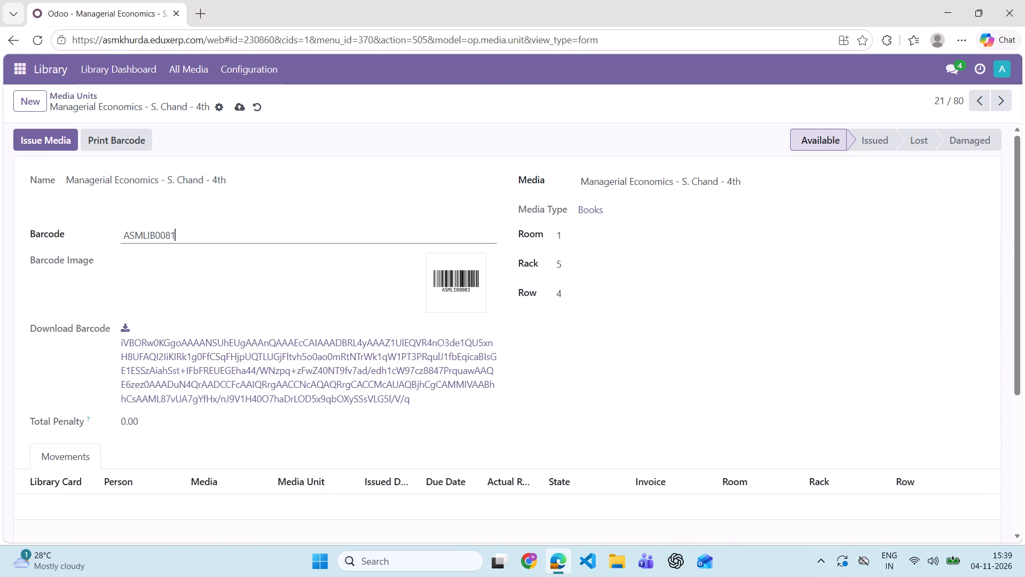
pyautogui.press('7')
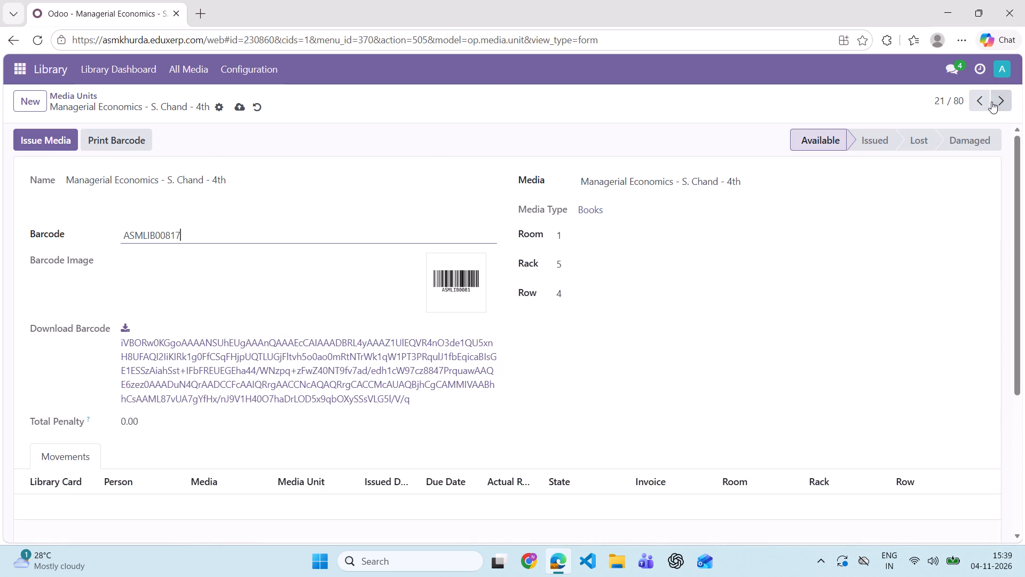
# Go to the next media unit and regenerate its barcode image by removing and re-entering the last digit of ASMLIB01371.
pyautogui.click(996, 102)
pyautogui.click(199, 231)
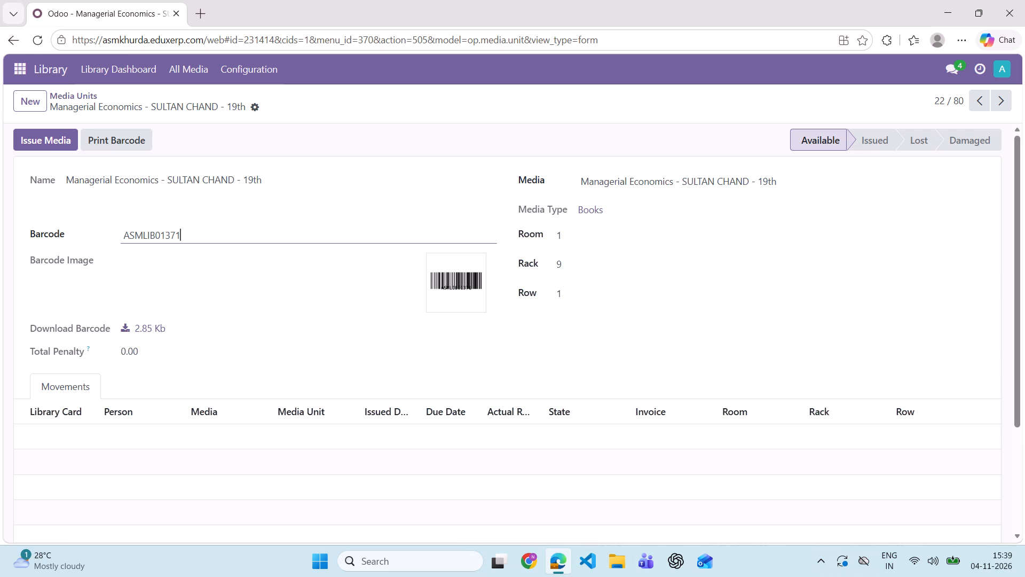
pyautogui.press('BackSpace')
pyautogui.click(197, 135)
pyautogui.click(190, 229)
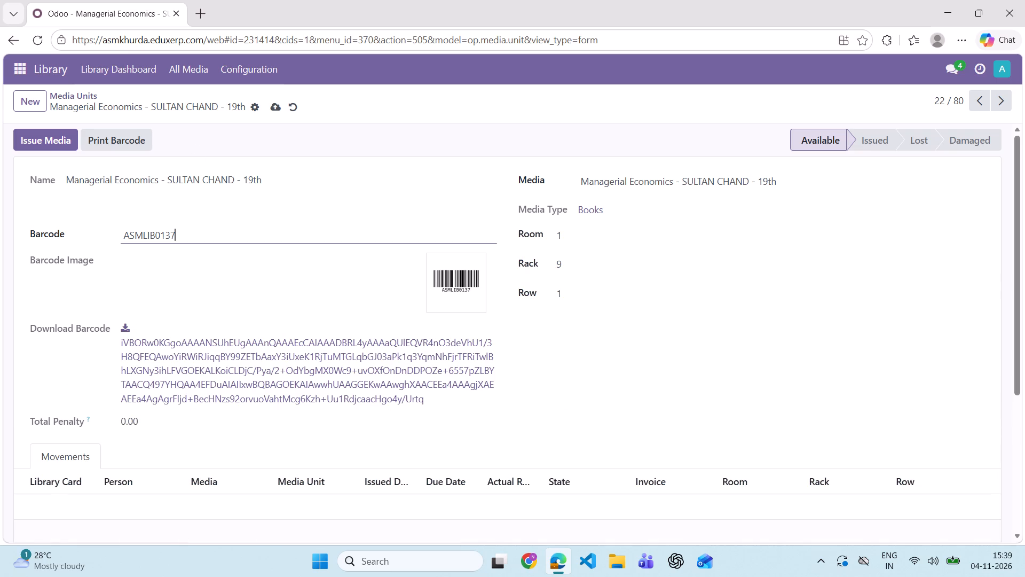
pyautogui.press('1')
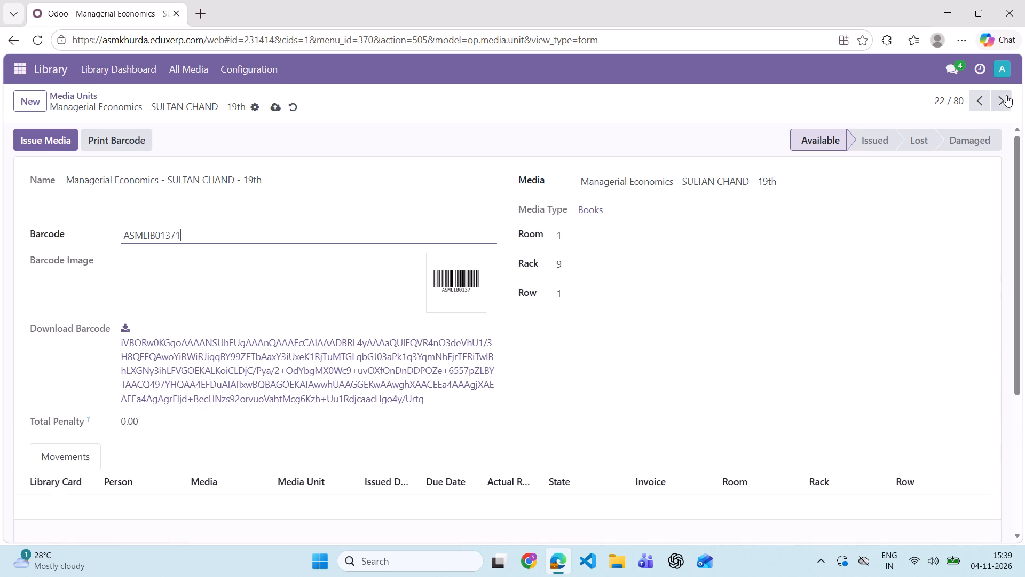
# Go to the next media unit and regenerate its barcode image by removing and re-entering the last digit of ASMLIB00812.
pyautogui.click(1006, 96)
pyautogui.click(263, 228)
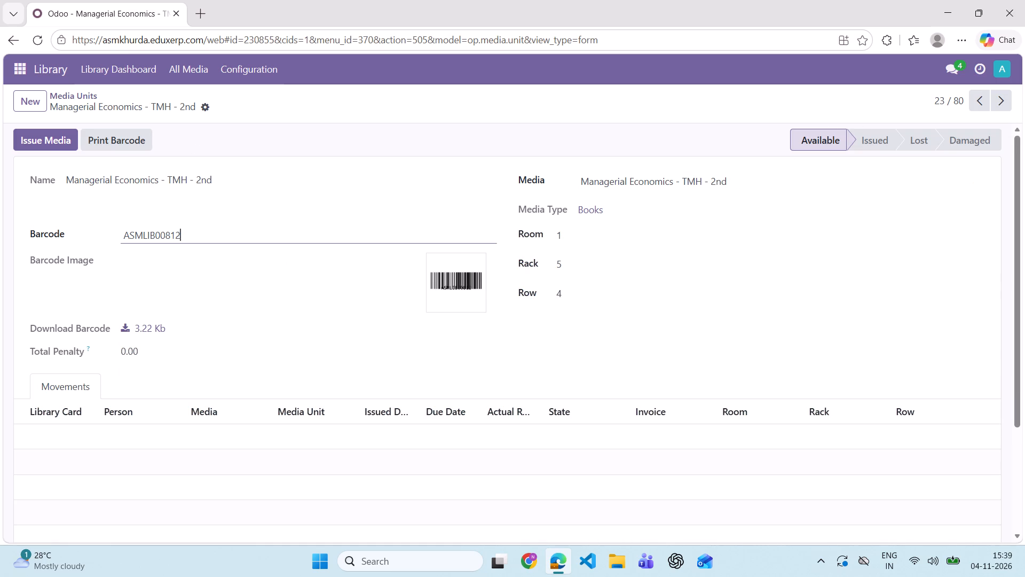
pyautogui.press('BackSpace')
pyautogui.click(264, 129)
pyautogui.click(227, 229)
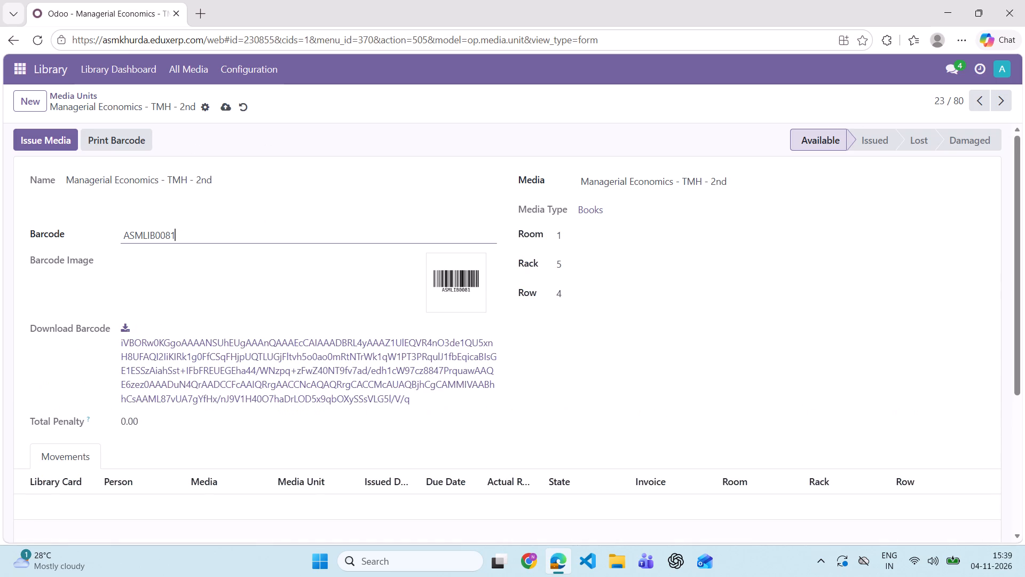
pyautogui.press('2')
# Go to the next media unit and regenerate its barcode image by removing and re-entering the last digit of ASMLIB00814.
pyautogui.click(1002, 107)
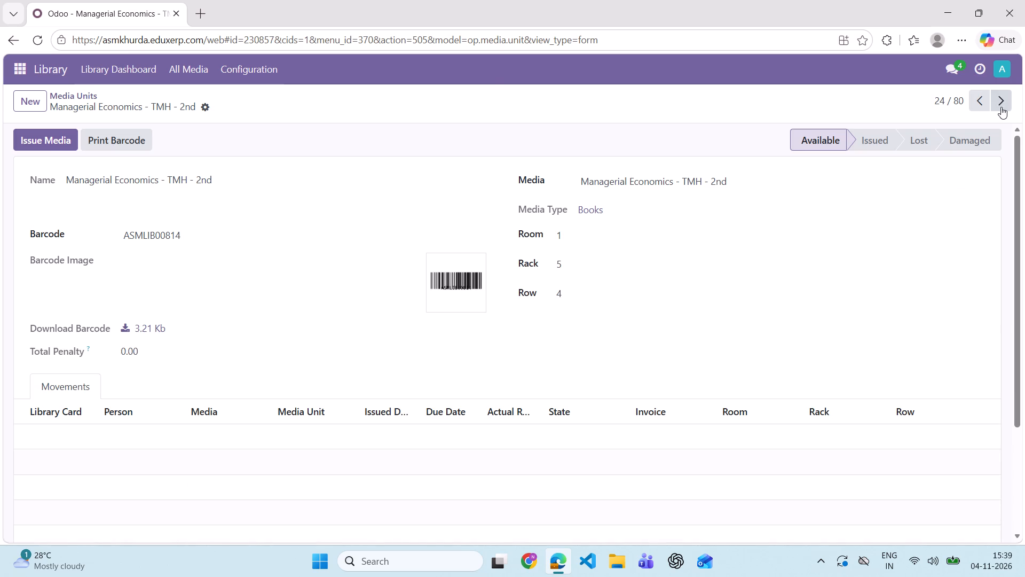
pyautogui.click(198, 238)
pyautogui.press('BackSpace')
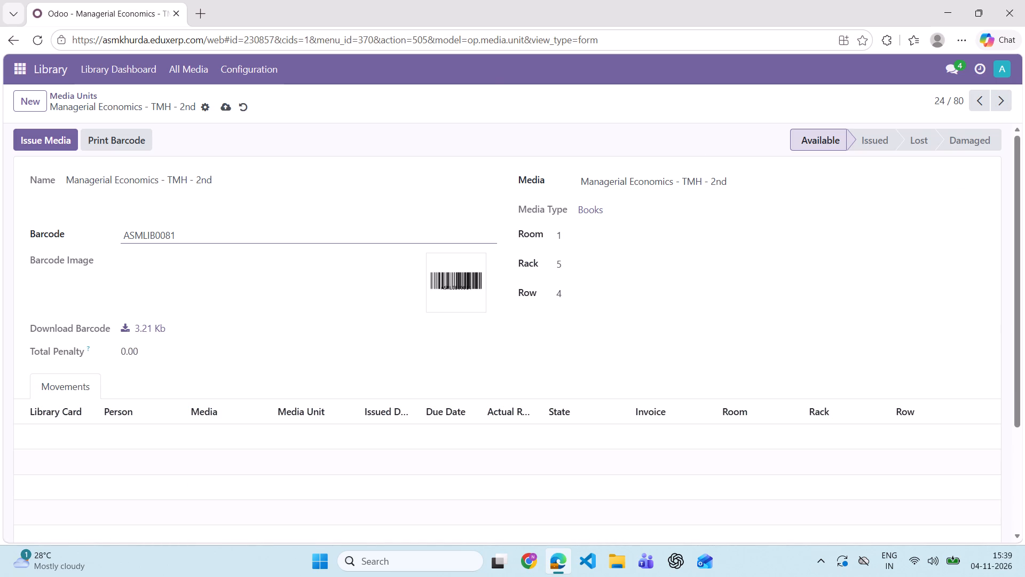
pyautogui.click(221, 152)
pyautogui.click(233, 236)
pyautogui.press('4')
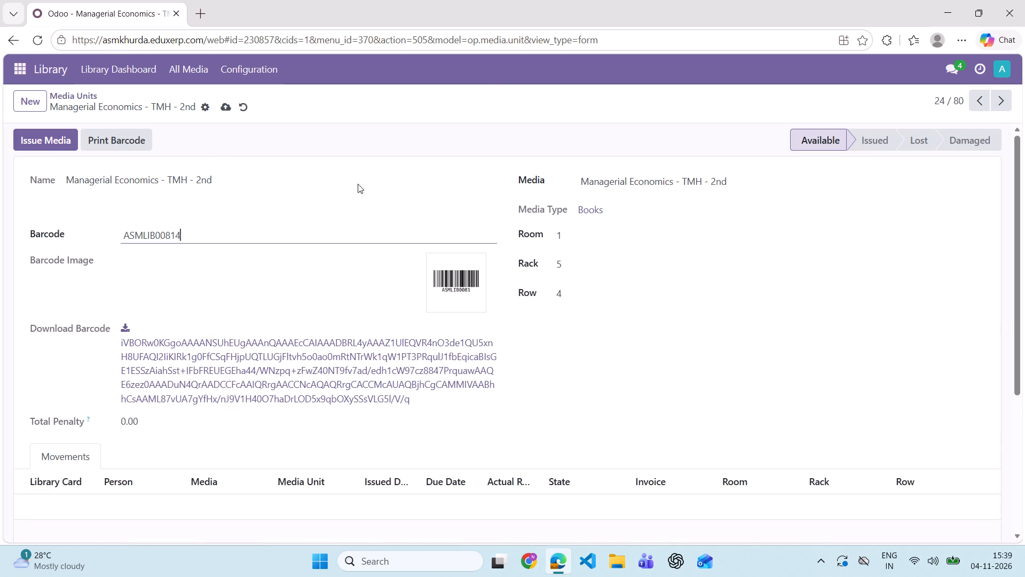
# Go to the next media unit and regenerate its barcode image by removing and re-entering the last digit of ASMLIB00815.
pyautogui.click(1000, 98)
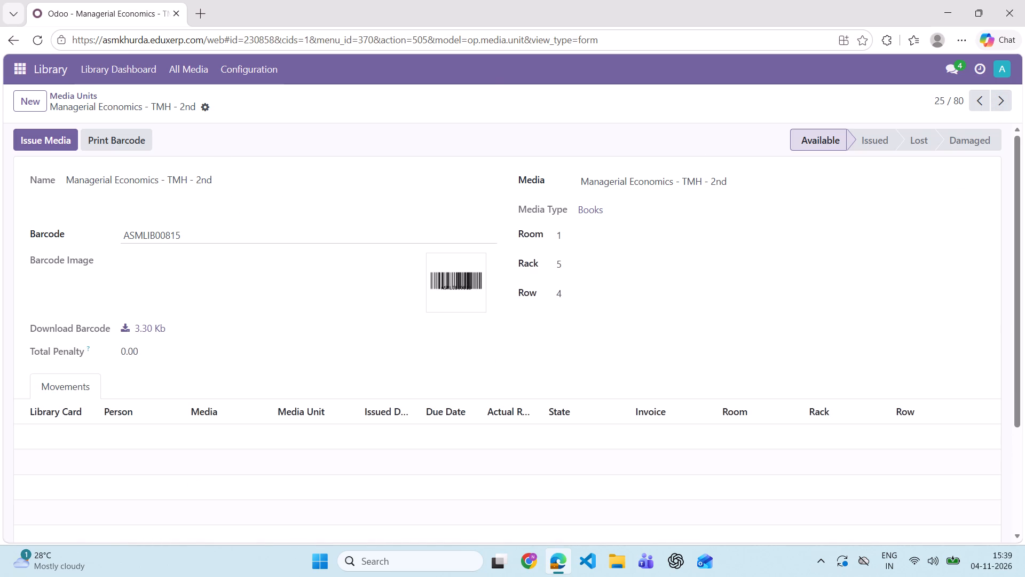
pyautogui.click(218, 235)
pyautogui.press('BackSpace')
pyautogui.click(222, 152)
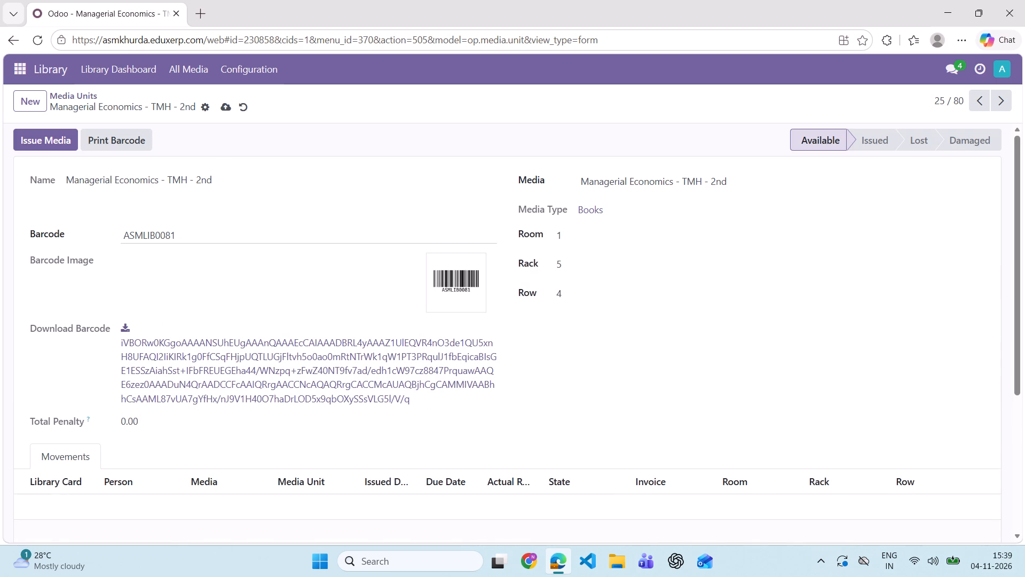
pyautogui.click(205, 241)
pyautogui.press('5')
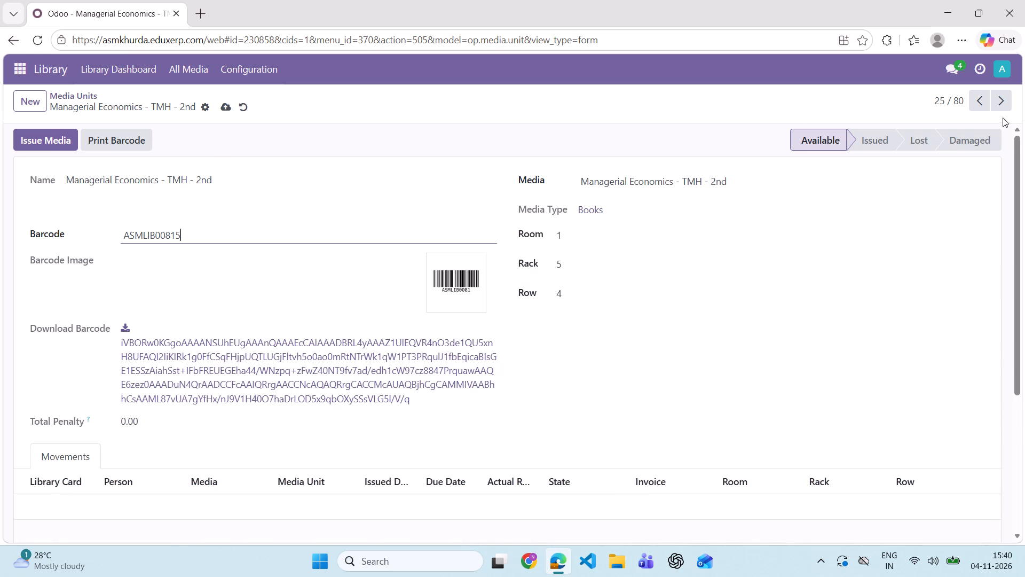
# Go to the next media unit and regenerate its barcode image by removing and re-entering the last digit of ASMLIB00813.
pyautogui.click(1005, 103)
pyautogui.click(216, 243)
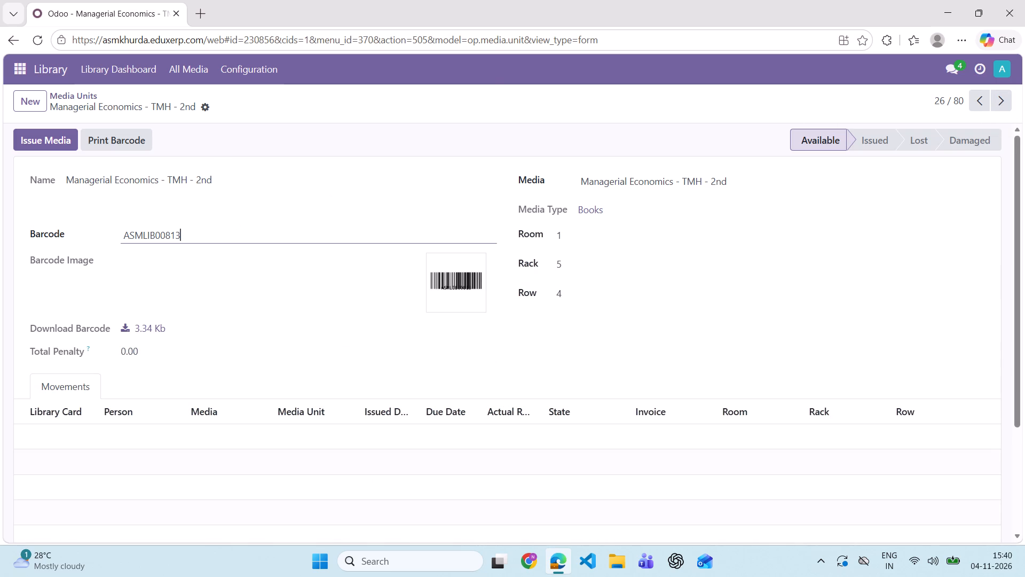
pyautogui.press('BackSpace')
pyautogui.click(204, 150)
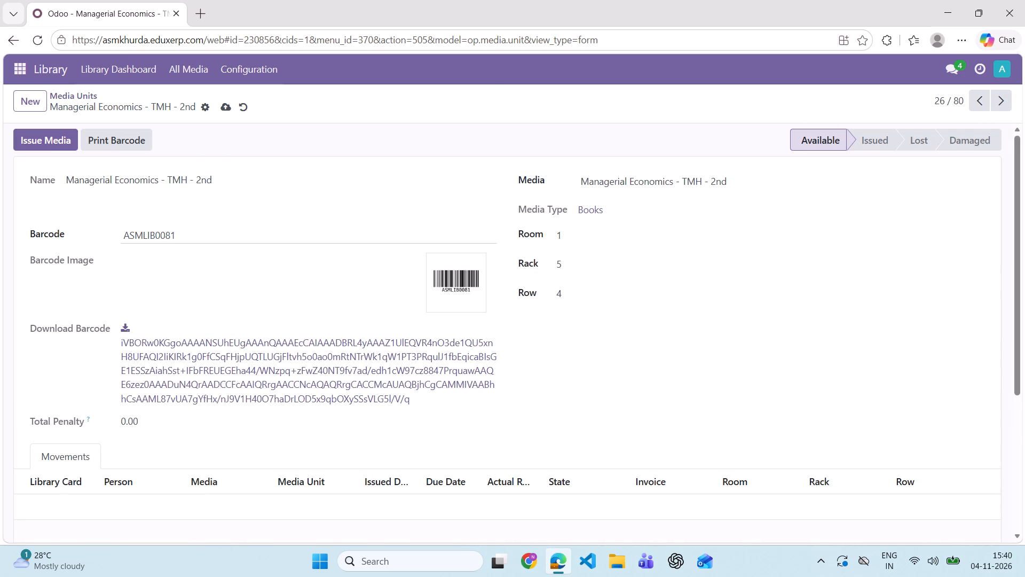
pyautogui.click(198, 240)
pyautogui.press('3')
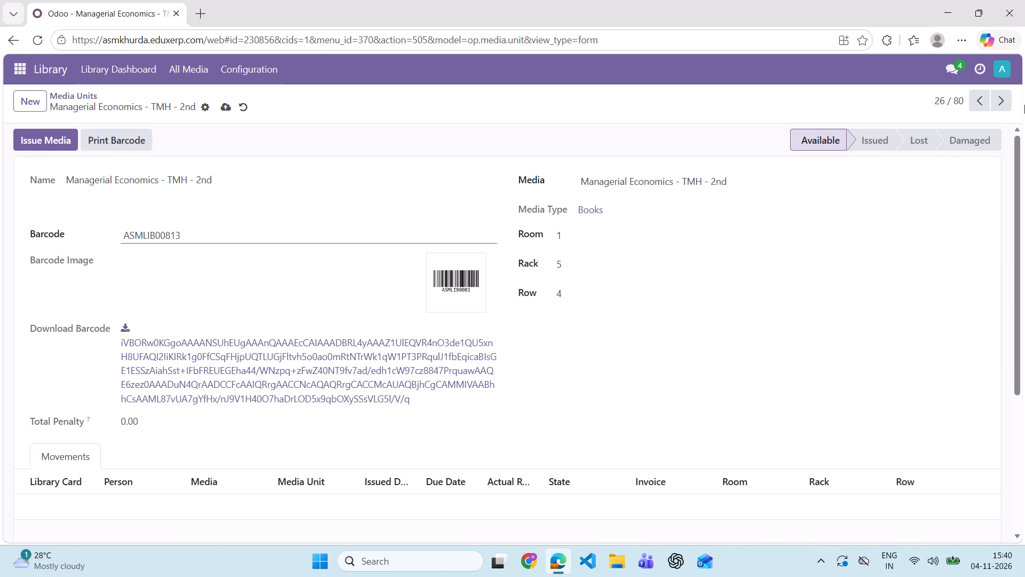
# Go to the next media unit and regenerate its barcode image by removing and re-entering the last digit of ASMLIB00913.
pyautogui.click(1009, 102)
pyautogui.click(227, 231)
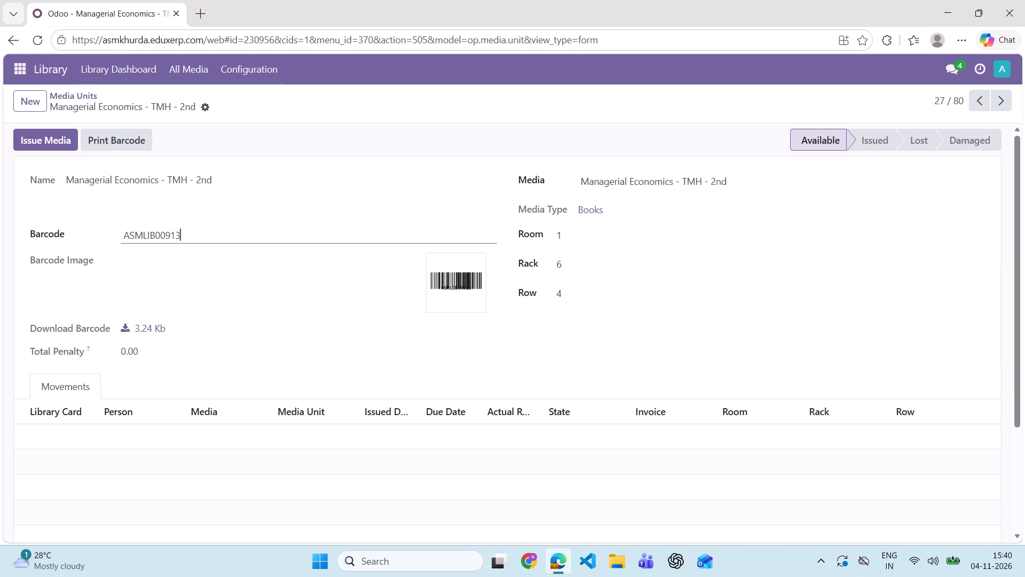
pyautogui.press('BackSpace')
pyautogui.click(241, 151)
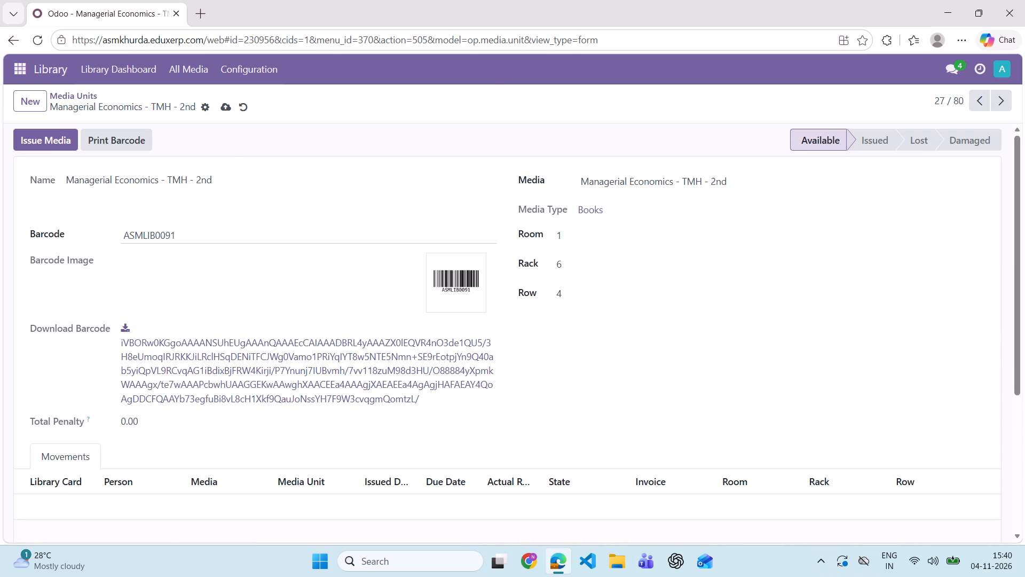
pyautogui.click(202, 235)
pyautogui.press('3')
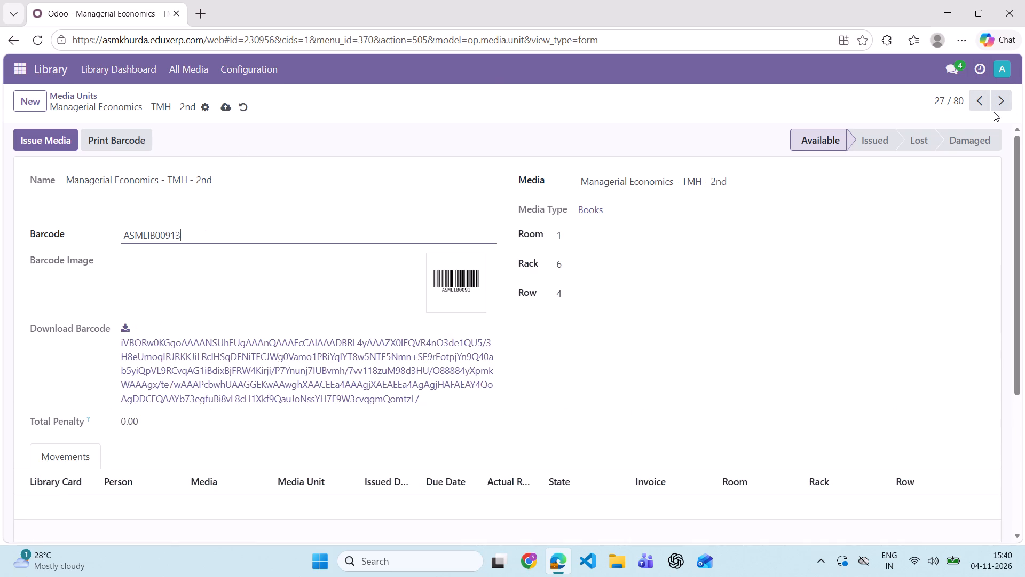
# Go to the next media unit and regenerate its barcode image by removing and re-entering the last digit of ASMLIB00820.
pyautogui.click(1004, 99)
pyautogui.click(226, 231)
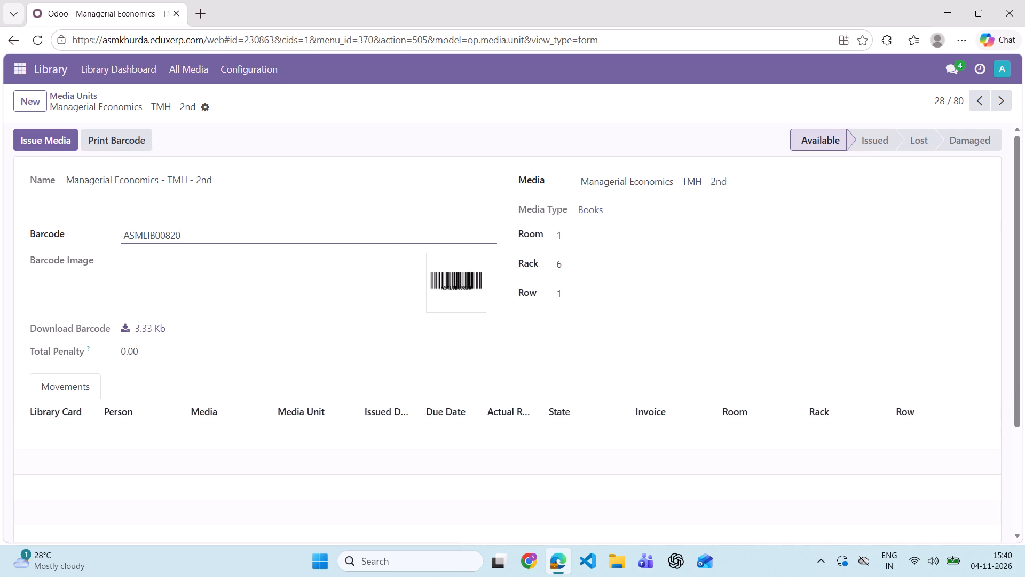
pyautogui.press('BackSpace')
pyautogui.click(229, 138)
pyautogui.click(207, 245)
pyautogui.click(209, 234)
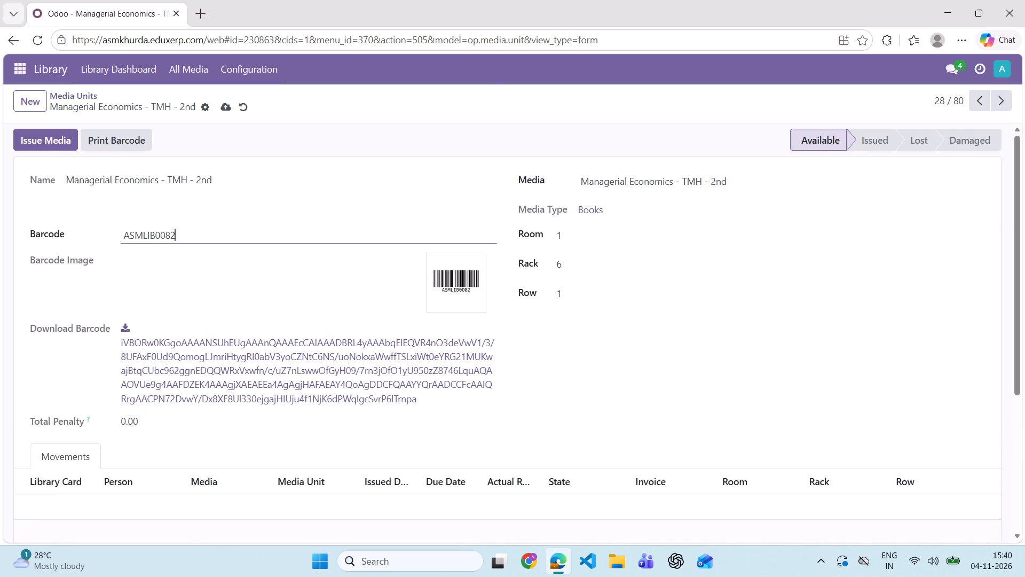
pyautogui.press('0')
# Go to the next media unit and regenerate its barcode image by removing and re-entering the last digit of ASMLIB00619.
pyautogui.click(1011, 103)
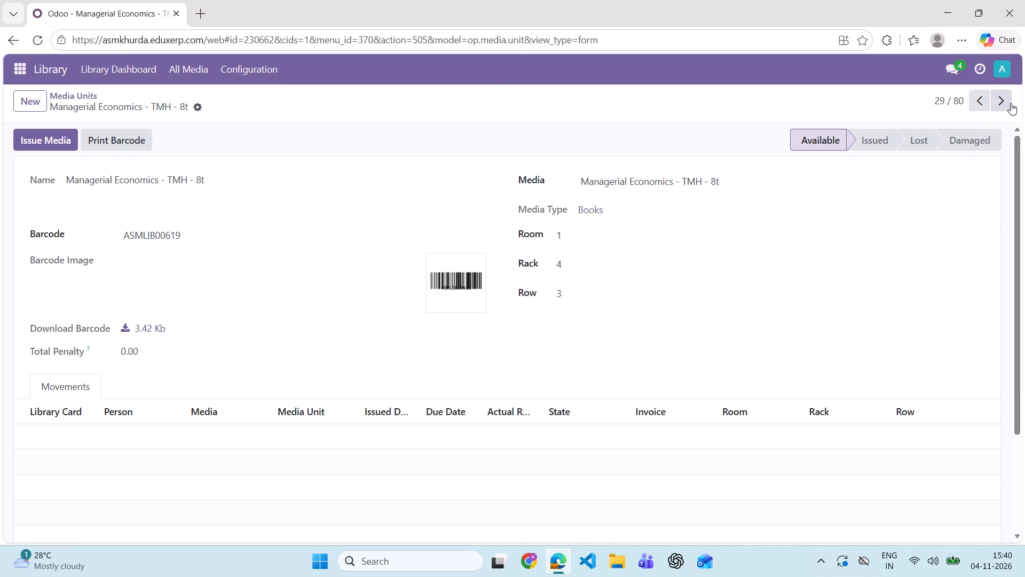
pyautogui.click(222, 232)
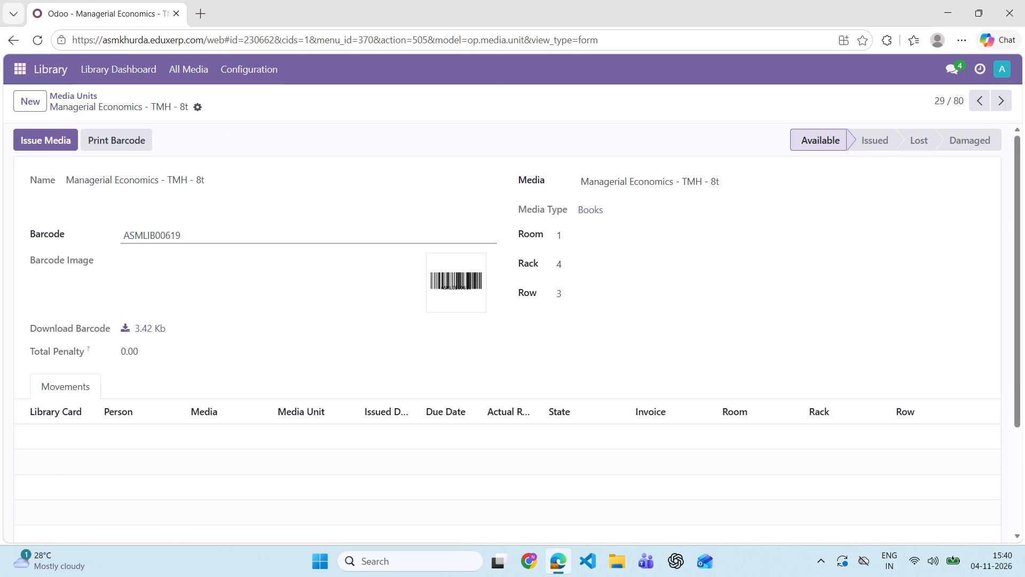
pyautogui.press('BackSpace')
pyautogui.click(240, 159)
pyautogui.click(234, 229)
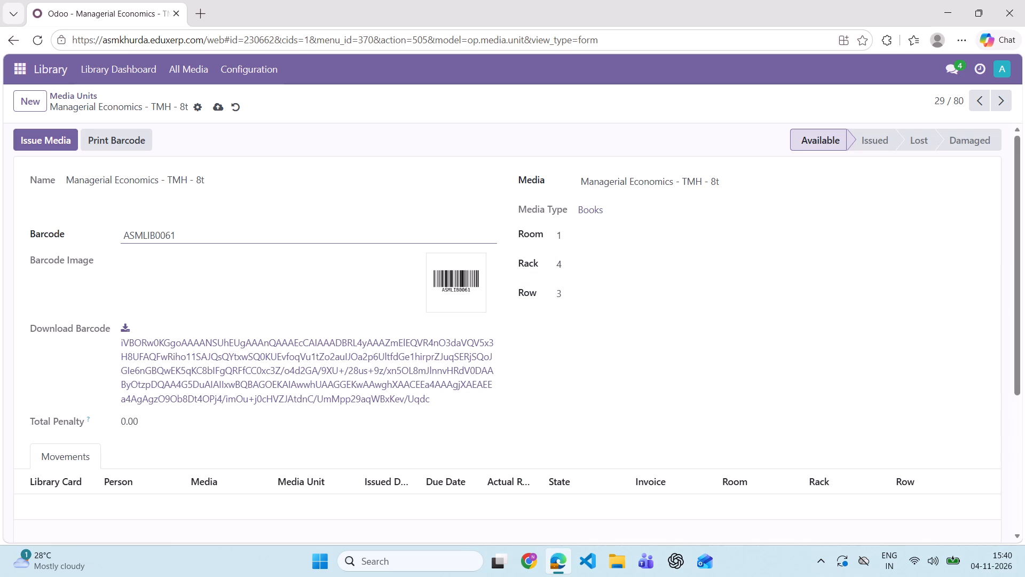
pyautogui.press('9')
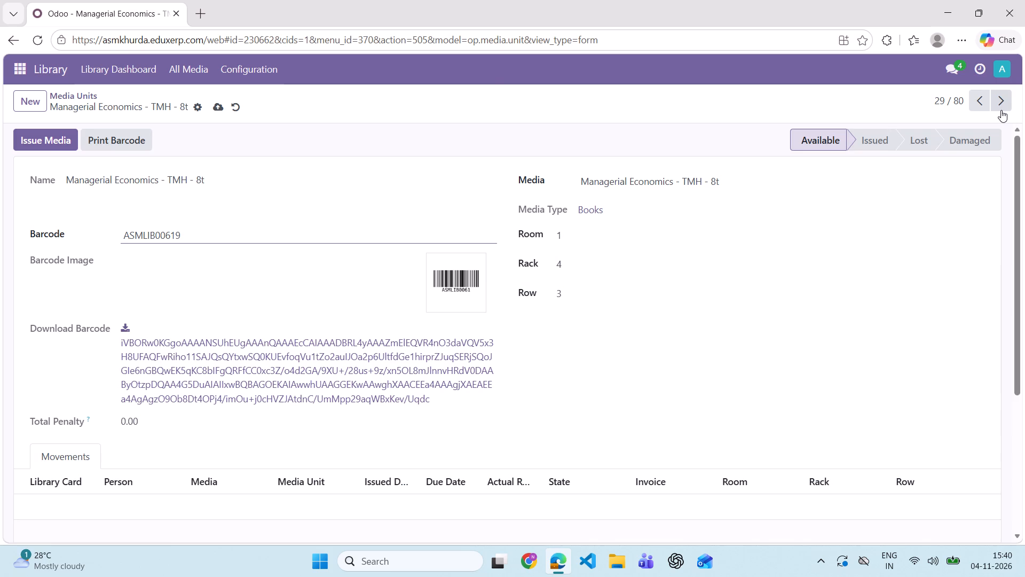
# Go to the next media unit and regenerate its barcode image by removing and re-entering the last digit of ASMLIB01010.
pyautogui.click(1001, 110)
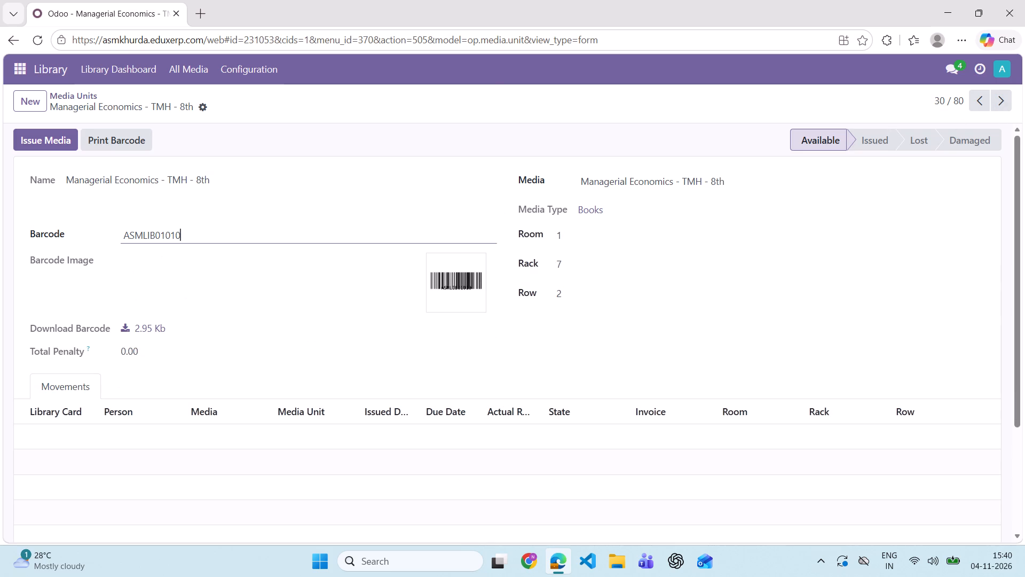
pyautogui.click(182, 237)
pyautogui.press('BackSpace')
pyautogui.click(261, 142)
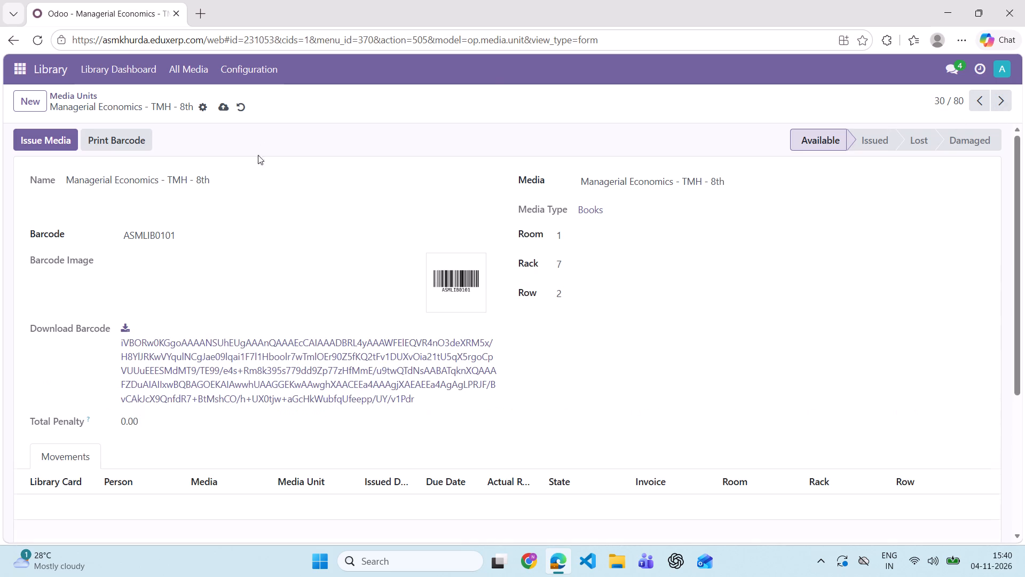
pyautogui.click(226, 230)
pyautogui.press('0')
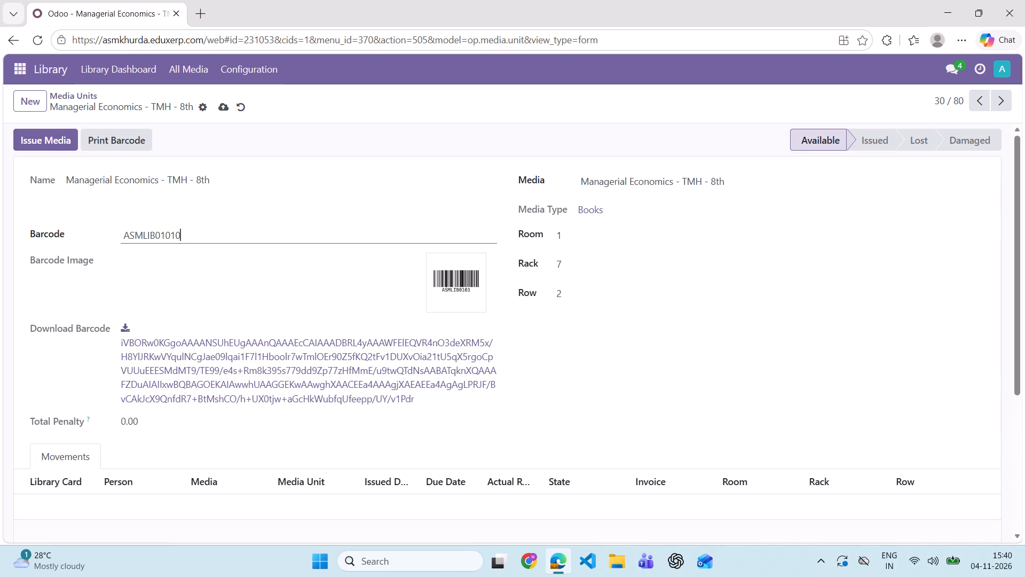
# Go to the next media unit and regenerate its barcode image by removing and re-entering the last digit of ASMLIB01238.
pyautogui.click(997, 98)
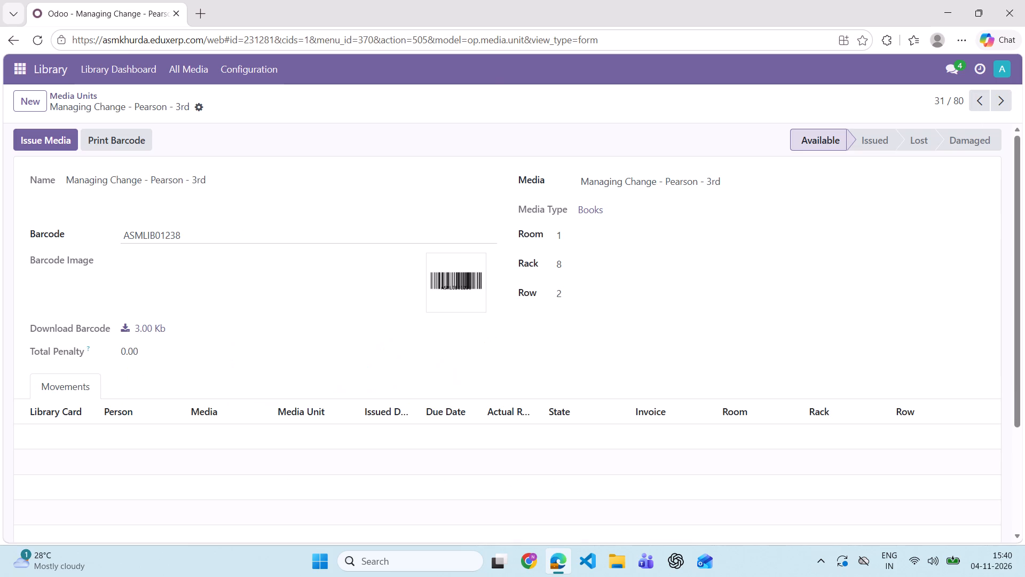
pyautogui.click(197, 239)
pyautogui.press('BackSpace')
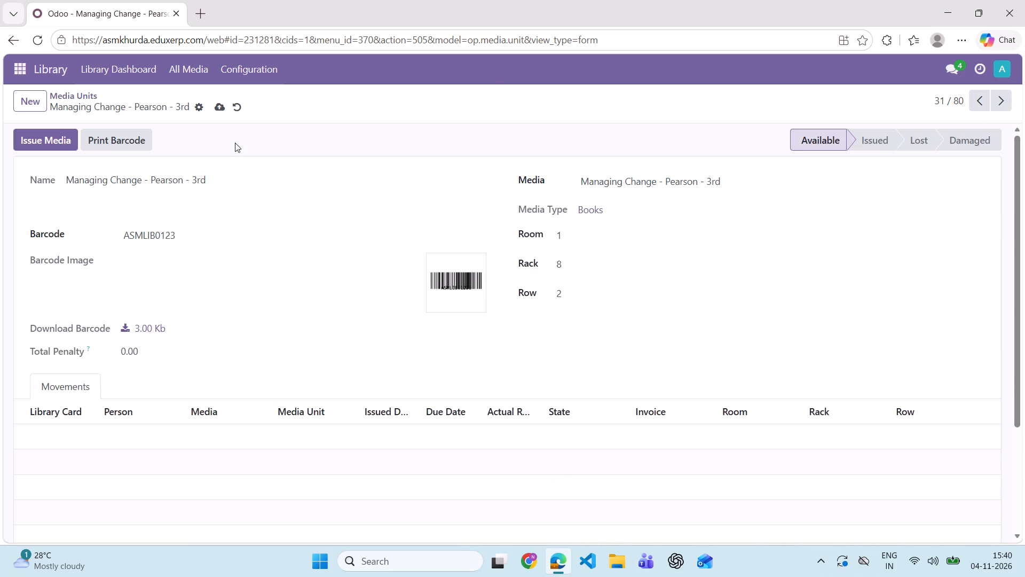
pyautogui.click(235, 143)
pyautogui.click(222, 237)
pyautogui.press('8')
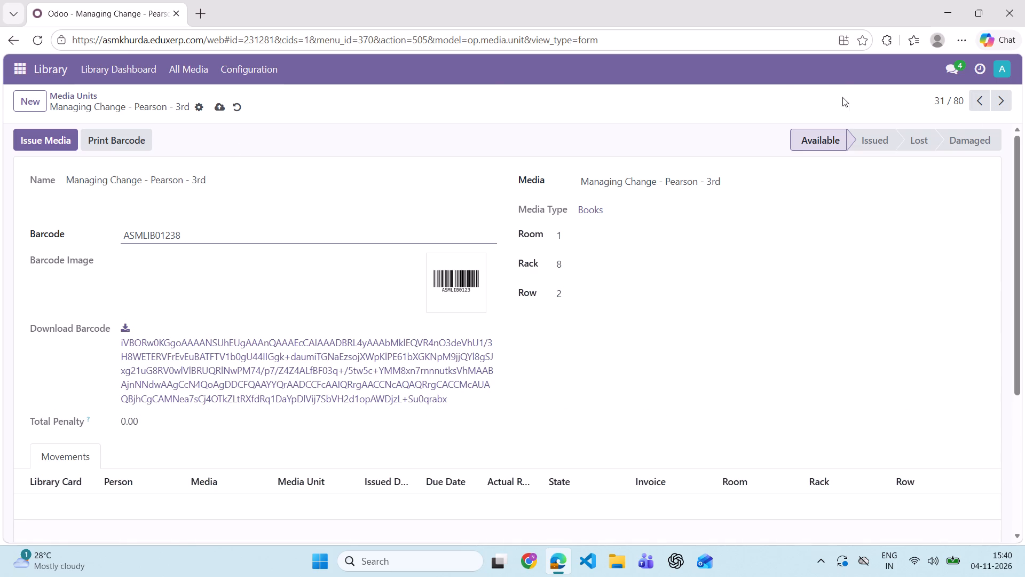
# Go to the next media unit and generate its barcode image by removing and re-entering the last digit of ASMLIB03347.
pyautogui.click(993, 101)
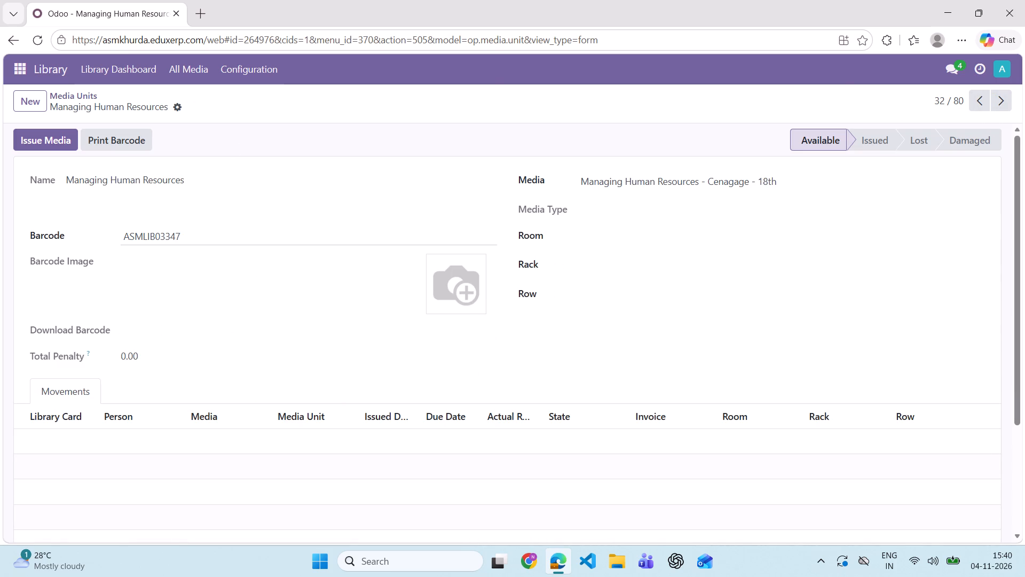
pyautogui.click(249, 234)
pyautogui.press('BackSpace')
pyautogui.click(255, 136)
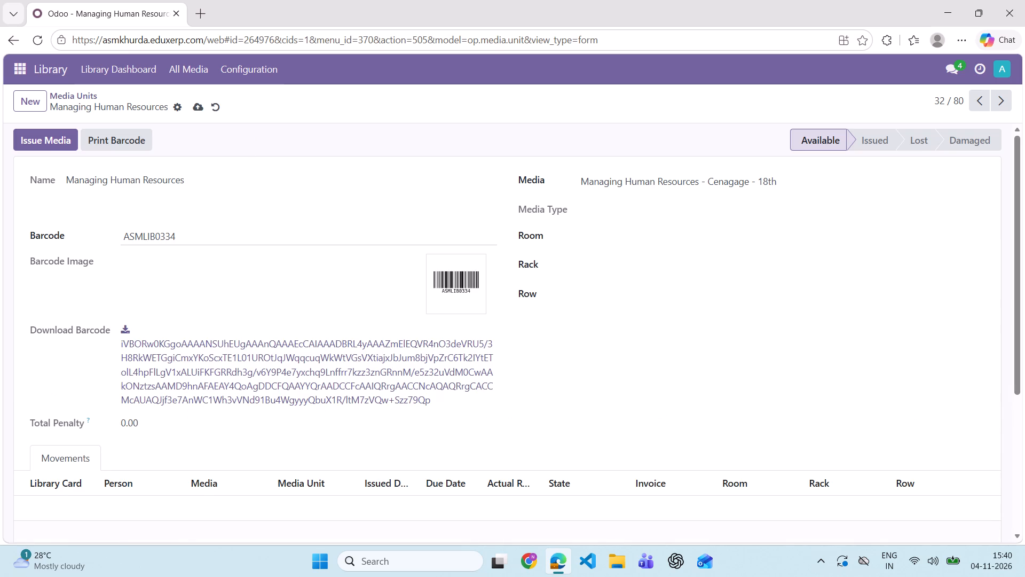
pyautogui.click(234, 239)
pyautogui.press('7')
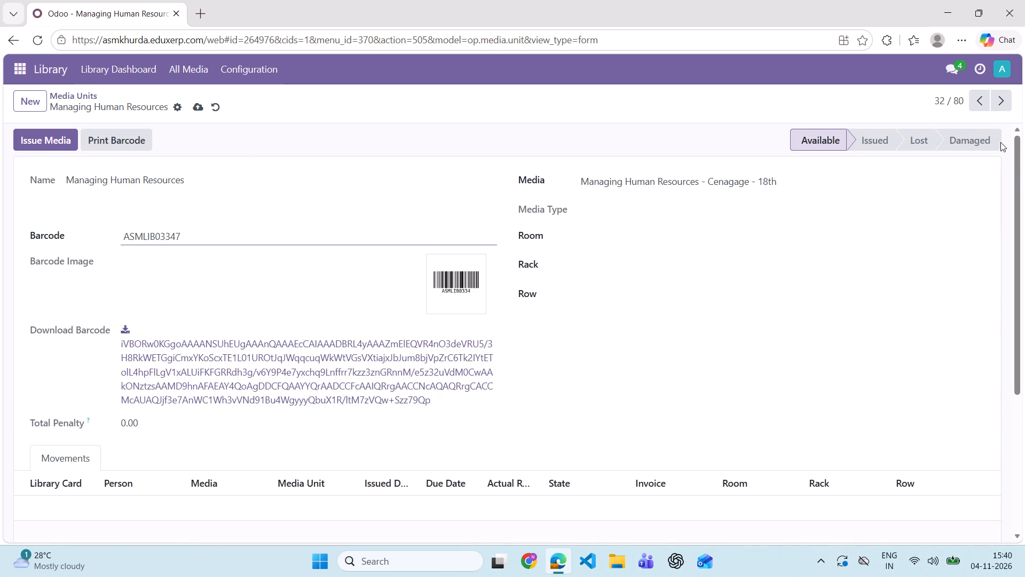
# Go to the next media unit and generate its barcode image by removing and re-entering the last digit of ASMLIB03346.
pyautogui.click(1004, 104)
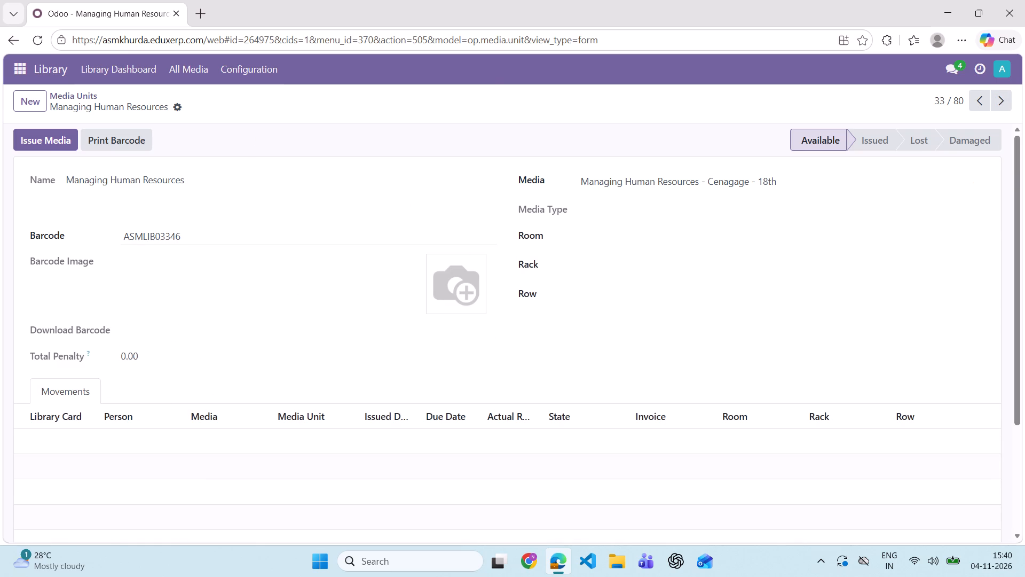
pyautogui.click(269, 233)
pyautogui.press('BackSpace')
pyautogui.click(300, 127)
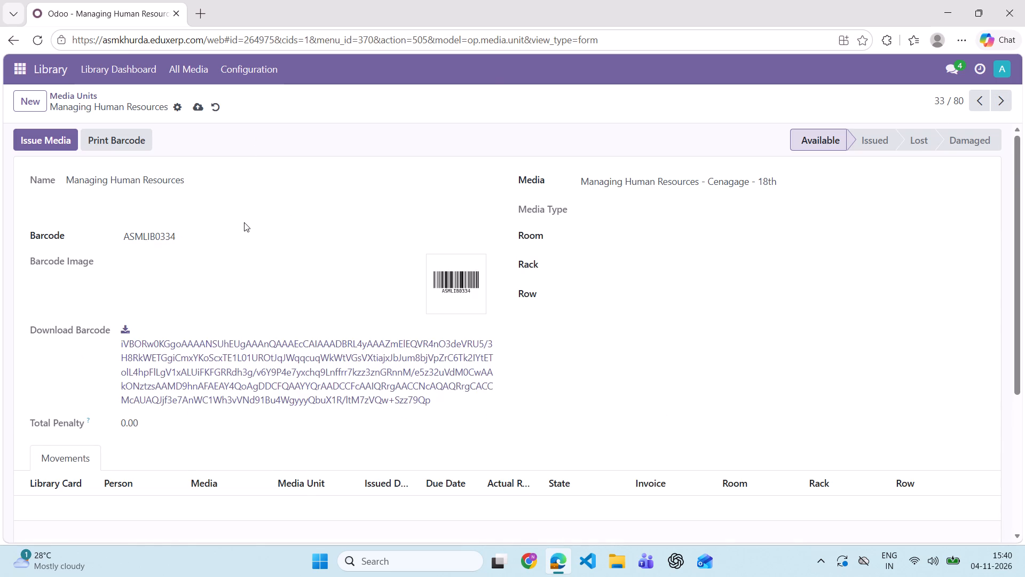
pyautogui.click(238, 236)
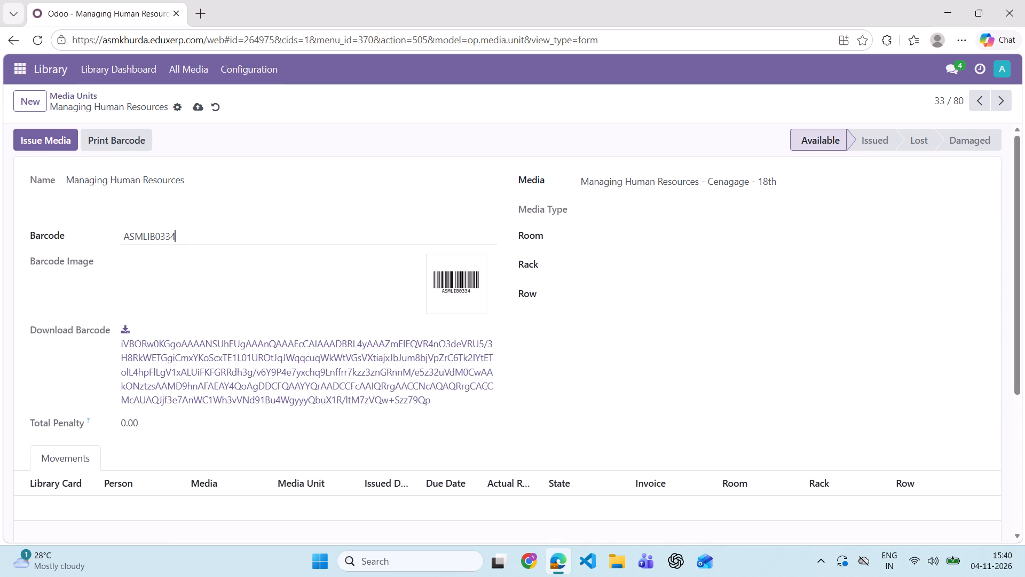
pyautogui.press('6')
# Go to the next media unit, the one with barcode ASMLIB03345.
pyautogui.click(997, 99)
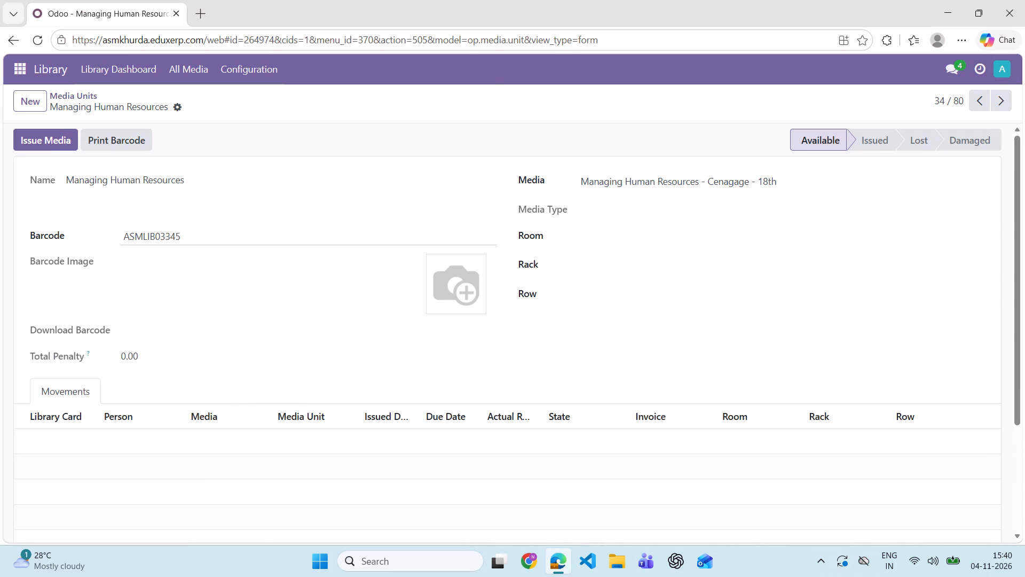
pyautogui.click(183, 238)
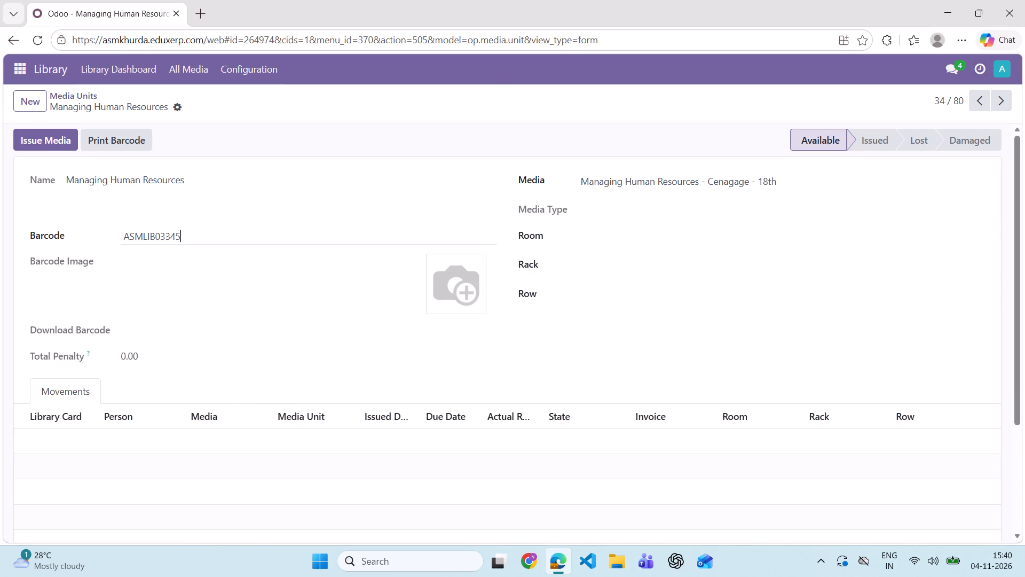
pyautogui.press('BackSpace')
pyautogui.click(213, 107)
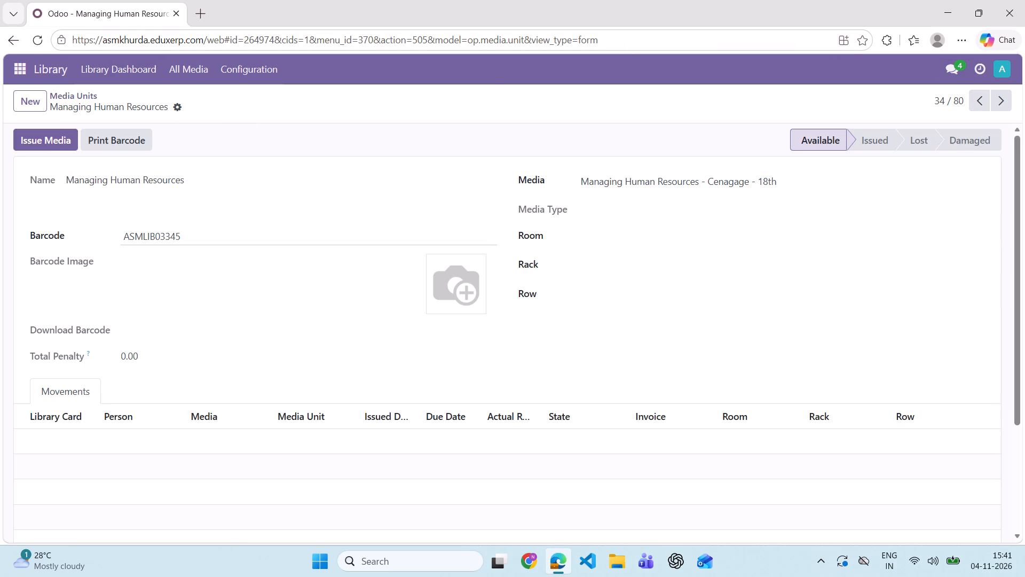
# Generate the current media unit's barcode image by removing and re-entering the last digit of ASMLIB03345.
pyautogui.click(218, 233)
pyautogui.press('BackSpace')
pyautogui.click(240, 139)
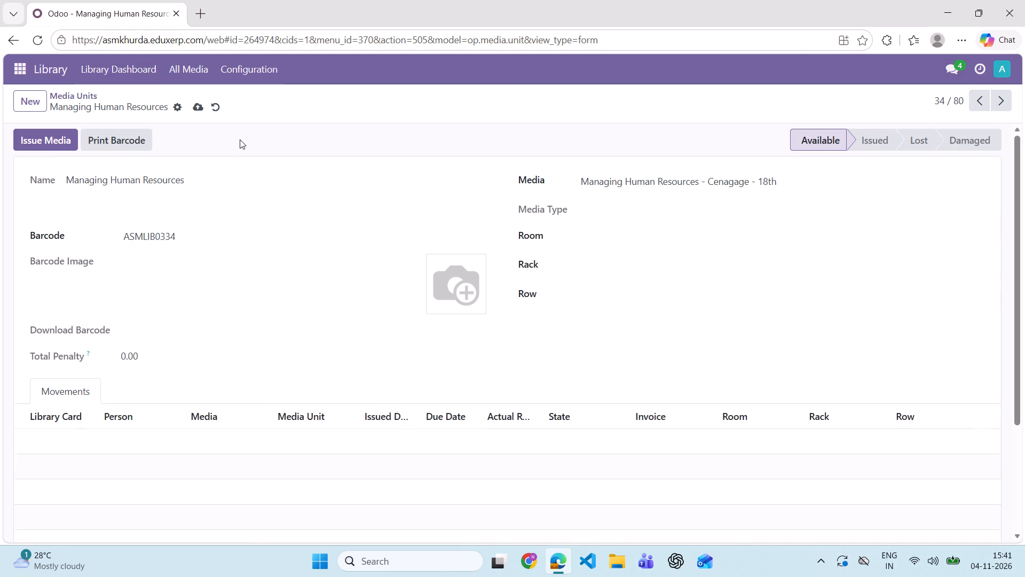
pyautogui.click(217, 246)
pyautogui.click(217, 237)
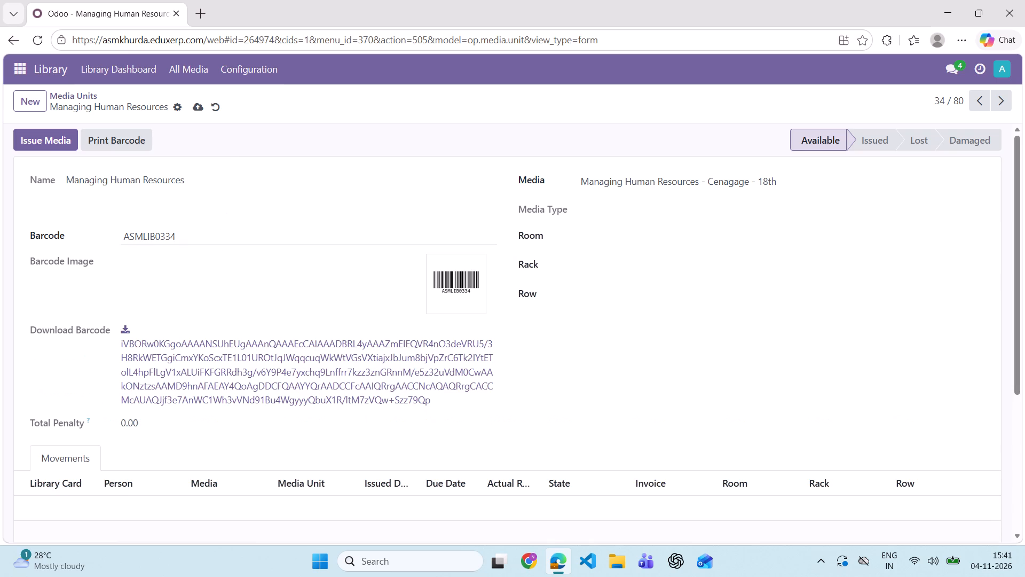
pyautogui.press('5')
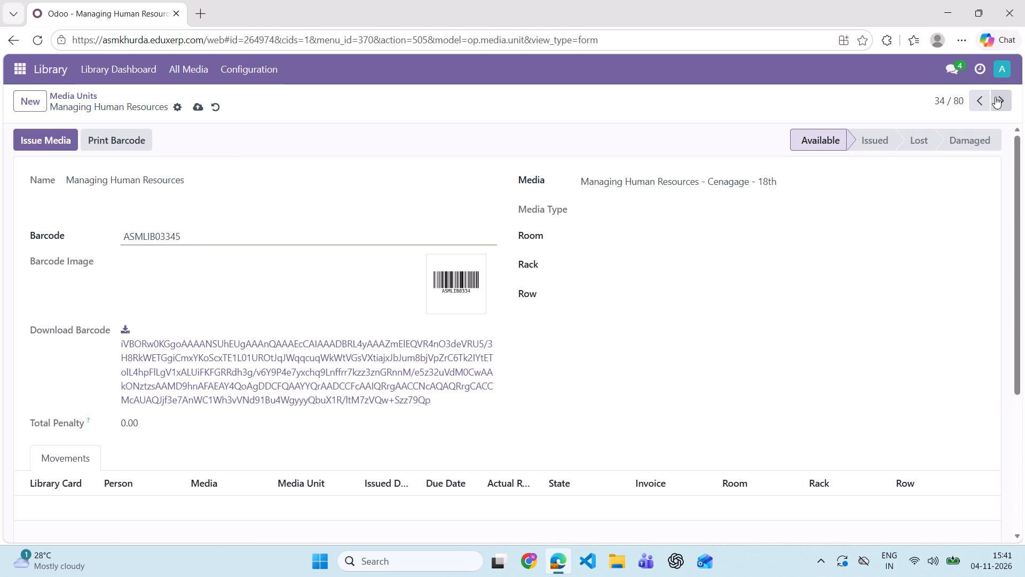
# Go to the next media unit and generate its barcode image by removing and re-entering the last digit of ASMLIB03344.
pyautogui.click(995, 97)
pyautogui.click(180, 239)
pyautogui.press('BackSpace')
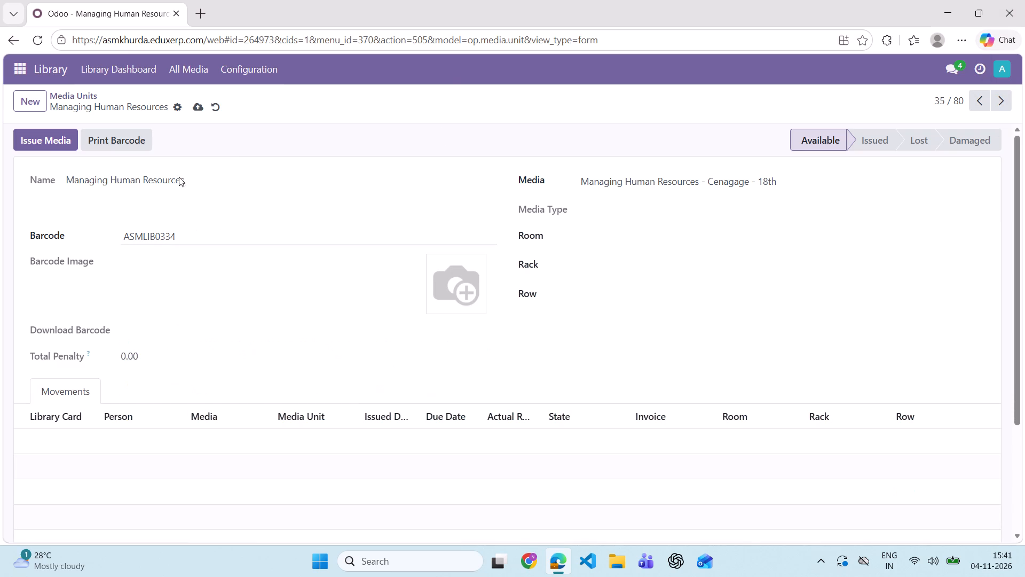
pyautogui.click(206, 144)
pyautogui.click(206, 231)
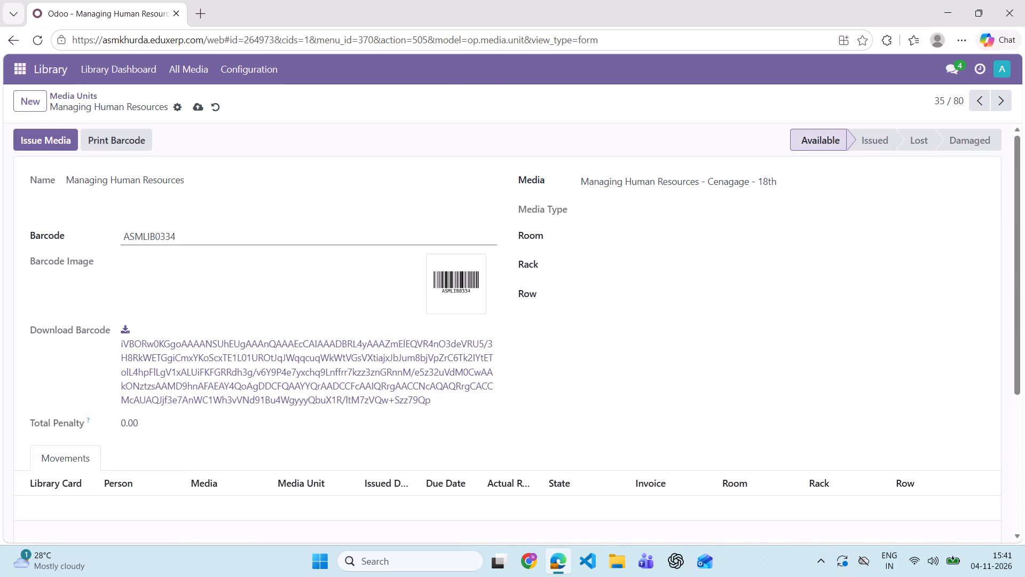
pyautogui.press('4')
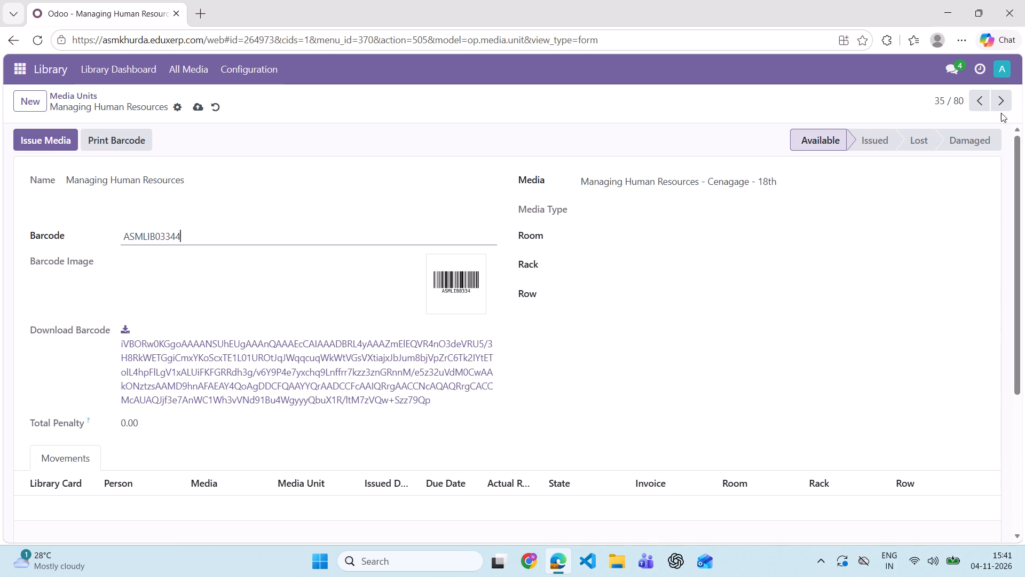
# Go to the next media unit and generate its barcode image by removing and re-entering the last digit of ASMLIB03343.
pyautogui.click(1001, 113)
pyautogui.click(1004, 102)
pyautogui.click(276, 224)
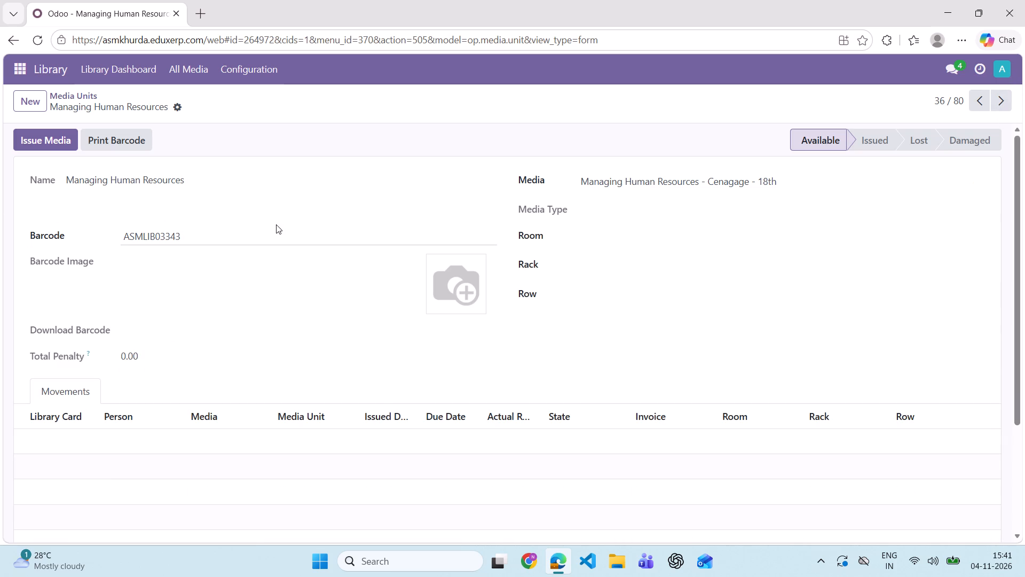
pyautogui.click(269, 246)
pyautogui.click(272, 238)
pyautogui.press('BackSpace')
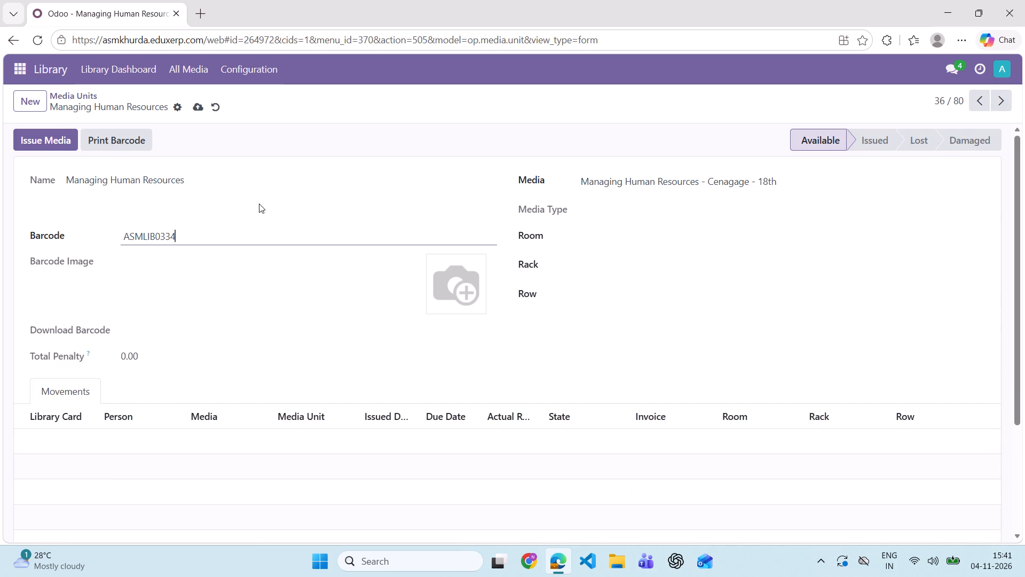
pyautogui.click(243, 135)
pyautogui.click(223, 230)
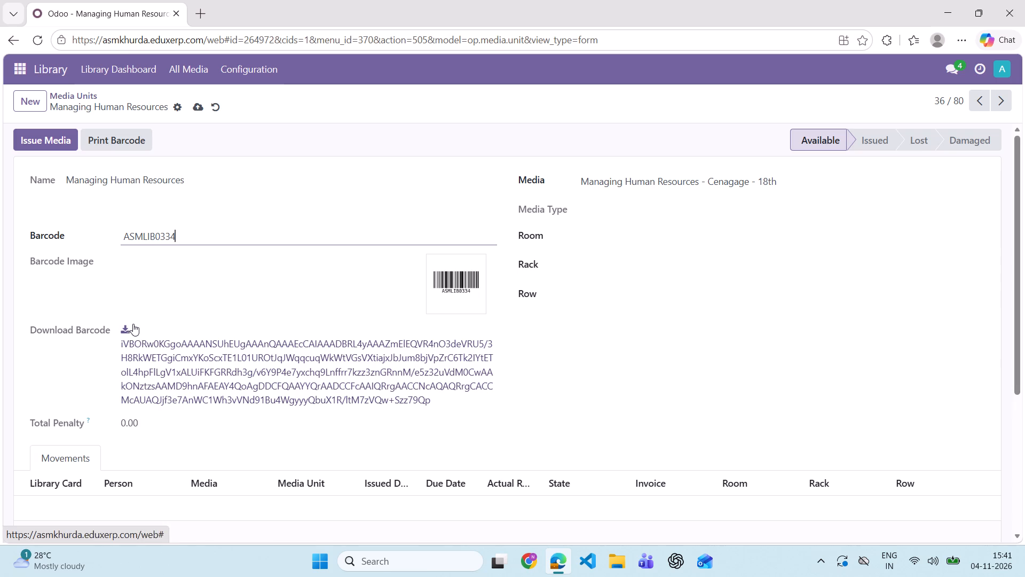
pyautogui.press('3')
# Go to the next media unit and generate its barcode image by removing and re-entering the last digit of ASMLIB03342.
pyautogui.click(998, 93)
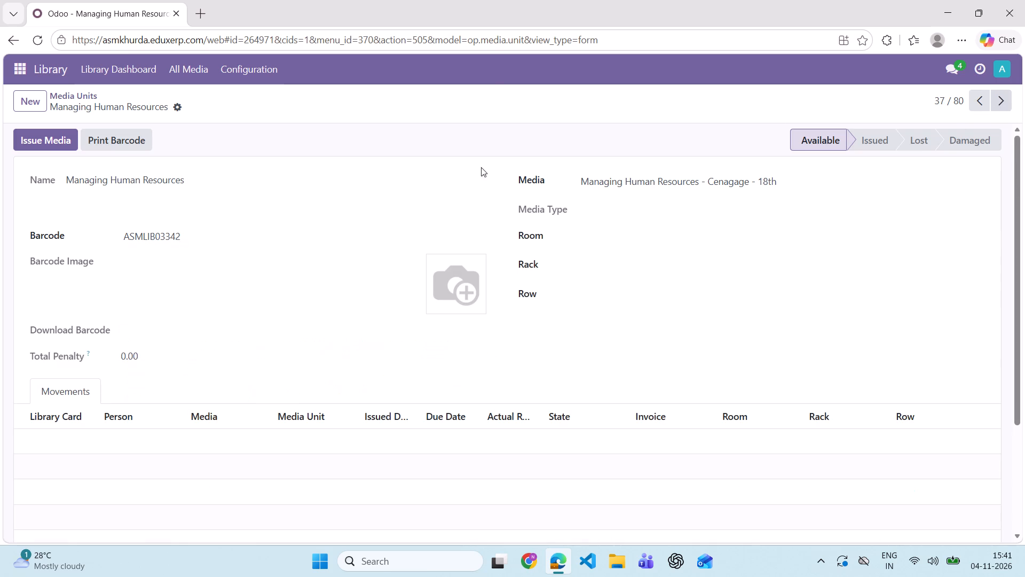
pyautogui.click(189, 230)
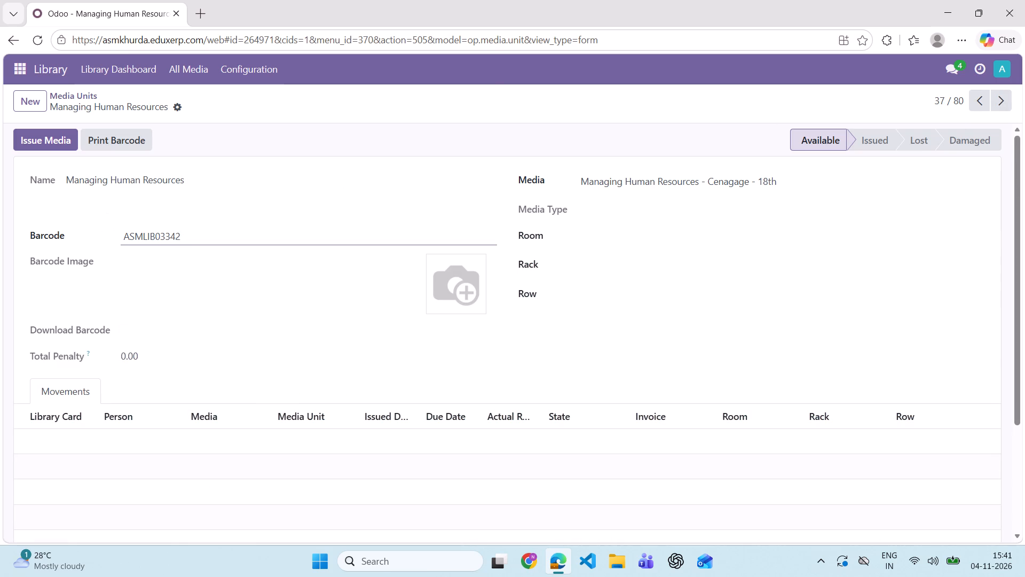
pyautogui.press('BackSpace')
pyautogui.click(229, 146)
pyautogui.click(214, 235)
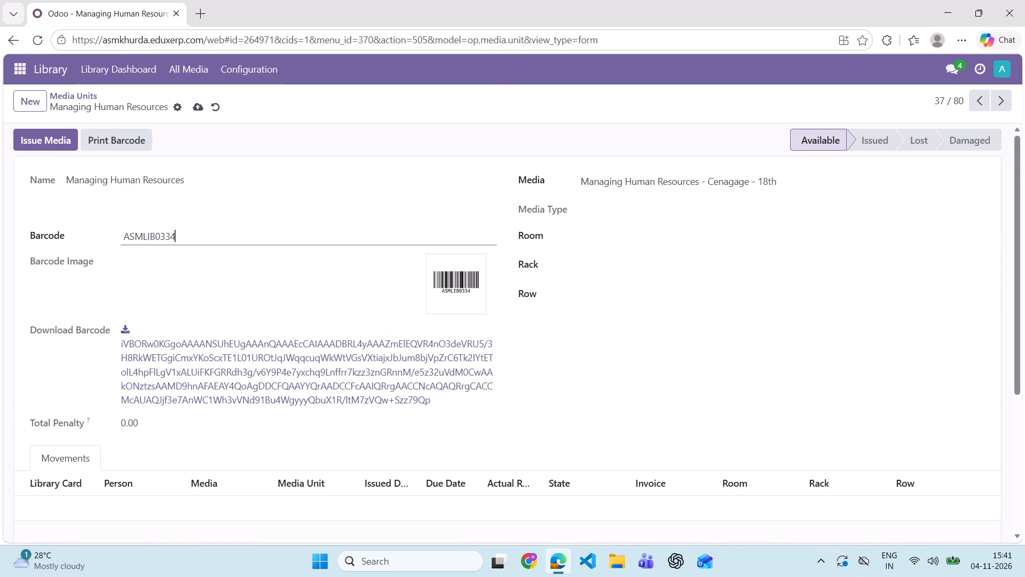
pyautogui.press('2')
# Go forward one media unit and return to ASMLIB03342 to check its barcode image.
pyautogui.click(996, 92)
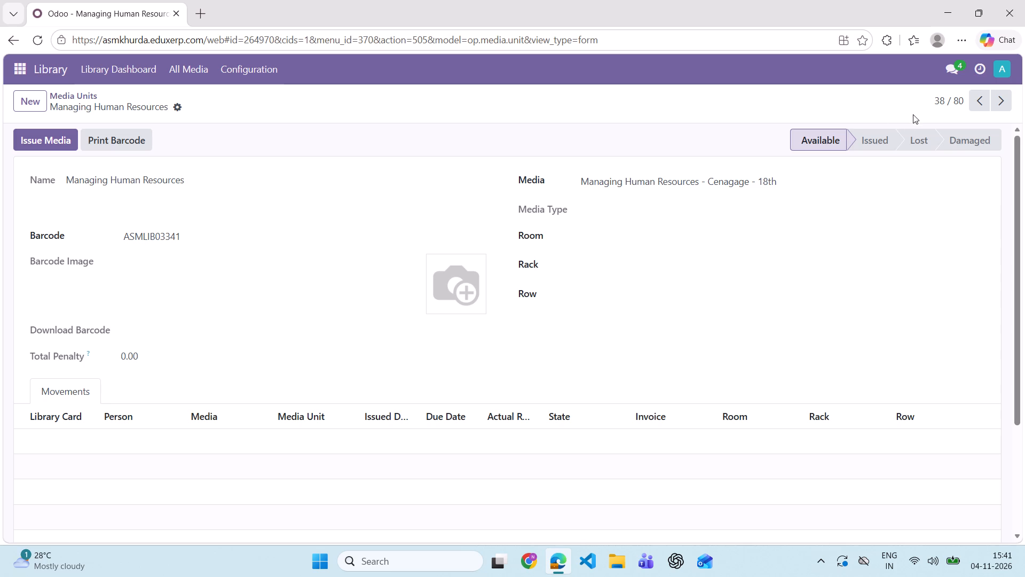
pyautogui.click(975, 98)
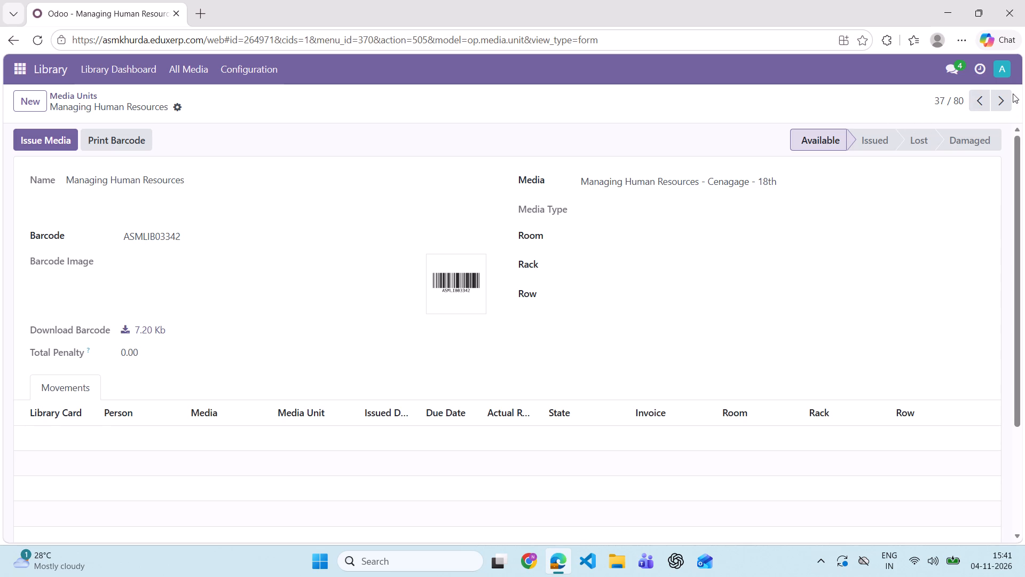
# Go to the next media unit and generate its barcode image by removing and re-entering the last digit of ASMLIB03341.
pyautogui.click(1005, 99)
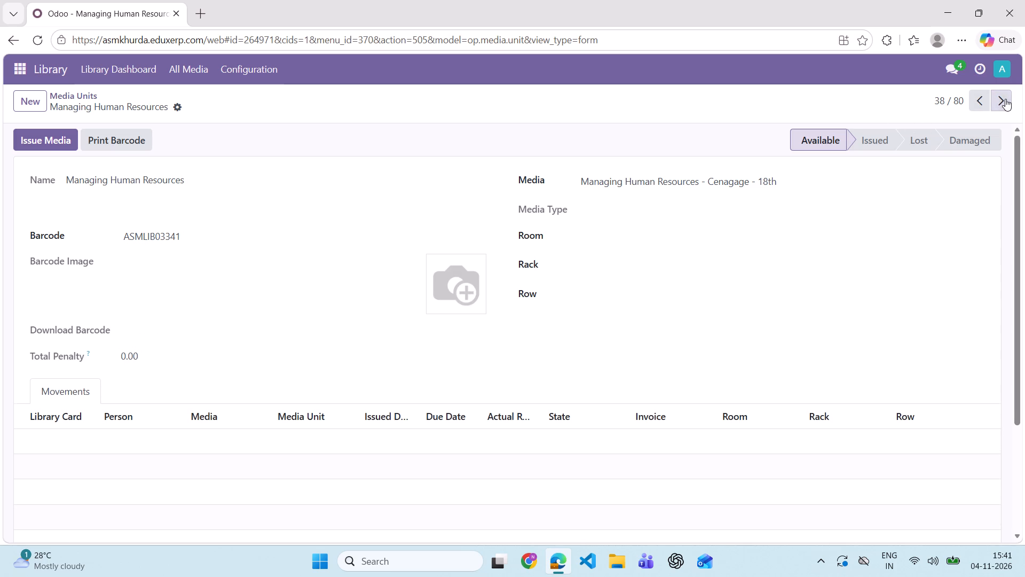
pyautogui.click(202, 240)
pyautogui.press('BackSpace')
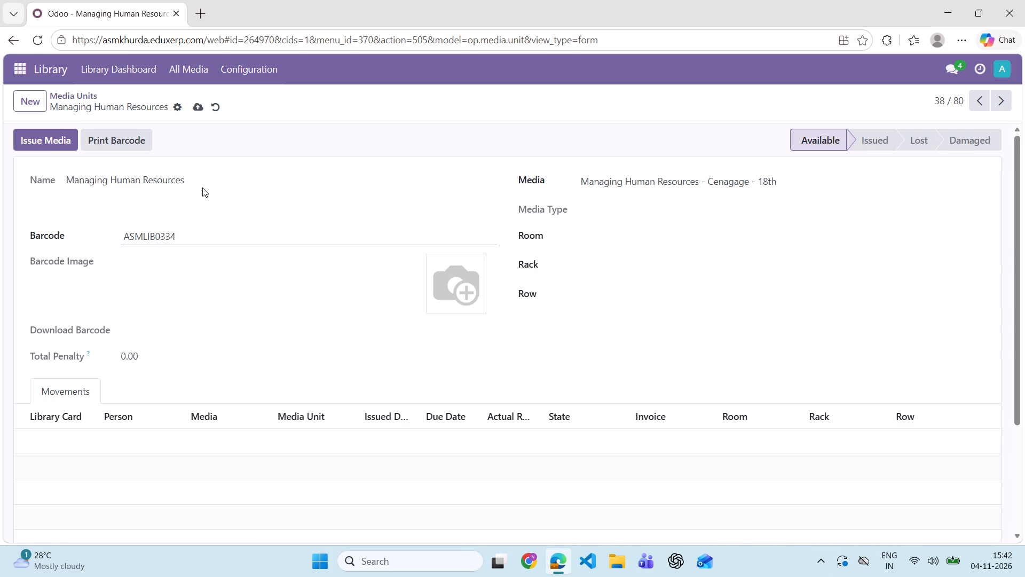
pyautogui.click(230, 141)
pyautogui.click(212, 239)
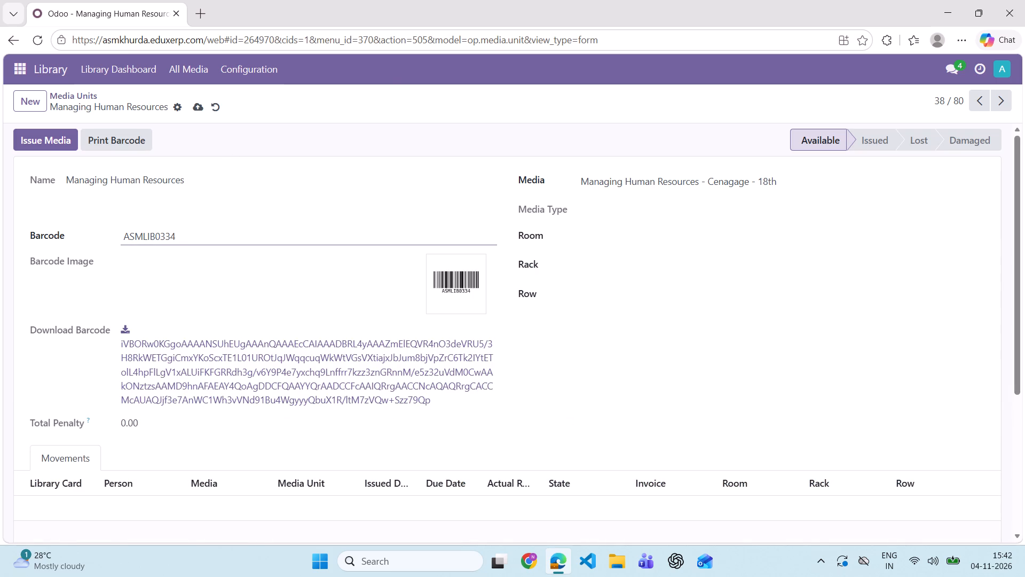
pyautogui.press('1')
# Go to the next media unit and generate its barcode image by removing and re-entering the last digit of ASMLIB03359.
pyautogui.click(1008, 91)
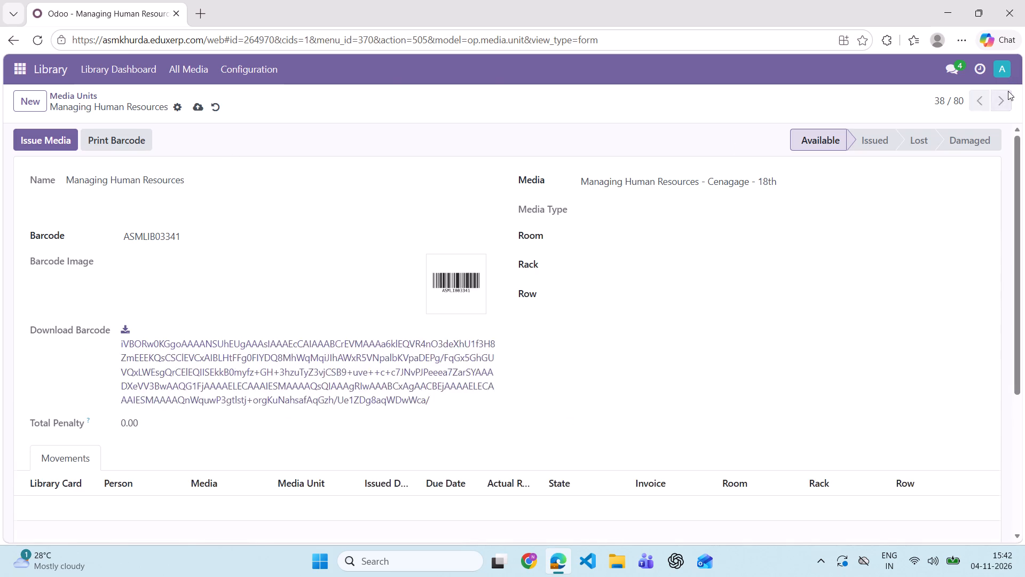
pyautogui.click(191, 241)
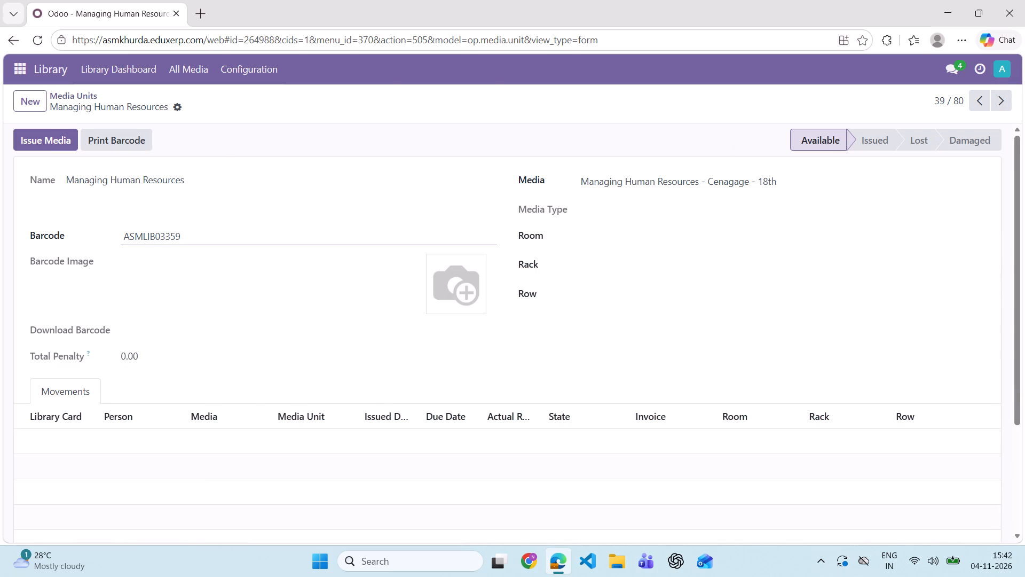
pyautogui.press('BackSpace')
pyautogui.click(241, 171)
pyautogui.click(223, 238)
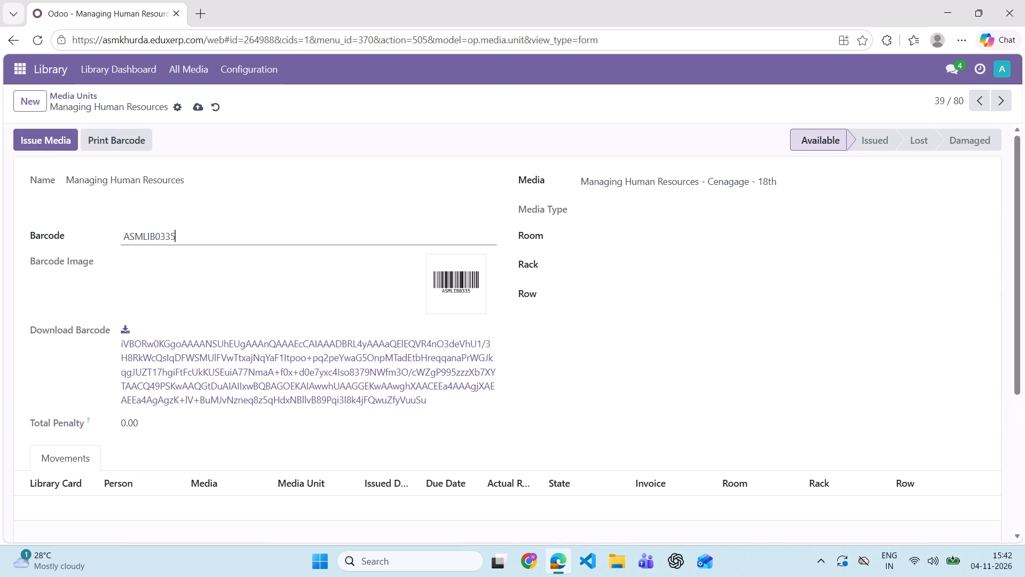
pyautogui.press('9')
# Go to the next media unit and generate its barcode image by removing and re-entering the last digit of ASMLIB03358.
pyautogui.click(995, 106)
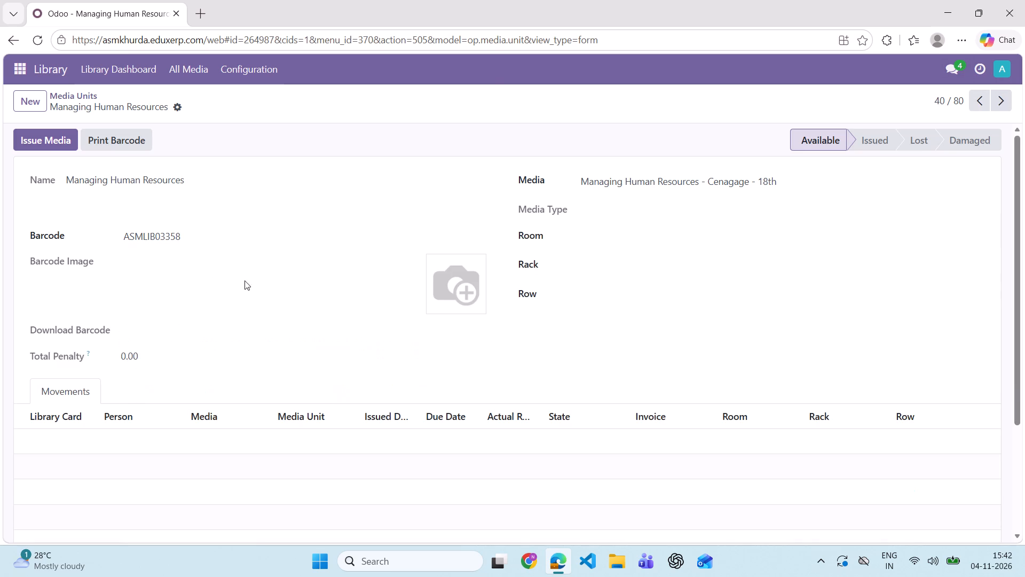
pyautogui.click(249, 239)
pyautogui.press('BackSpace')
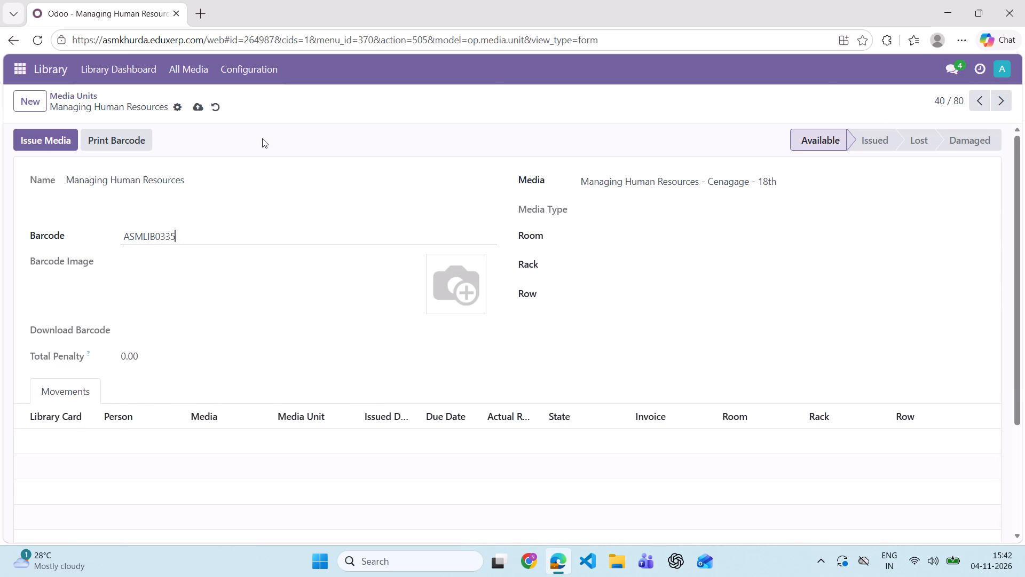
pyautogui.click(262, 138)
pyautogui.click(230, 238)
pyautogui.press('8')
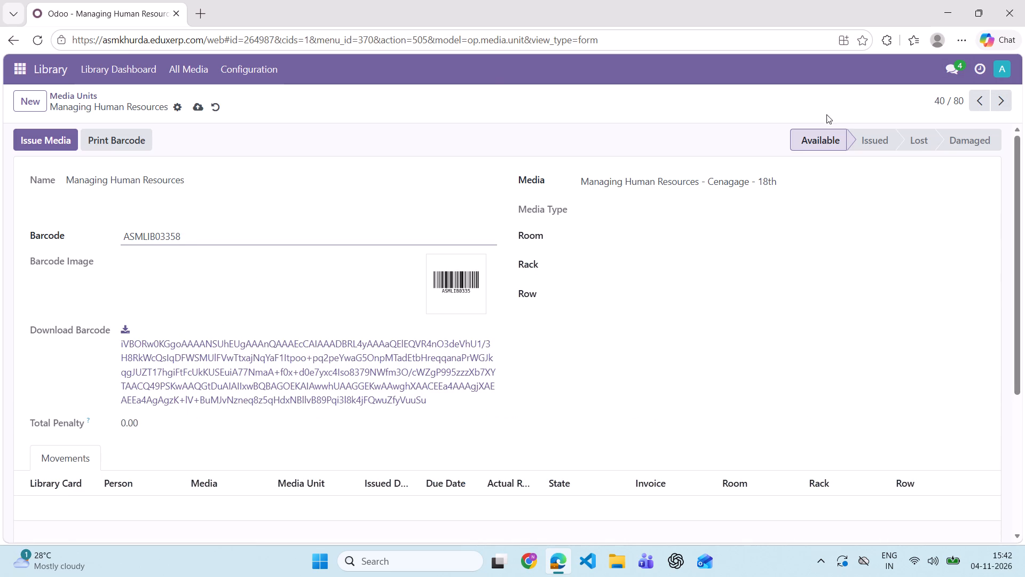
# Go to the next media unit and generate its barcode image by removing and re-entering the last digit of ASMLIB03357.
pyautogui.click(995, 105)
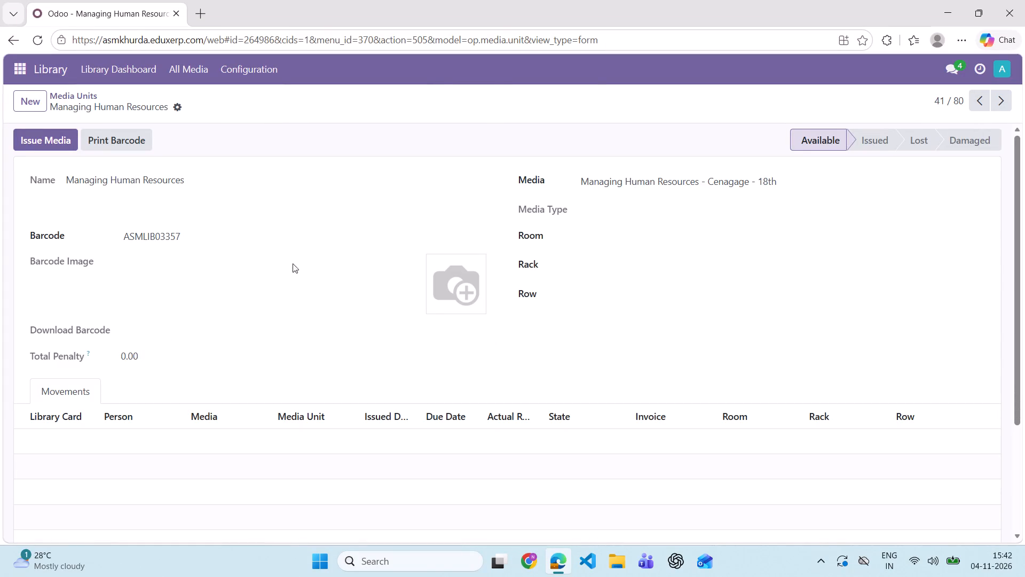
pyautogui.click(212, 232)
pyautogui.press('BackSpace')
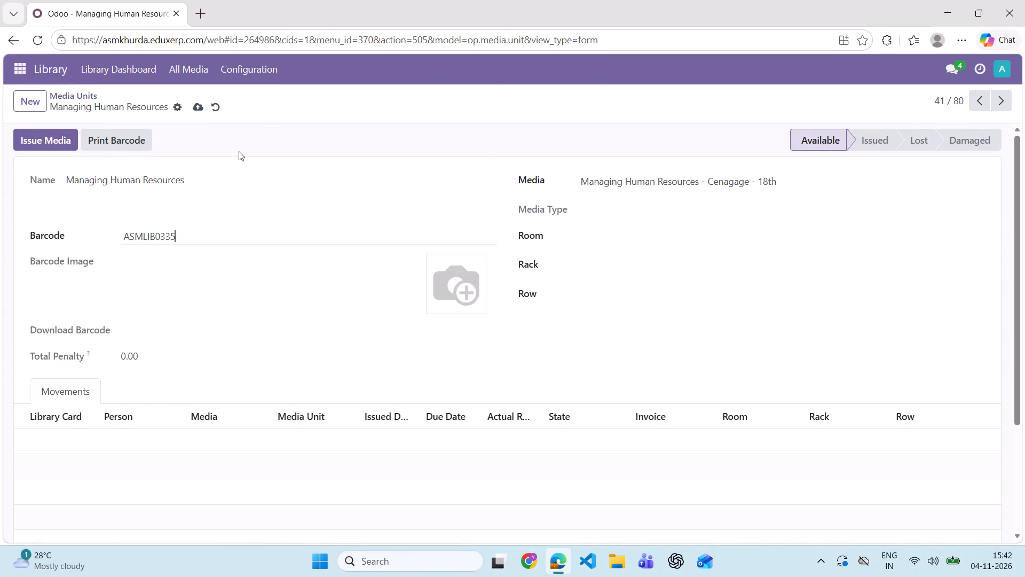
pyautogui.click(239, 151)
pyautogui.click(220, 230)
pyautogui.press('7')
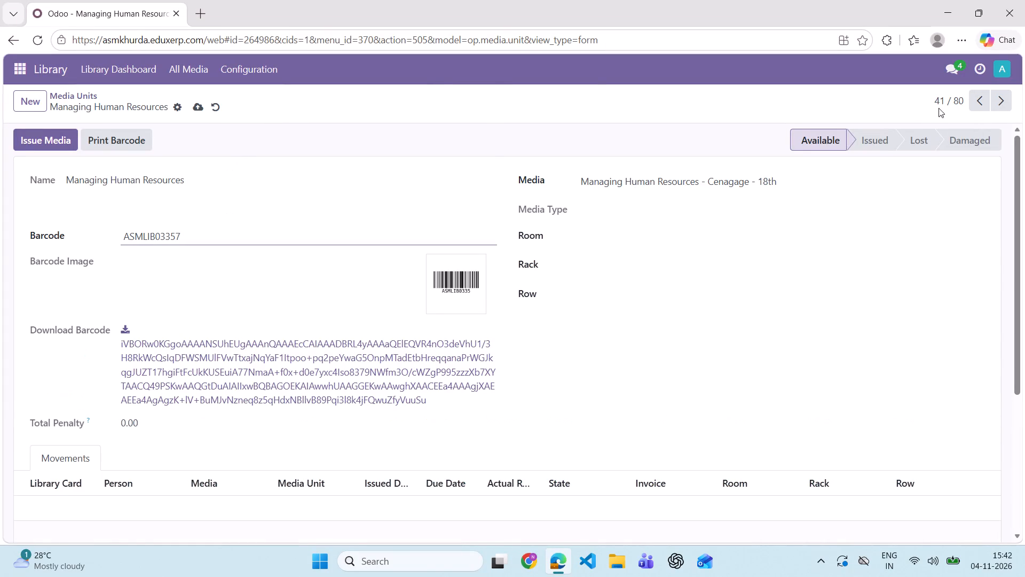
# Go to the next media unit and generate its barcode image by removing and re-entering the last digit of ASMLIB03356.
pyautogui.click(1002, 100)
pyautogui.click(251, 228)
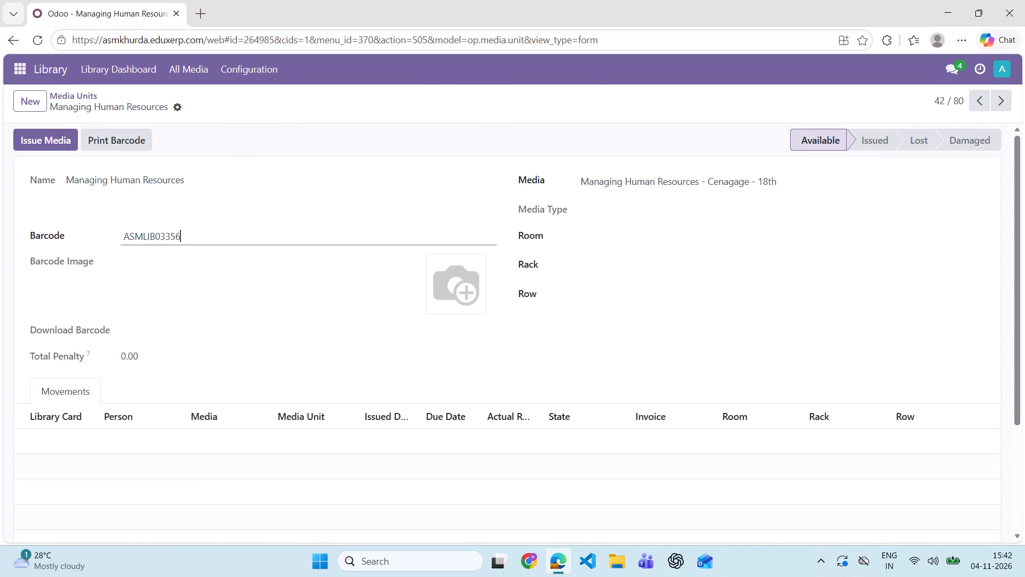
pyautogui.press('BackSpace')
pyautogui.click(278, 136)
pyautogui.click(241, 228)
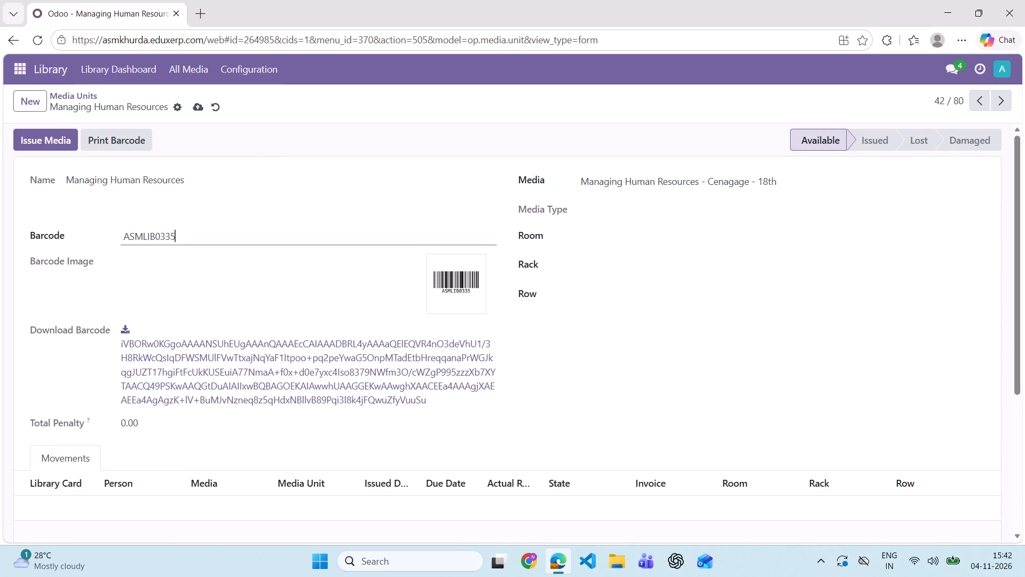
pyautogui.press('6')
# Go to the next media unit, the one with barcode ASMLIB03355.
pyautogui.click(1005, 92)
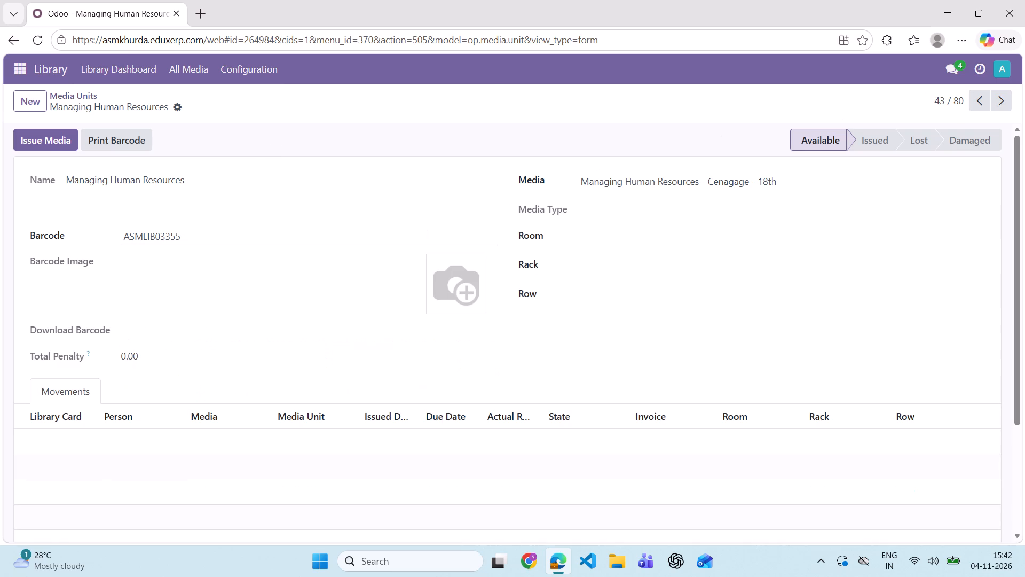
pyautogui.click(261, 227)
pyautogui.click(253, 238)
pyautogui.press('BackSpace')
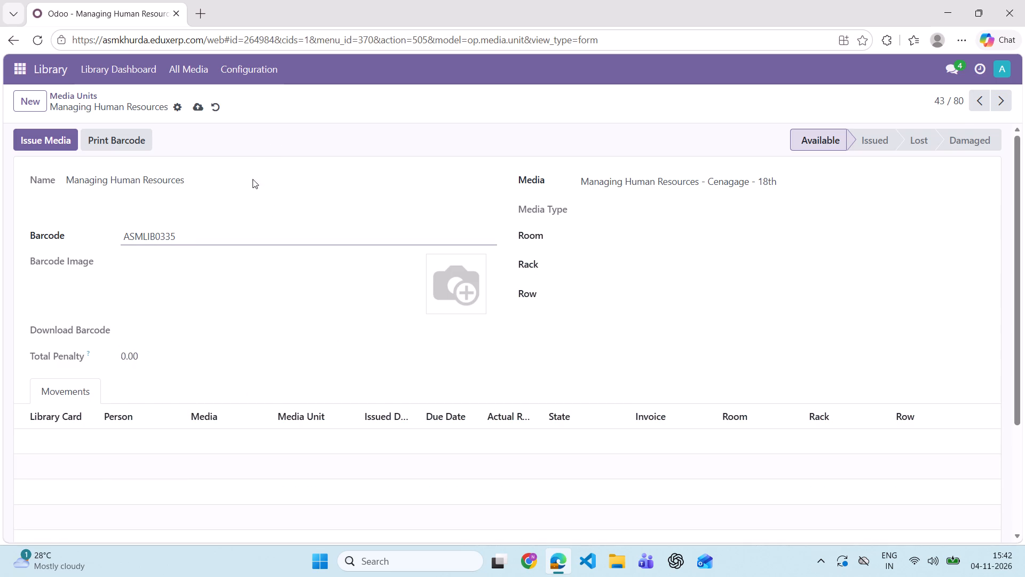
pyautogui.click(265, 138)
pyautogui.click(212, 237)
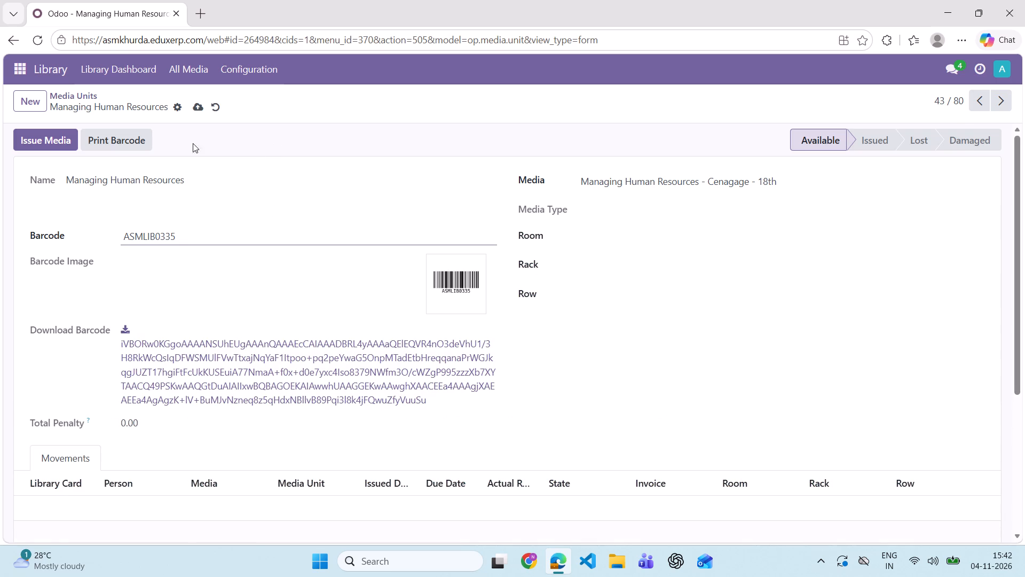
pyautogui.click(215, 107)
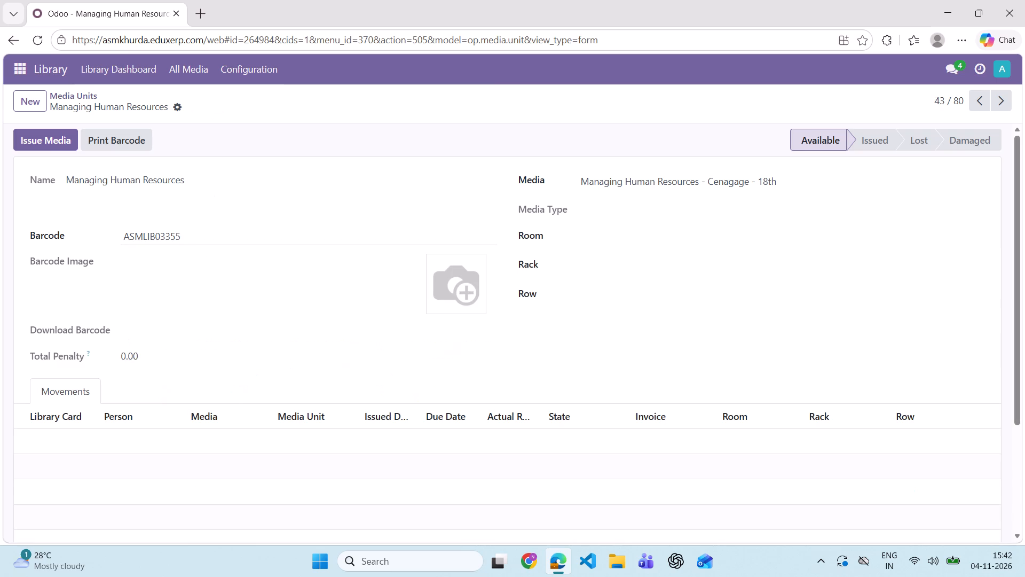
# Generate this media unit's barcode image by removing and re-entering the last digit of ASMLIB03355.
pyautogui.click(202, 241)
pyautogui.press('BackSpace')
pyautogui.click(232, 137)
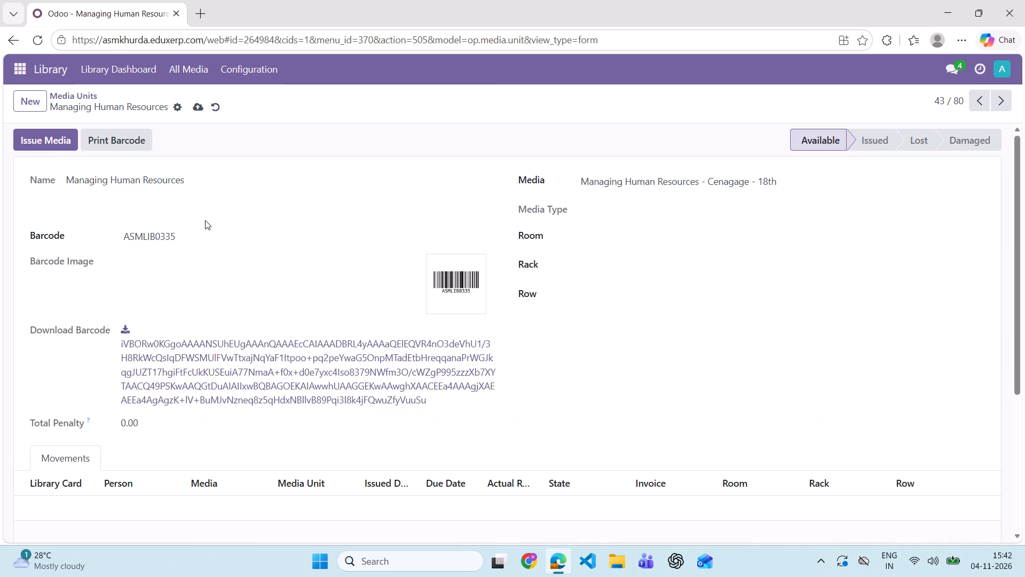
pyautogui.click(203, 227)
pyautogui.click(202, 238)
pyautogui.press('5')
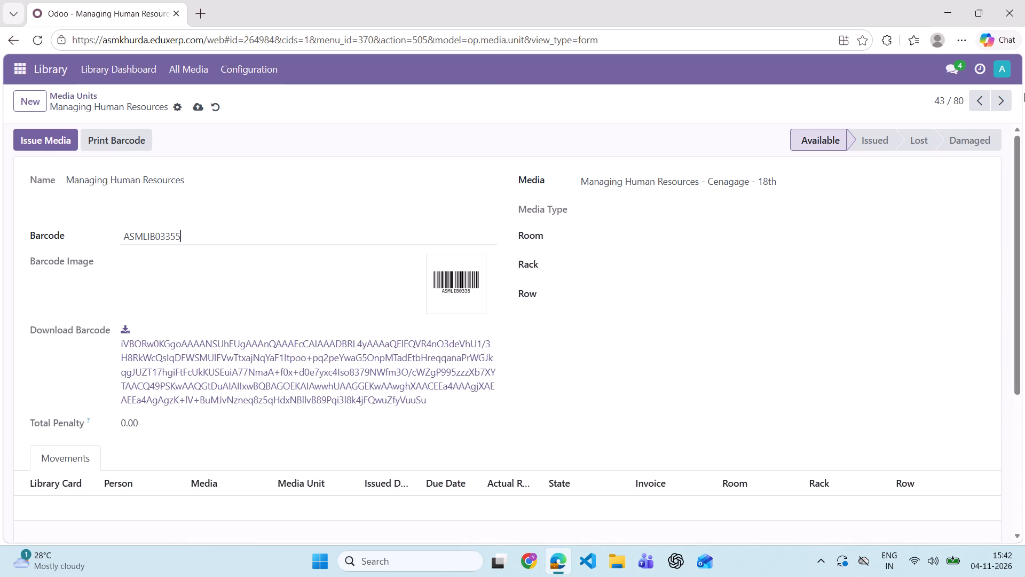
# Go to the next media unit and generate its barcode image by removing and re-entering the last digit of ASMLIB03354.
pyautogui.click(1008, 102)
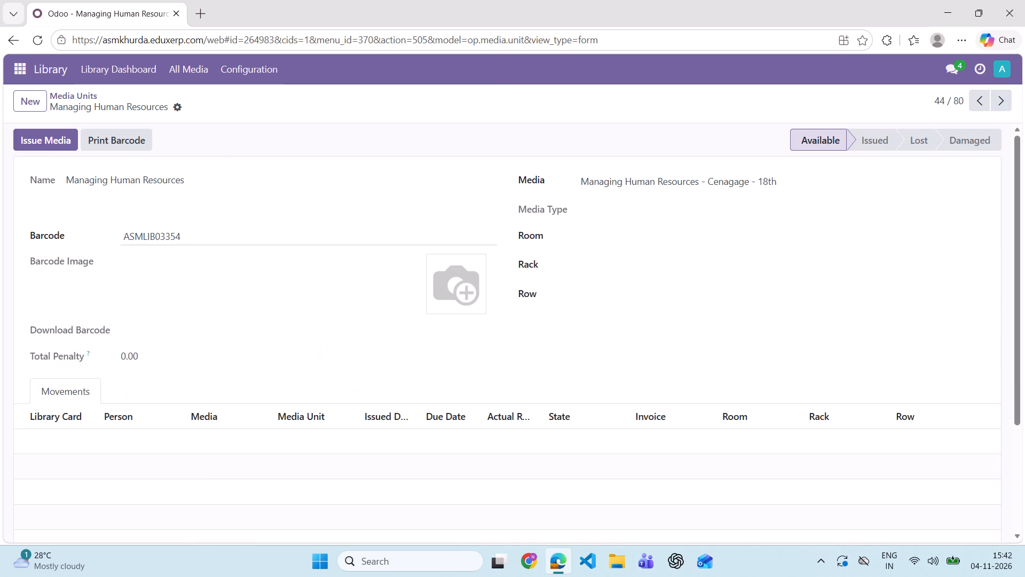
pyautogui.click(222, 236)
pyautogui.press('BackSpace')
pyautogui.click(250, 149)
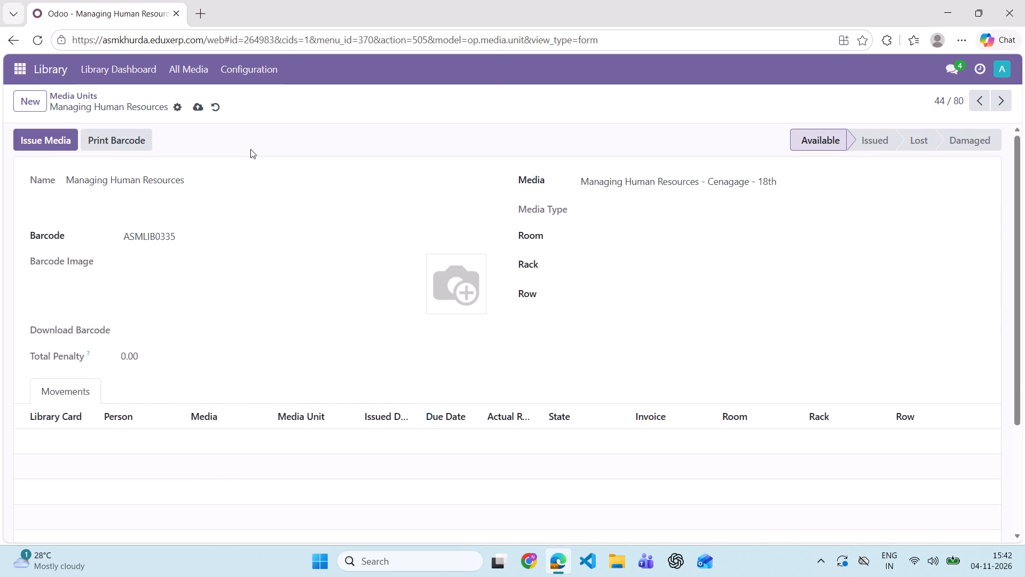
pyautogui.click(208, 238)
pyautogui.press('4')
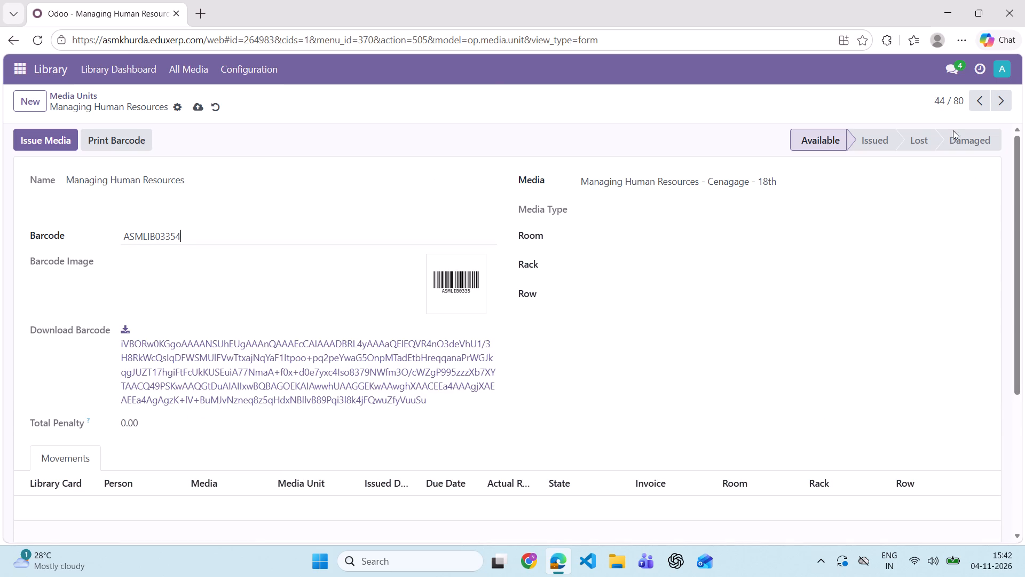
# Go to the next media unit and generate its barcode image by removing and re-entering the last digit of ASMLIB03353.
pyautogui.click(1006, 103)
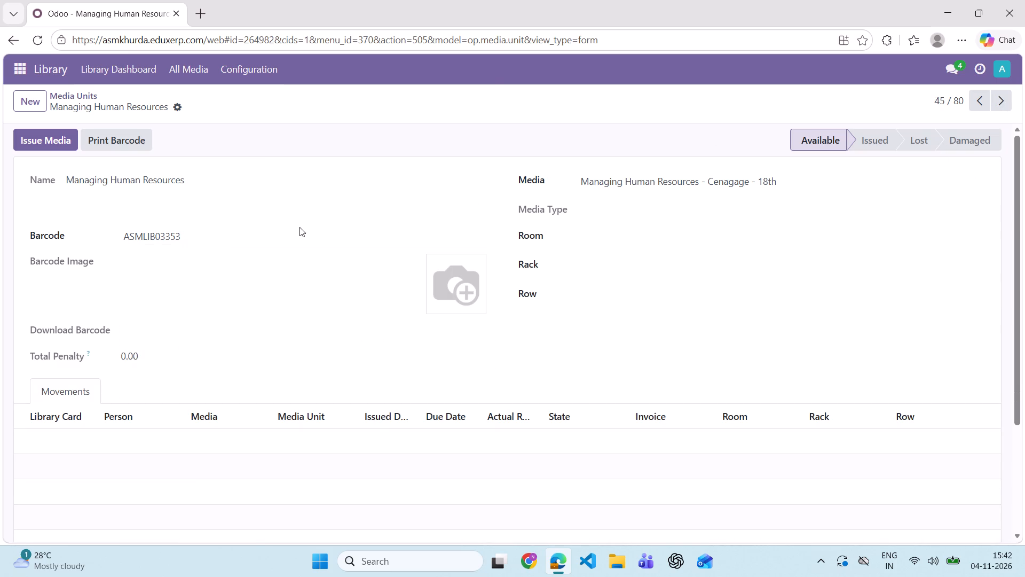
pyautogui.click(293, 239)
pyautogui.press('BackSpace')
pyautogui.click(288, 142)
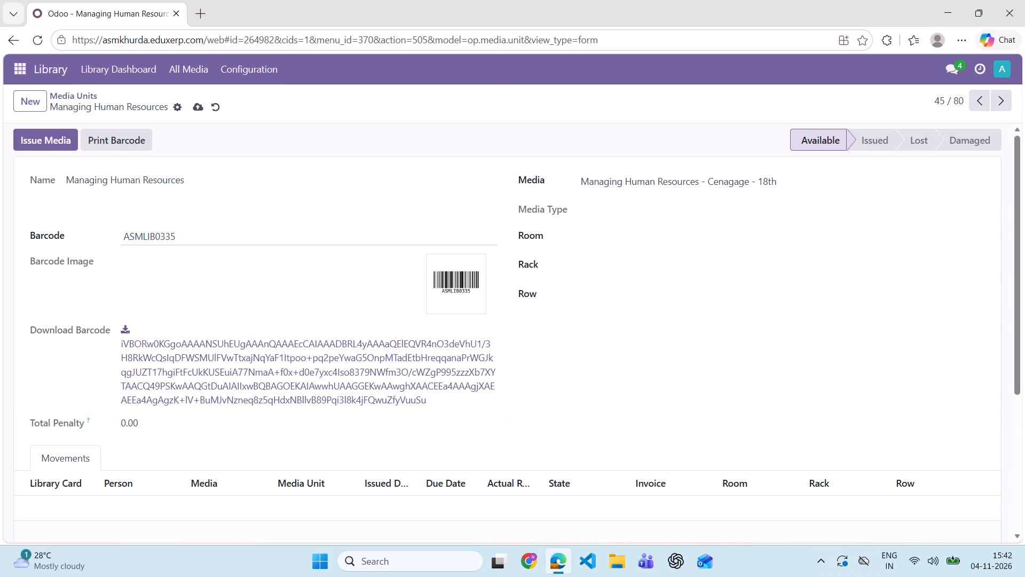
pyautogui.click(240, 240)
pyautogui.press('3')
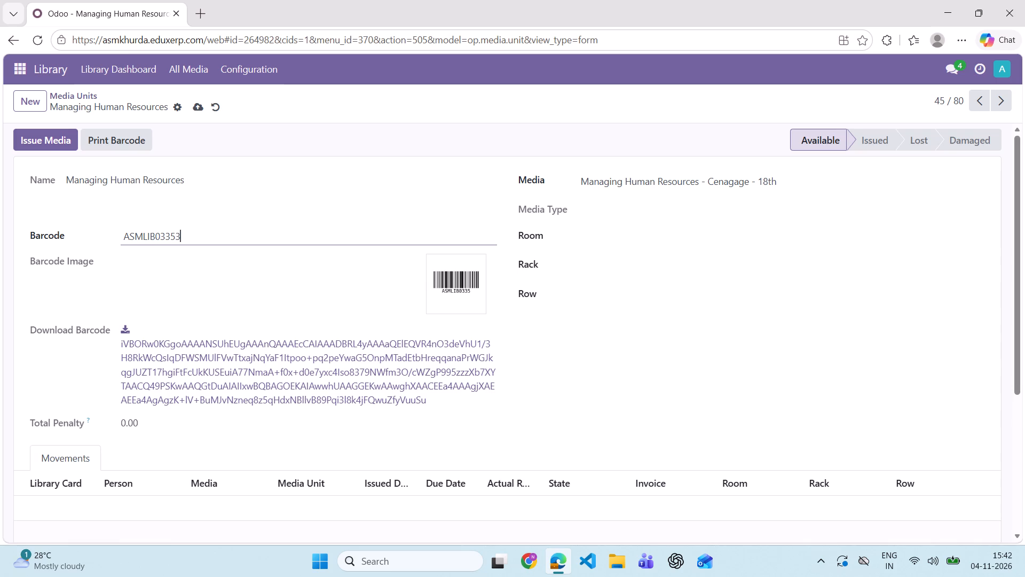
# Go to the next media unit and generate its barcode image by removing and re-entering the last digit of ASMLIB03352.
pyautogui.click(998, 105)
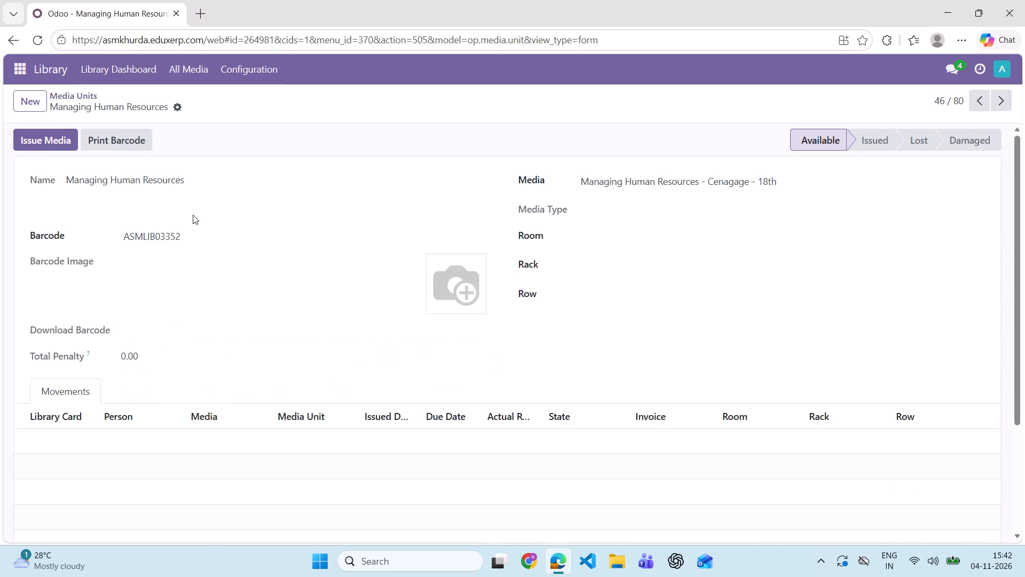
pyautogui.click(188, 236)
pyautogui.press('BackSpace')
pyautogui.click(208, 141)
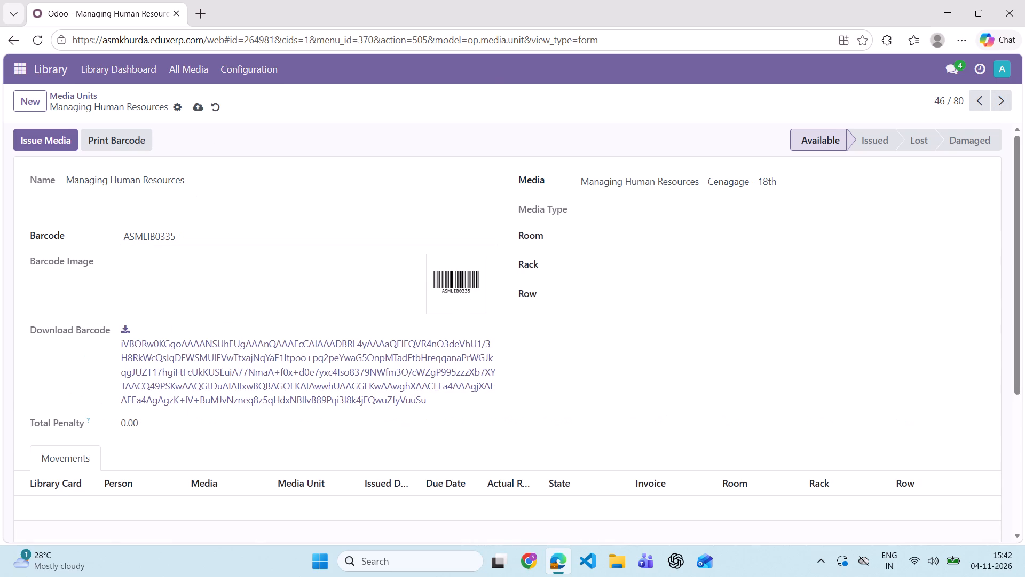
pyautogui.click(193, 237)
pyautogui.press('2')
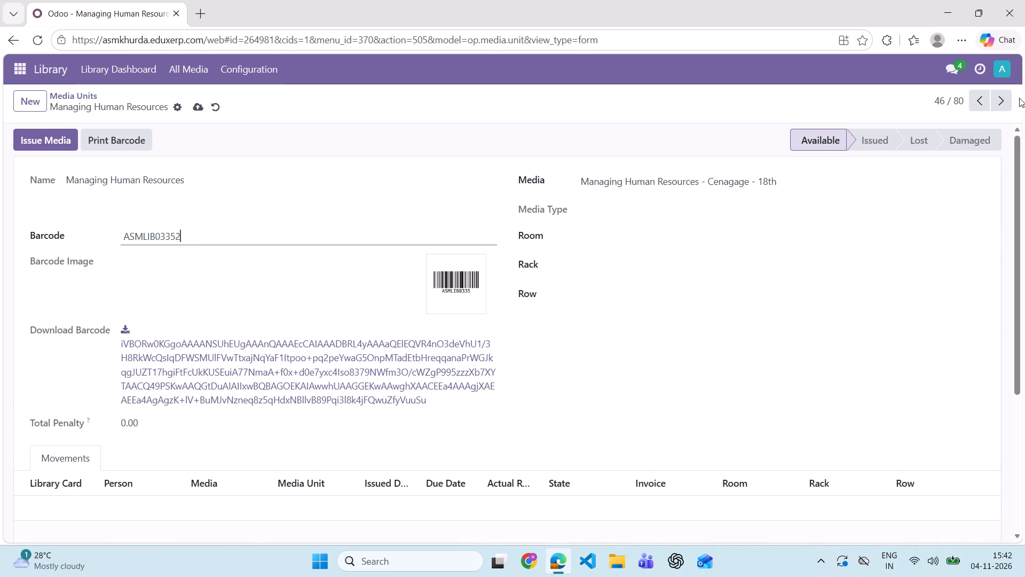
# Go to the next media unit and generate its barcode image by removing and re-entering the last digit of ASMLIB03351.
pyautogui.click(1006, 99)
pyautogui.click(290, 229)
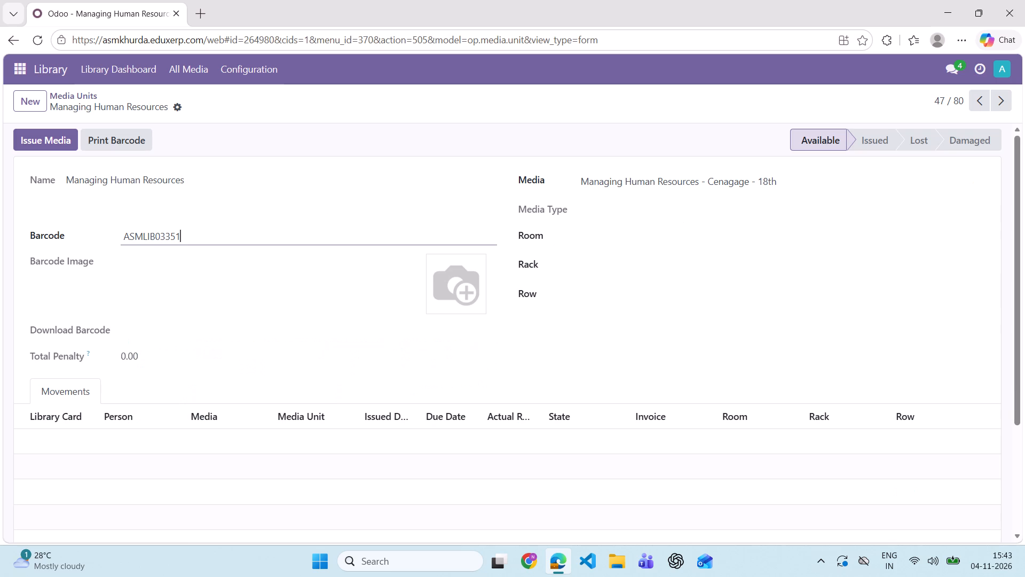
pyautogui.press('BackSpace')
pyautogui.click(286, 147)
pyautogui.click(215, 240)
pyautogui.press('1')
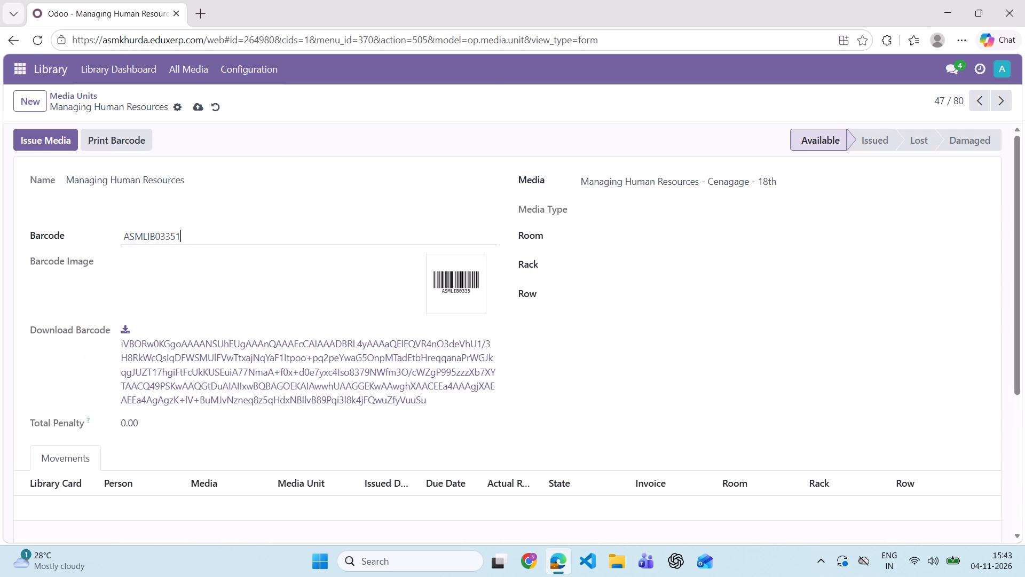
# Go to the next media unit and generate its barcode image by removing and re-entering the last digit of ASMLIB03350.
pyautogui.click(996, 100)
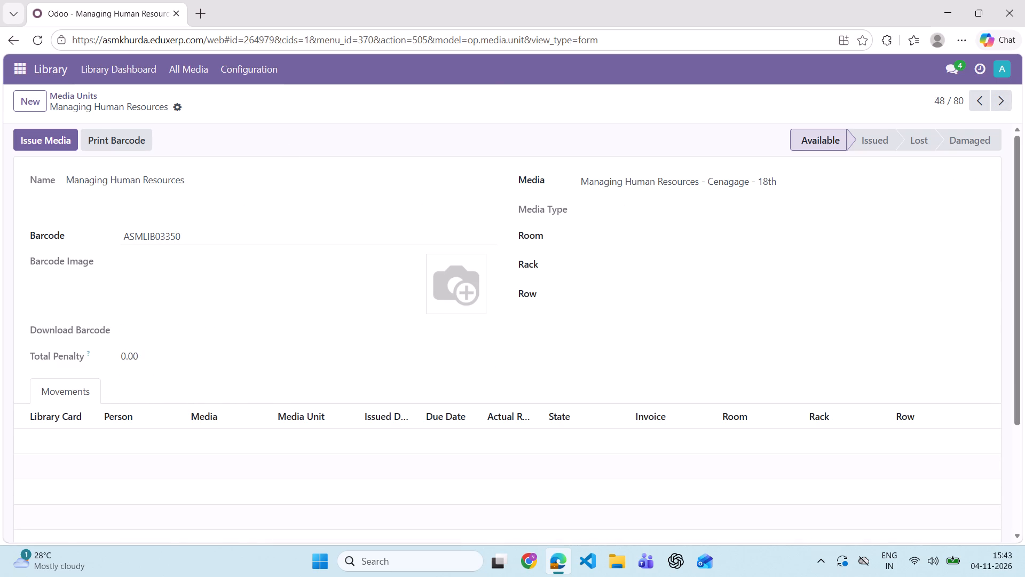
pyautogui.click(369, 233)
pyautogui.press('BackSpace')
pyautogui.click(366, 129)
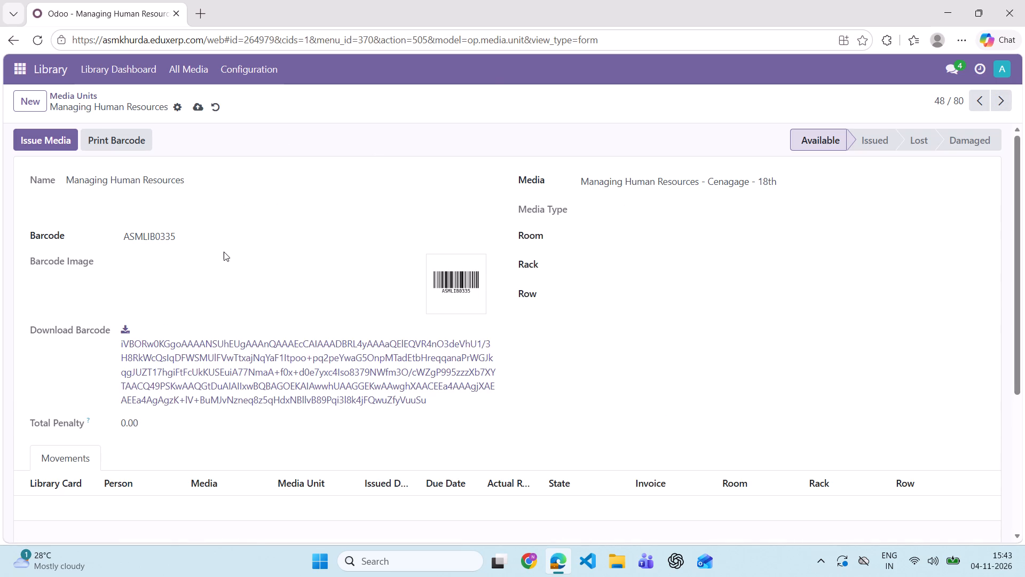
pyautogui.click(239, 233)
pyautogui.press('0')
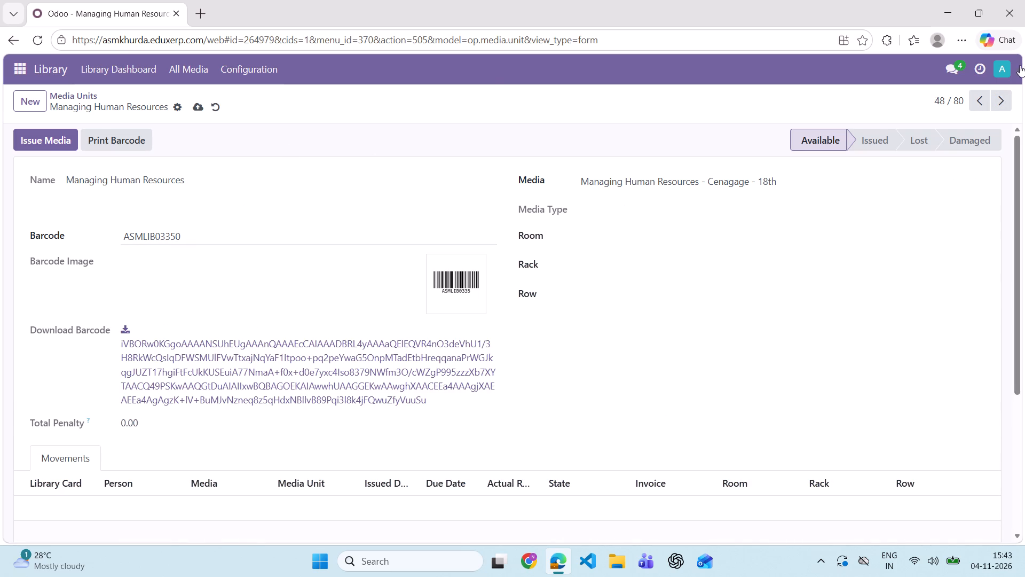
# Go to the next media unit and generate its barcode image by removing and re-entering the last digit of ASMLIB03349.
pyautogui.click(1007, 95)
pyautogui.click(241, 236)
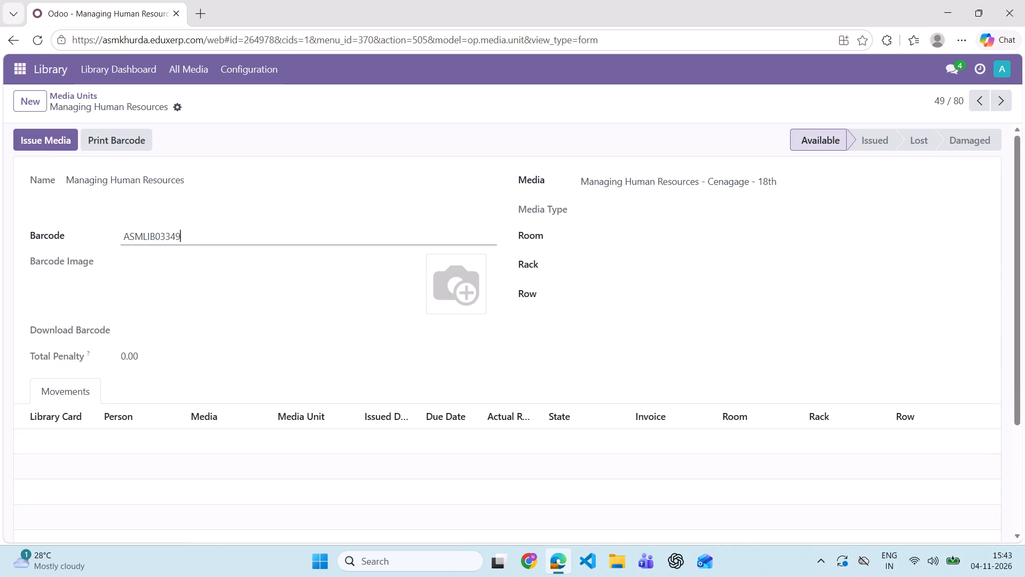
pyautogui.press('BackSpace')
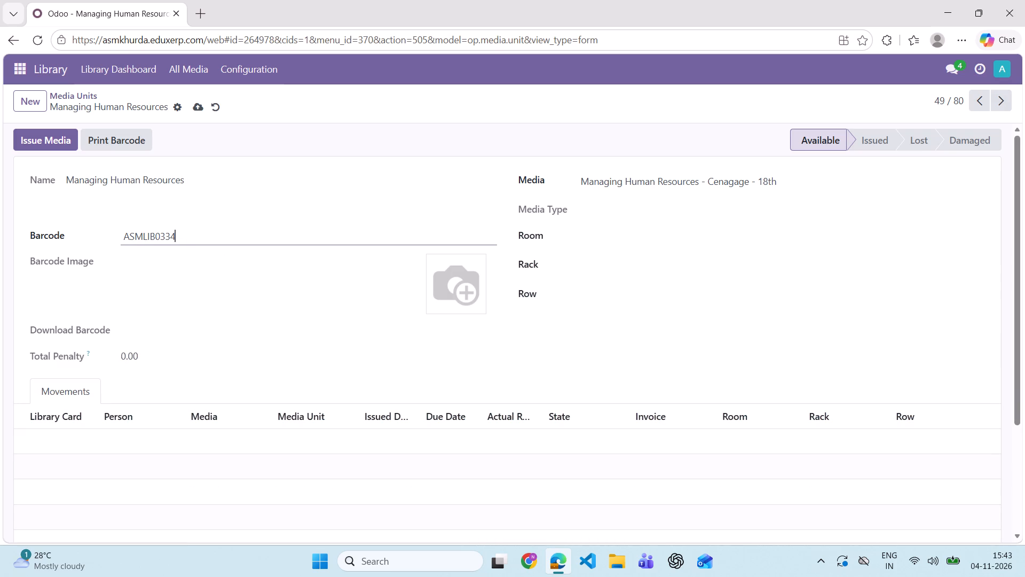
pyautogui.click(279, 137)
pyautogui.click(230, 238)
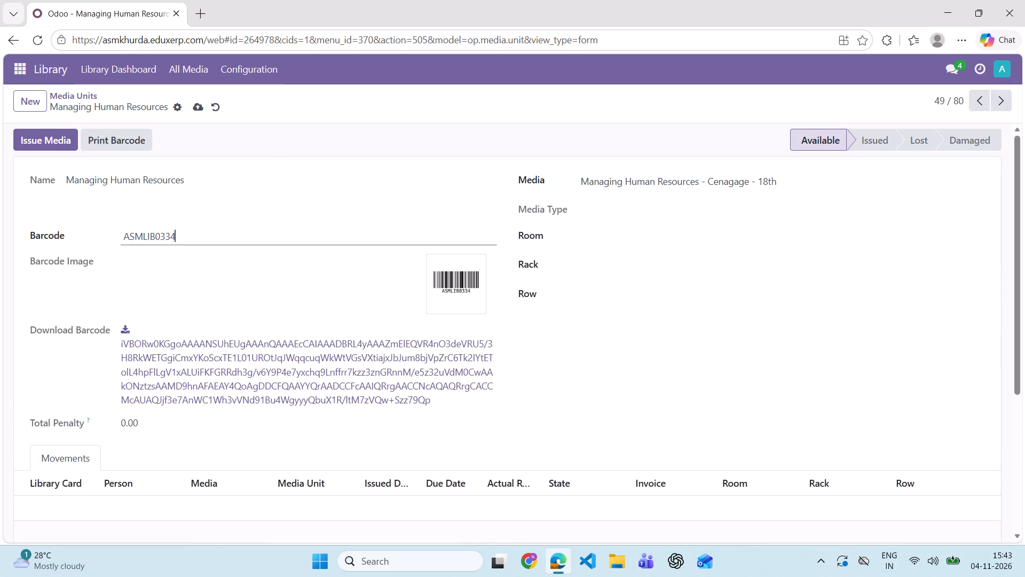
pyautogui.press('9')
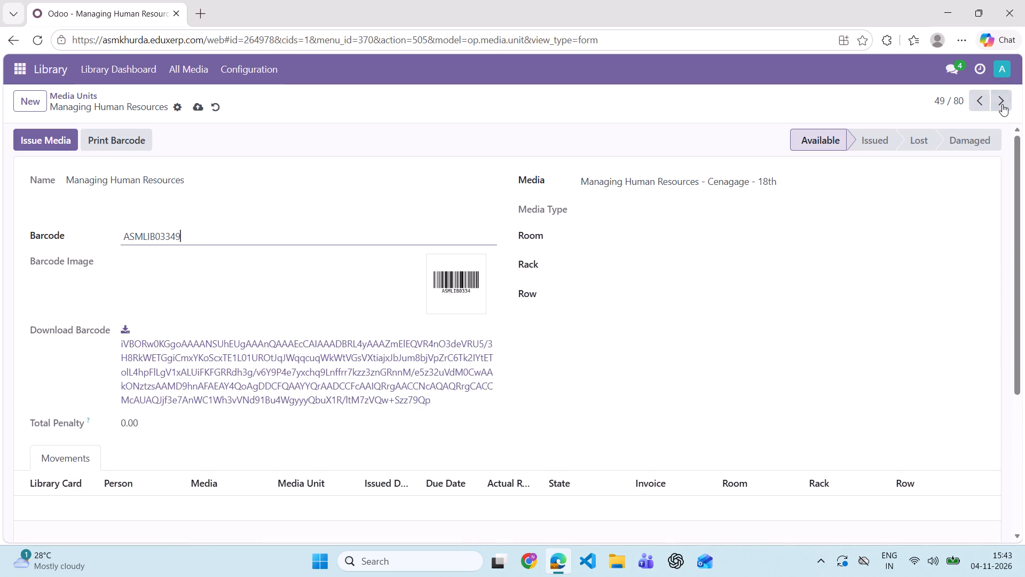
# Go to the next media unit and generate its barcode image by removing and re-entering the last digit of ASMLIB03348.
pyautogui.click(1002, 104)
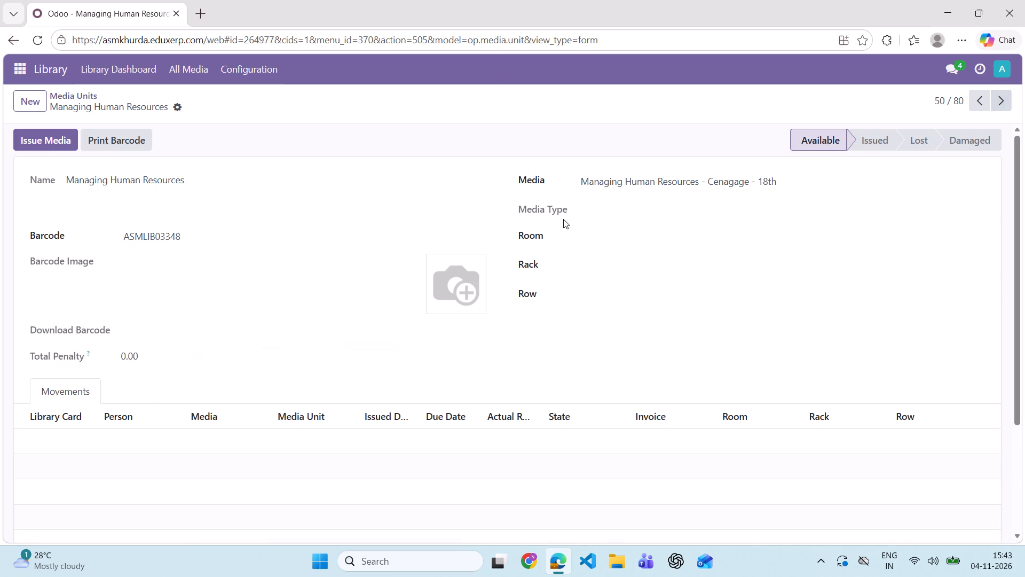
pyautogui.click(237, 236)
pyautogui.press('BackSpace')
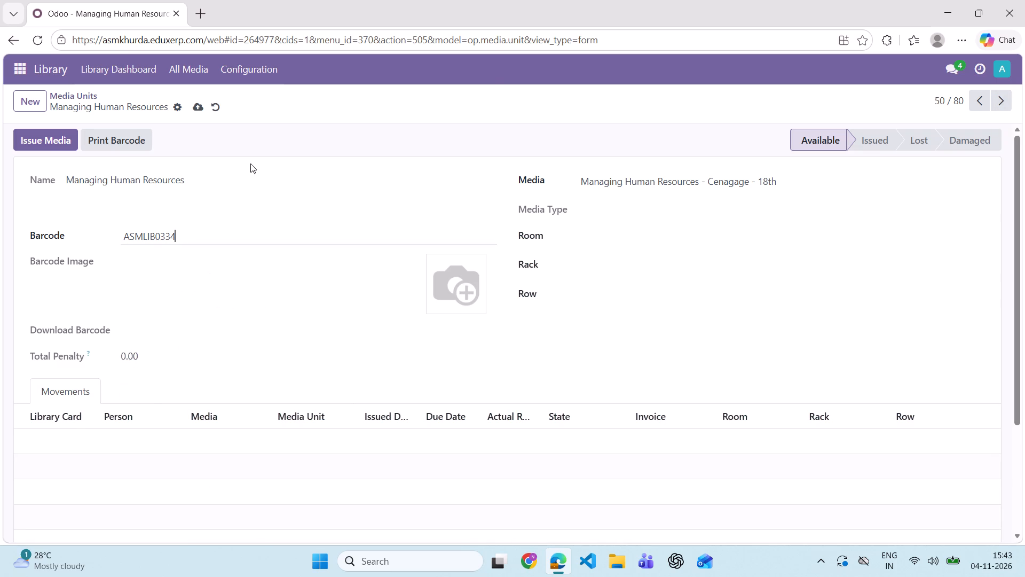
pyautogui.click(253, 159)
pyautogui.click(243, 240)
pyautogui.press('8')
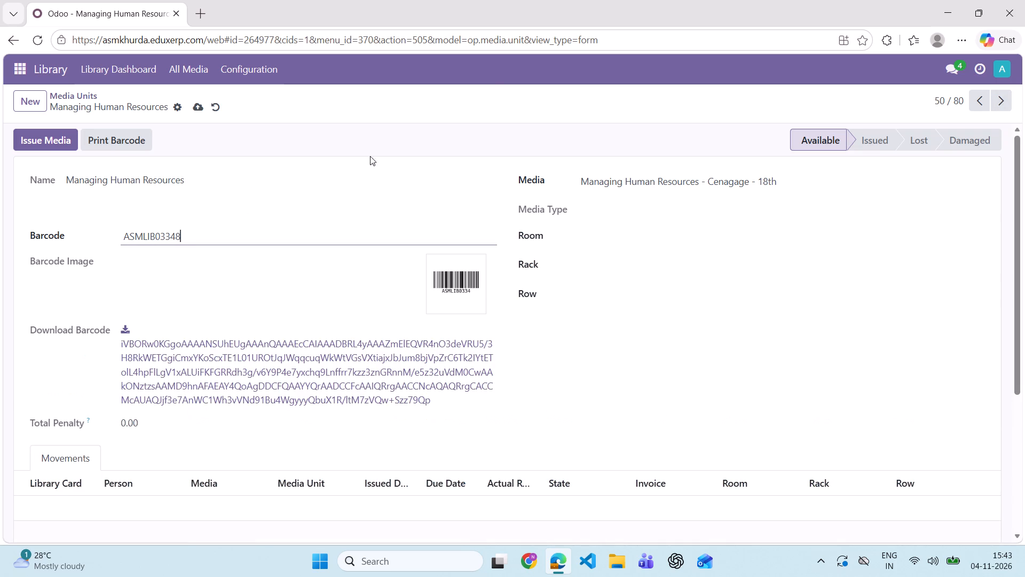
# Go to the next media unit and generate its barcode image by removing and re-entering the last digit of ASMLIB03340.
pyautogui.click(1003, 103)
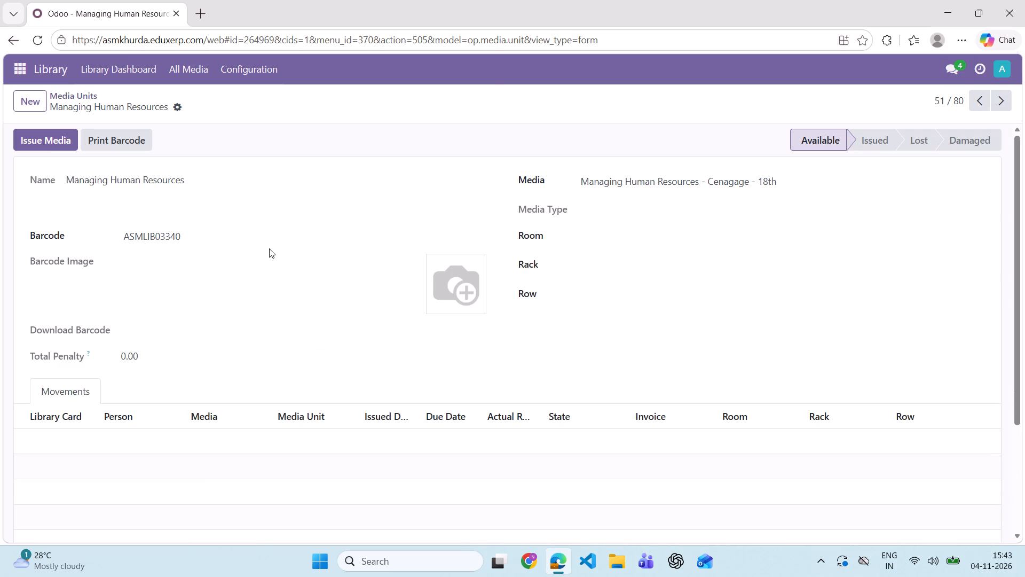
pyautogui.click(272, 235)
pyautogui.press('BackSpace')
pyautogui.click(254, 136)
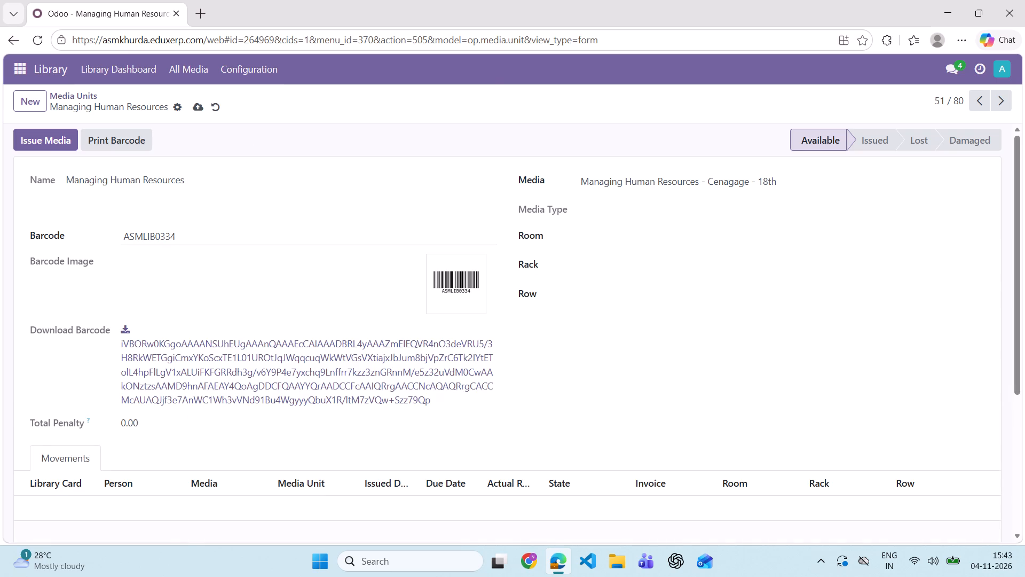
pyautogui.click(214, 244)
pyautogui.press('0')
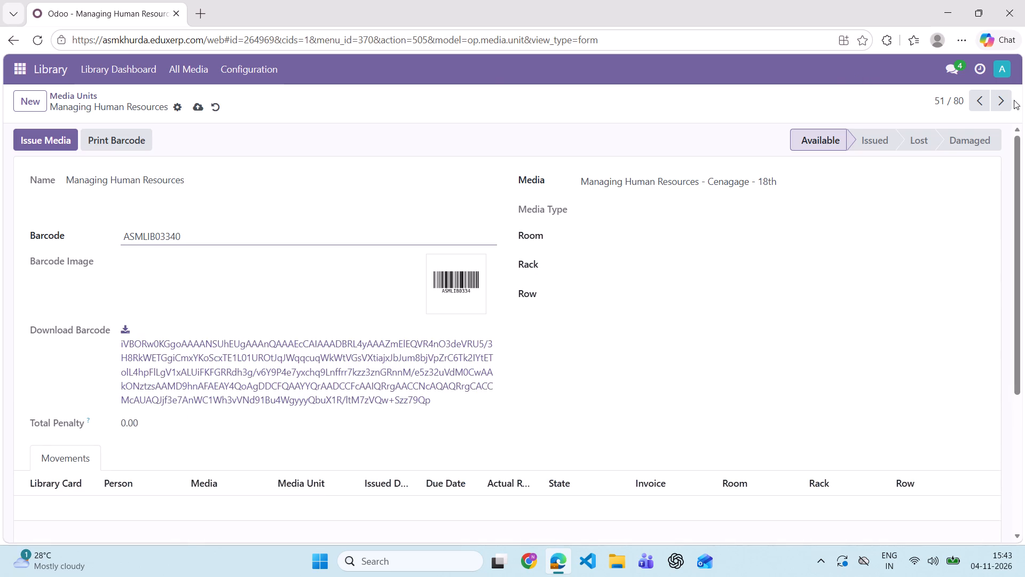
# Go to the next media unit and regenerate its barcode image by removing and re-entering the last digit of ASMLIB00921.
pyautogui.click(1010, 99)
pyautogui.click(312, 238)
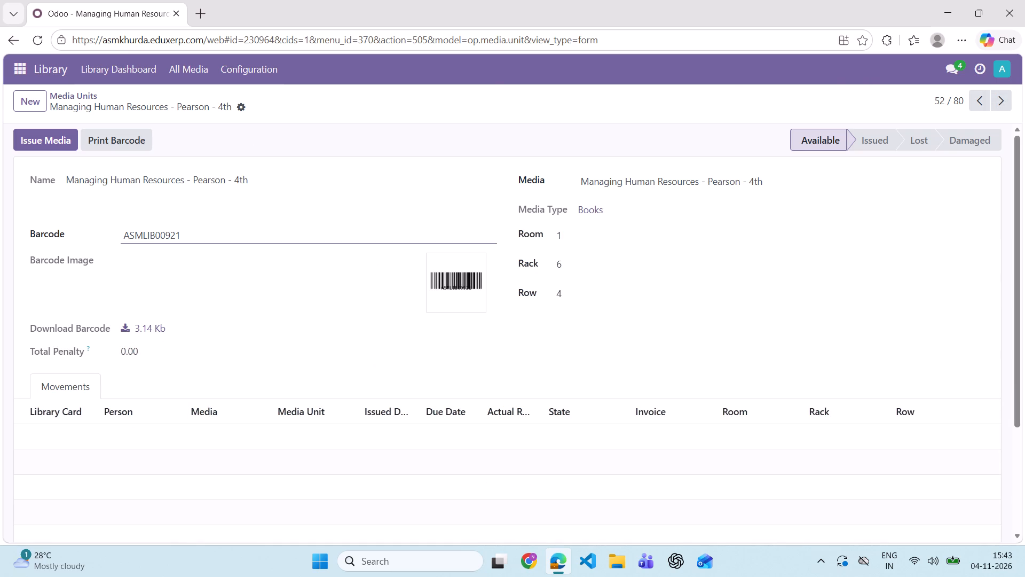
pyautogui.press('BackSpace')
pyautogui.click(333, 127)
pyautogui.click(248, 231)
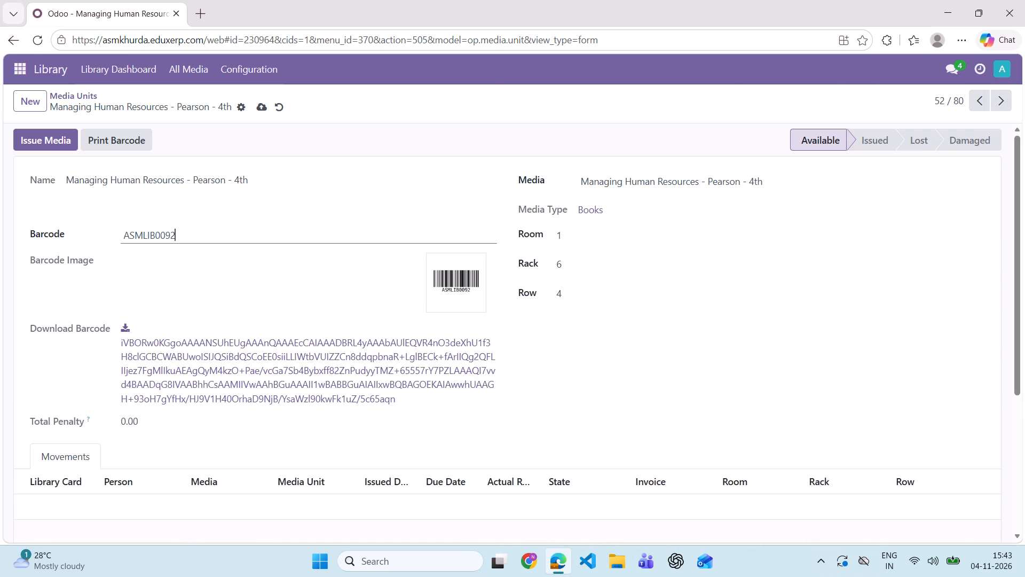
pyautogui.press('1')
# Go to the next media unit and regenerate its barcode image by removing and re-entering the last digit of ASMLIB00003.
pyautogui.click(995, 95)
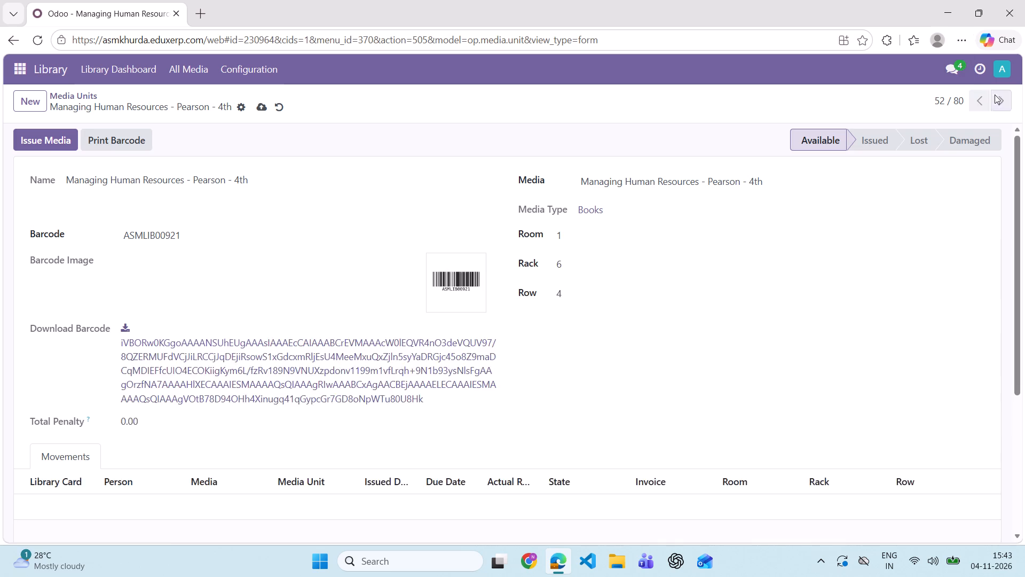
pyautogui.click(296, 235)
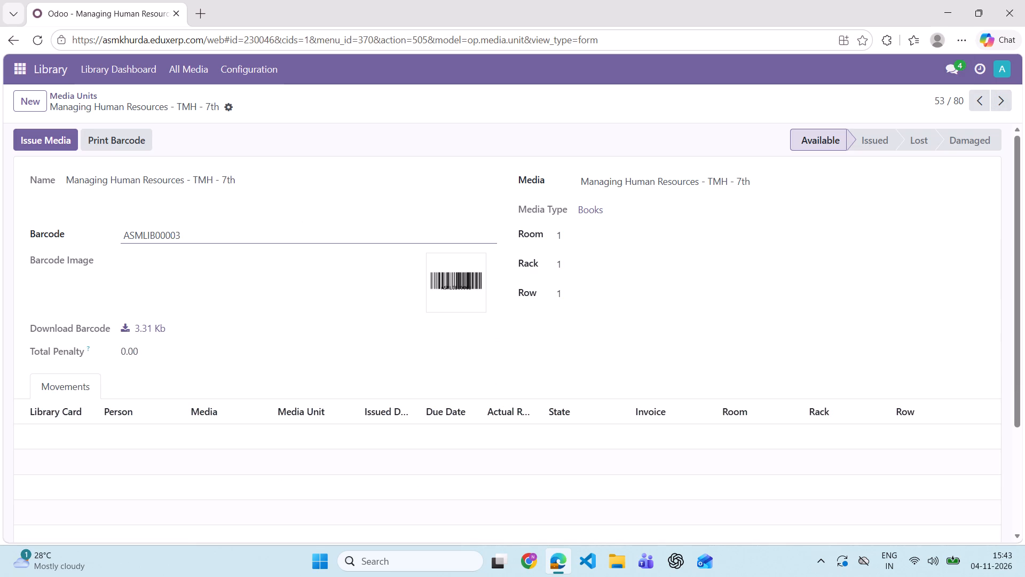
pyautogui.press('BackSpace')
pyautogui.click(335, 135)
pyautogui.click(259, 233)
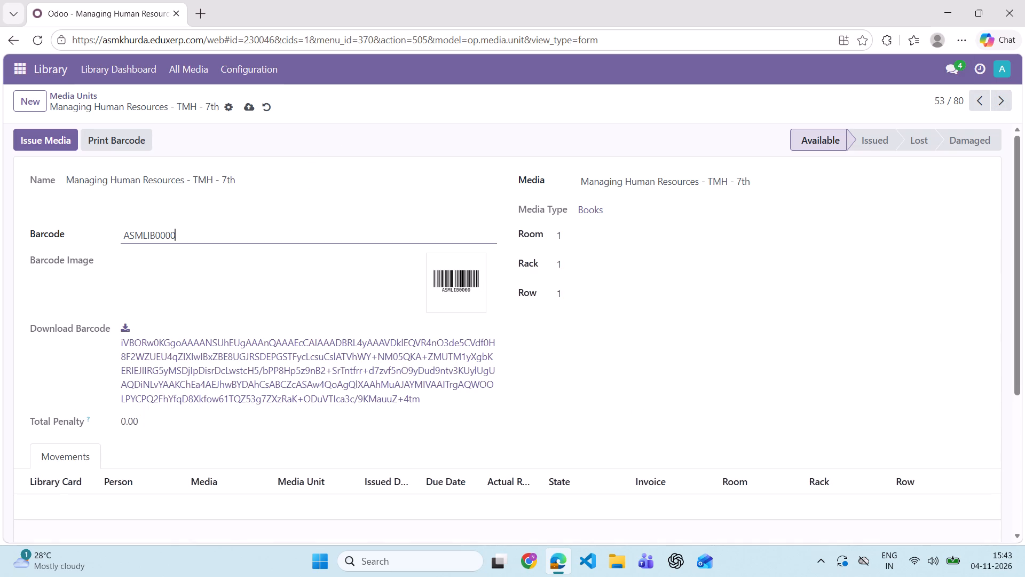
pyautogui.press('3')
# Go to the next media unit and regenerate its barcode image by removing and re-entering the last digit of ASMLIB00002.
pyautogui.click(1004, 99)
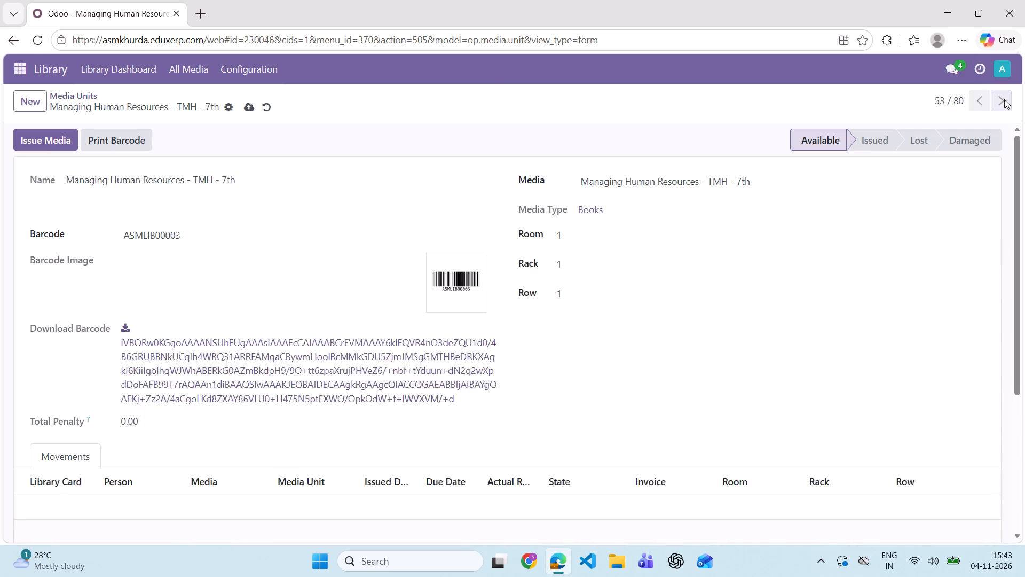
pyautogui.click(216, 234)
pyautogui.press('BackSpace')
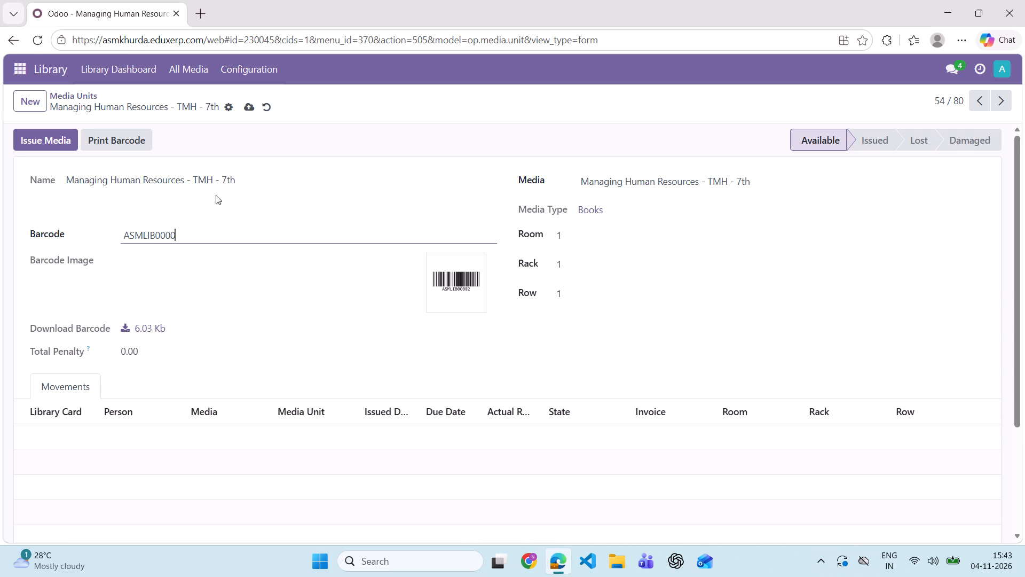
pyautogui.click(233, 143)
pyautogui.click(195, 231)
pyautogui.press('2')
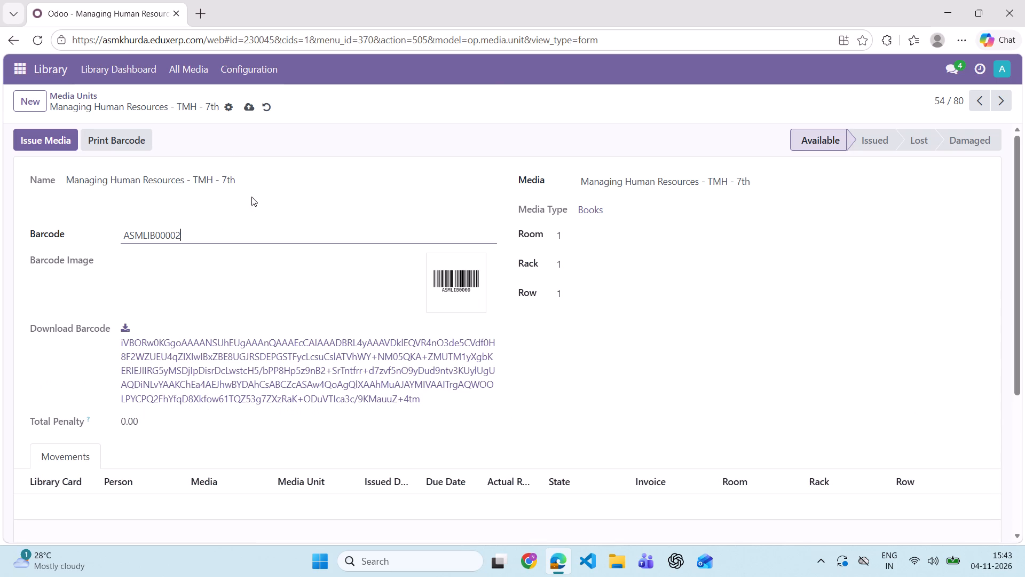
# Go to the next media unit and regenerate its barcode image by removing and re-entering the last digit of ASMLIB00923.
pyautogui.click(999, 99)
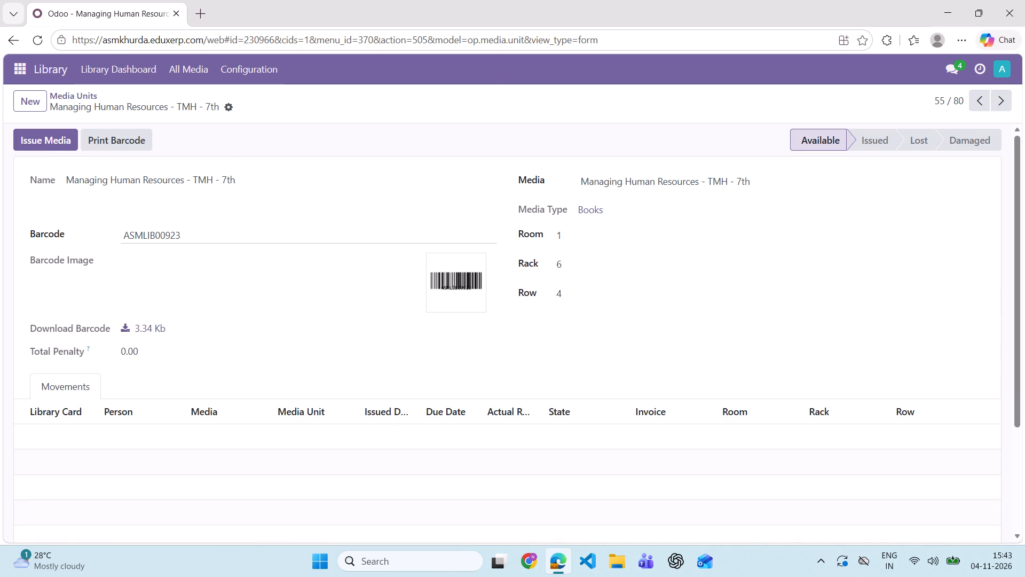
pyautogui.click(265, 232)
pyautogui.press('BackSpace')
pyautogui.click(271, 150)
pyautogui.click(225, 236)
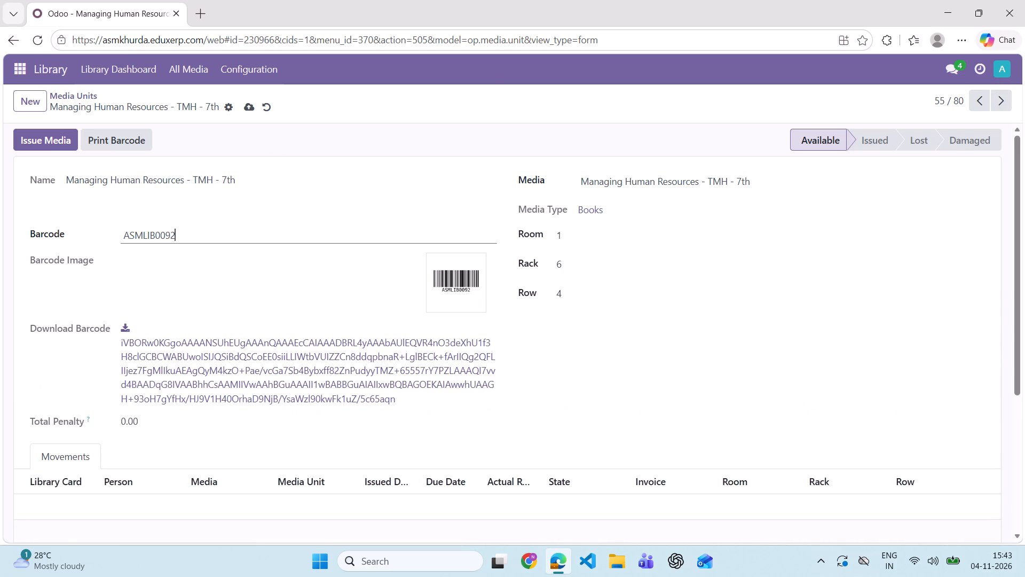
pyautogui.press('3')
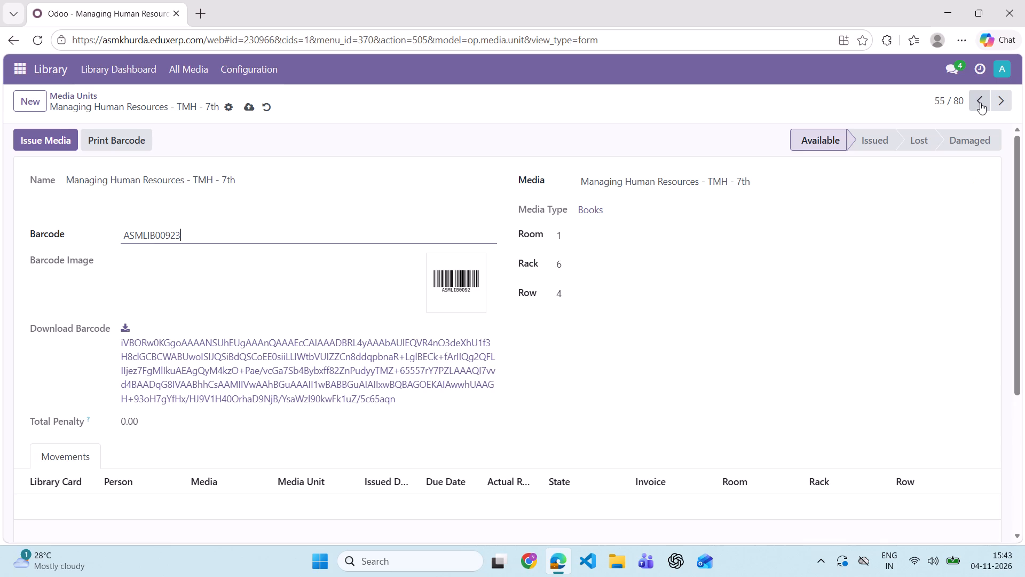
# Go to the next media unit and regenerate its barcode image by removing and re-entering the last digit of ASMLIB01276.
pyautogui.click(997, 103)
pyautogui.click(275, 237)
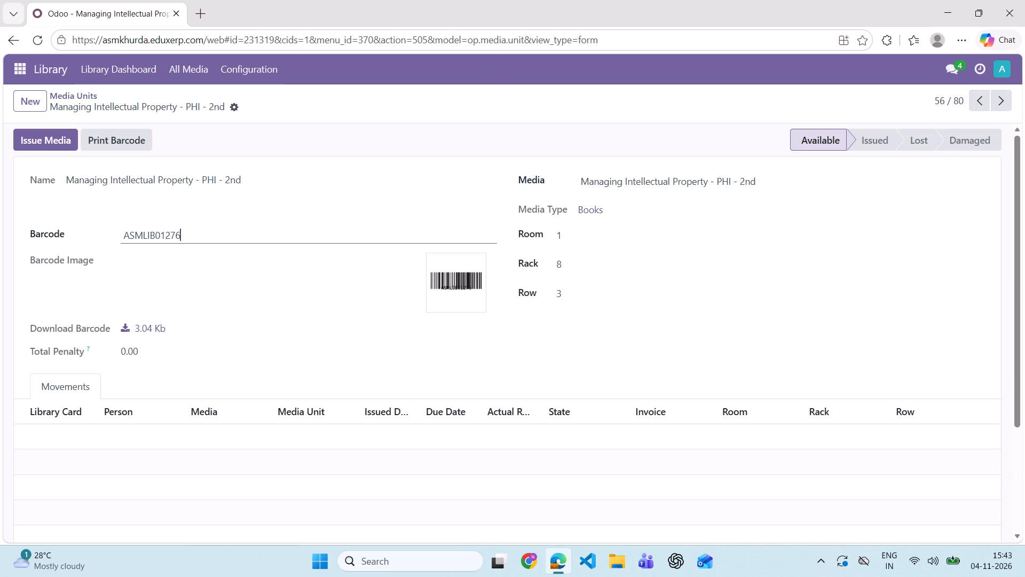
pyautogui.press('BackSpace')
pyautogui.click(312, 127)
pyautogui.click(224, 229)
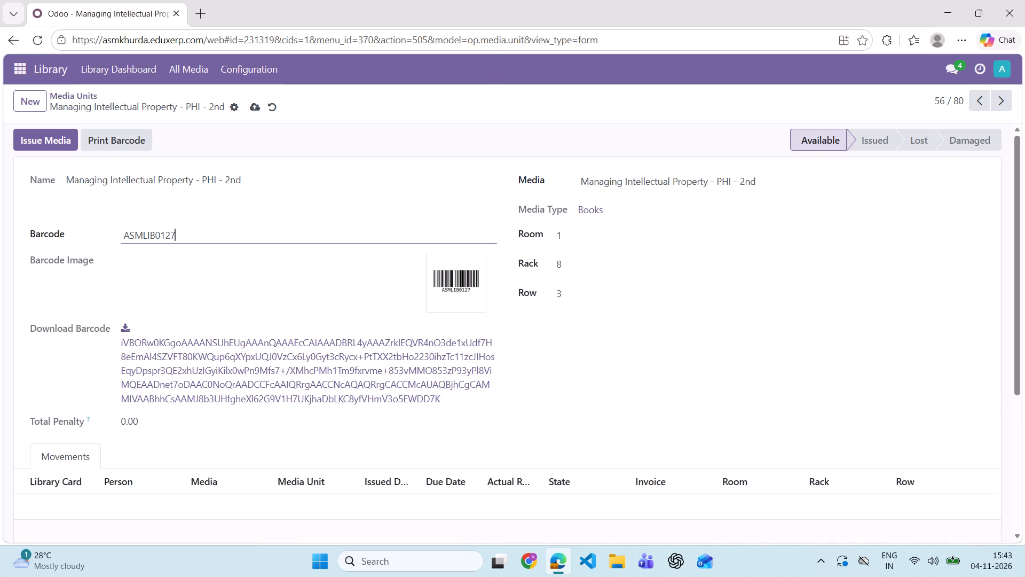
pyautogui.press('6')
# Go to the next media unit and regenerate its barcode image by removing and re-entering the last digit of ASMLIB00132.
pyautogui.click(1004, 97)
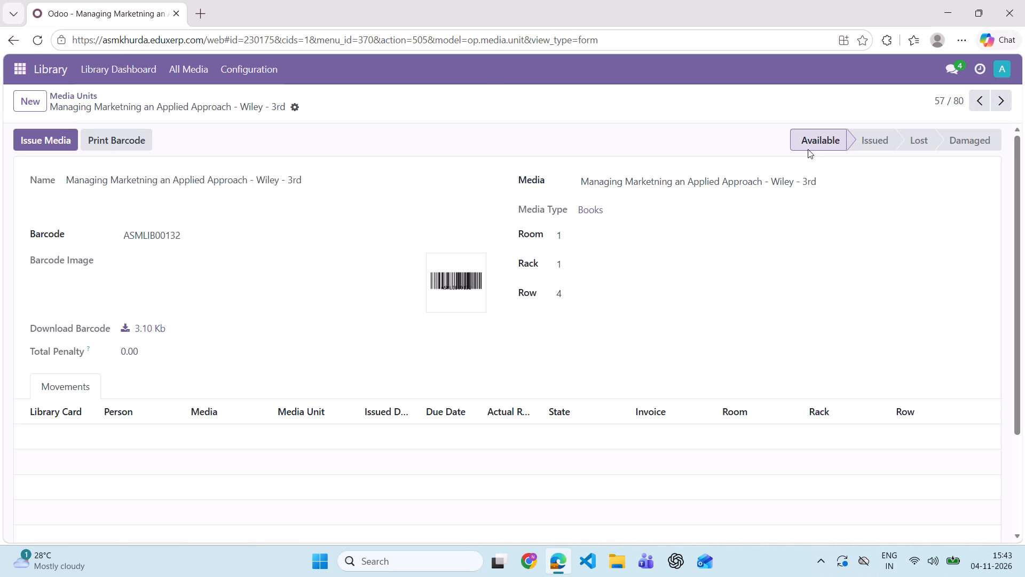
pyautogui.click(199, 242)
pyautogui.press('BackSpace')
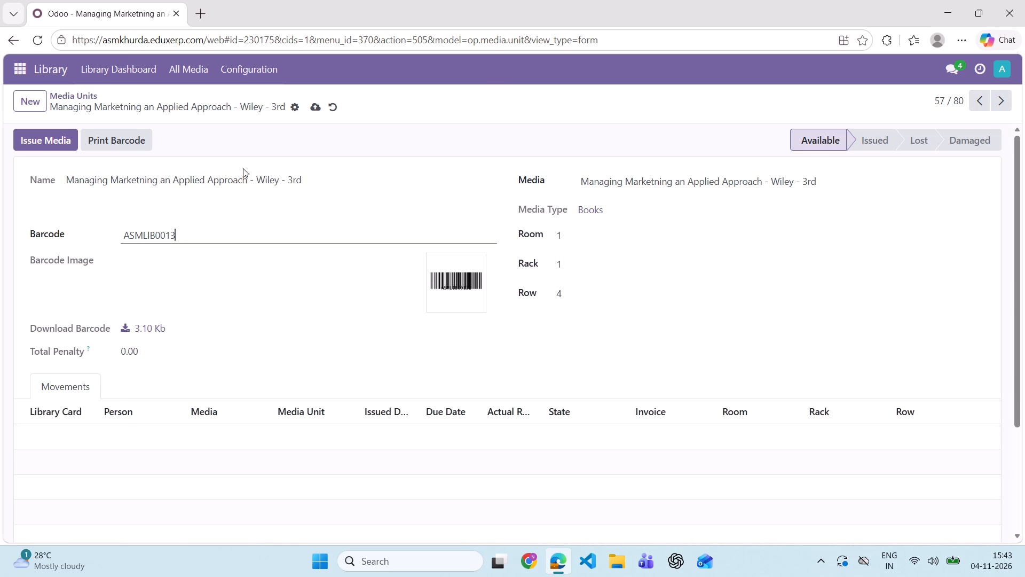
pyautogui.click(257, 151)
pyautogui.click(219, 237)
pyautogui.press('2')
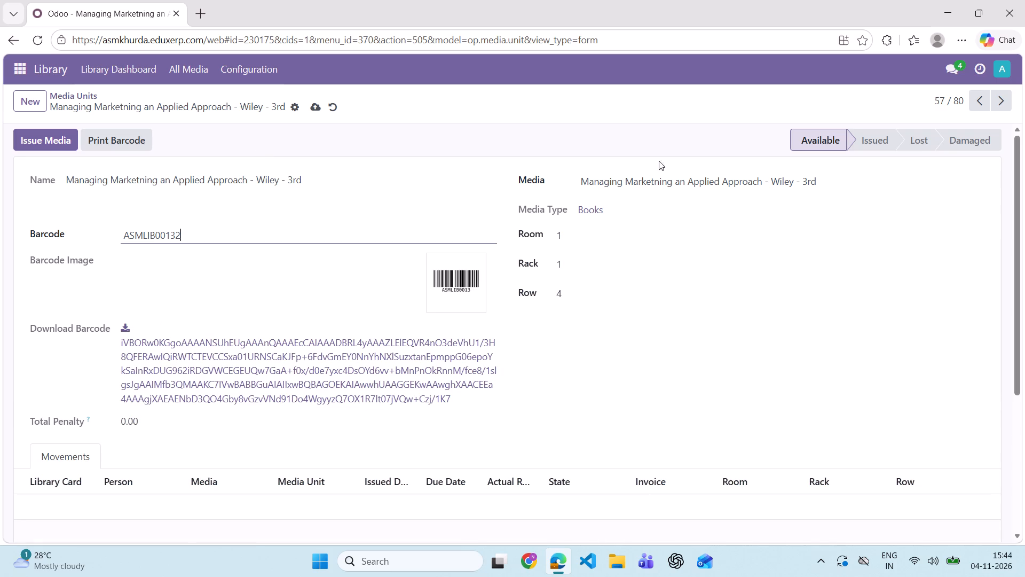
# Go to the next media unit and regenerate its barcode image by removing and re-entering the last digit of ASMLIB00131.
pyautogui.click(998, 97)
pyautogui.click(296, 235)
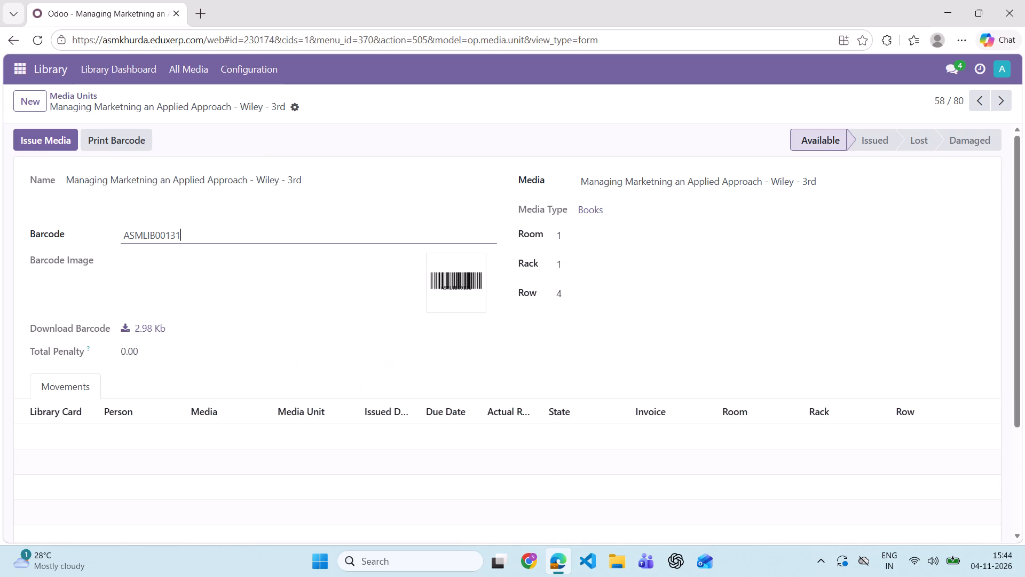
pyautogui.press('BackSpace')
pyautogui.click(308, 144)
pyautogui.click(220, 239)
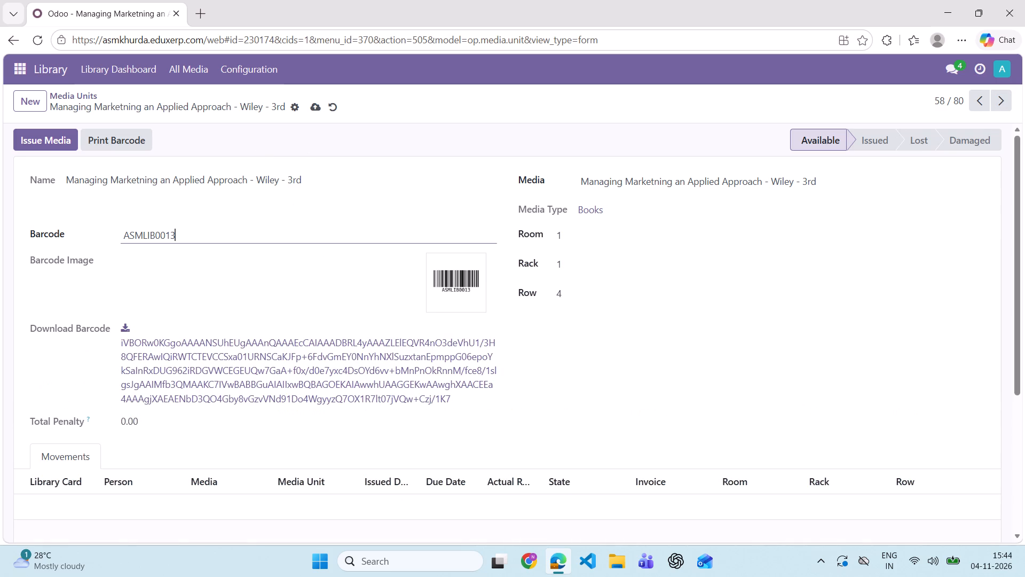
pyautogui.press('1')
# Go to the next media unit, the Managing Marketning an Applied Approach copy with barcode ASMLIB00133.
pyautogui.click(1003, 104)
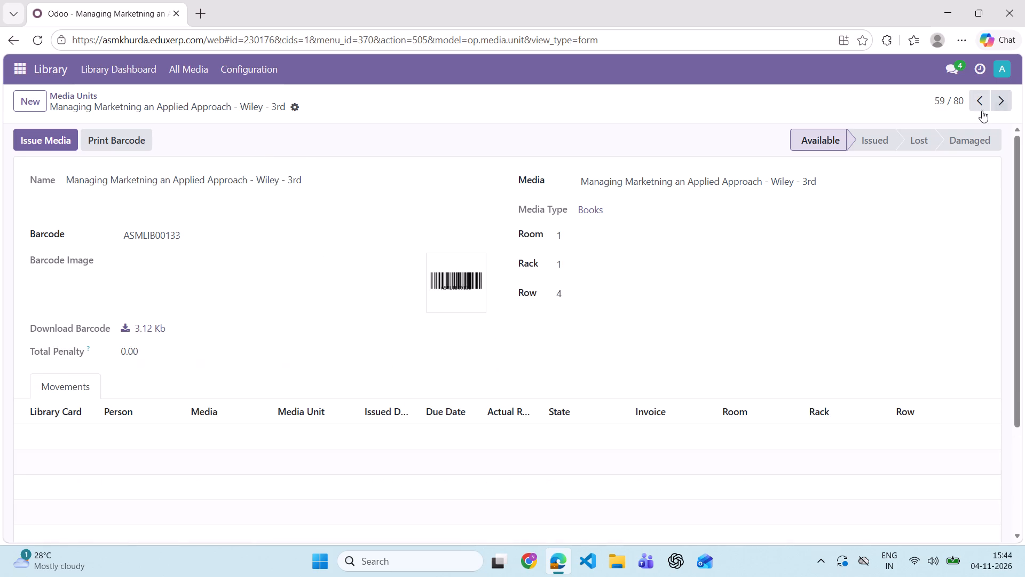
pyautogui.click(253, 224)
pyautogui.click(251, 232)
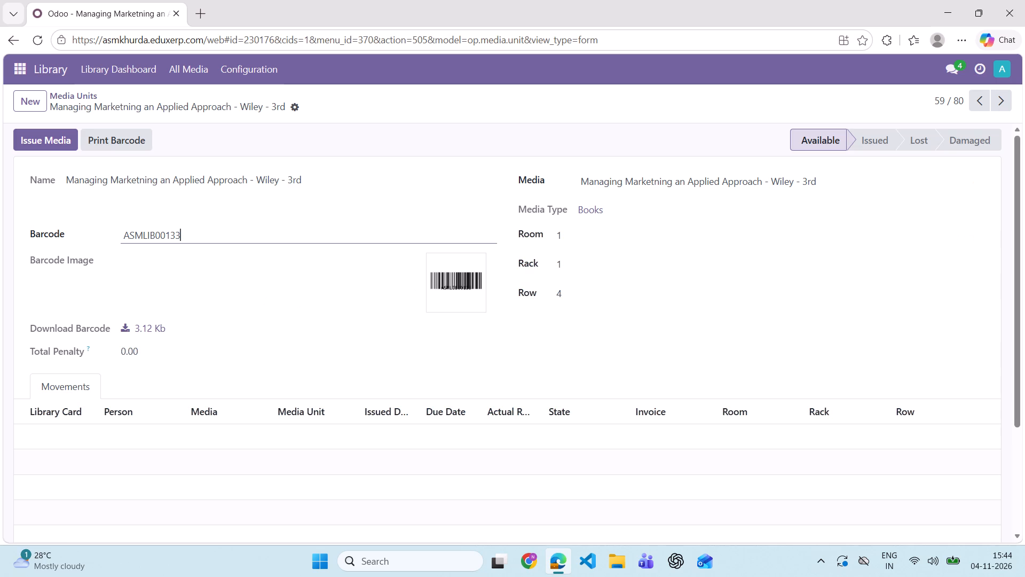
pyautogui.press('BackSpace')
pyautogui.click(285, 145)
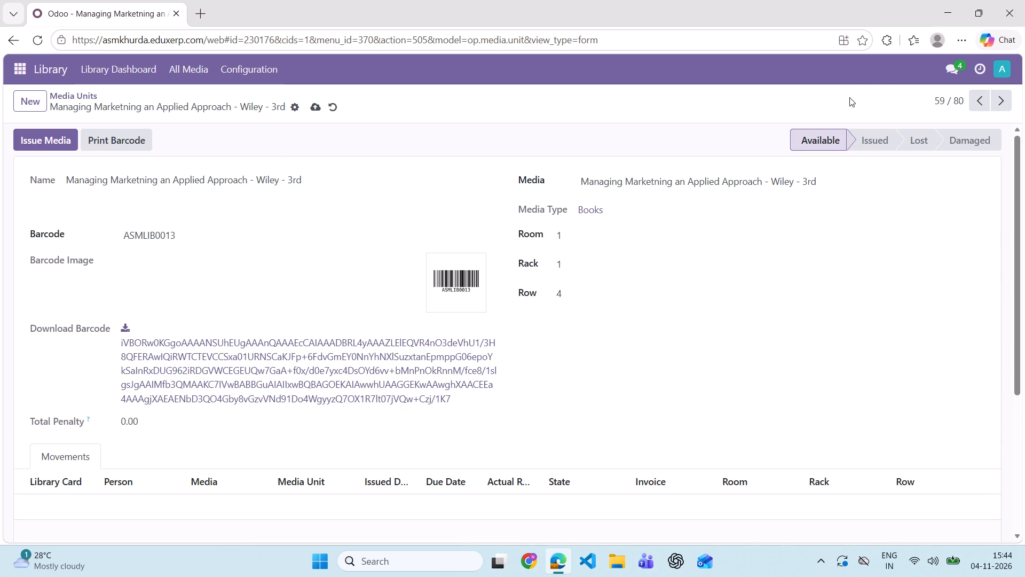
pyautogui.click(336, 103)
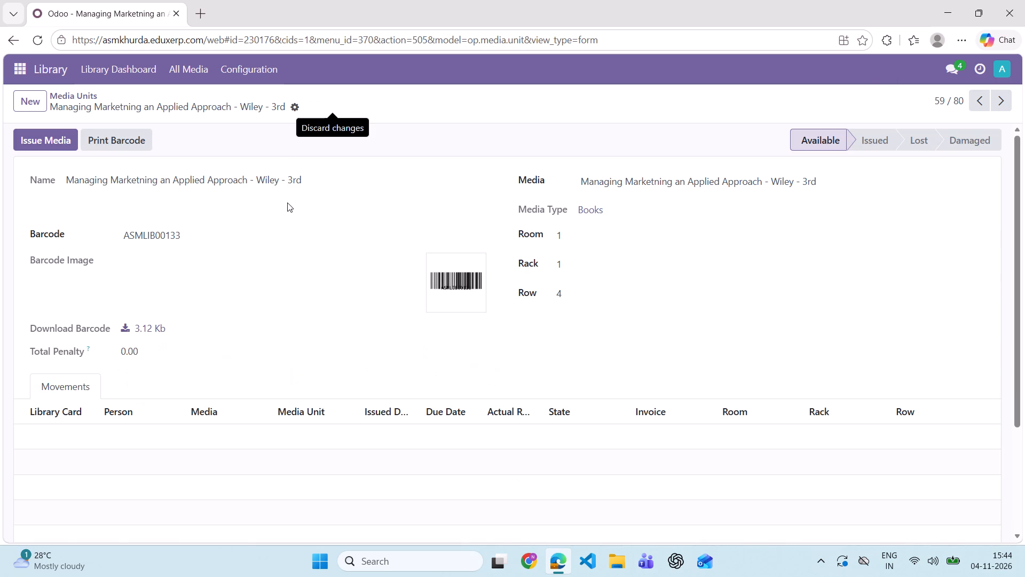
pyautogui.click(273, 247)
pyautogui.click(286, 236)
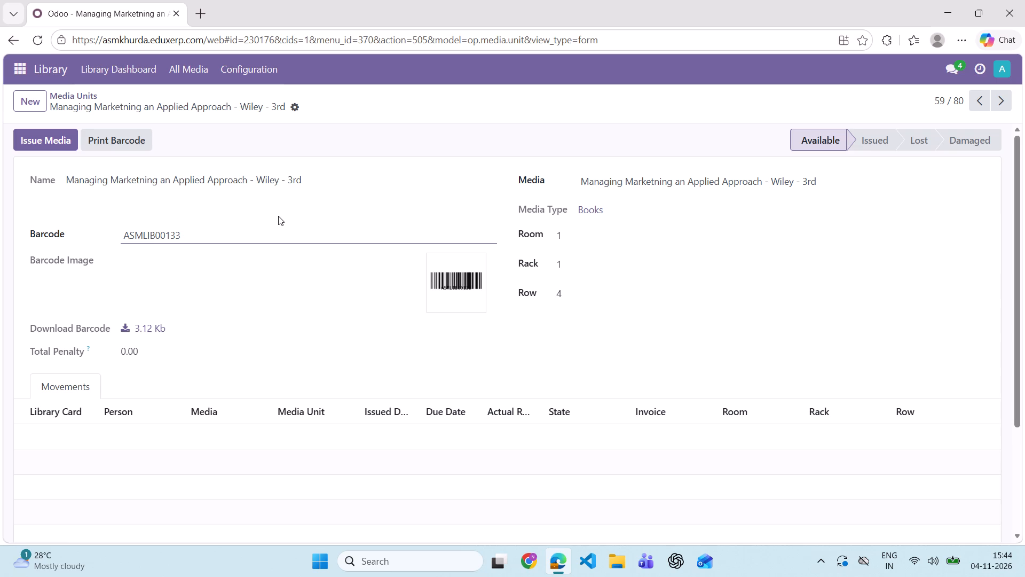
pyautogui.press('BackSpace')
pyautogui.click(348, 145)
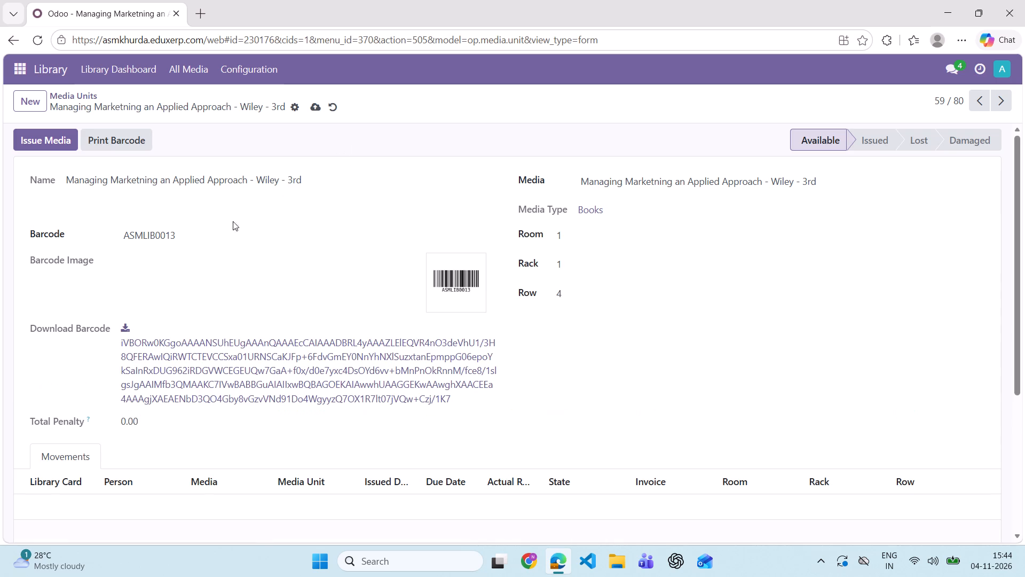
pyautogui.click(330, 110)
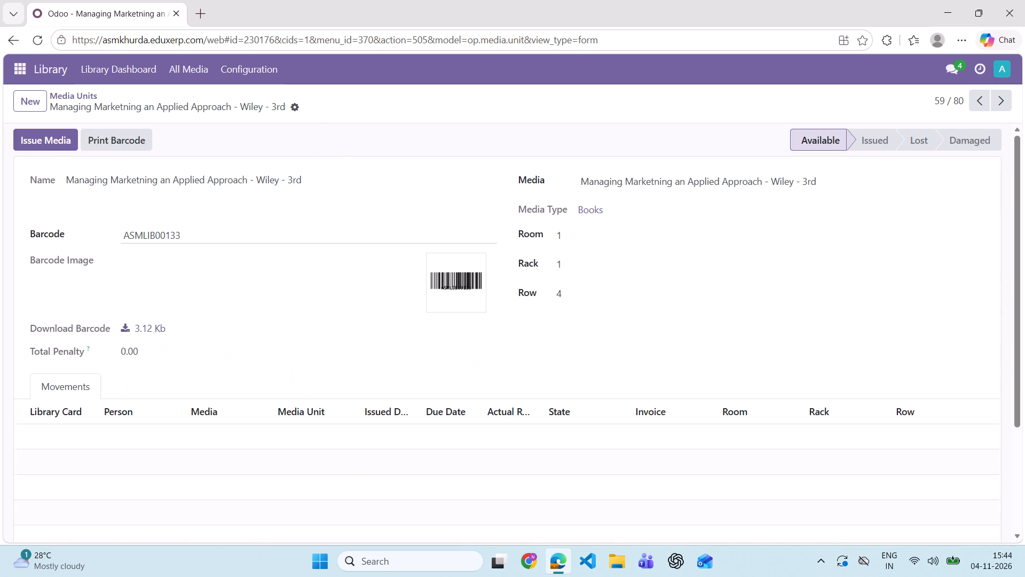
# Regenerate this media unit's barcode image by removing and re-entering the last digit of ASMLIB00133.
pyautogui.click(250, 232)
pyautogui.press('BackSpace')
pyautogui.click(338, 121)
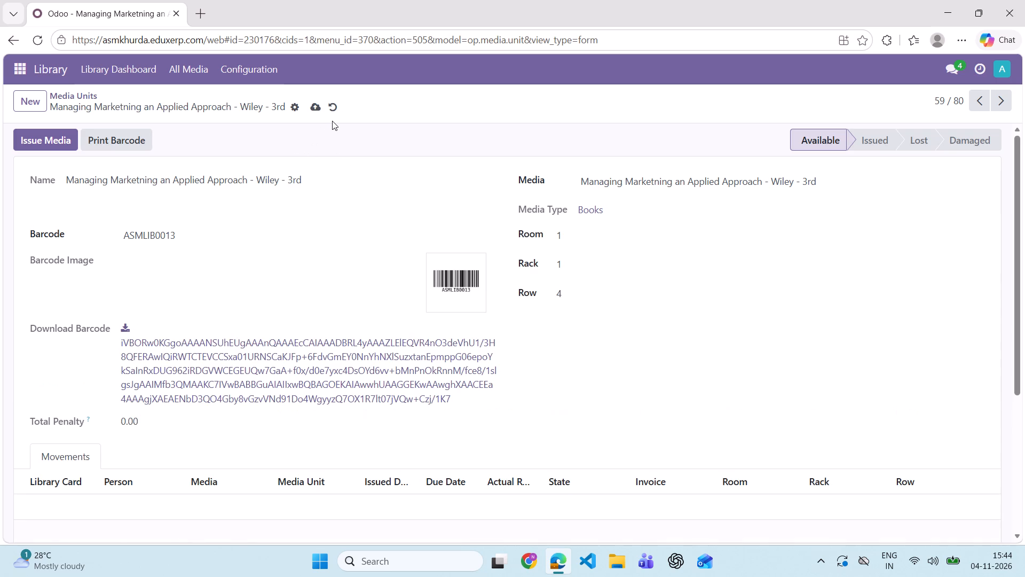
pyautogui.click(178, 240)
pyautogui.press('3')
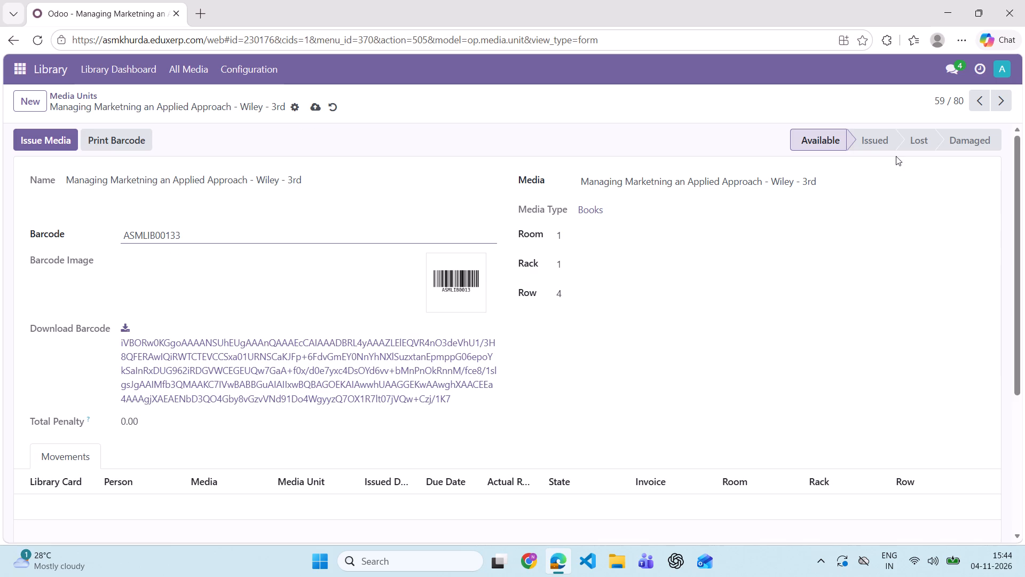
# Go to the next media unit and regenerate its barcode image by removing and re-entering the last digit of ASMLIB00383.
pyautogui.click(997, 99)
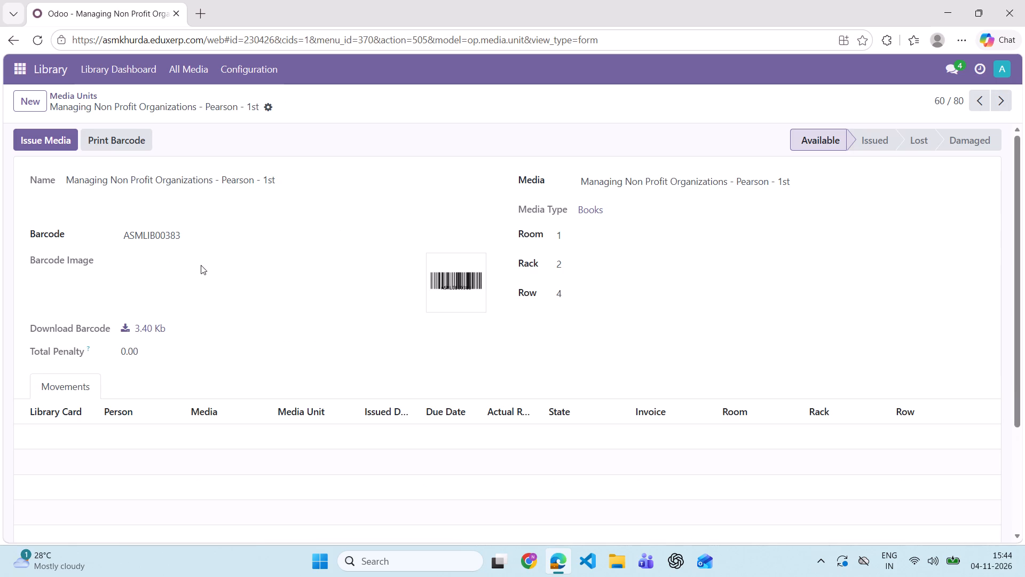
pyautogui.click(207, 244)
pyautogui.press('BackSpace')
pyautogui.click(217, 156)
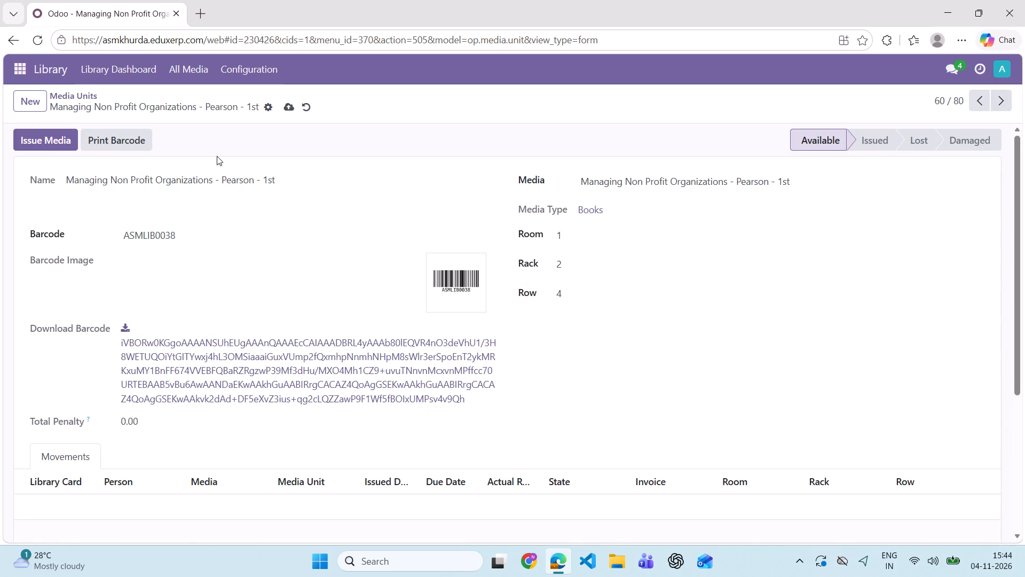
pyautogui.click(191, 233)
pyautogui.press('3')
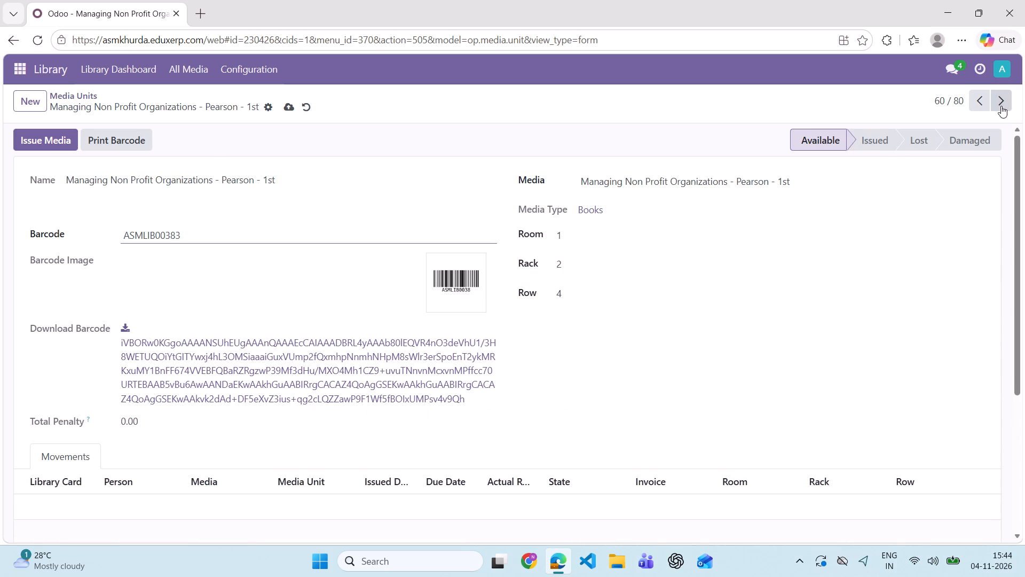
# Go to the next media unit, the Managing Non Profit Organizations copy with barcode ASMLIB00380.
pyautogui.click(1002, 101)
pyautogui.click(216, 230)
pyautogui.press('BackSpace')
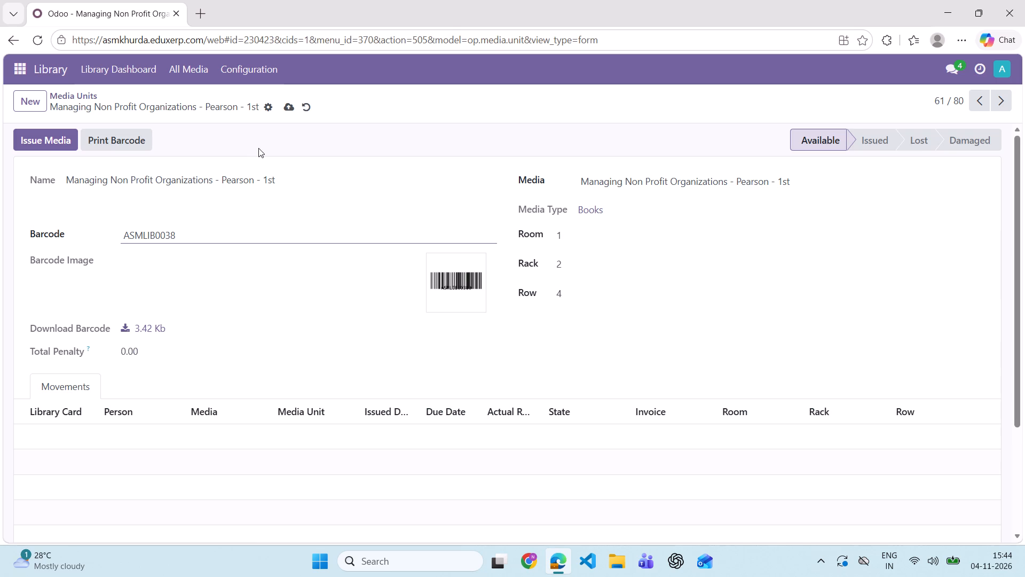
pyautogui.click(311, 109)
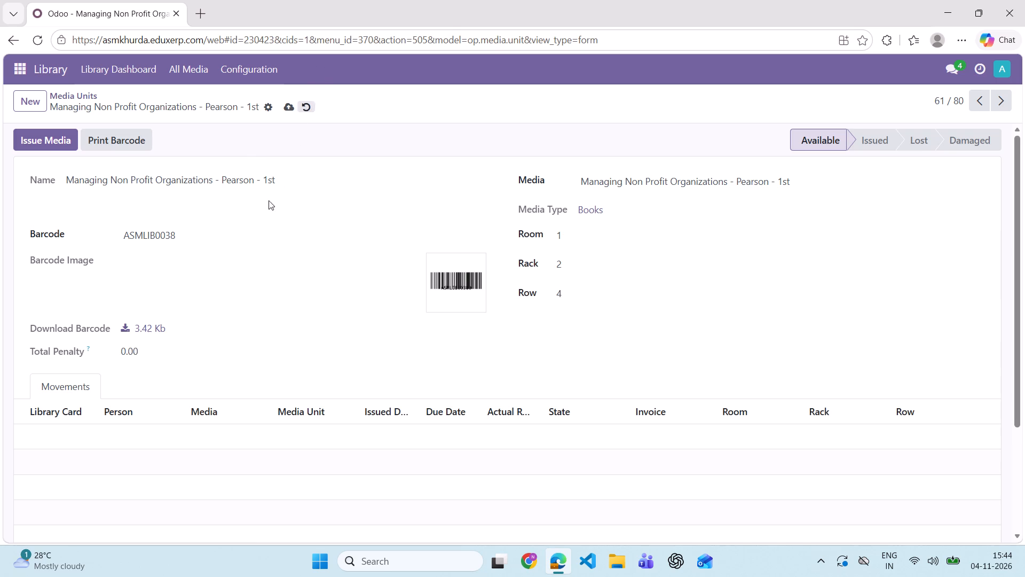
# Regenerate this media unit's barcode image by removing and re-entering the last digit of ASMLIB00380.
pyautogui.click(215, 233)
pyautogui.press('BackSpace')
pyautogui.click(272, 147)
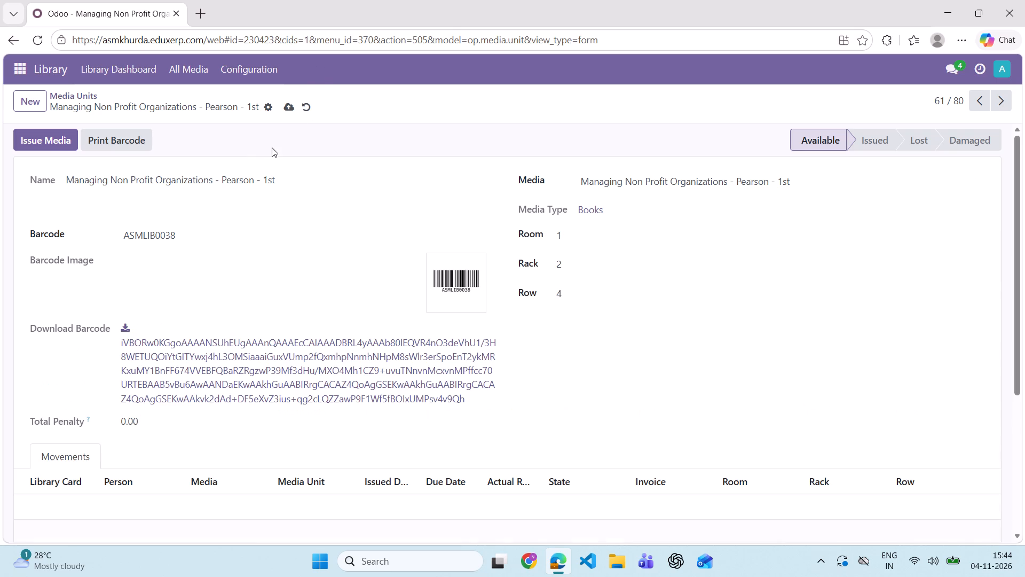
pyautogui.click(238, 232)
pyautogui.press('0')
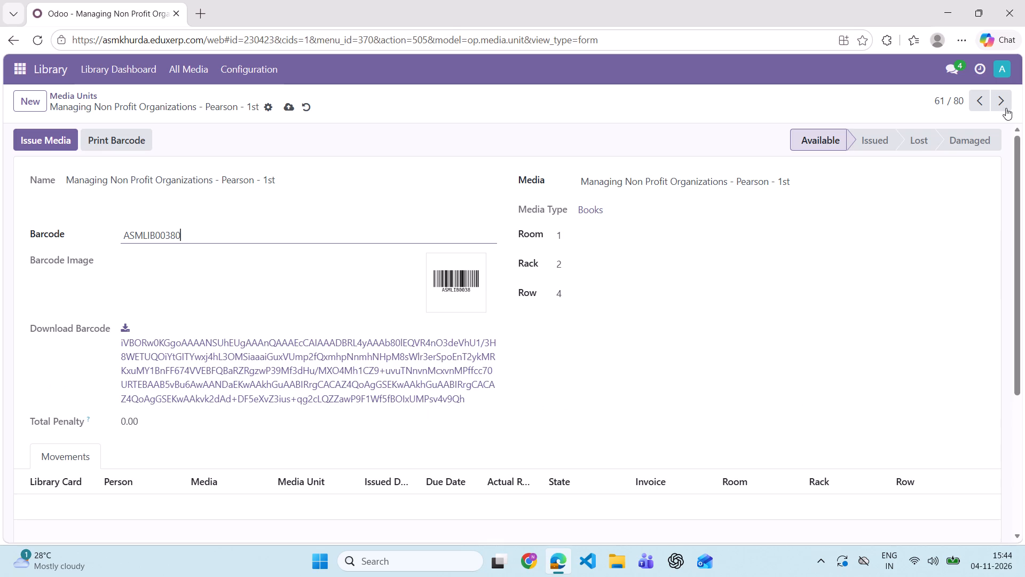
# Go to the next media unit and regenerate its barcode image by removing and re-entering the last digit of ASMLIB00382.
pyautogui.click(1008, 104)
pyautogui.click(222, 235)
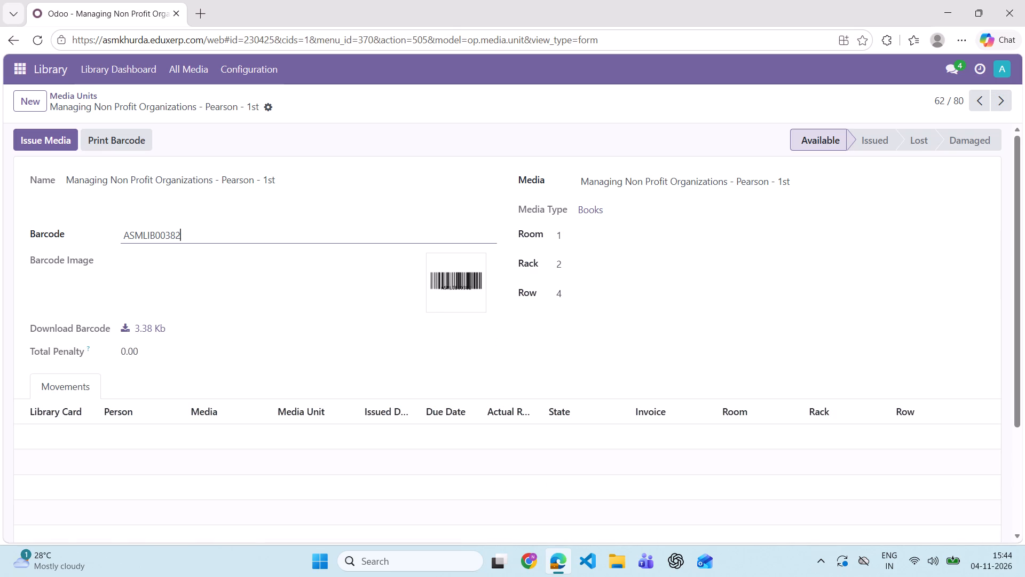
pyautogui.press('BackSpace')
pyautogui.click(304, 144)
pyautogui.click(206, 238)
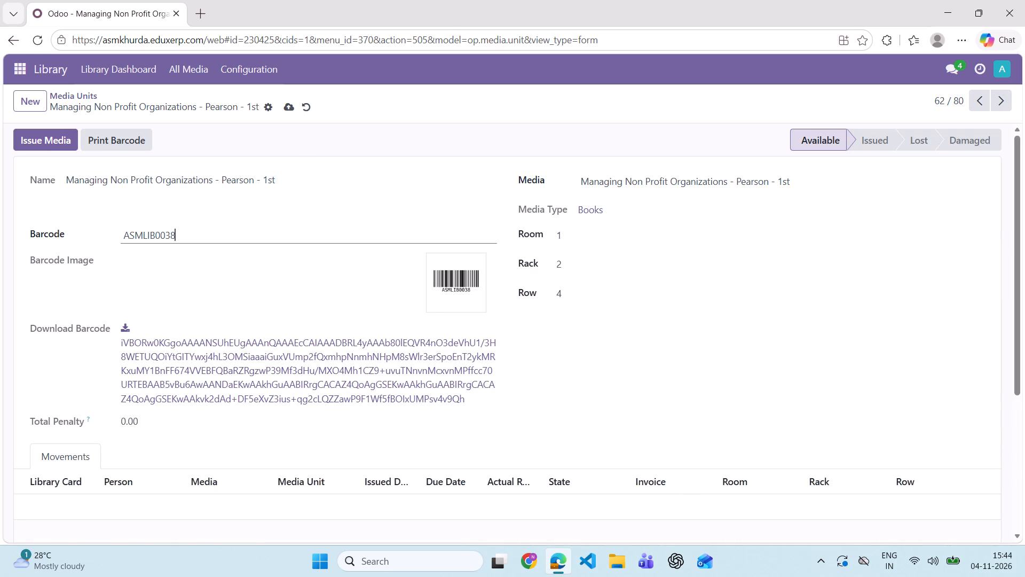
pyautogui.press('2')
# Go to the next media unit and regenerate its barcode image by removing and re-entering the last digit of ASMLIB00381.
pyautogui.click(1000, 91)
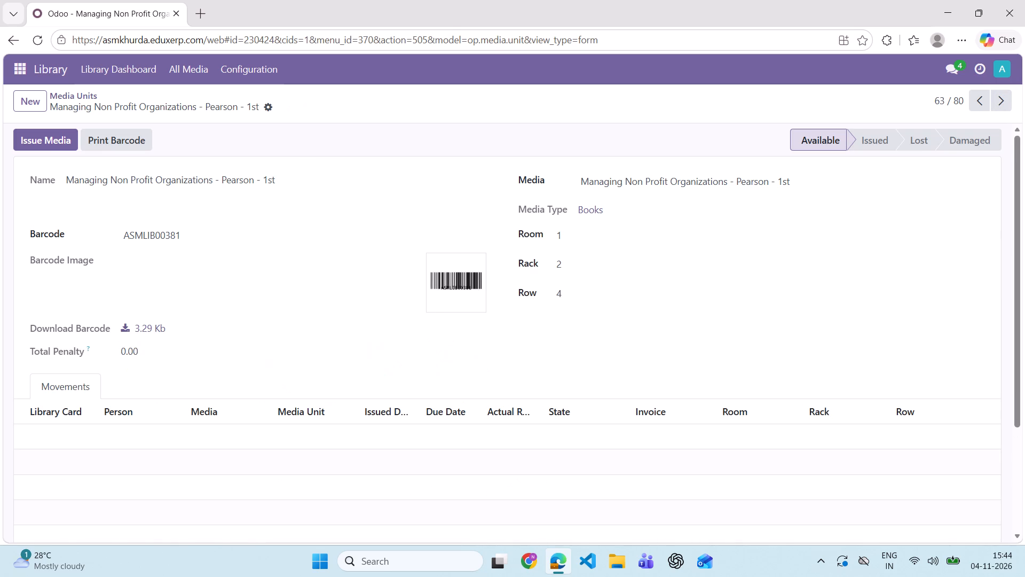
pyautogui.click(226, 230)
pyautogui.press('BackSpace')
pyautogui.click(232, 143)
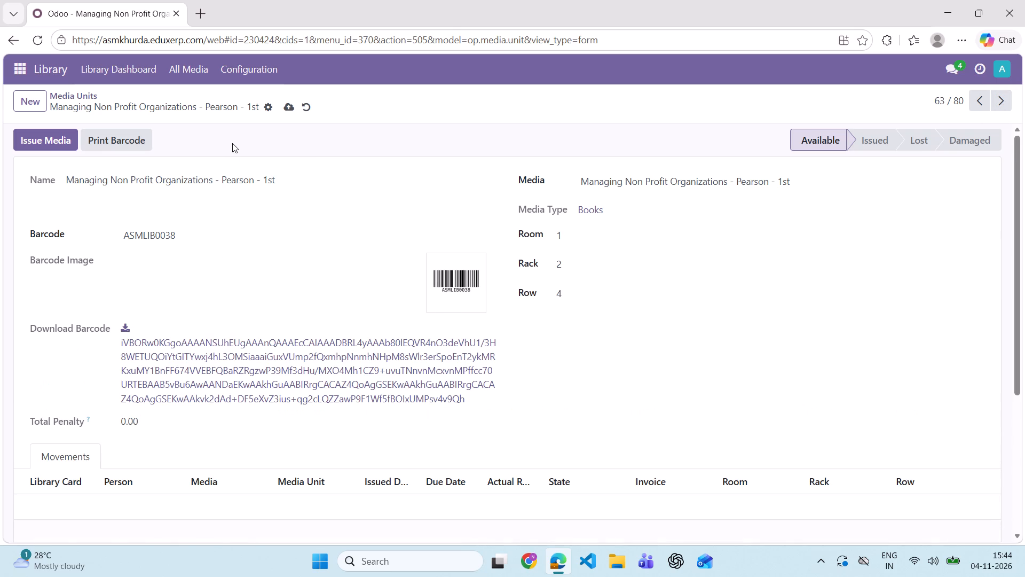
pyautogui.click(199, 235)
pyautogui.press('1')
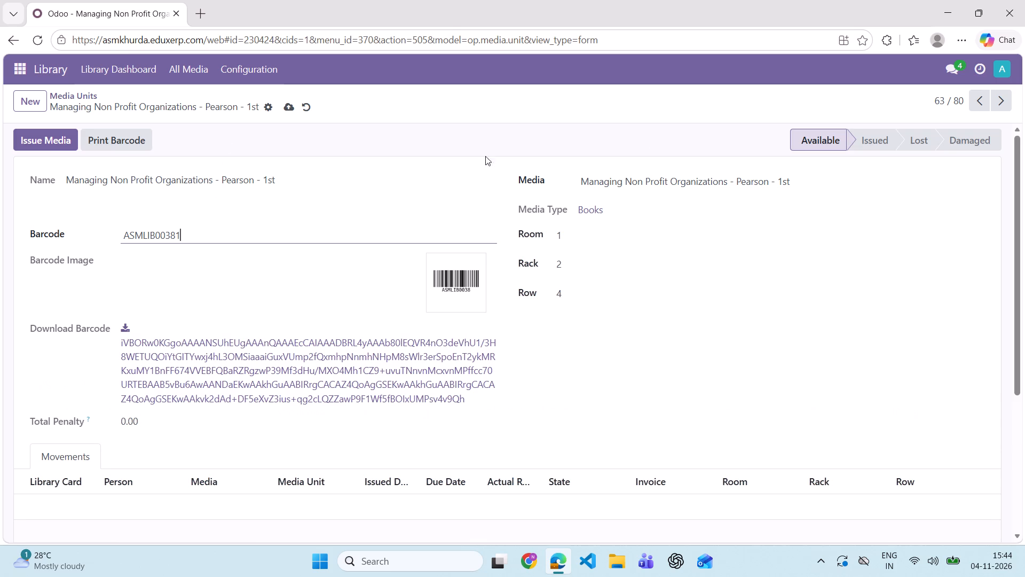
# Go to the next media unit and regenerate its barcode image by removing and re-entering the last digit of ASMLIB00384.
pyautogui.click(1006, 102)
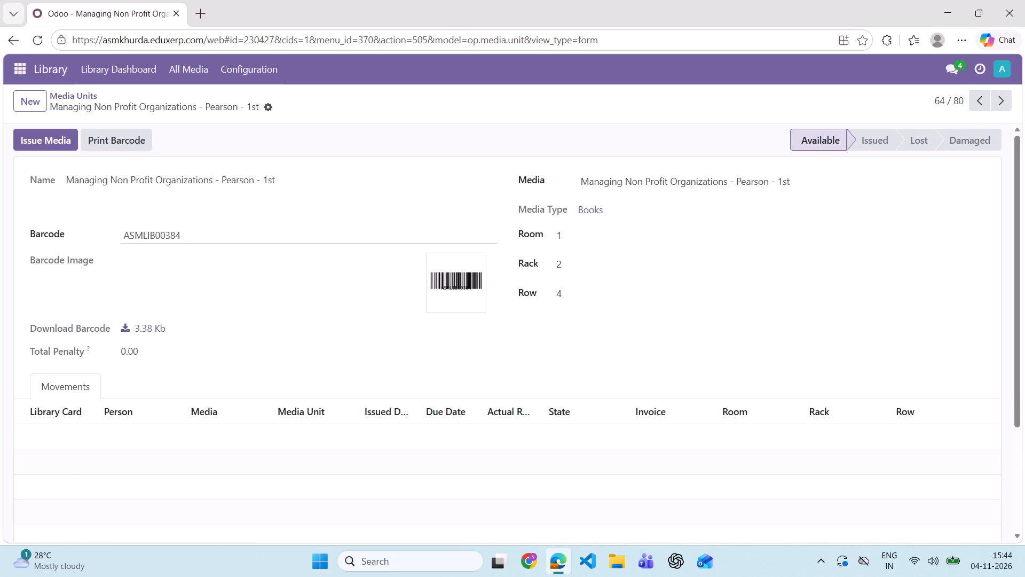
pyautogui.click(210, 233)
pyautogui.press('BackSpace')
pyautogui.click(227, 144)
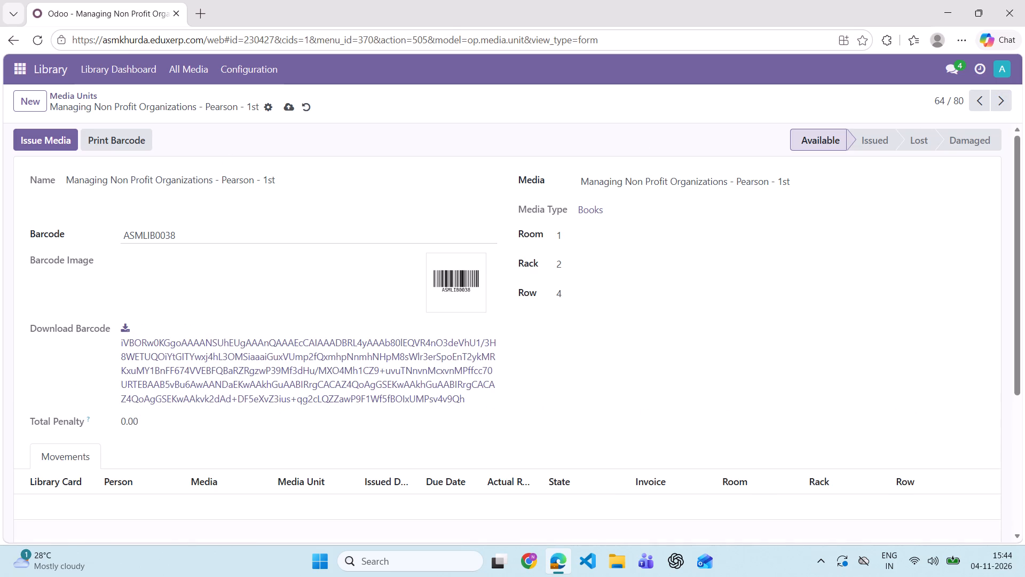
pyautogui.click(220, 244)
pyautogui.click(222, 240)
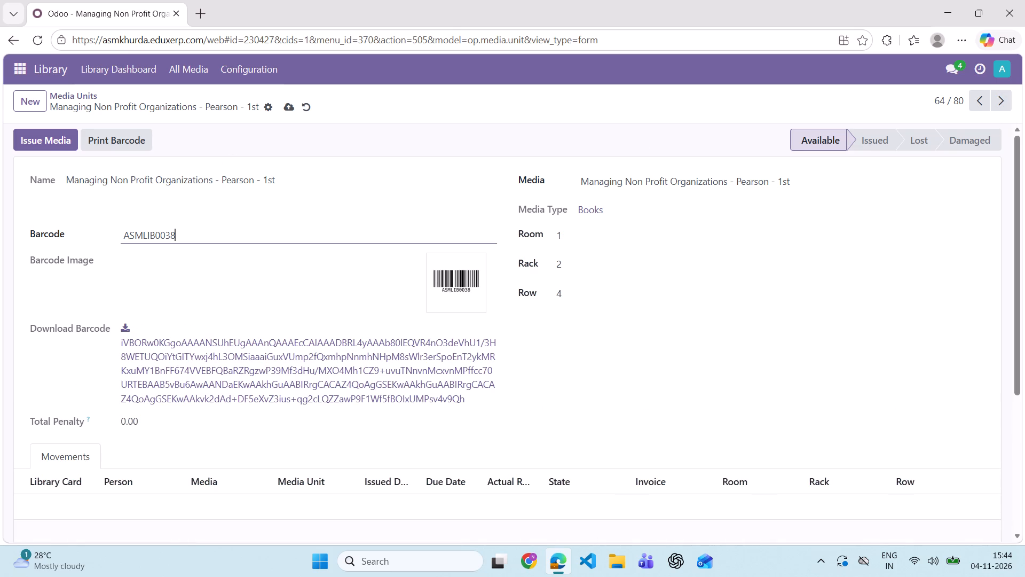
pyautogui.press('4')
pyautogui.click(343, 149)
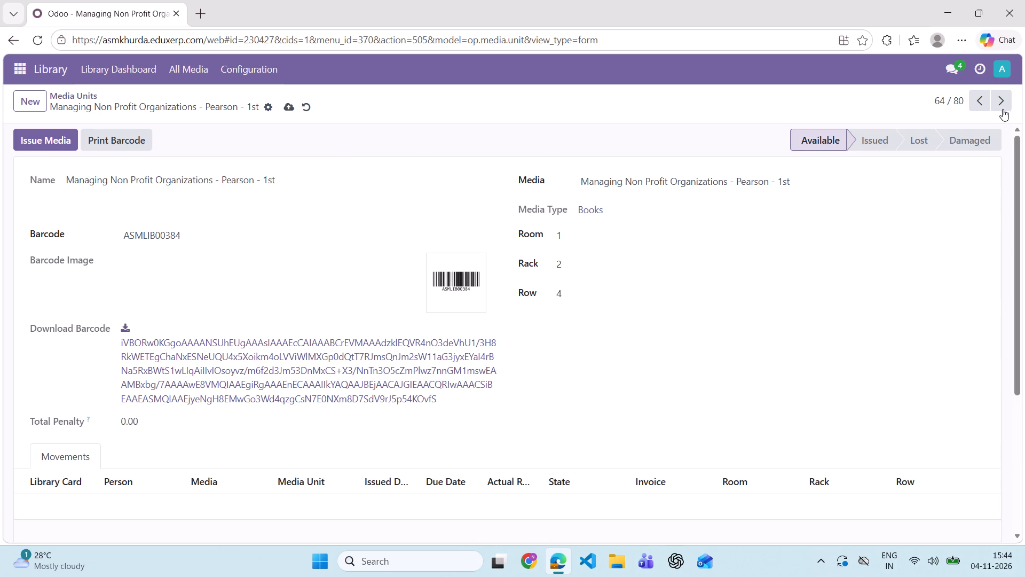
# Move on to the next media unit, then return to ASMLIB00384 to check its saved barcode image.
pyautogui.click(1004, 107)
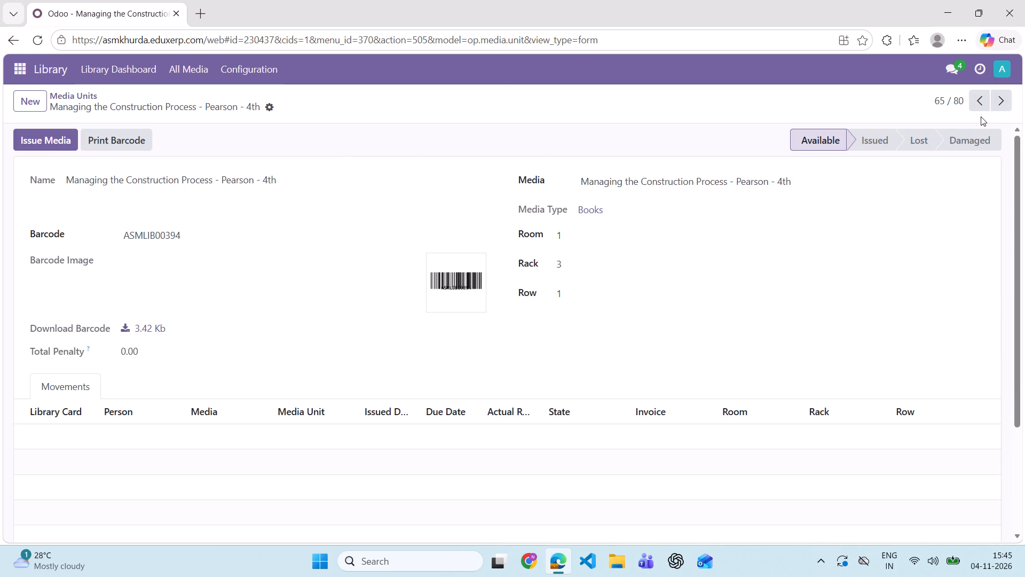
pyautogui.click(979, 108)
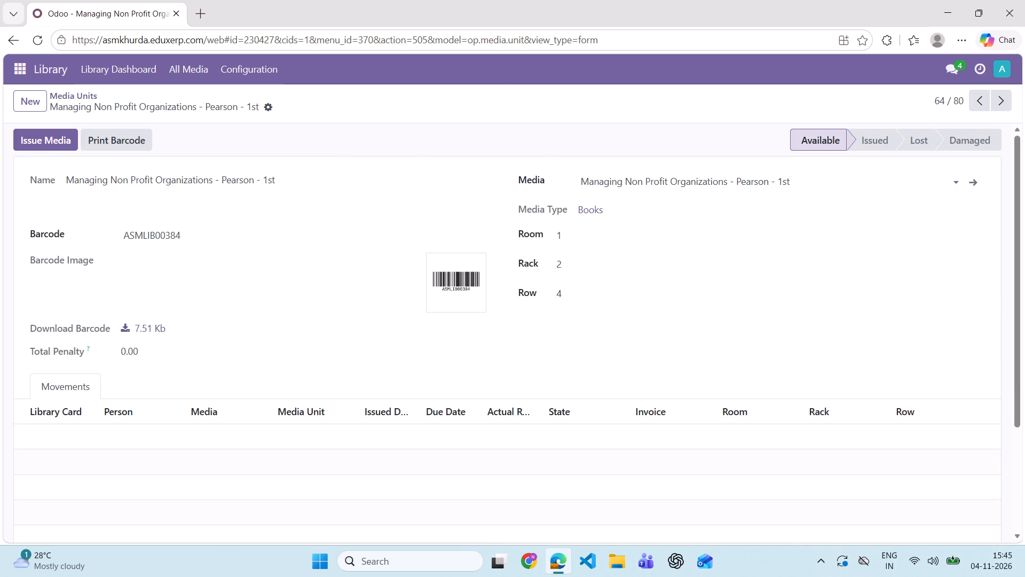
# Go to the Managing the Construction Process unit and regenerate its barcode image by removing and re-entering the last digit of ASMLIB00394.
pyautogui.click(1001, 103)
pyautogui.click(211, 237)
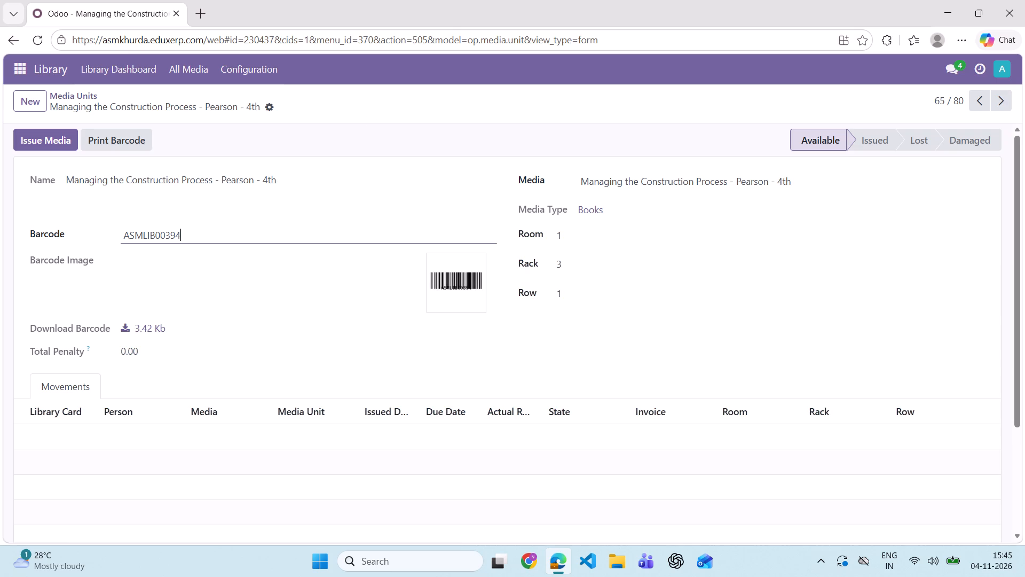
pyautogui.press('BackSpace')
pyautogui.click(252, 138)
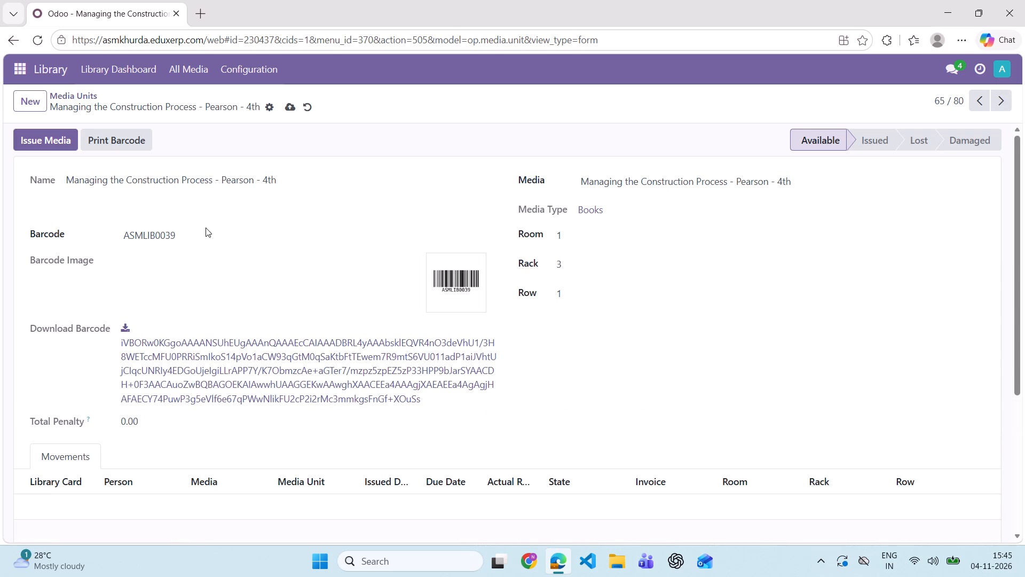
pyautogui.click(204, 233)
pyautogui.press('4')
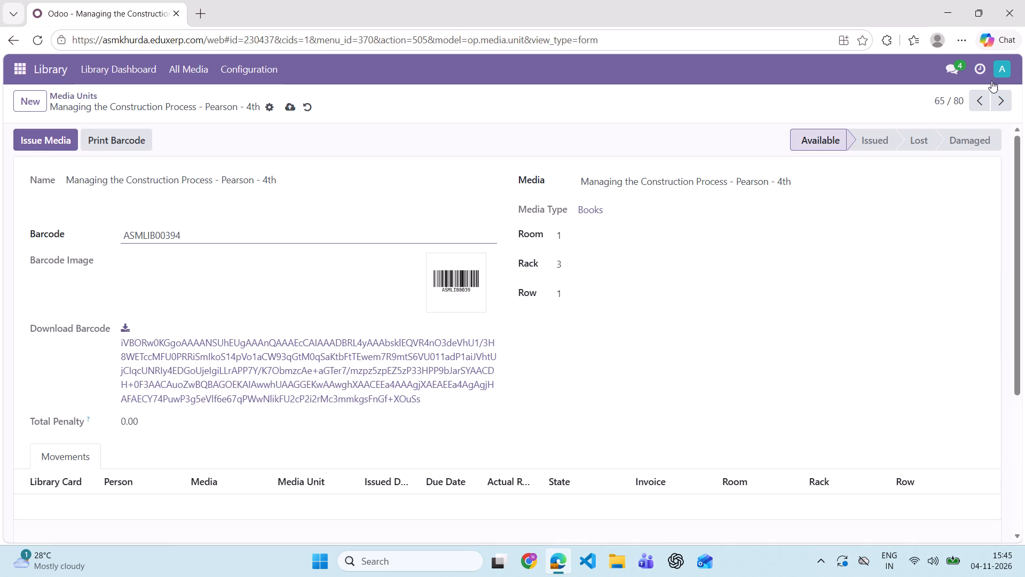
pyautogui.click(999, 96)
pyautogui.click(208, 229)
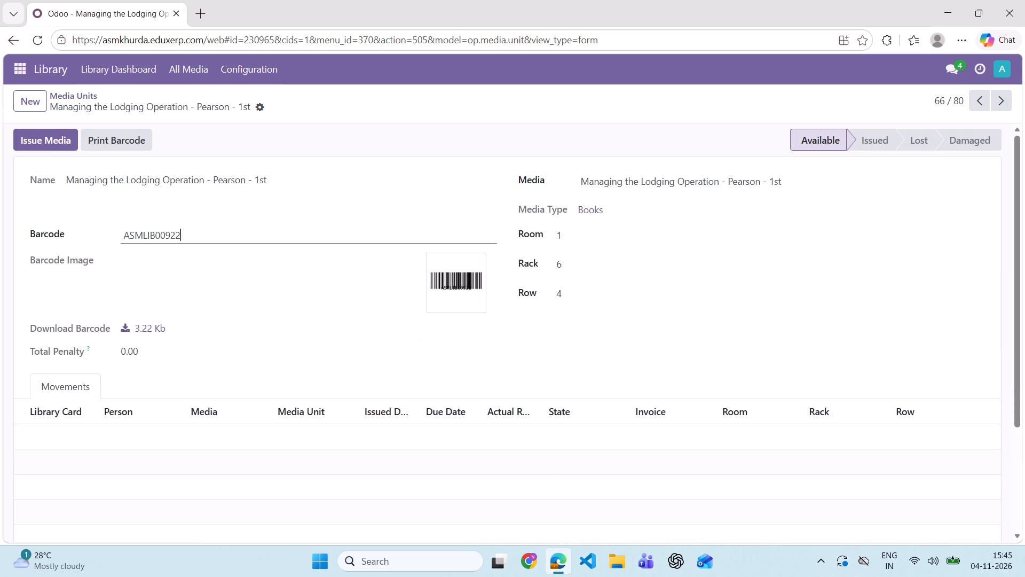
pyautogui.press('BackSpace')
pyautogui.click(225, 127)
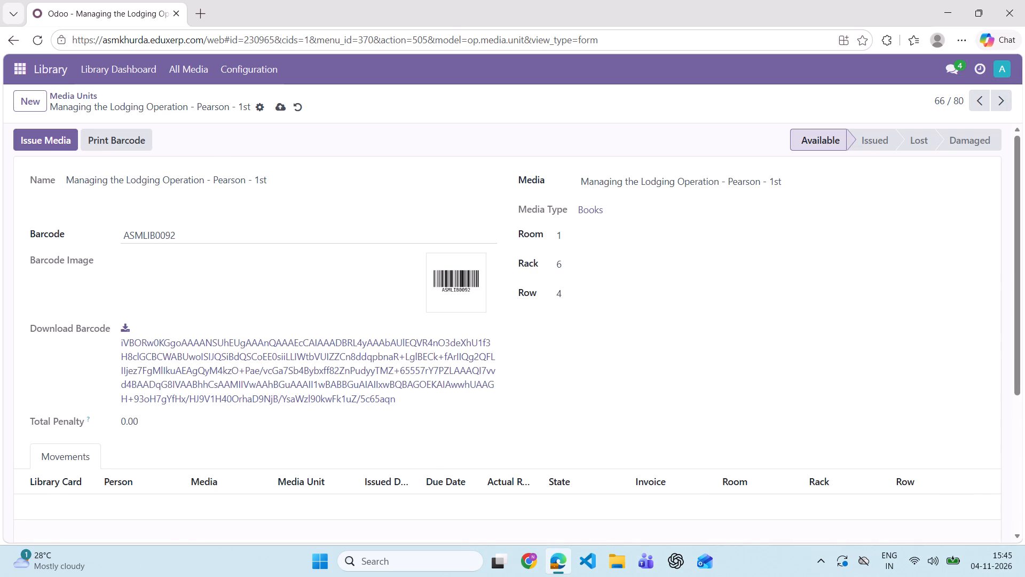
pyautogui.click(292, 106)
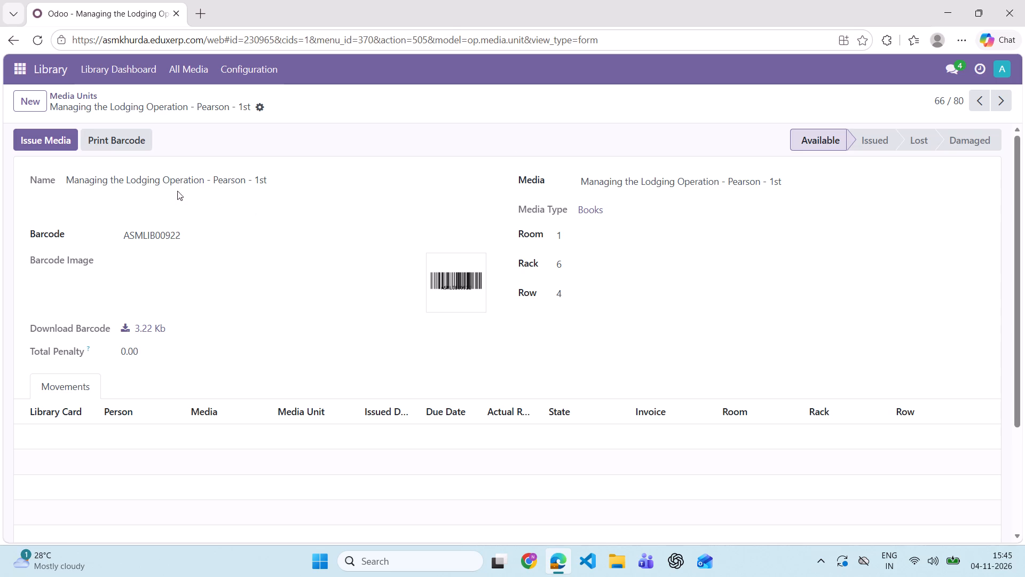
# Go back to the Managing the Construction Process unit to check its saved barcode image for ASMLIB00394.
pyautogui.click(971, 103)
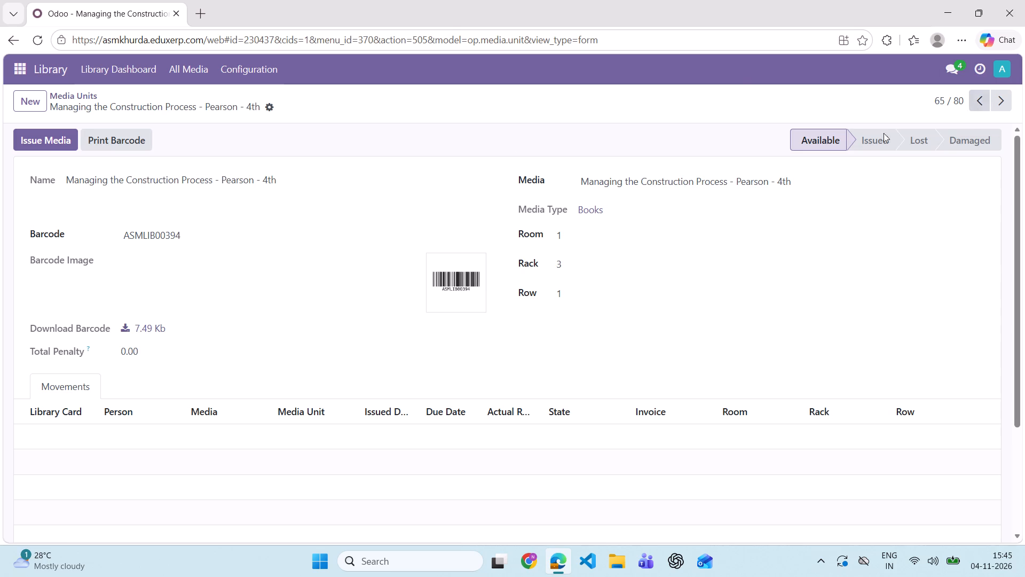
# Go to the Managing the Lodging Operation unit and regenerate its barcode image by removing and re-entering the last digit of ASMLIB00922.
pyautogui.click(1002, 99)
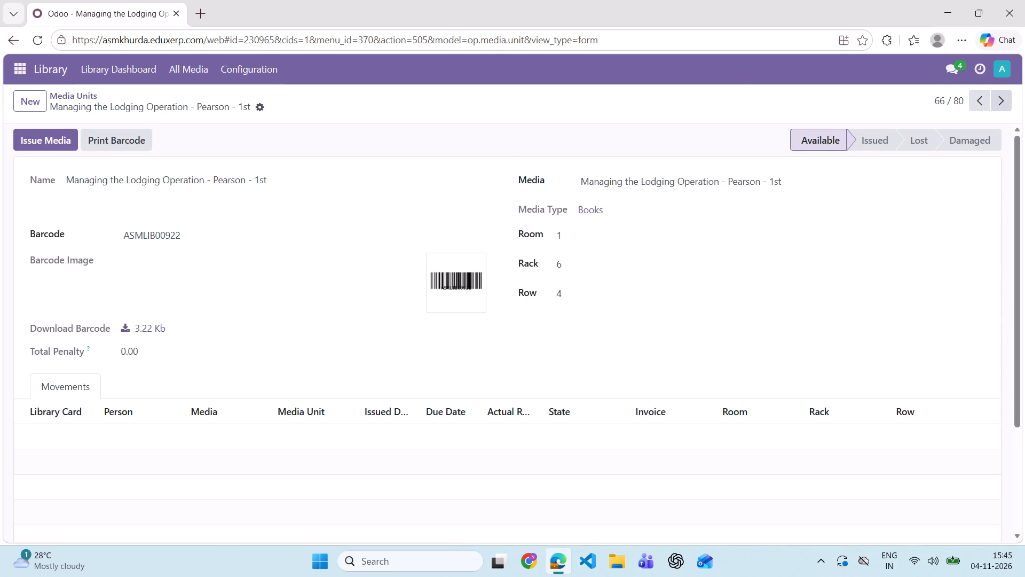
pyautogui.click(195, 230)
pyautogui.press('BackSpace')
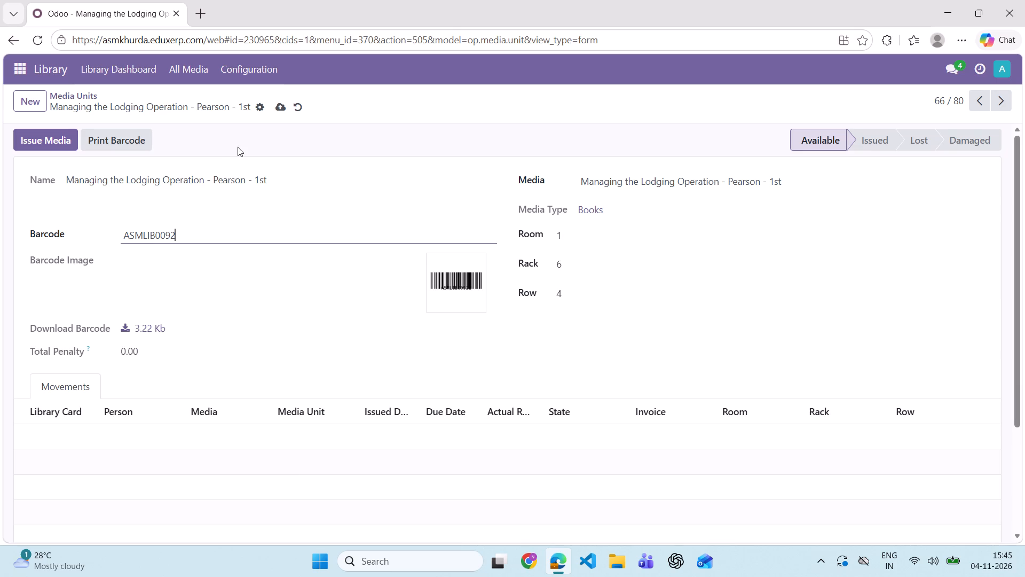
pyautogui.click(239, 145)
pyautogui.click(229, 240)
pyautogui.press('2')
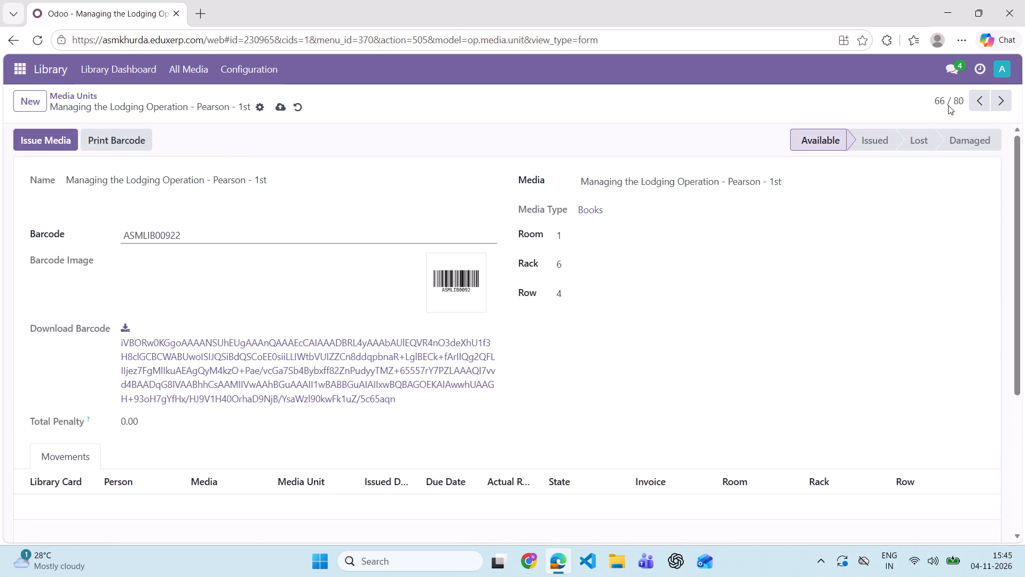
# Go to the Managing the Supply Chain unit and regenerate its barcode image by removing and re-entering the last digit of ASMLIB01138.
pyautogui.click(994, 97)
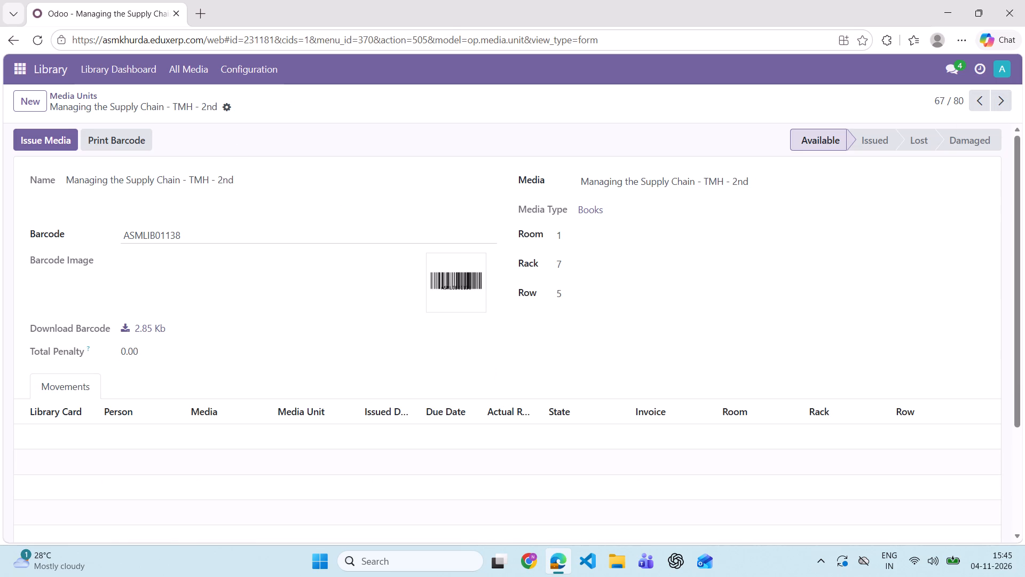
pyautogui.click(216, 236)
pyautogui.press('BackSpace')
pyautogui.click(243, 136)
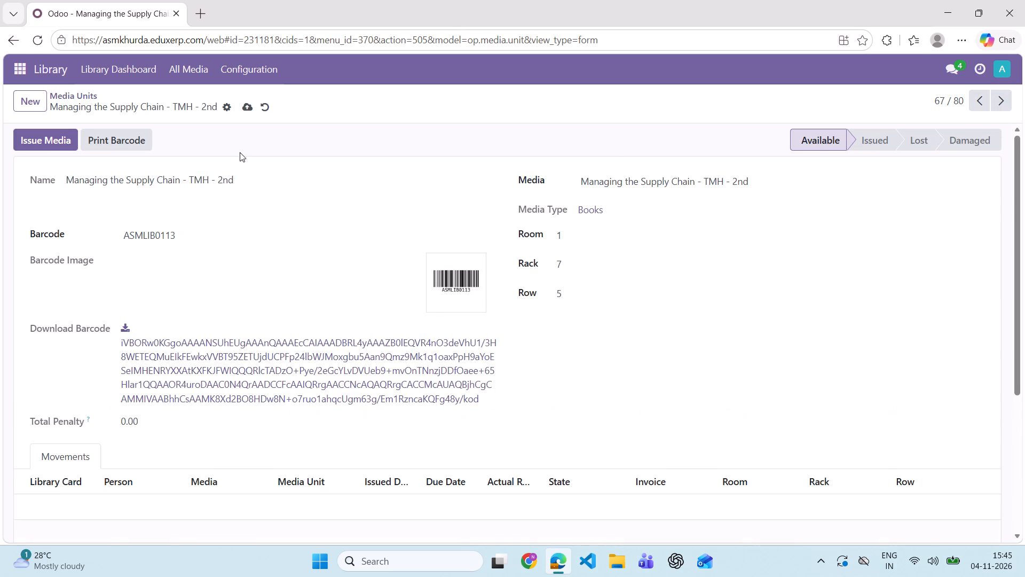
pyautogui.click(209, 239)
pyautogui.press('8')
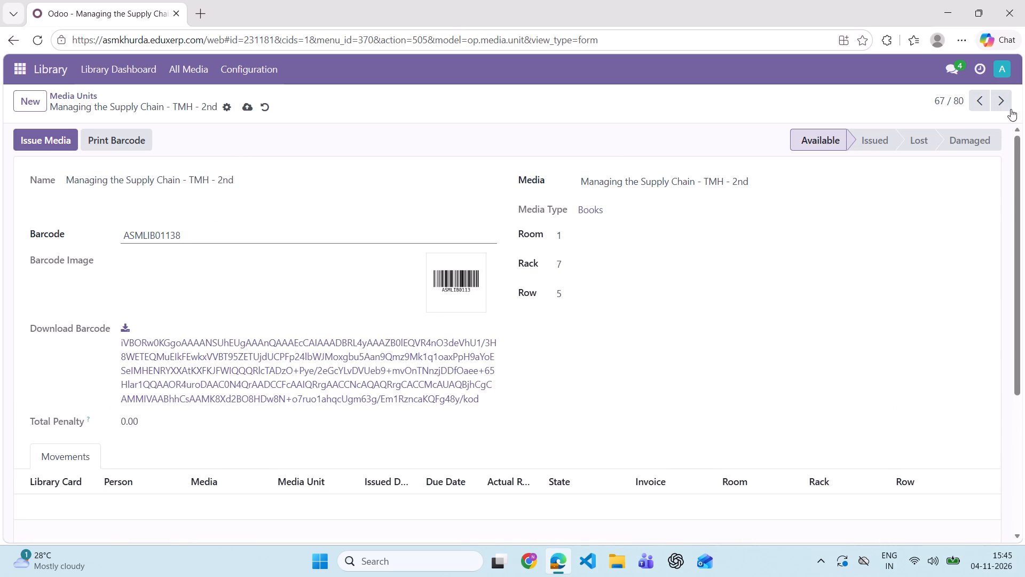
# Go to the Mand Book of Banking Information unit and regenerate its barcode image by removing and re-entering the last digit of ASMLIB00800.
pyautogui.click(1003, 107)
pyautogui.click(184, 231)
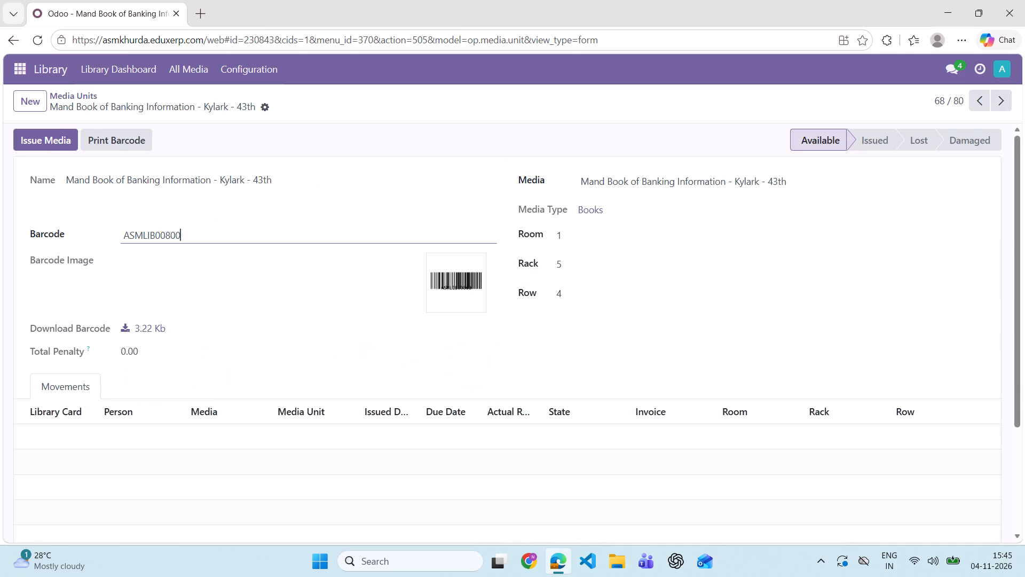
pyautogui.press('BackSpace')
pyautogui.click(218, 137)
pyautogui.click(206, 234)
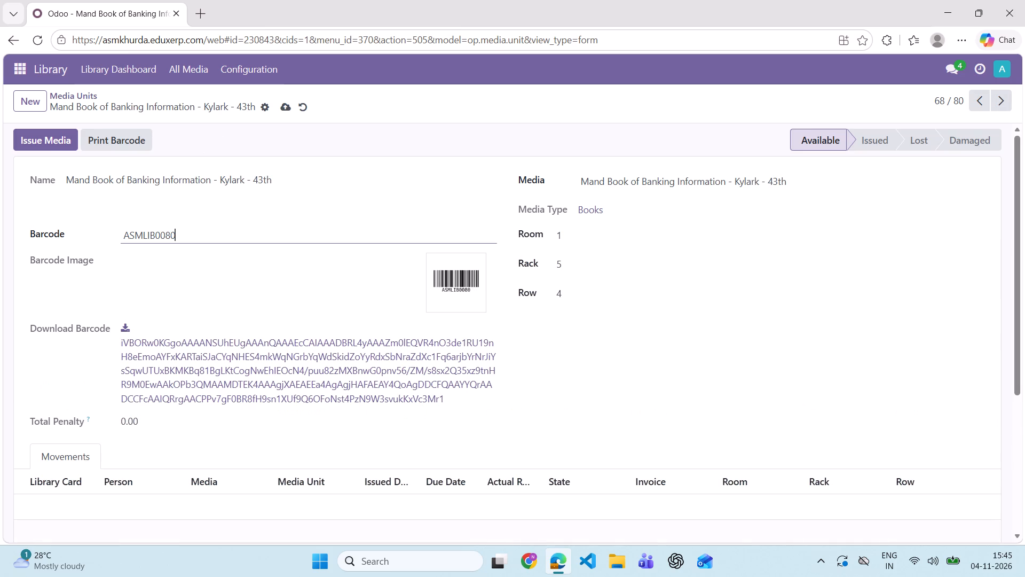
pyautogui.press('0')
# Go to the next Mangerial Economics unit and regenerate its barcode image by removing and re-entering the last digit of ASMLIB00415.
pyautogui.click(1000, 102)
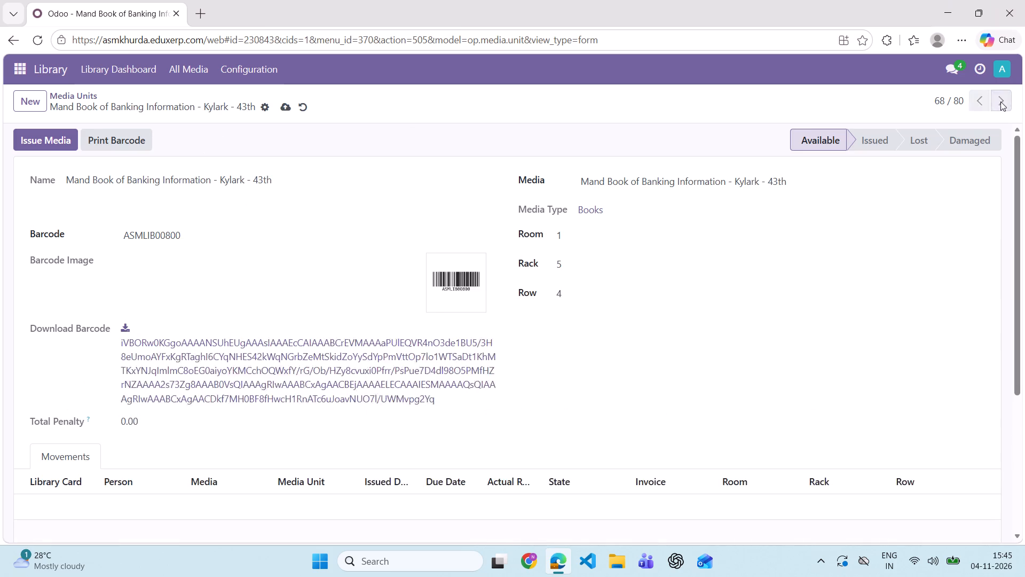
pyautogui.click(209, 240)
pyautogui.press('BackSpace')
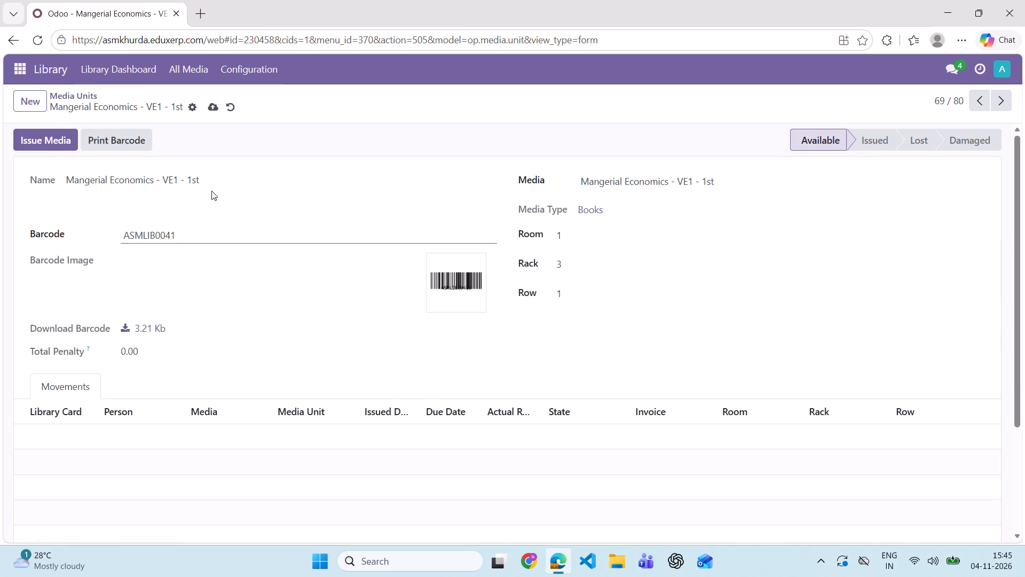
pyautogui.click(213, 137)
pyautogui.click(212, 239)
pyautogui.press('5')
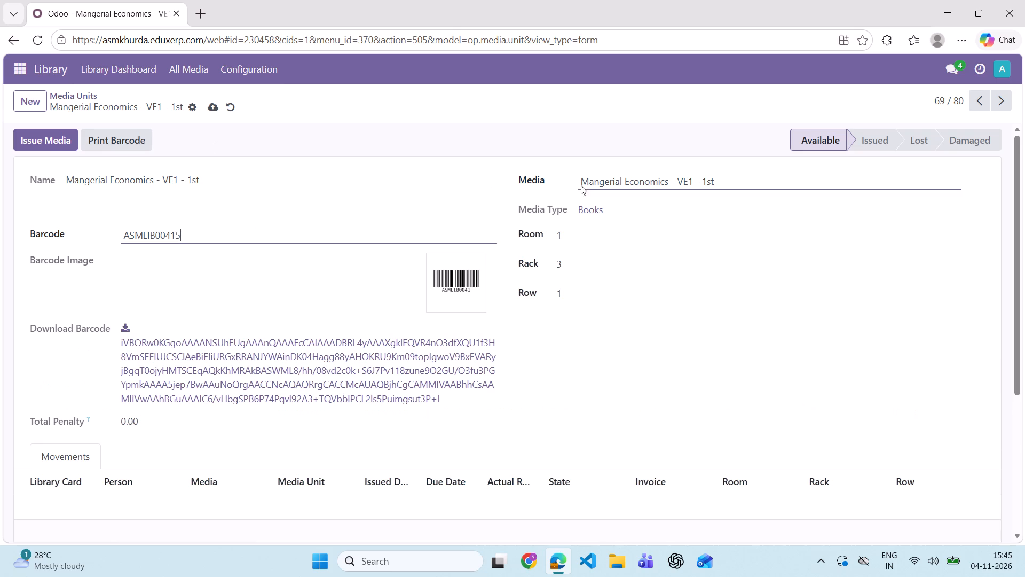
# Go to the next media unit and regenerate its barcode image by removing and re-entering the last digit of ASMLIB00416.
pyautogui.click(993, 94)
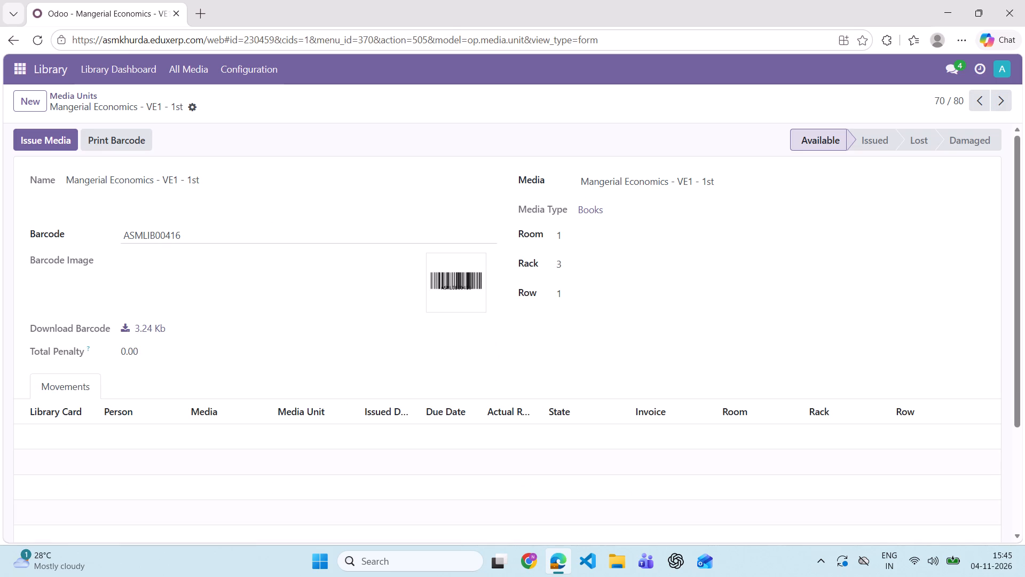
pyautogui.click(192, 241)
pyautogui.press('BackSpace')
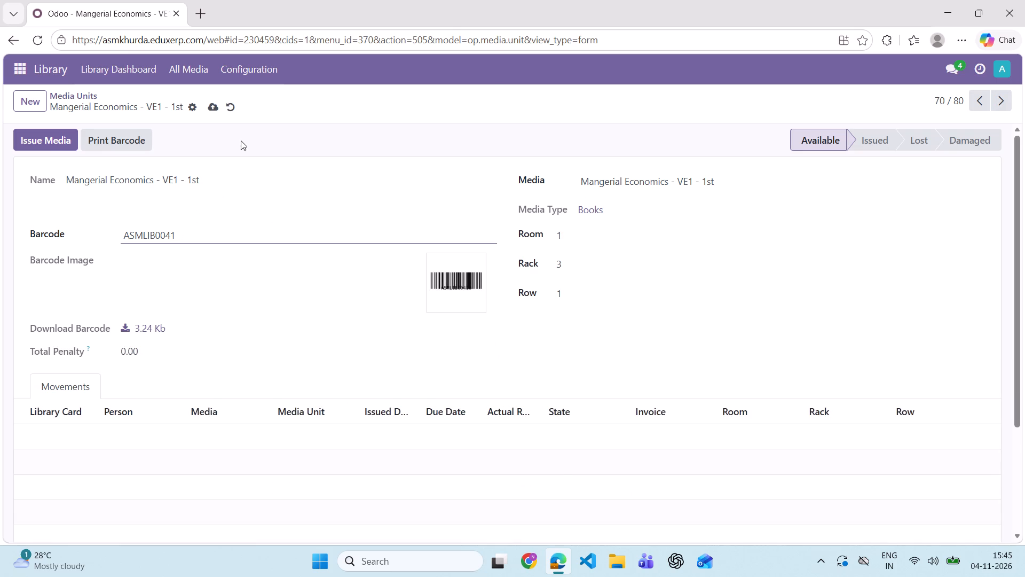
pyautogui.click(241, 141)
pyautogui.click(214, 233)
pyautogui.press('6')
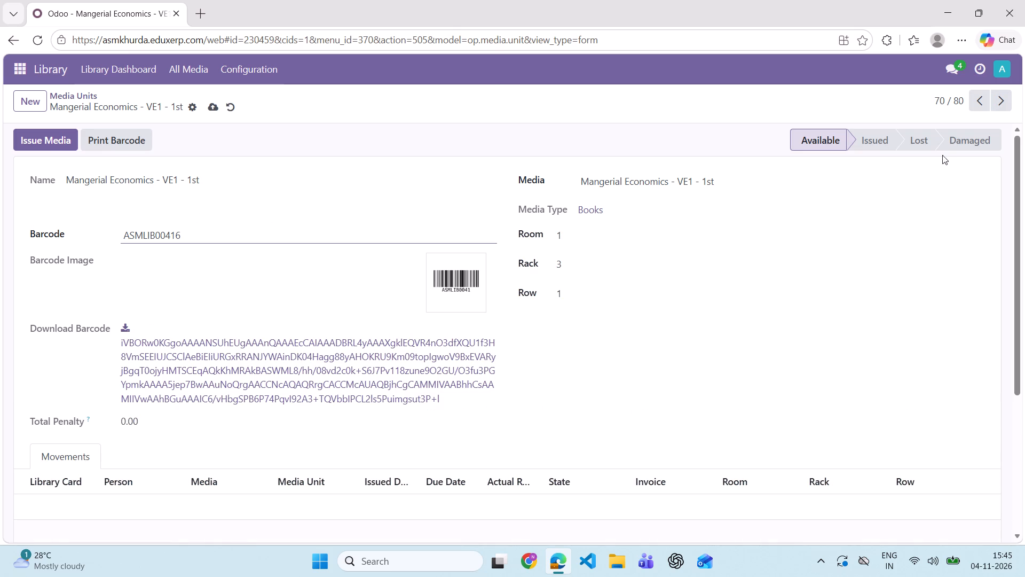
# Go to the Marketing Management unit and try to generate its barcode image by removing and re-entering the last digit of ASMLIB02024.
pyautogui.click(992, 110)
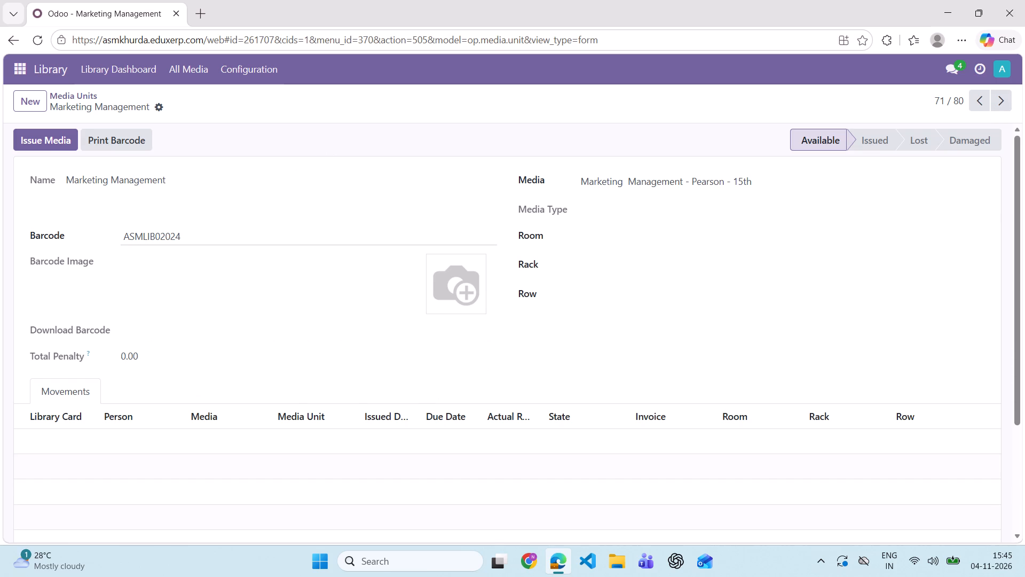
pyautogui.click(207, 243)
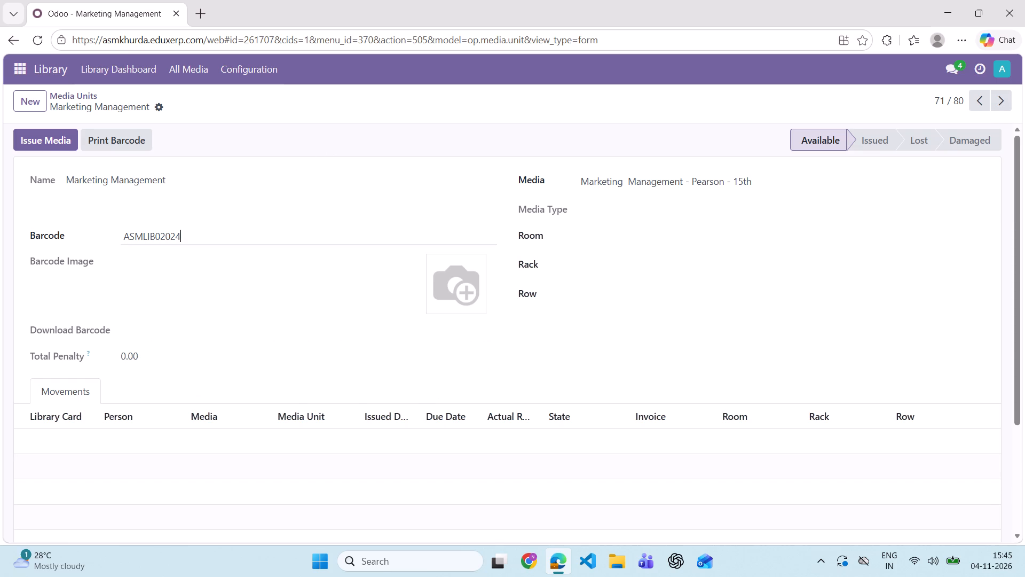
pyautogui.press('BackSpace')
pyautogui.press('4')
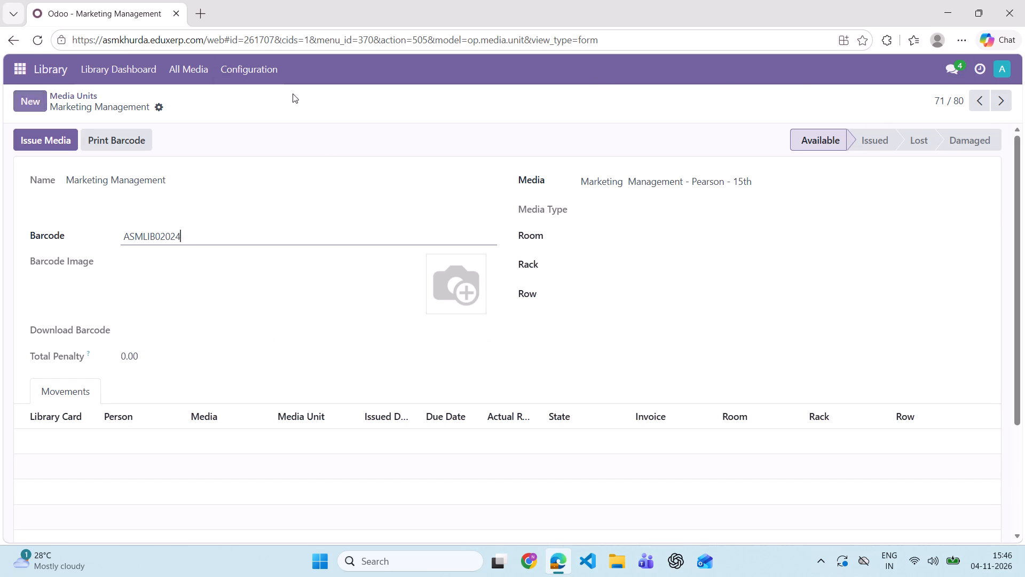
# Go back to the Mangerial Economics unit ASMLIB00416 to check its saved barcode image.
pyautogui.click(972, 95)
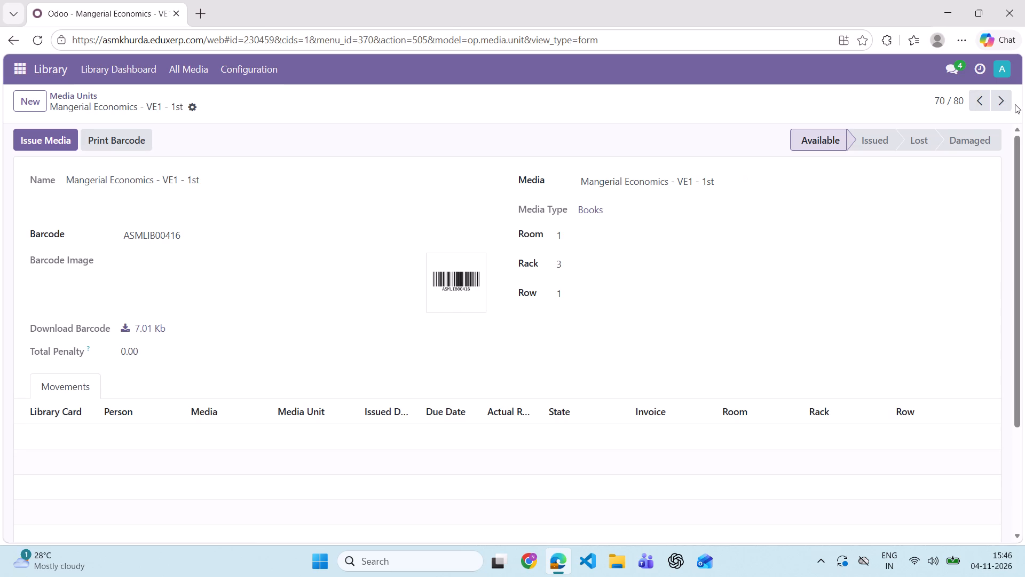
# Go forward to the Marketing Management unit with barcode ASMLIB02024.
pyautogui.click(1004, 102)
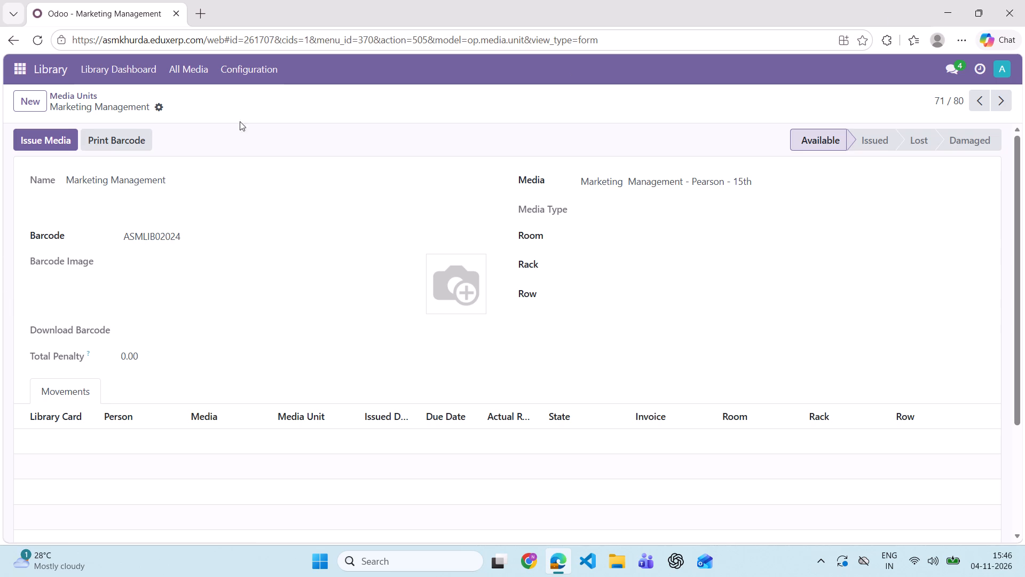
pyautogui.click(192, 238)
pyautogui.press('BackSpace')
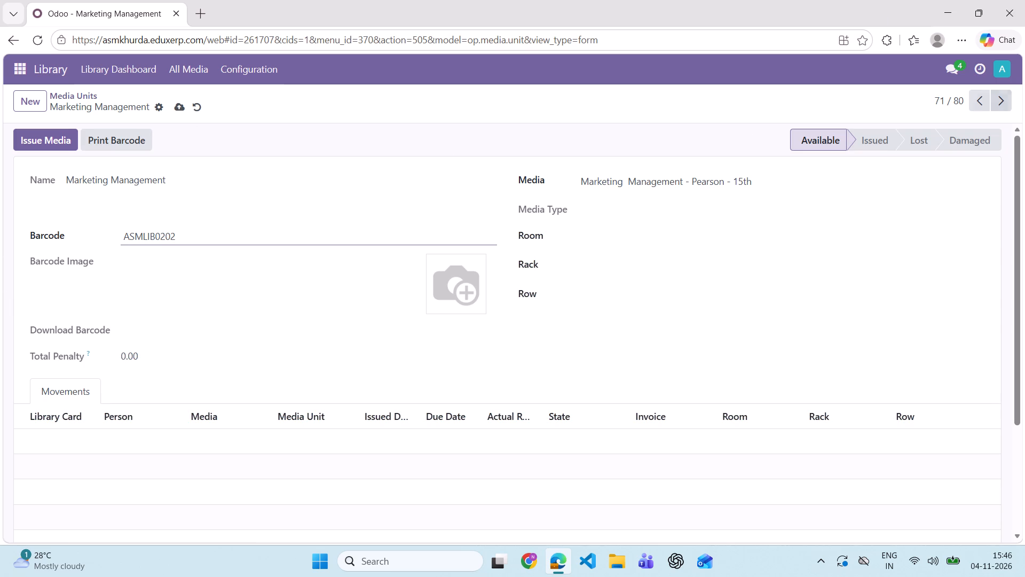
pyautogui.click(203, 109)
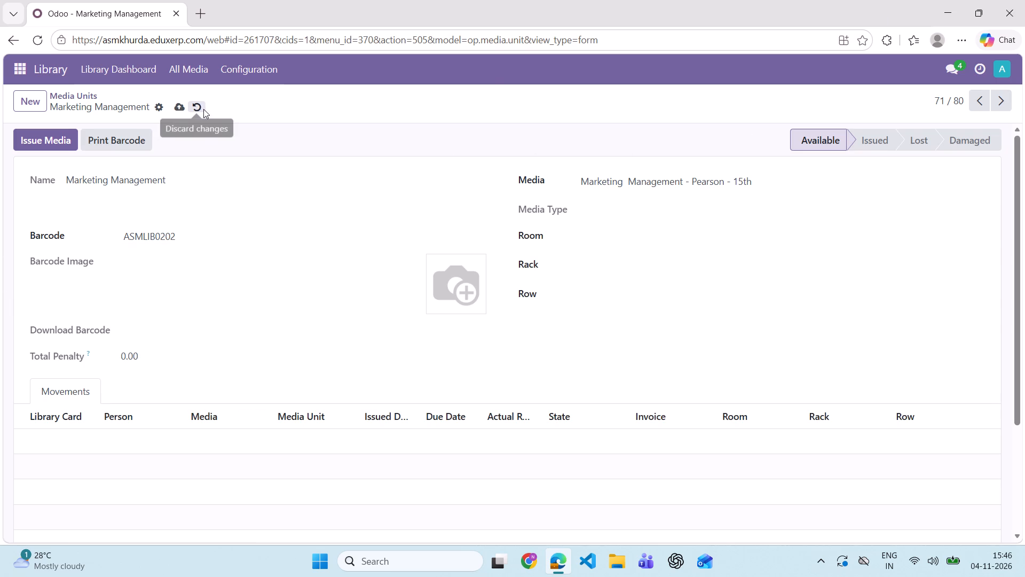
# Generate the Marketing Management unit's barcode image by removing the last digit of ASMLIB02024, saving, and re-entering the digit 4.
pyautogui.click(203, 238)
pyautogui.press('BackSpace')
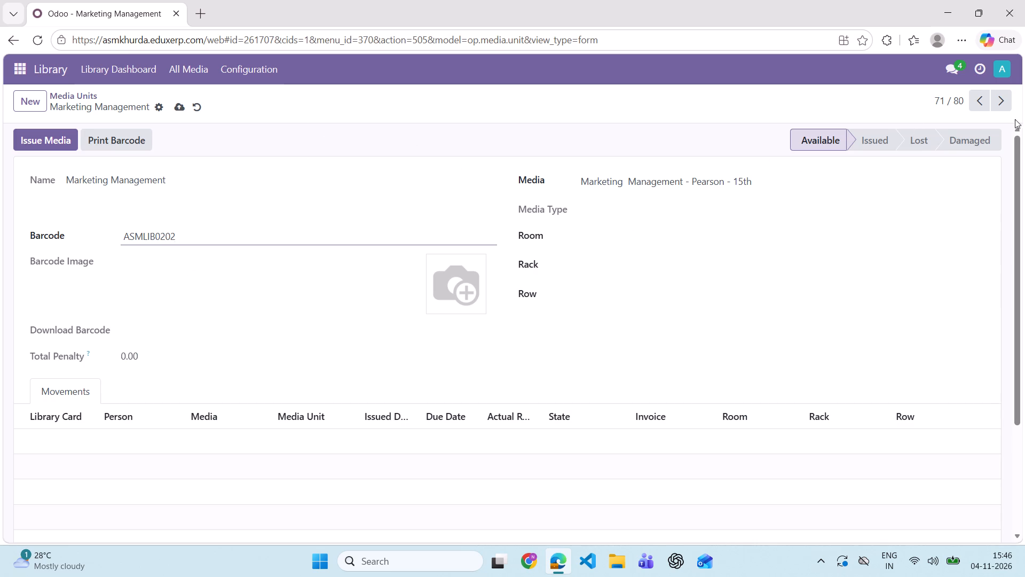
pyautogui.click(1003, 96)
pyautogui.click(981, 102)
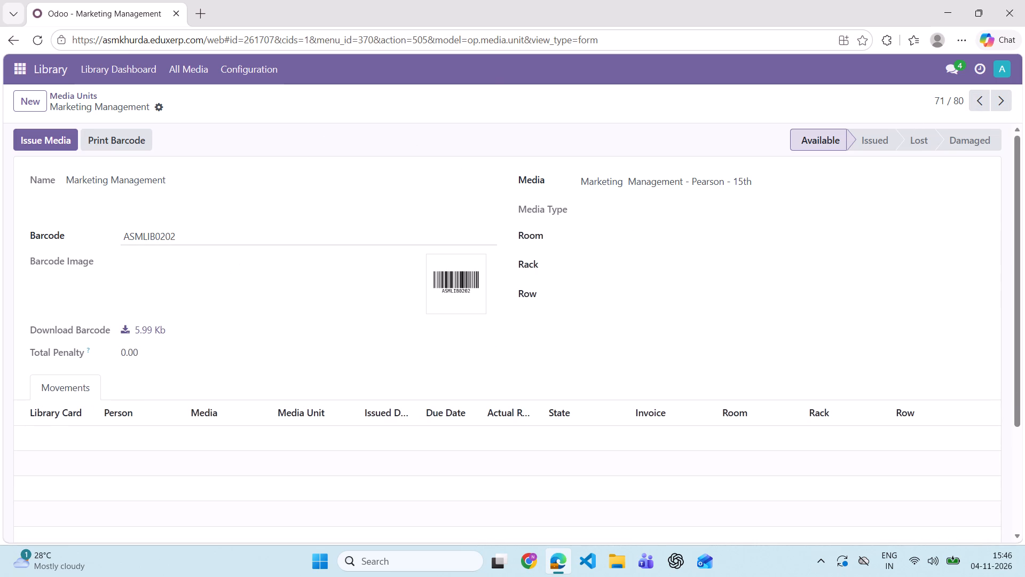
pyautogui.click(196, 244)
pyautogui.press('4')
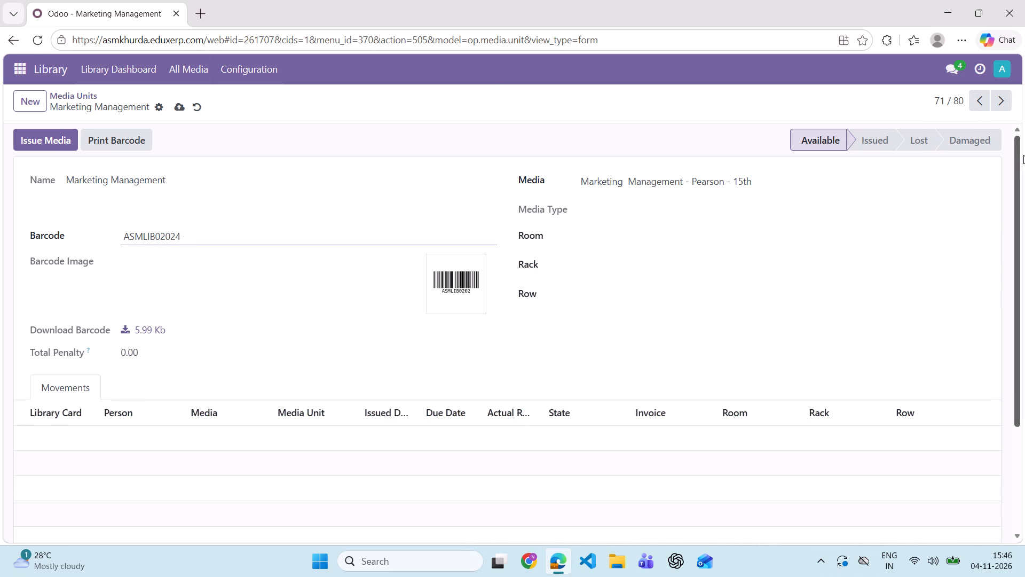
# Go to the next Marketing Management unit, with barcode ASMLIB02036.
pyautogui.click(1007, 102)
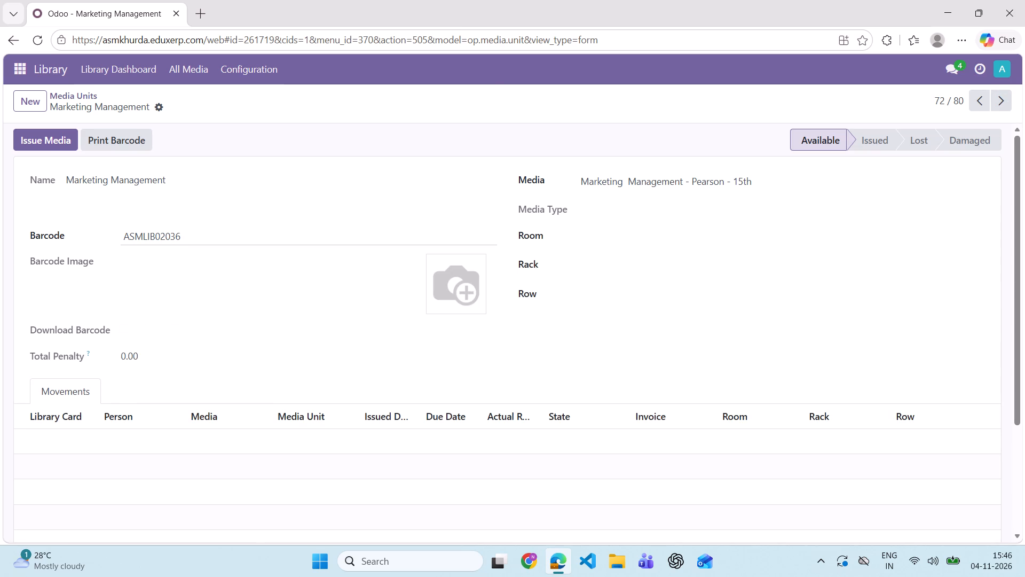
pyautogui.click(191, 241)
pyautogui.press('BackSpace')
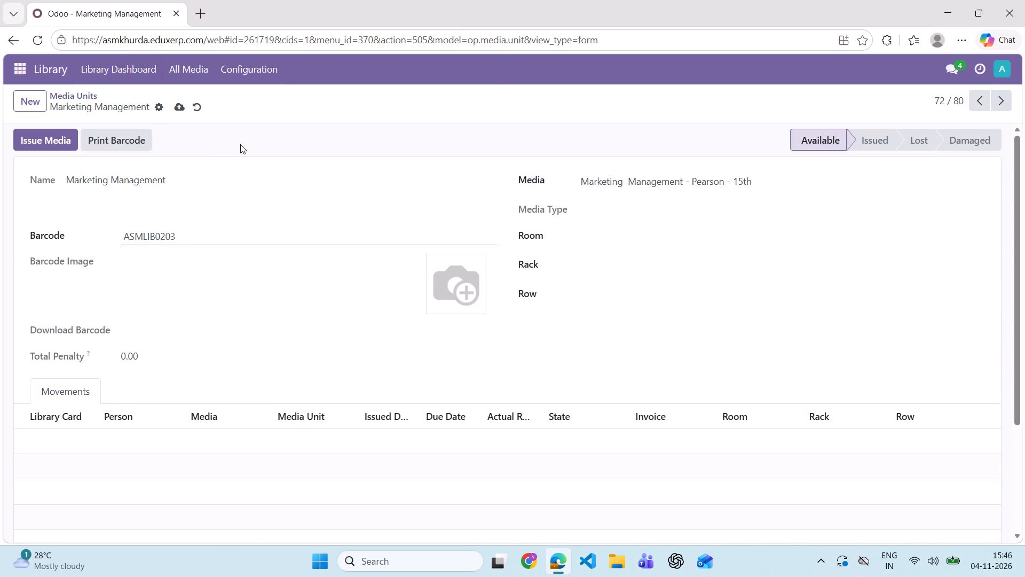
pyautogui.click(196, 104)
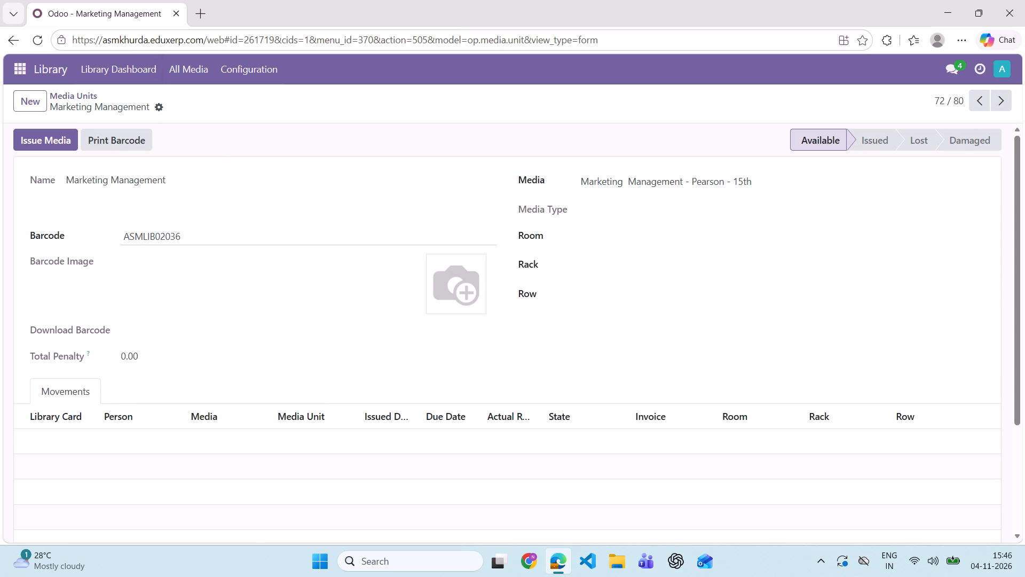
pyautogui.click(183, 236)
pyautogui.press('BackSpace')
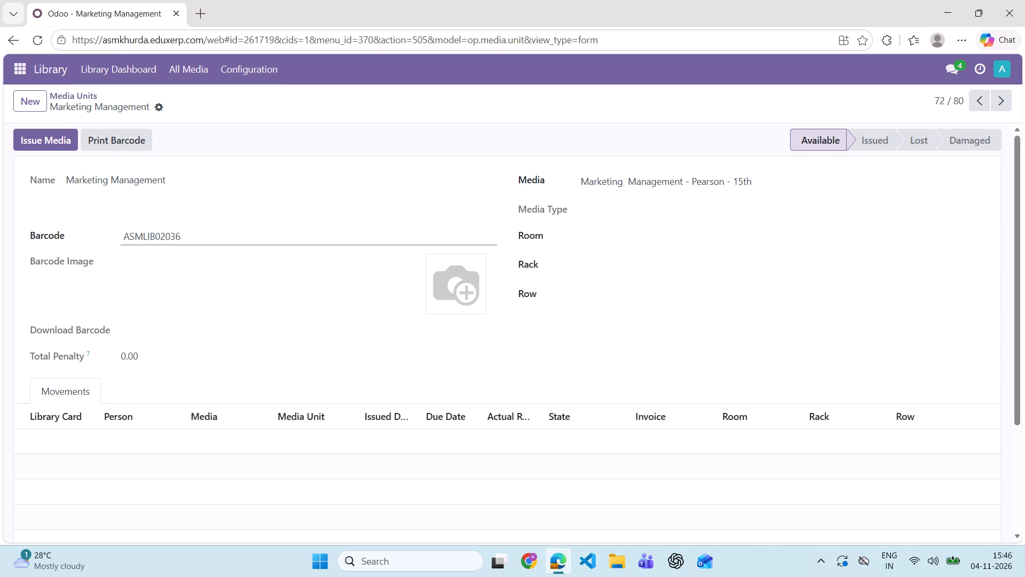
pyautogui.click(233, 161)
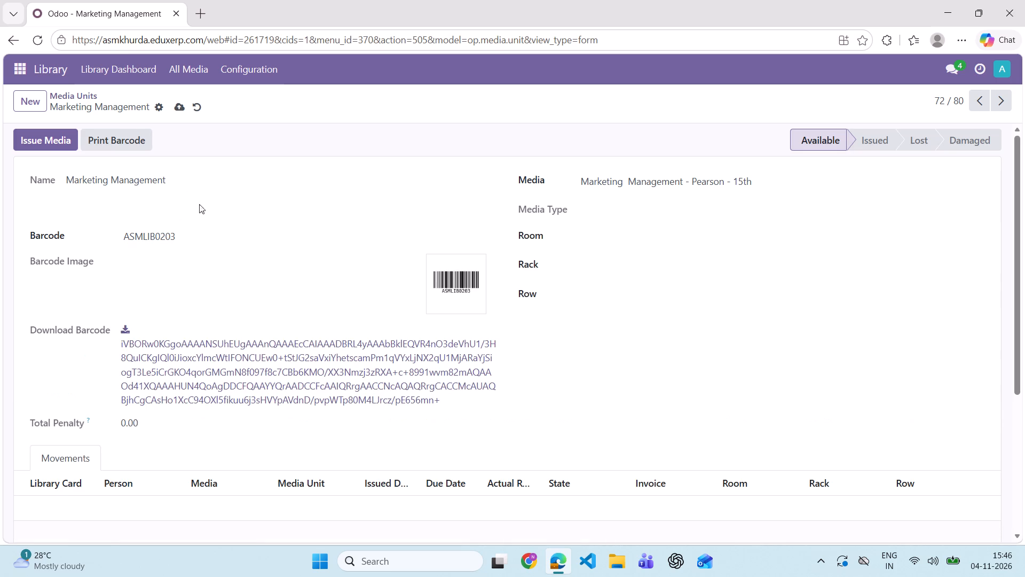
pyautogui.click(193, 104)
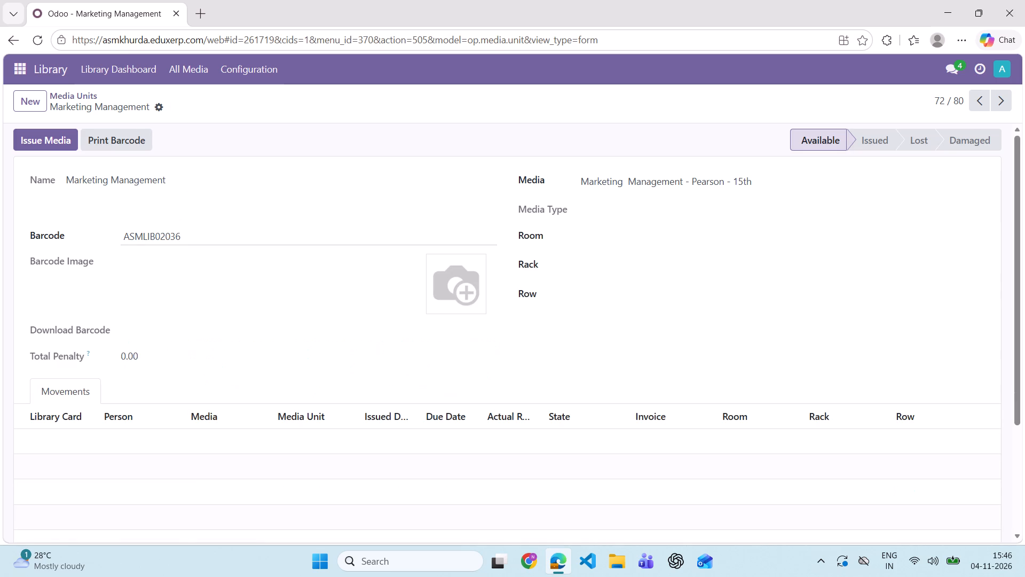
# Generate this unit's barcode image by removing and re-entering the last digit of ASMLIB02036.
pyautogui.click(195, 240)
pyautogui.press('BackSpace')
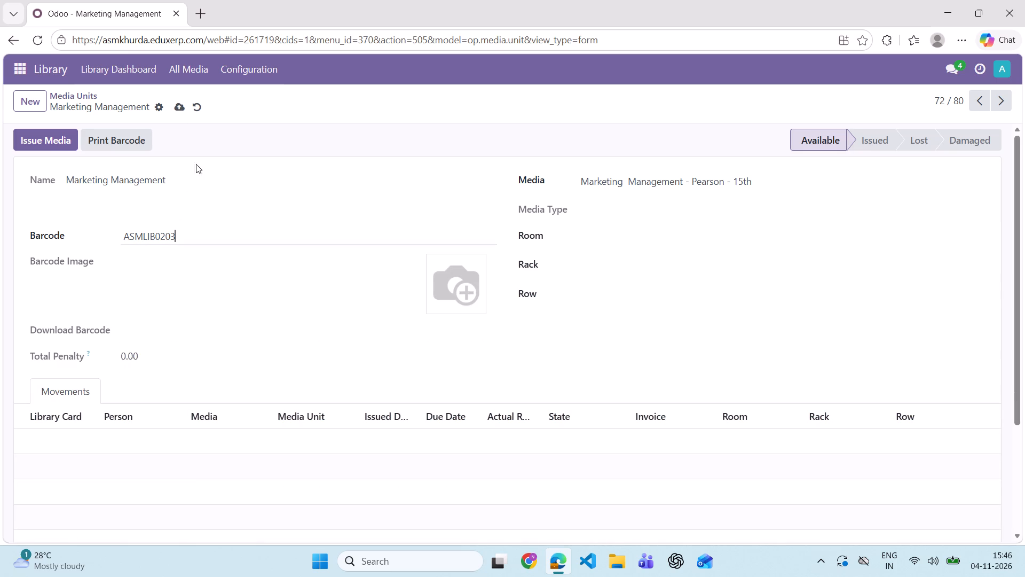
pyautogui.click(196, 151)
pyautogui.click(182, 233)
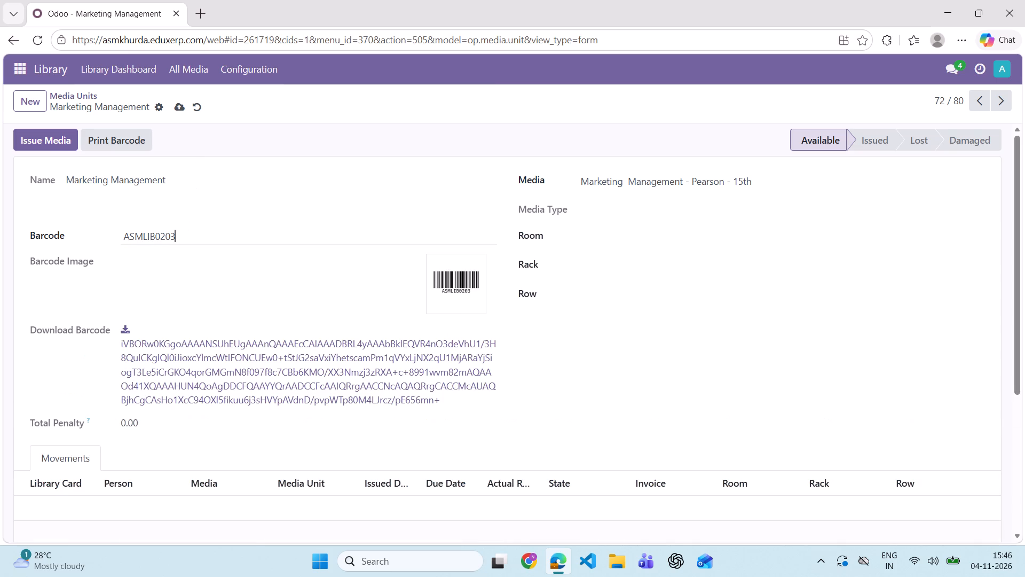
pyautogui.press('6')
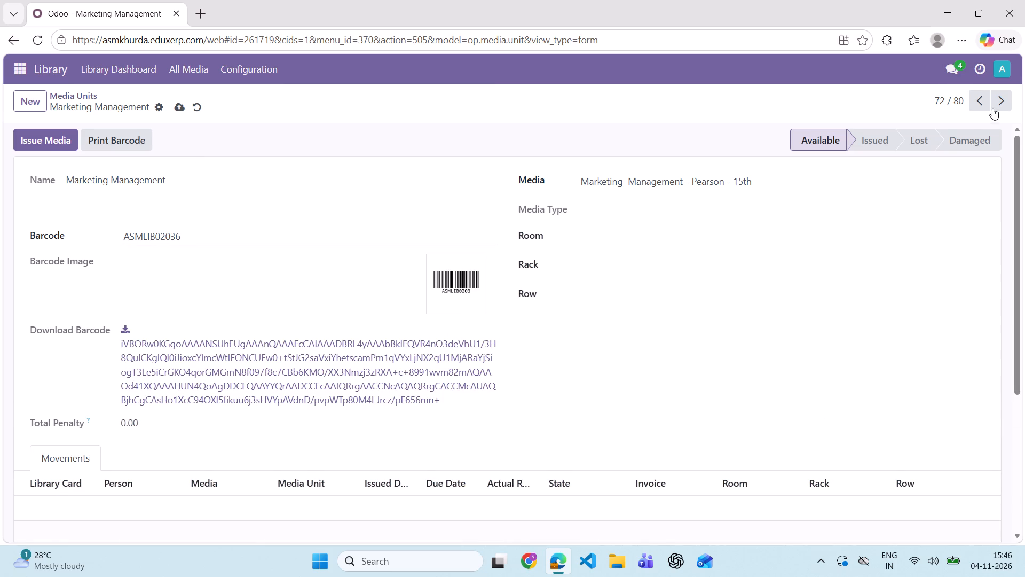
# Go to the next Marketing Management unit and generate its barcode image by removing and re-entering the last digit of ASMLIB02037.
pyautogui.click(992, 102)
pyautogui.click(188, 235)
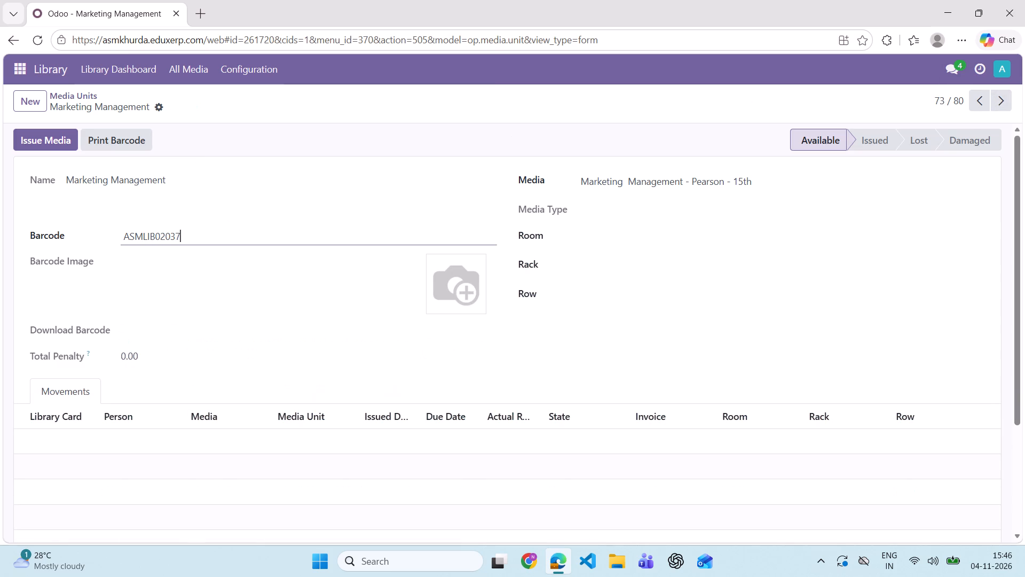
pyautogui.press('BackSpace')
pyautogui.click(211, 147)
pyautogui.click(206, 232)
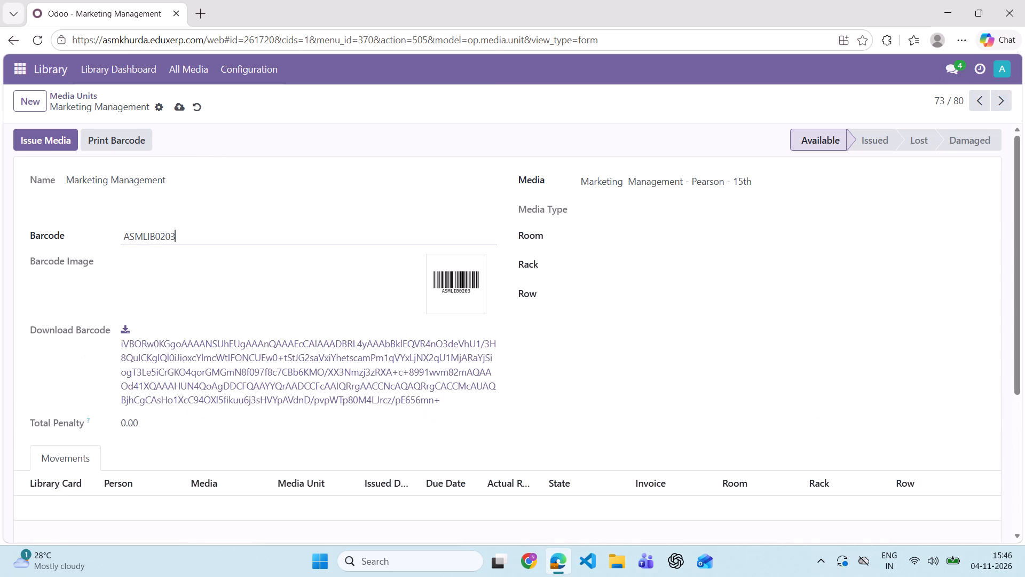
pyautogui.press('7')
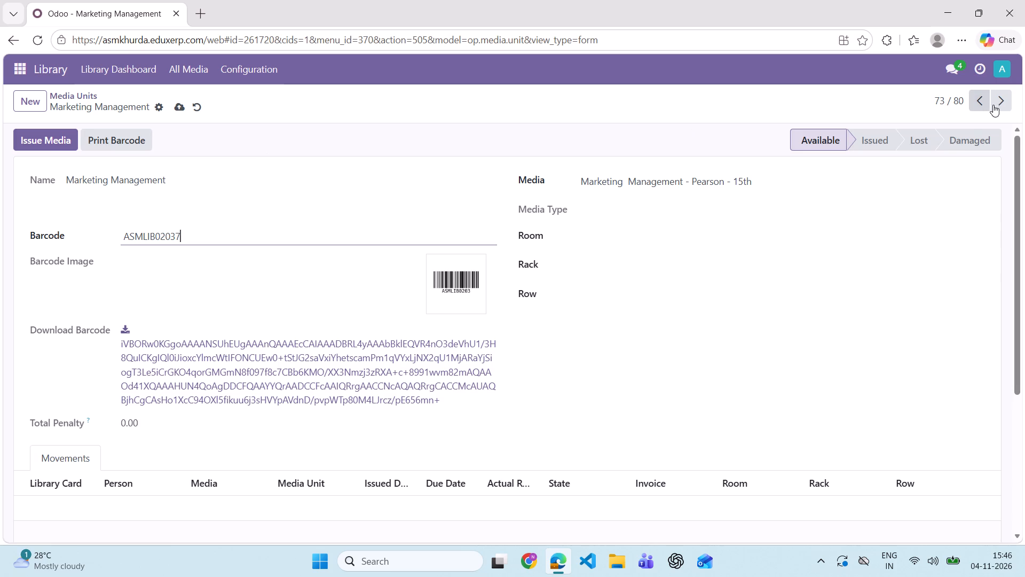
# Go to the next Marketing Management unit and generate its barcode image by removing and re-entering the last digit of ASMLIB02035.
pyautogui.click(999, 102)
pyautogui.click(254, 237)
pyautogui.press('BackSpace')
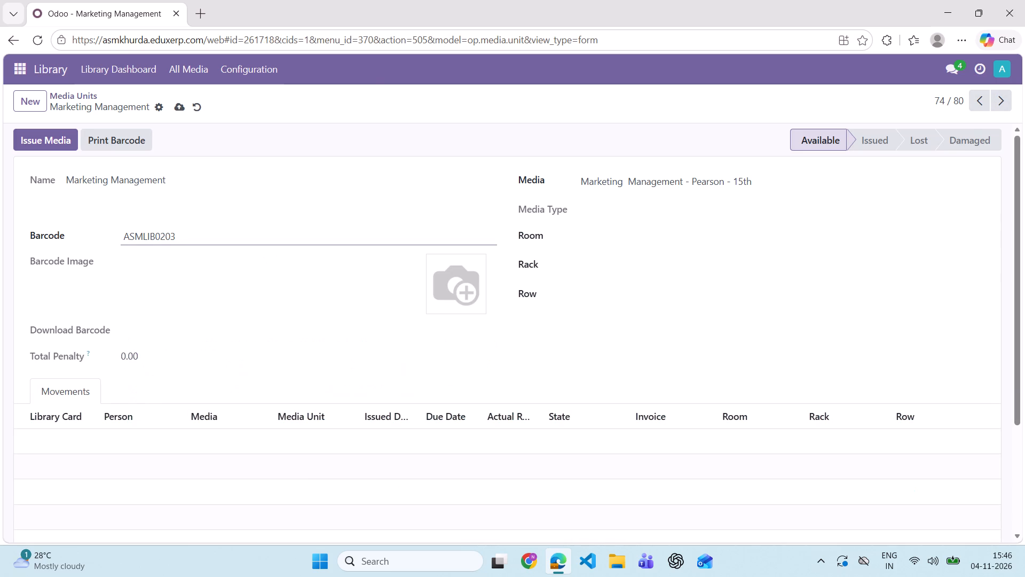
pyautogui.click(267, 148)
pyautogui.click(222, 231)
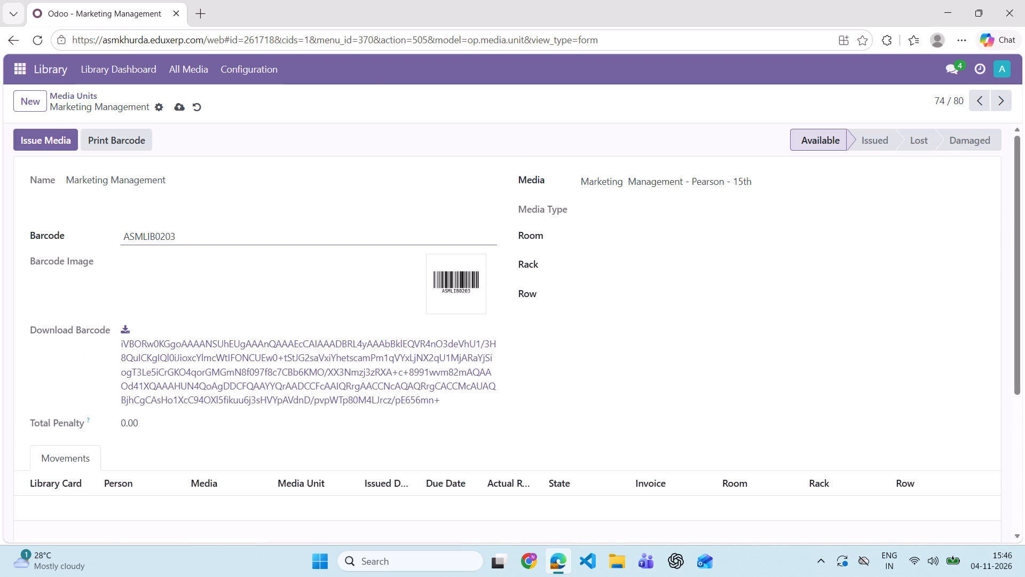
pyautogui.press('5')
# Go to the next Marketing Management unit and generate its barcode image by removing and re-entering the last digit of ASMLIB02031.
pyautogui.click(1002, 101)
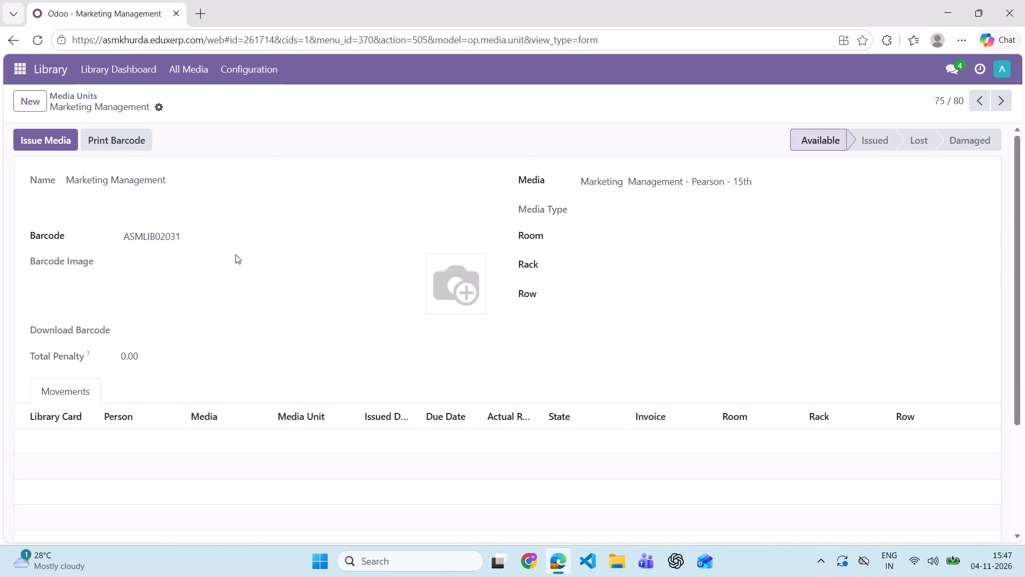
pyautogui.click(232, 231)
pyautogui.press('BackSpace')
pyautogui.click(231, 149)
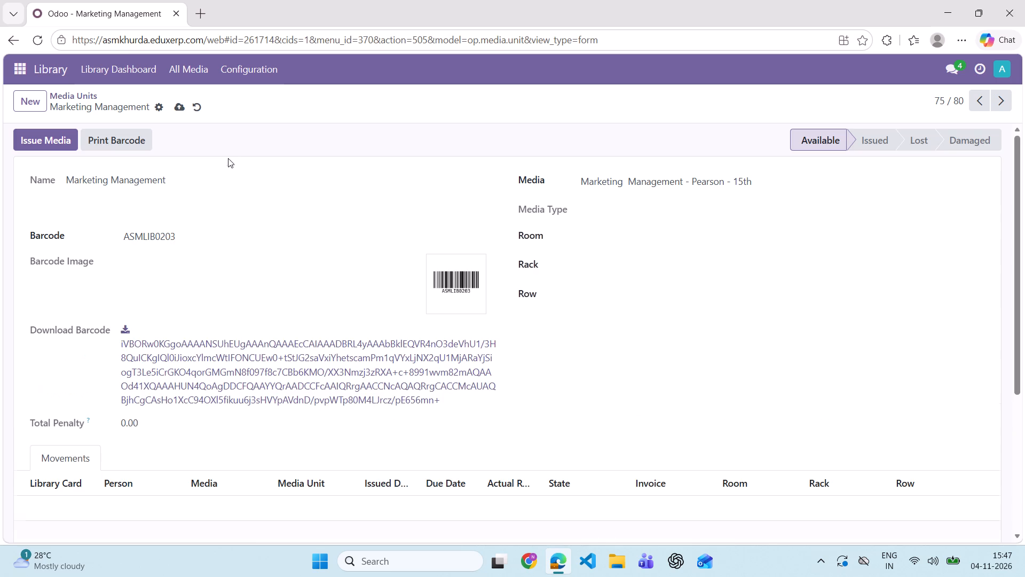
pyautogui.click(203, 236)
pyautogui.press('1')
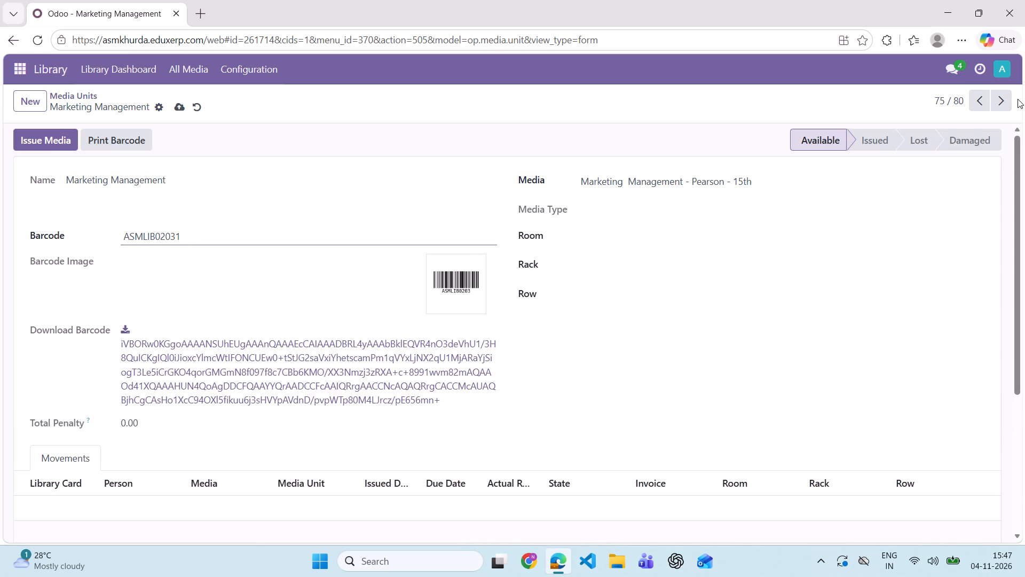
# Go to the next Marketing Management unit and generate its barcode image by removing and re-entering the last digit of ASMLIB02032.
pyautogui.click(1007, 102)
pyautogui.click(323, 220)
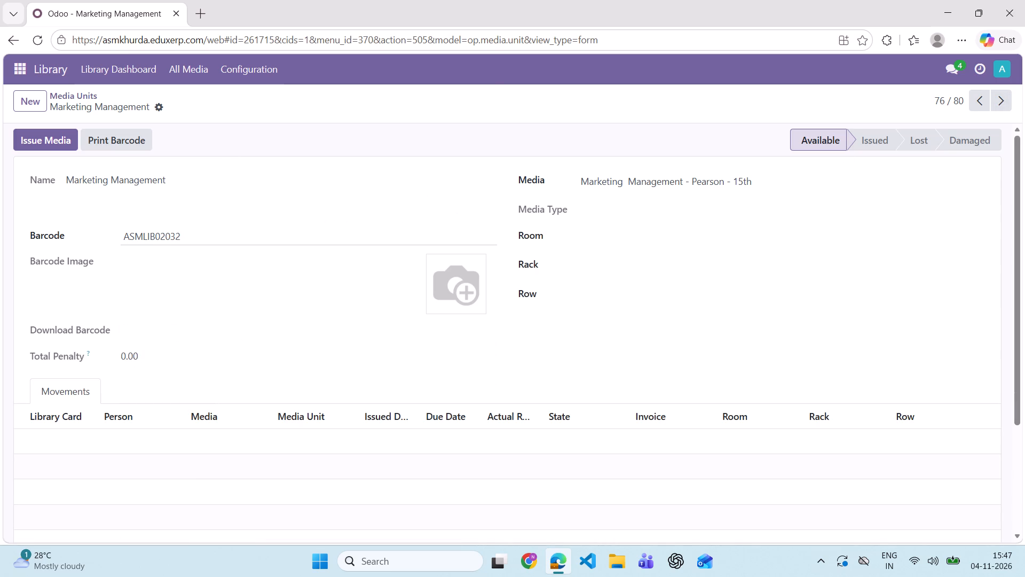
pyautogui.click(315, 237)
pyautogui.press('BackSpace')
pyautogui.click(298, 137)
pyautogui.click(205, 232)
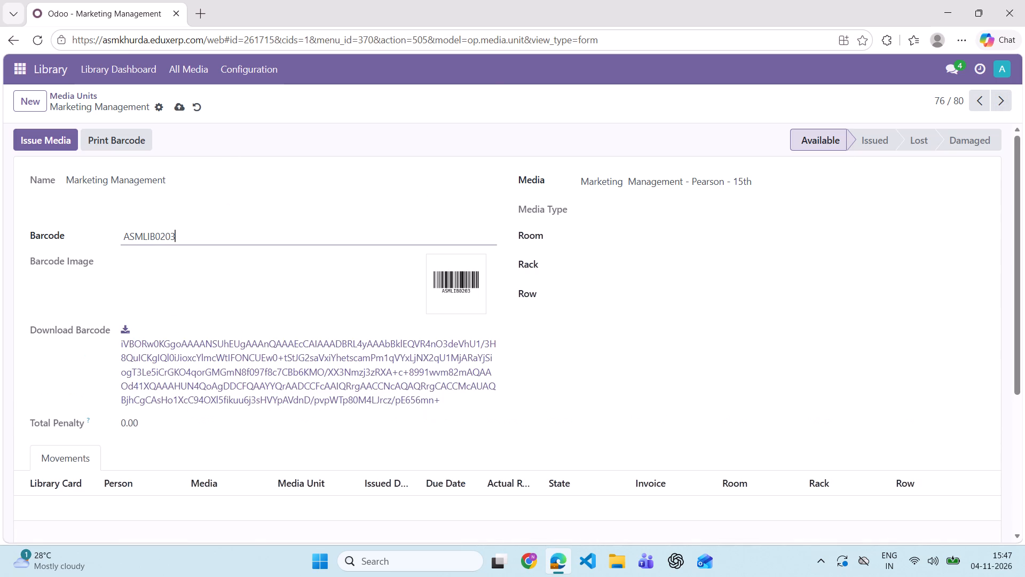
pyautogui.press('2')
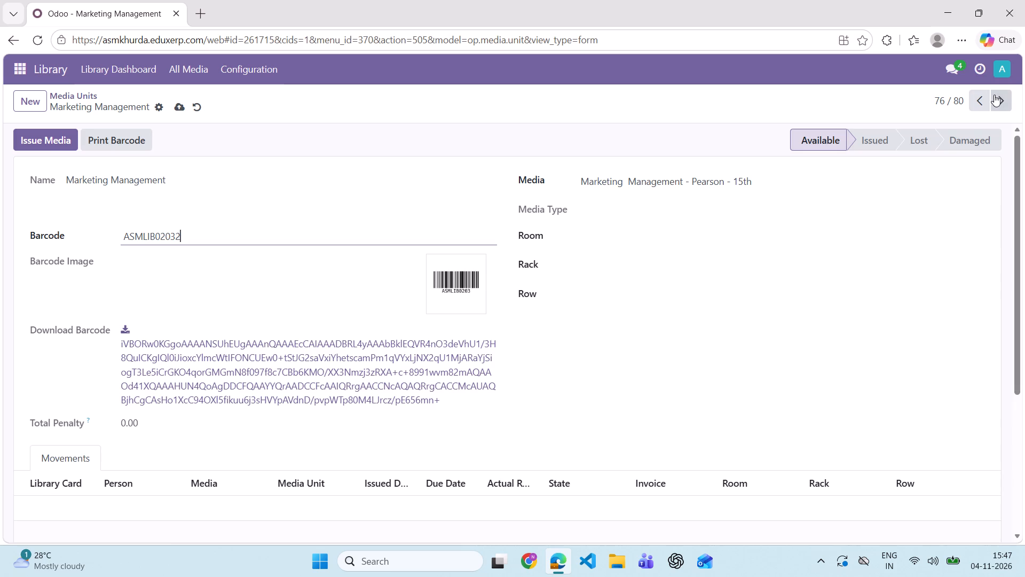
# Go to the next Marketing Management unit and generate its barcode image by removing and re-entering the last digit of ASMLIB02033.
pyautogui.click(994, 95)
pyautogui.click(233, 232)
pyautogui.press('BackSpace')
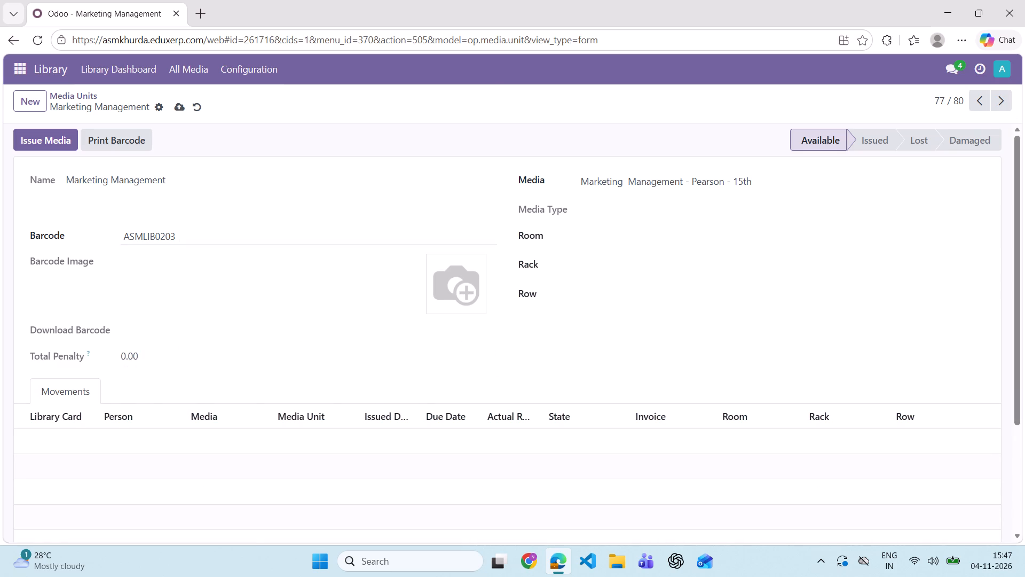
pyautogui.click(181, 150)
pyautogui.click(199, 238)
pyautogui.press('3')
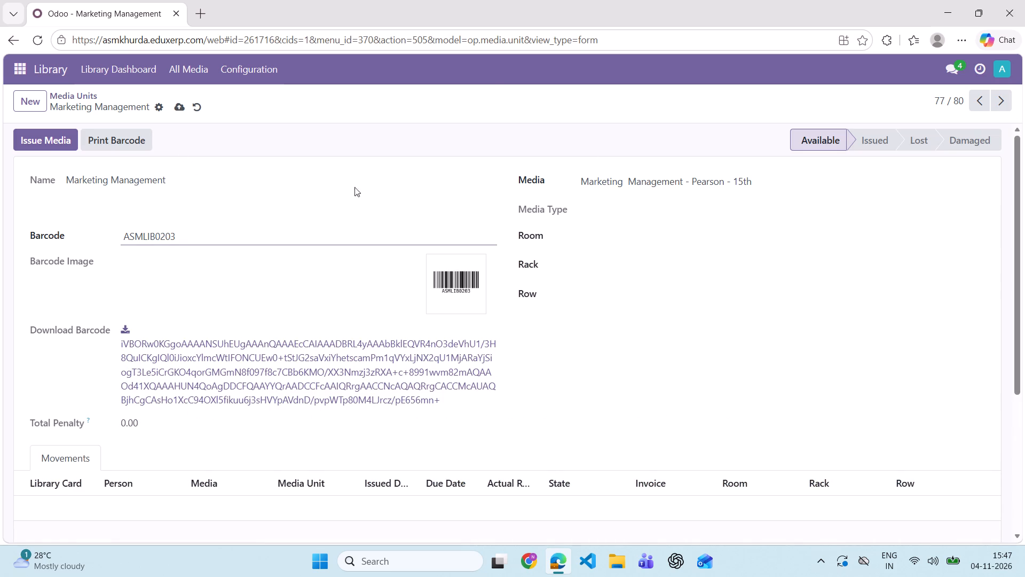
# Go to the next Marketing Management unit and generate its barcode image by removing and re-entering the last digit of ASMLIB02034.
pyautogui.click(1009, 95)
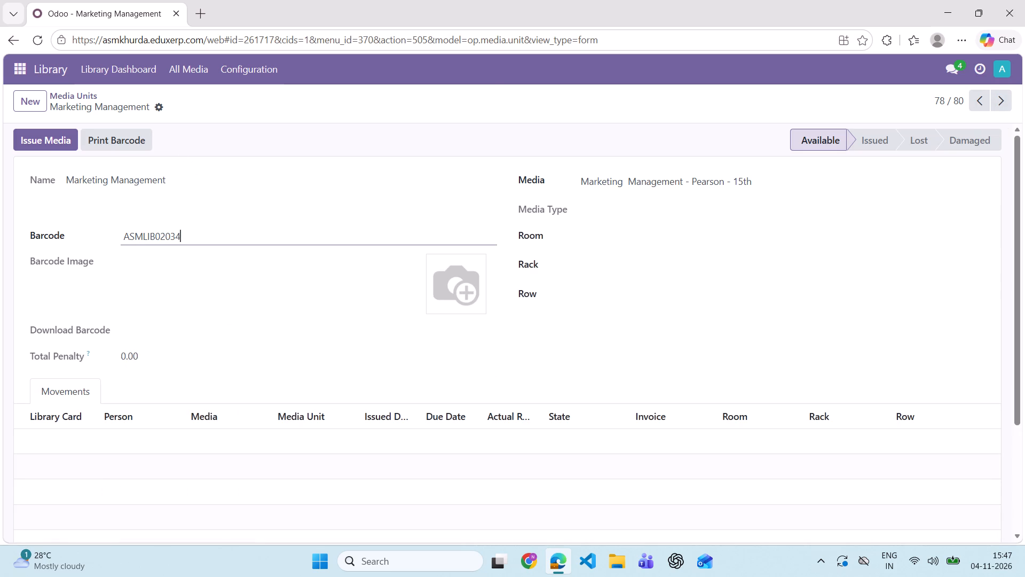
pyautogui.click(199, 237)
pyautogui.press('BackSpace')
pyautogui.click(209, 131)
pyautogui.click(191, 227)
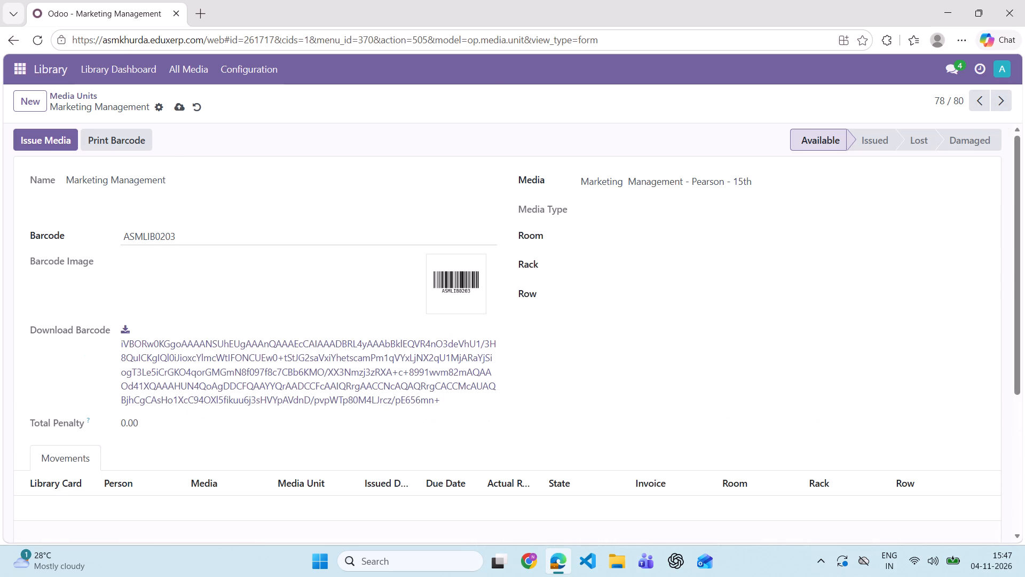
pyautogui.click(190, 238)
pyautogui.press('4')
# Go to the next Marketing Management unit and generate its barcode image by removing and re-entering the last digit of ASMLIB02051.
pyautogui.click(1001, 96)
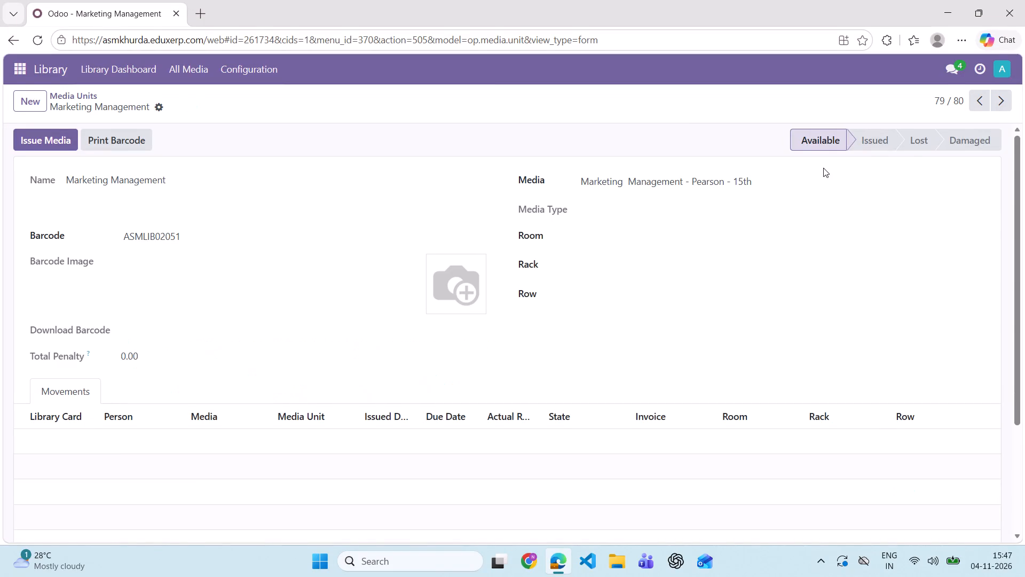
pyautogui.click(244, 237)
pyautogui.press('BackSpace')
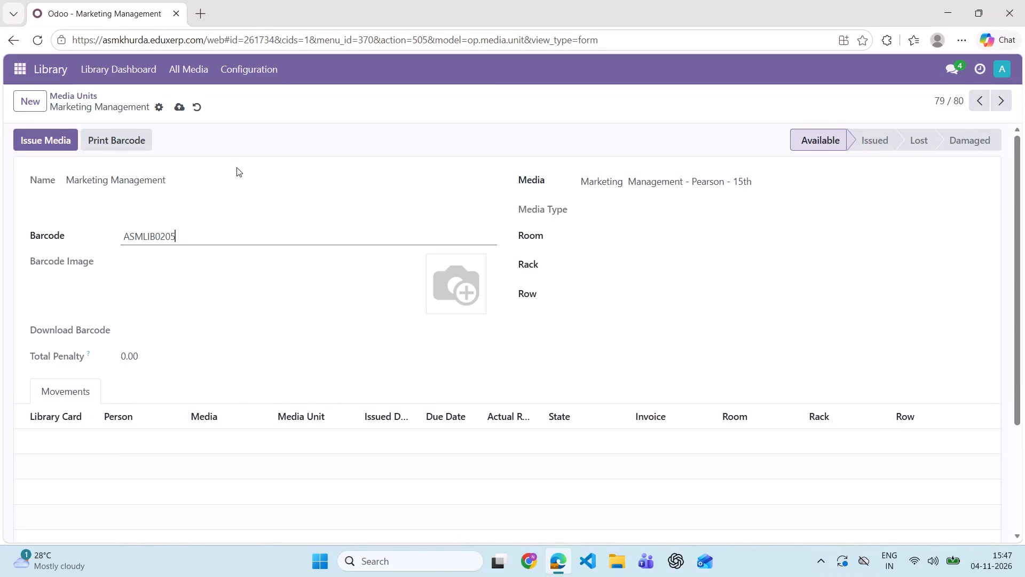
pyautogui.click(236, 131)
pyautogui.click(211, 241)
pyautogui.press('1')
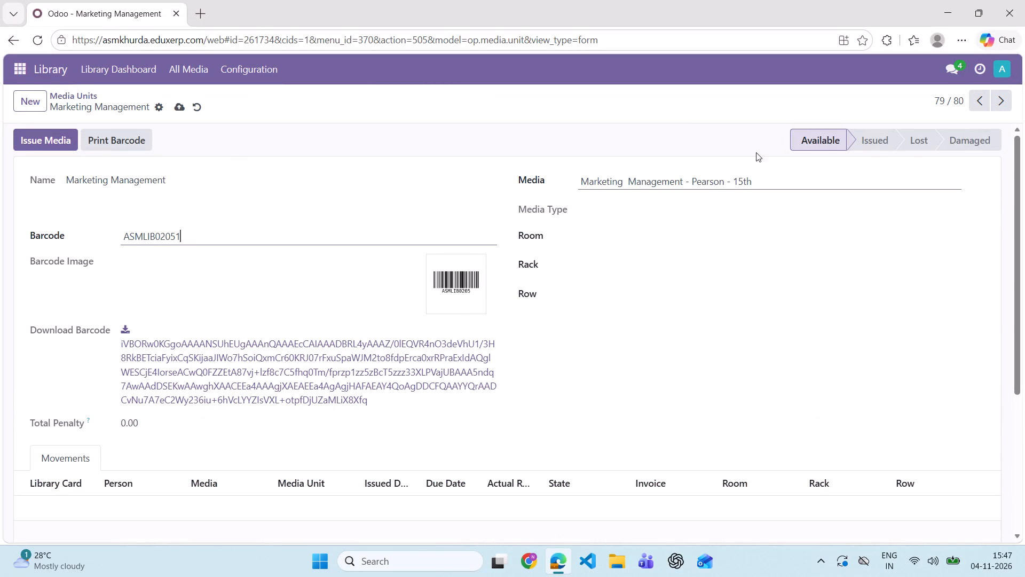
# Go to the last Marketing Management unit, ASMLIB02050.
pyautogui.click(1003, 102)
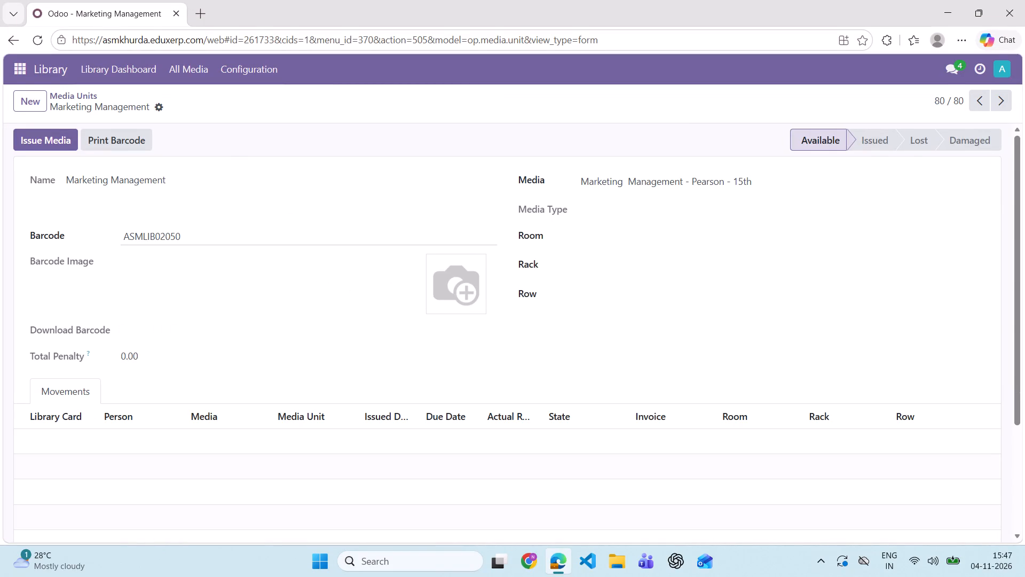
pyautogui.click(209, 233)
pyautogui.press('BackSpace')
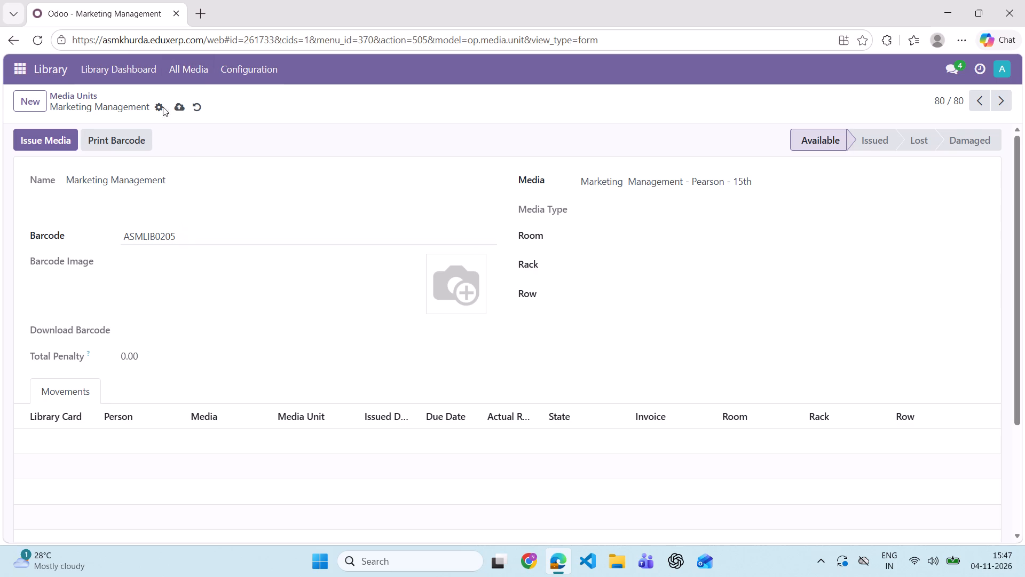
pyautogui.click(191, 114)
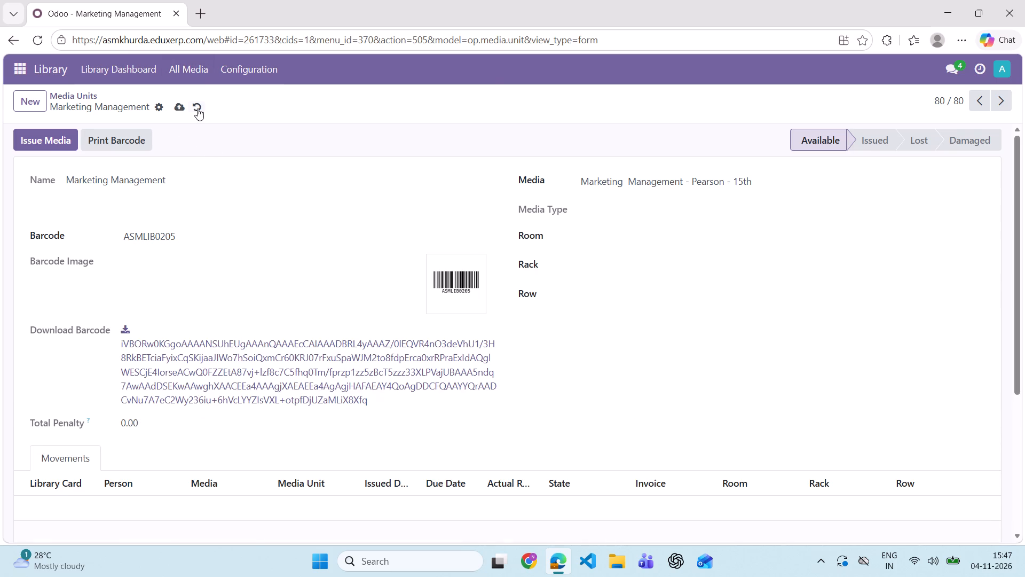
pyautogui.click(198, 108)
# Generate this unit's barcode image by removing and re-entering the last digit of ASMLIB02050, and move on to the next record.
pyautogui.click(210, 240)
pyautogui.press('BackSpace')
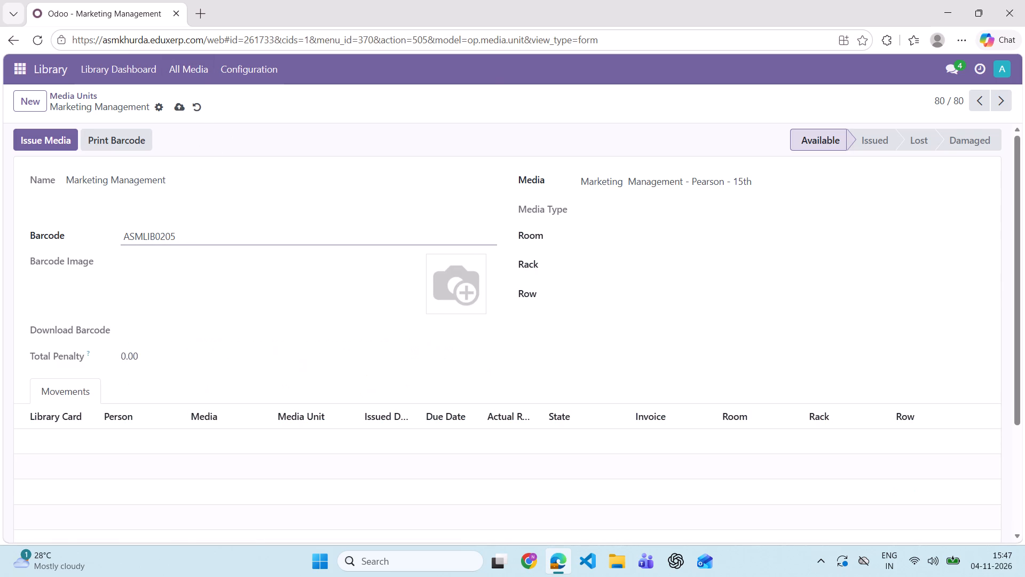
pyautogui.click(214, 163)
pyautogui.click(203, 236)
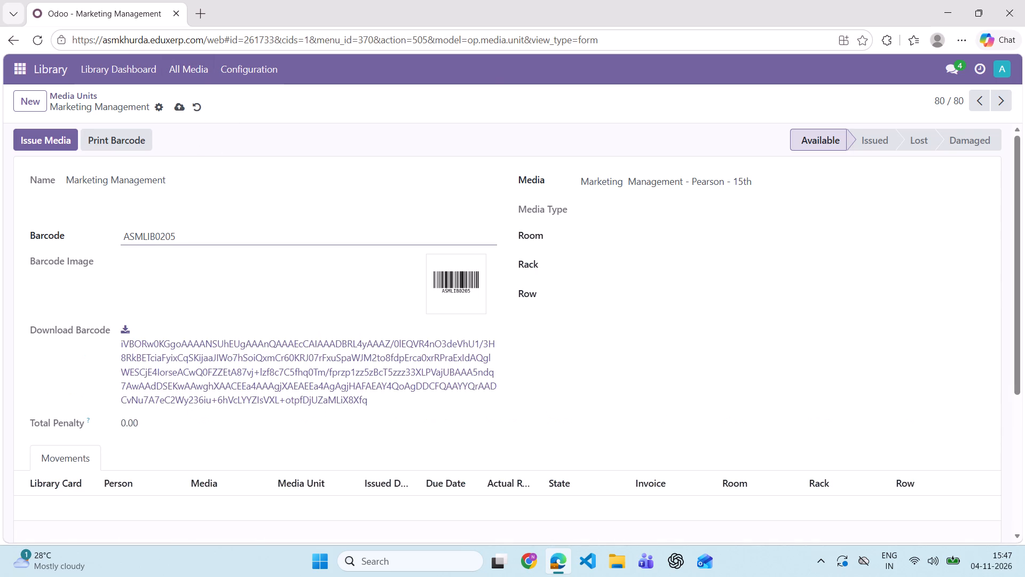
pyautogui.press('0')
pyautogui.click(1002, 100)
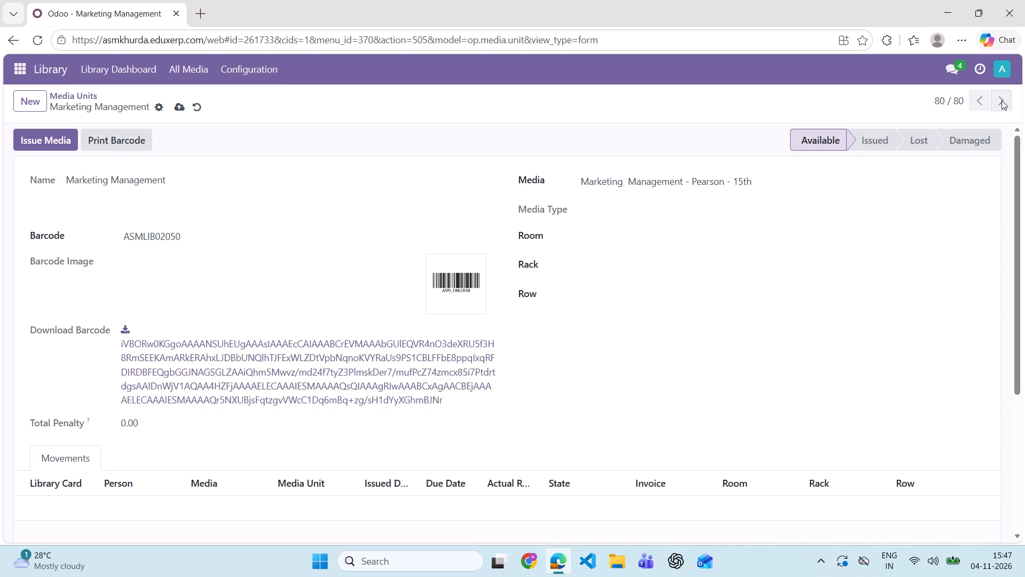
# Return to the Media Units list and examine the Barcode Image column across all listed units for missing images.
pyautogui.click(80, 95)
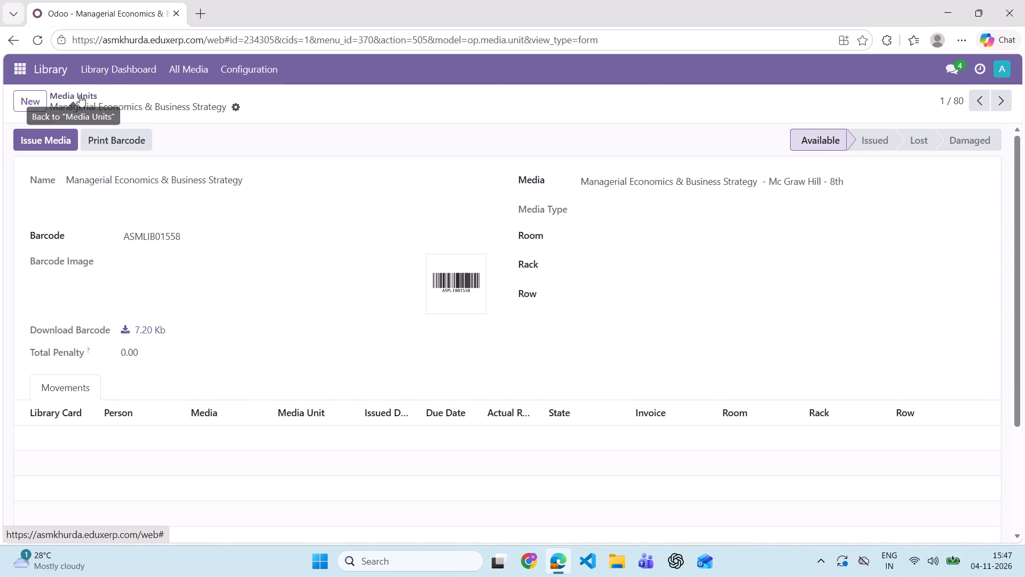
pyautogui.scroll(5, 751, 313)
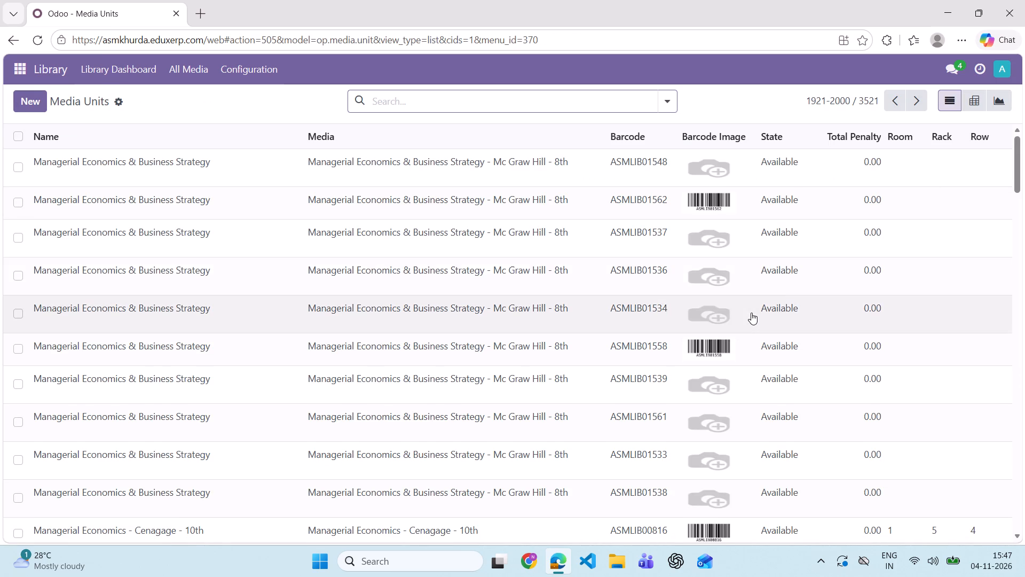
pyautogui.scroll(-15, 791, 275)
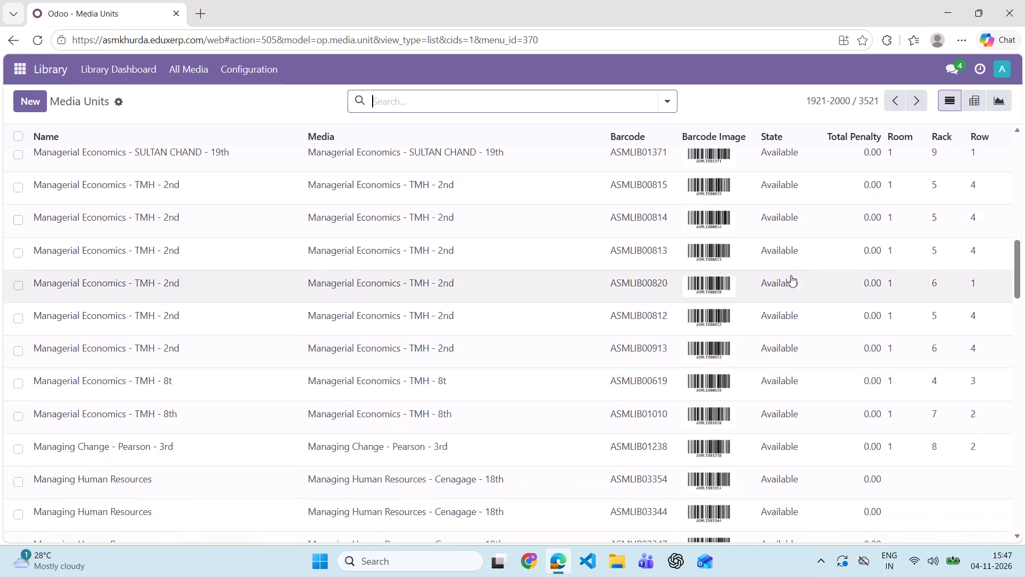
pyautogui.scroll(-20, 791, 275)
pyautogui.scroll(-8, 791, 275)
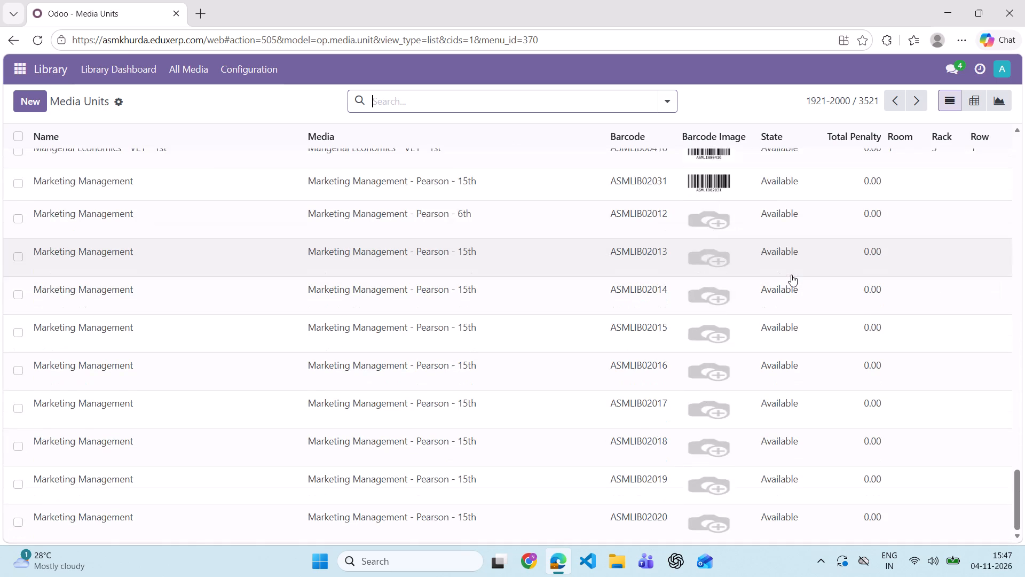
pyautogui.scroll(-1, 791, 275)
pyautogui.scroll(7, 791, 275)
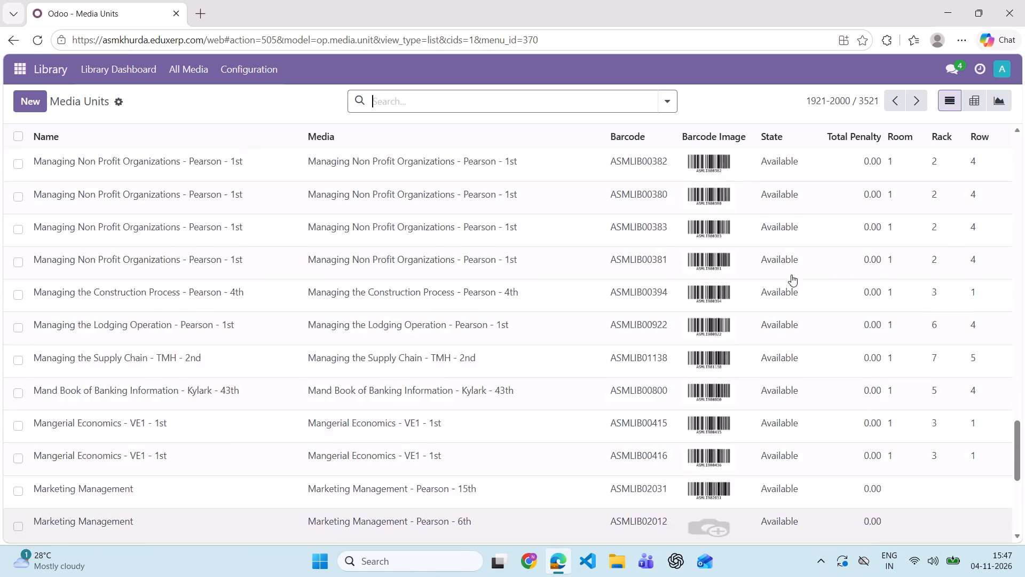
pyautogui.scroll(15, 791, 275)
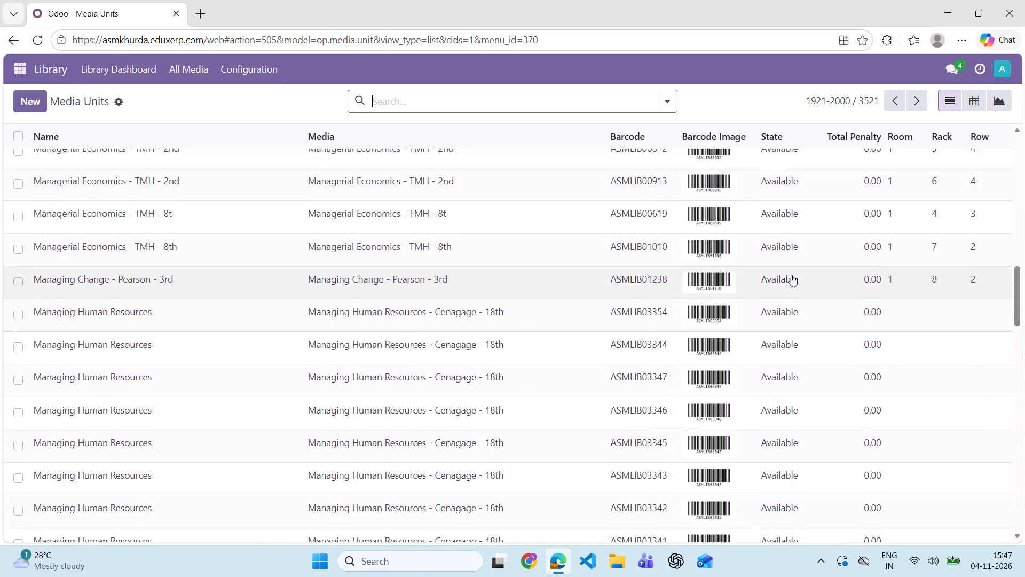
pyautogui.scroll(20, 791, 275)
pyautogui.scroll(7, 791, 275)
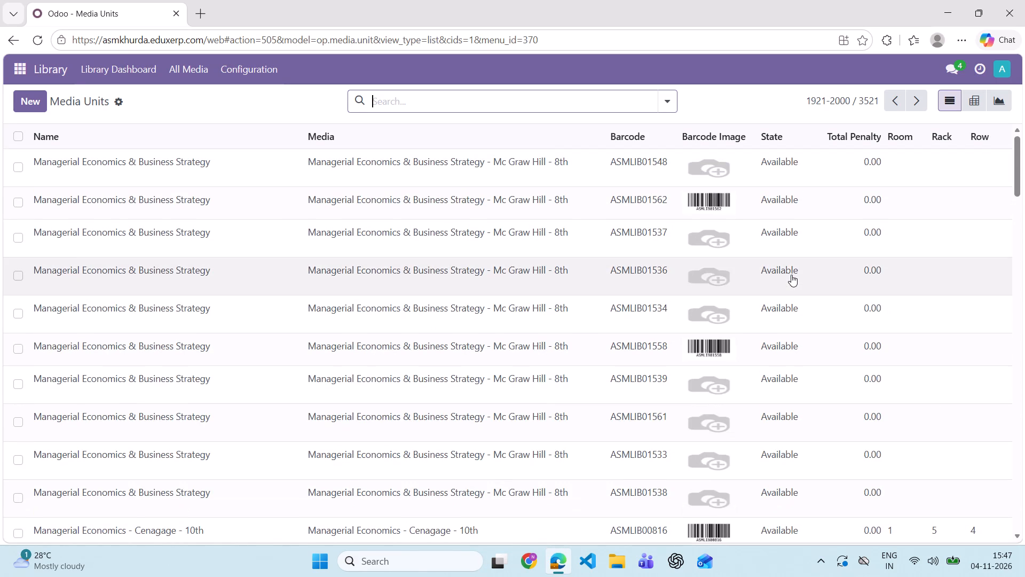
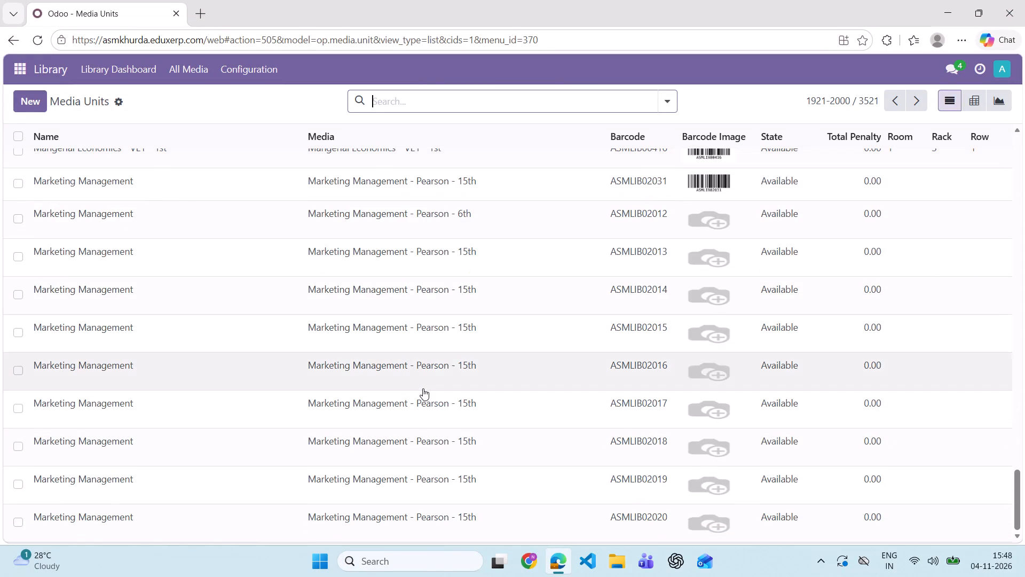
# Examine the Barcode Image column across Media Units 1921-2000 for units with missing barcode images.
pyautogui.scroll(20, 423, 388)
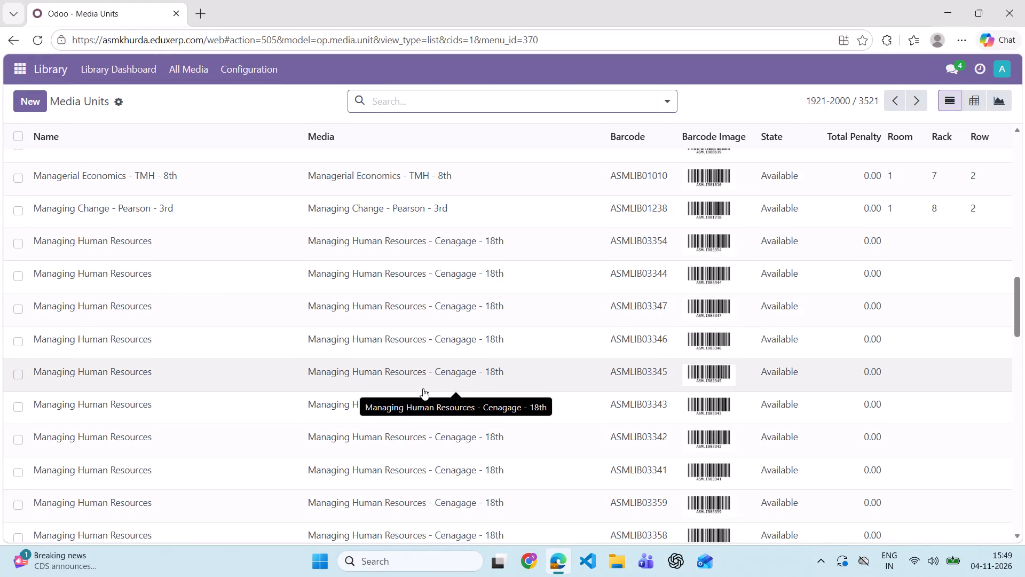
pyautogui.scroll(20, 423, 388)
pyautogui.scroll(9, 423, 388)
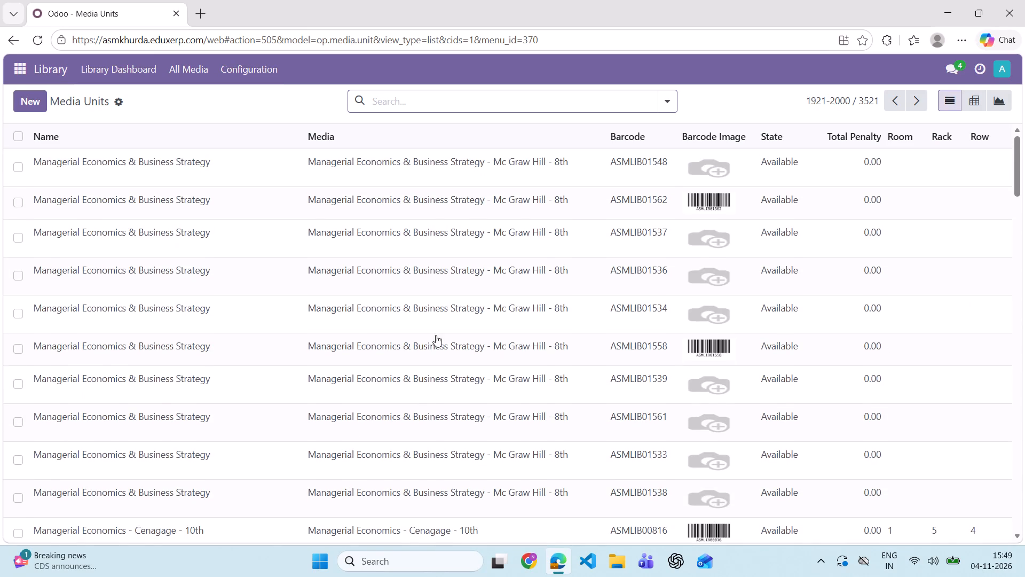
pyautogui.scroll(-3, 493, 269)
pyautogui.scroll(-20, 542, 213)
pyautogui.scroll(-6, 542, 213)
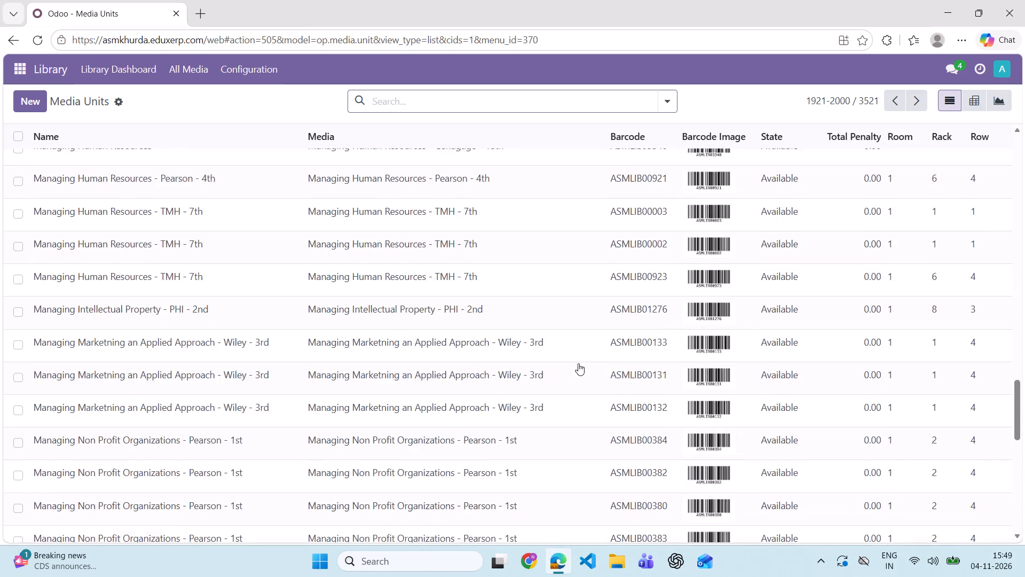
pyautogui.scroll(-16, 578, 363)
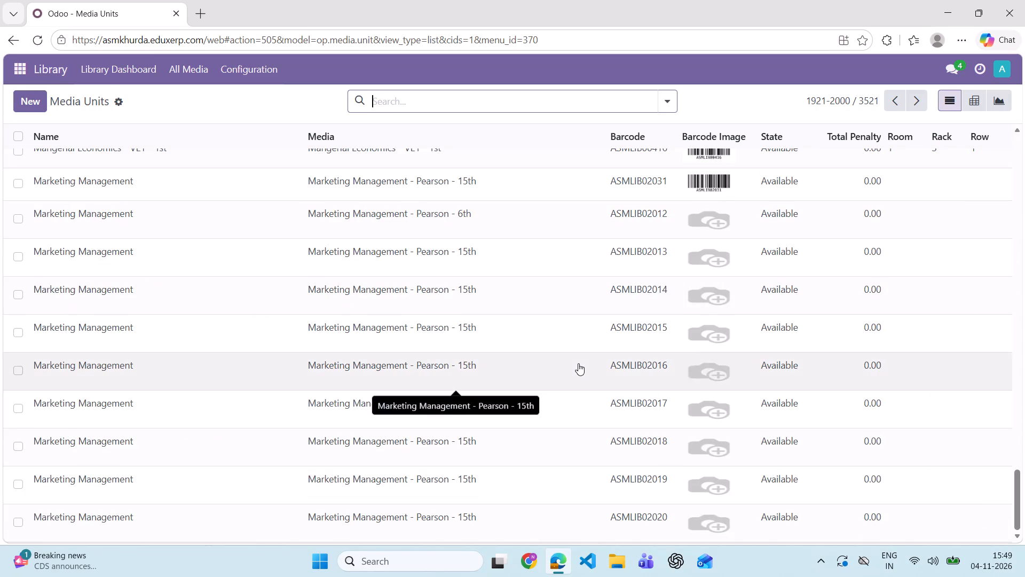
pyautogui.scroll(16, 578, 363)
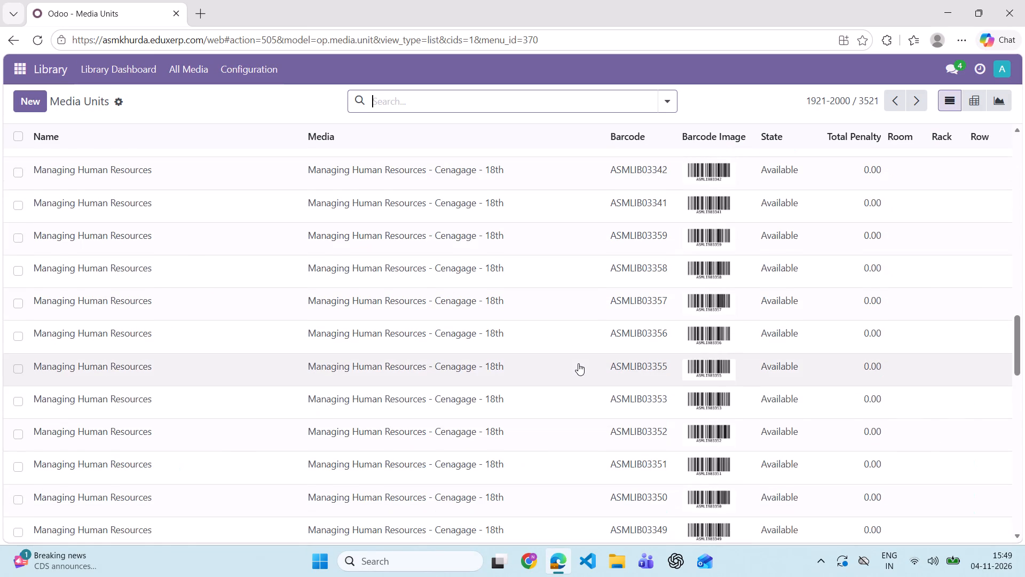
pyautogui.scroll(18, 578, 363)
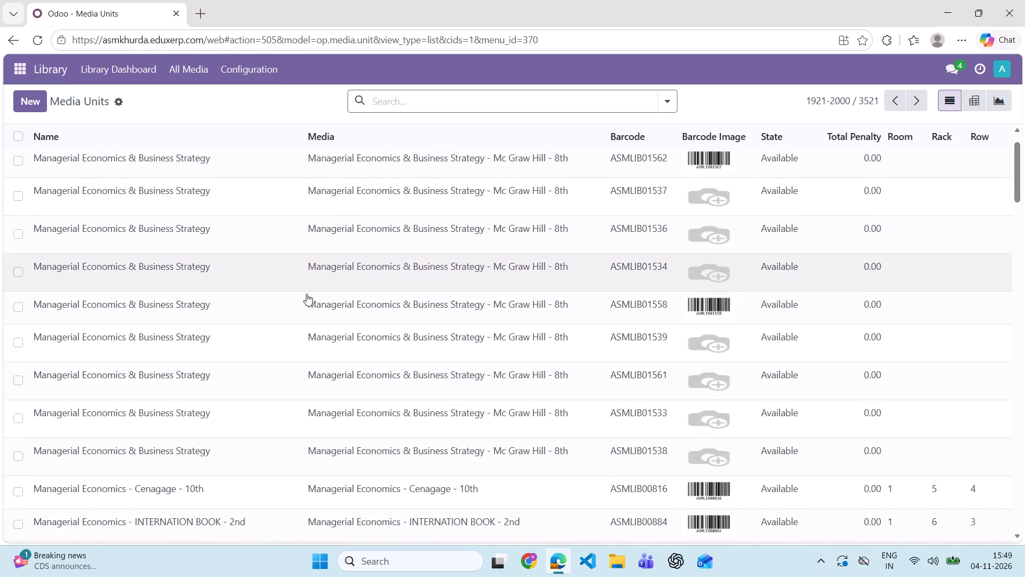
pyautogui.scroll(11, 328, 353)
# Open the first Managerial Economics & Business Strategy unit, generate its barcode image by removing and re-entering the last digit of ASMLIB01548, and go to the next record.
pyautogui.click(525, 167)
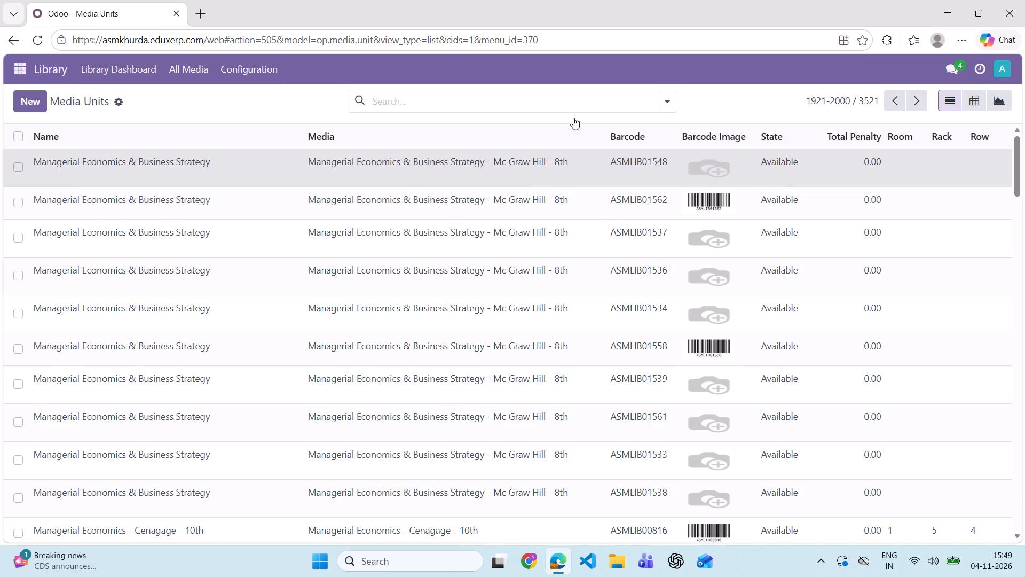
pyautogui.click(187, 241)
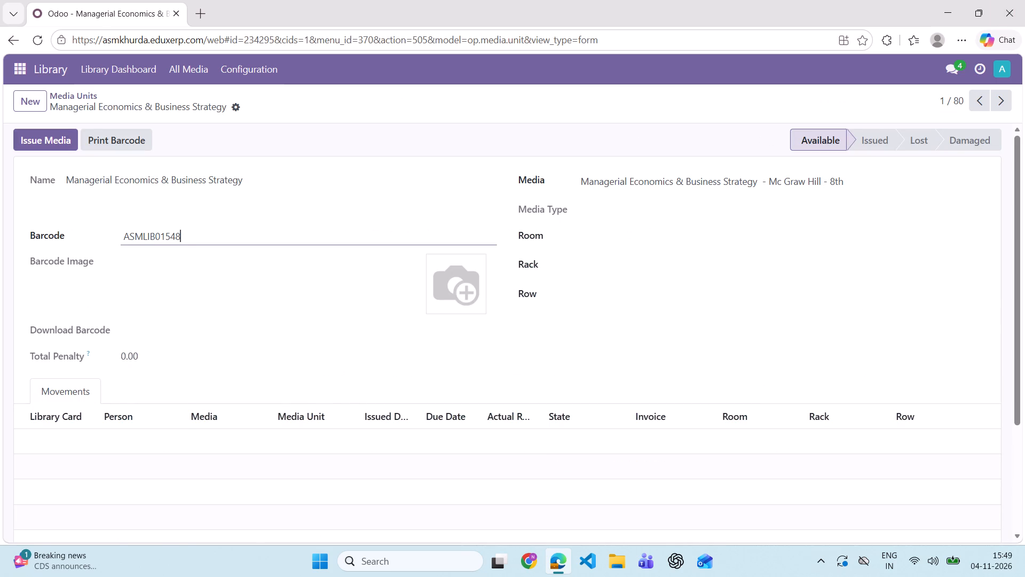
pyautogui.press('BackSpace')
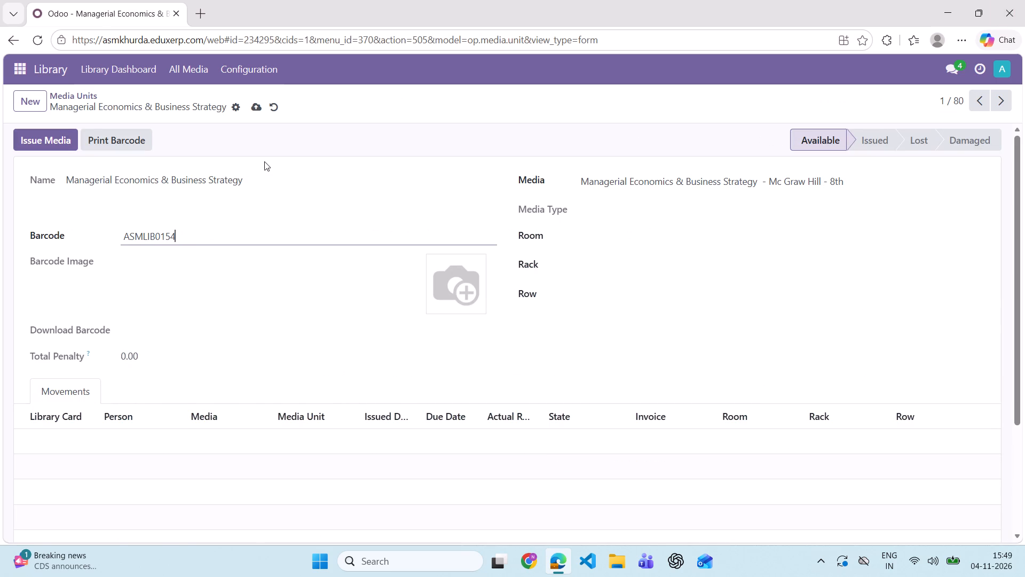
pyautogui.click(264, 161)
pyautogui.click(217, 229)
pyautogui.press('8')
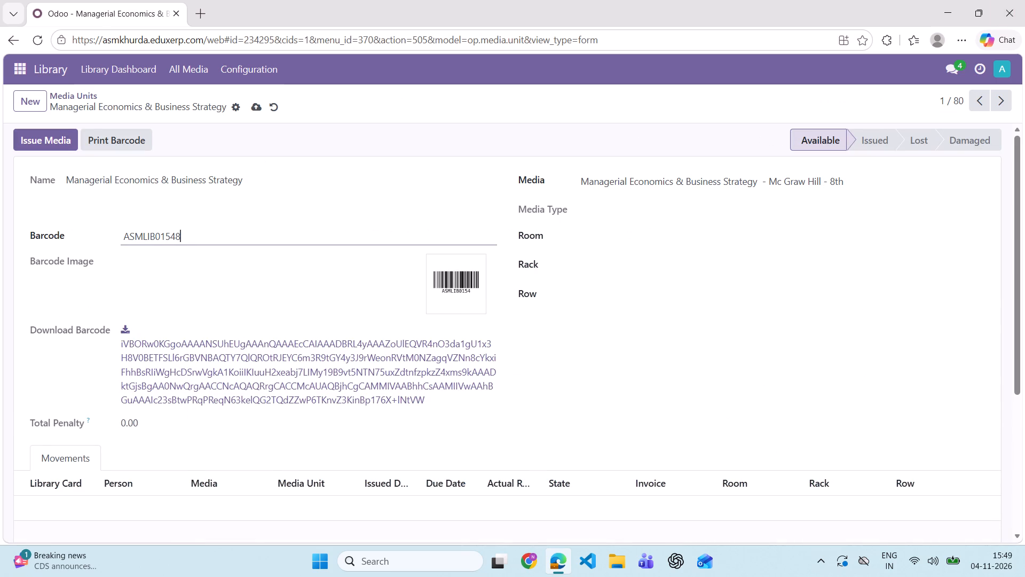
pyautogui.click(1003, 97)
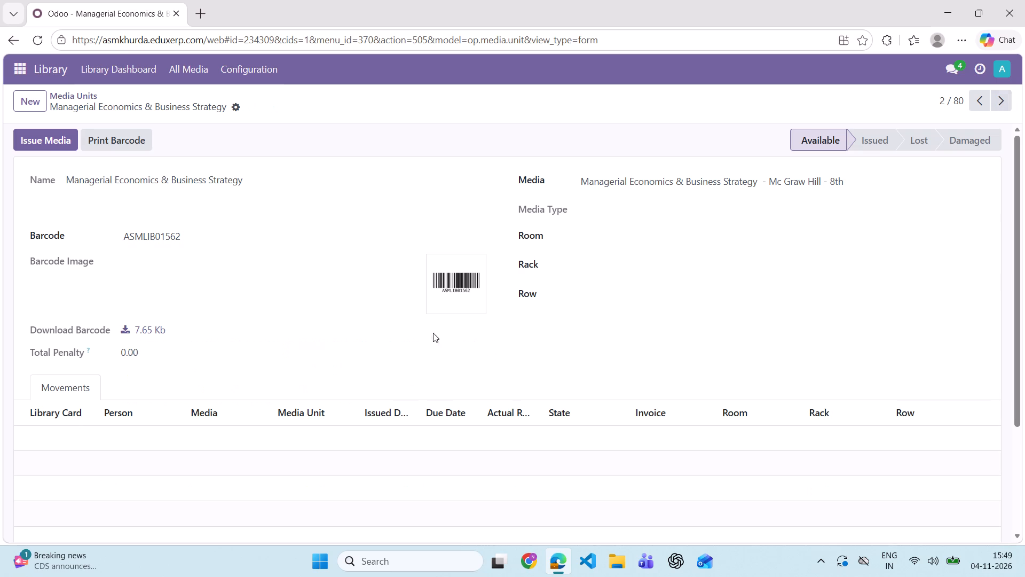
# Skip ASMLIB01562, generate the following unit's barcode image by removing and re-entering the last digit of ASMLIB01537, and move on to the next record.
pyautogui.click(1002, 104)
pyautogui.click(234, 242)
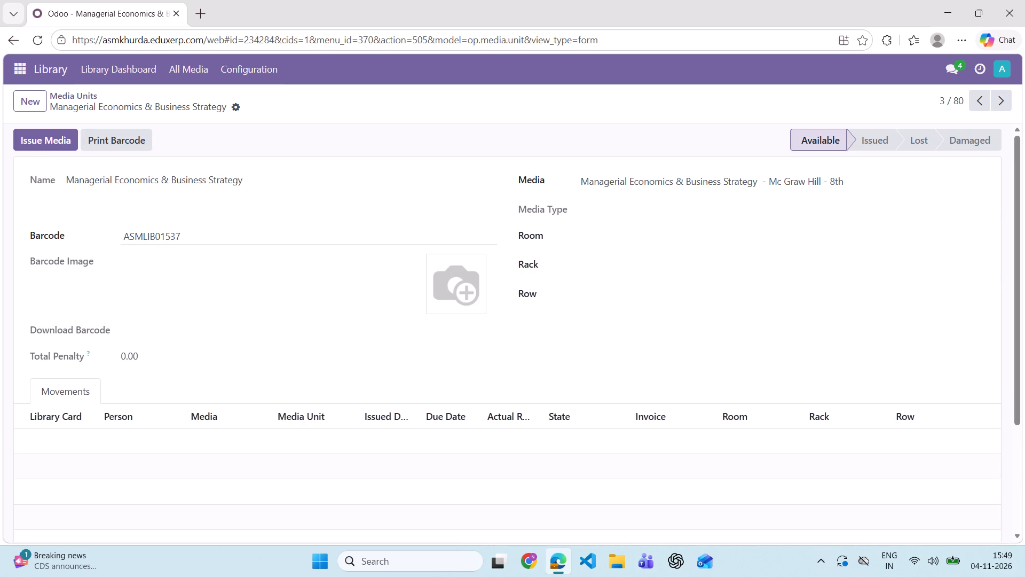
pyautogui.press('BackSpace')
pyautogui.click(274, 139)
pyautogui.click(217, 239)
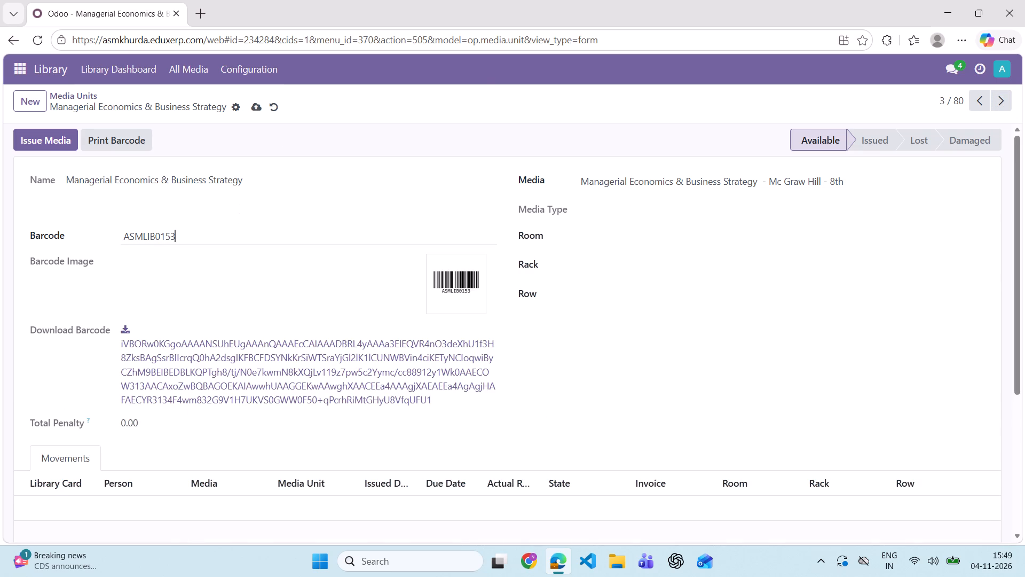
pyautogui.press('7')
pyautogui.click(1005, 100)
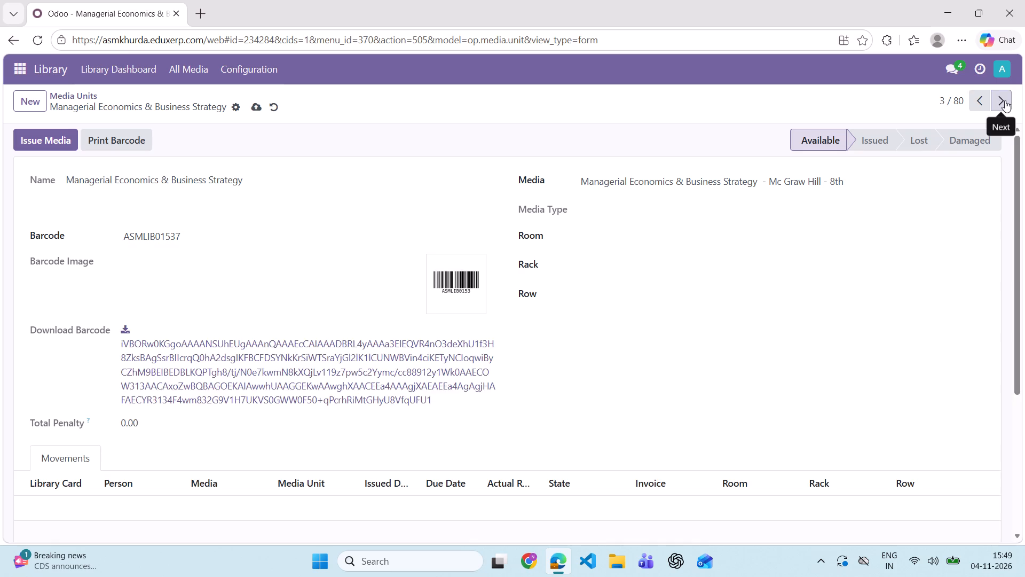
# Generate this unit's barcode image by removing and re-entering the last digit of ASMLIB01536, and move on to the next record.
pyautogui.click(217, 233)
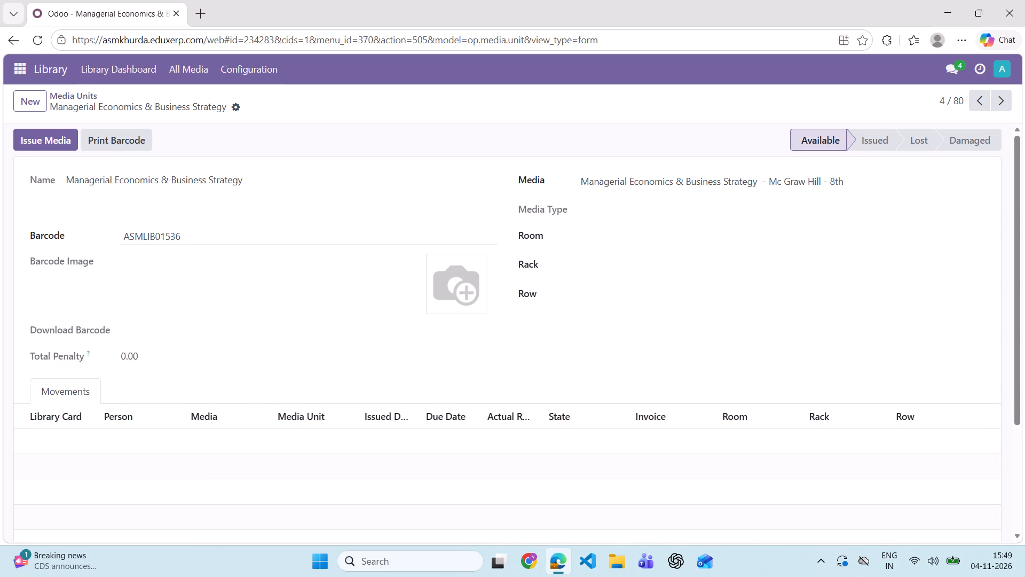
pyautogui.press('BackSpace')
pyautogui.click(280, 138)
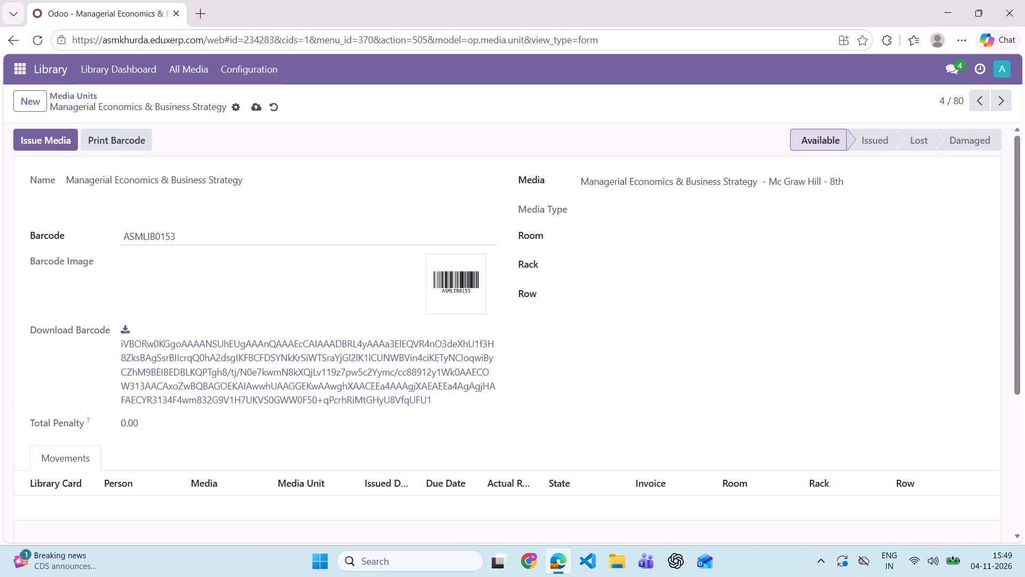
pyautogui.click(210, 240)
pyautogui.press('6')
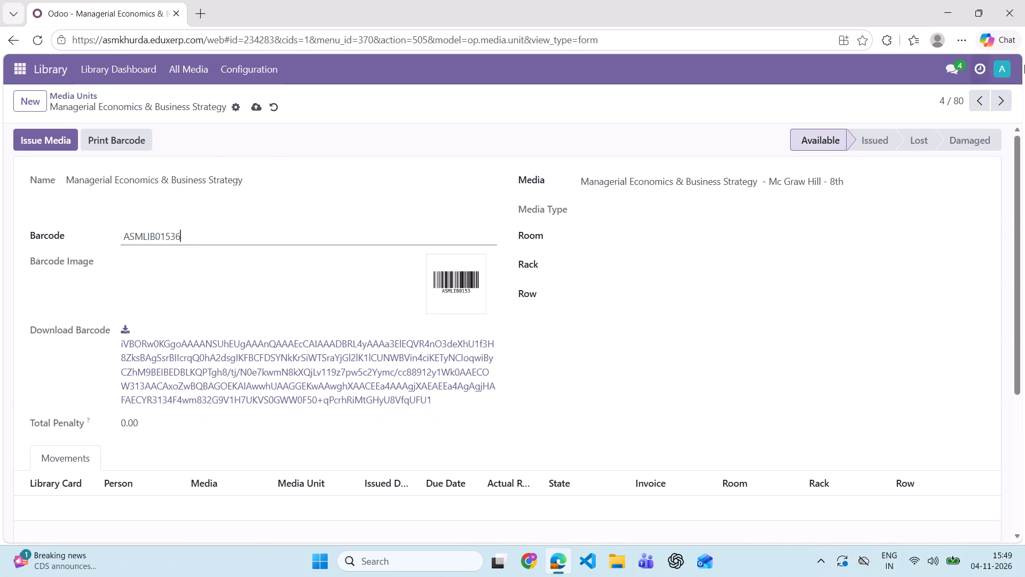
pyautogui.click(1004, 102)
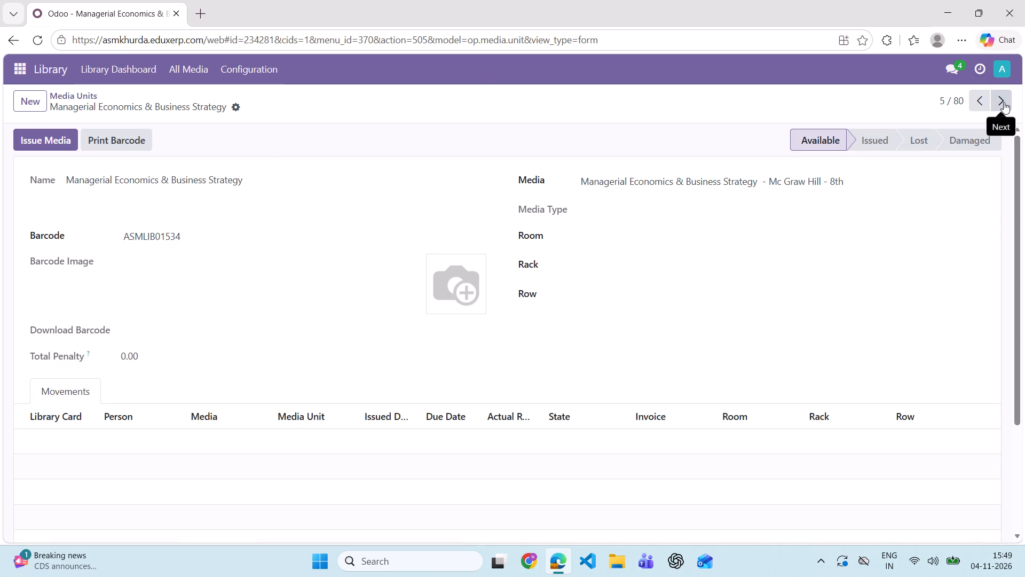
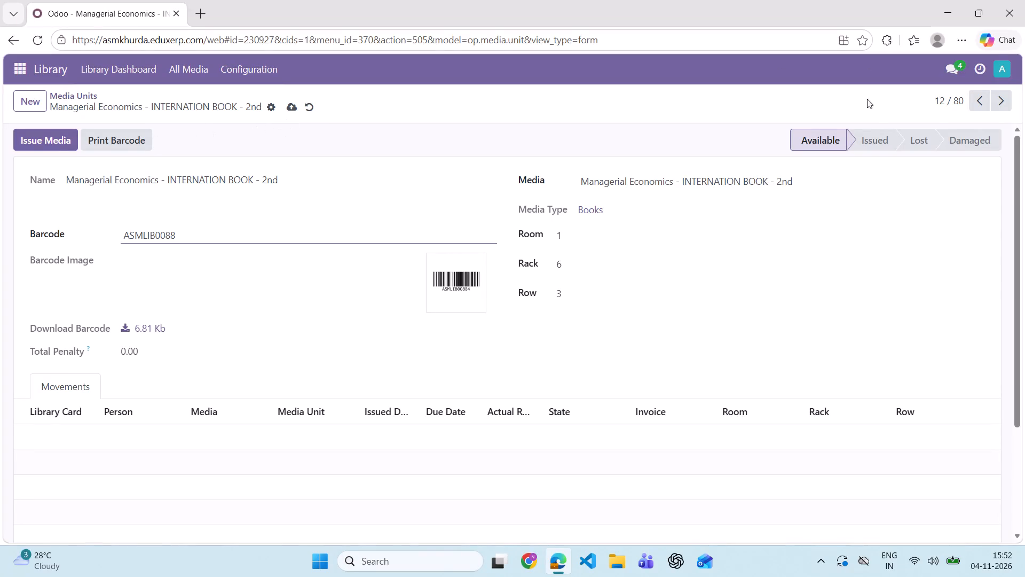
# Move to the previous record and back to check the Managerial Economics - INTERNATION BOOK - 2nd unit's barcode, and return to the media units list.
pyautogui.click(977, 106)
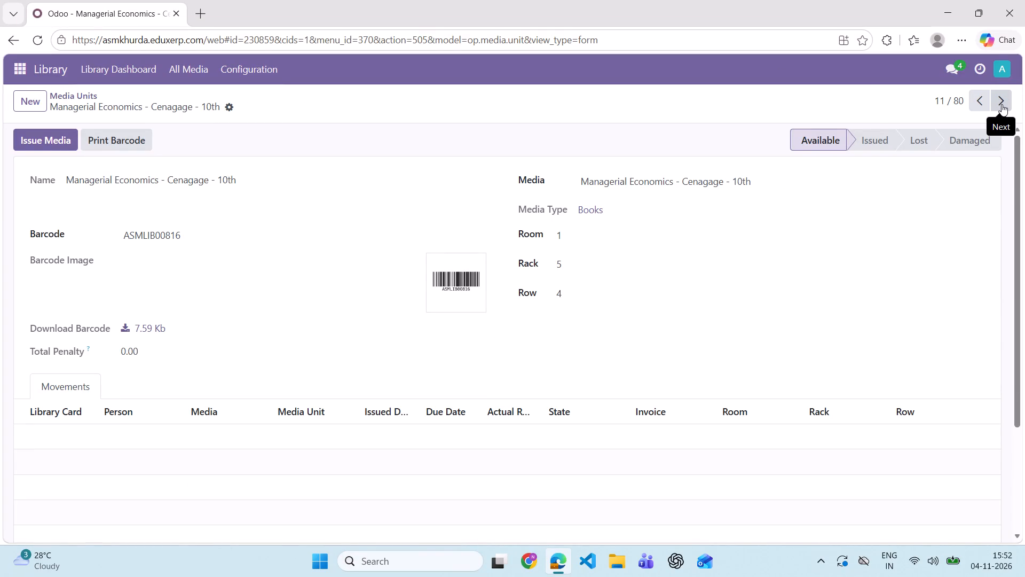
pyautogui.click(1002, 104)
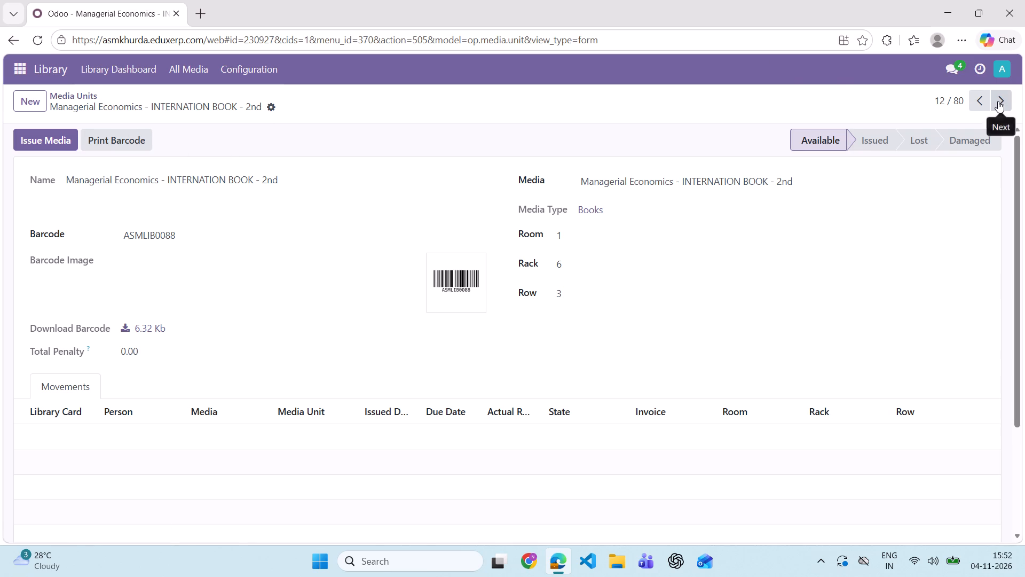
pyautogui.click(76, 91)
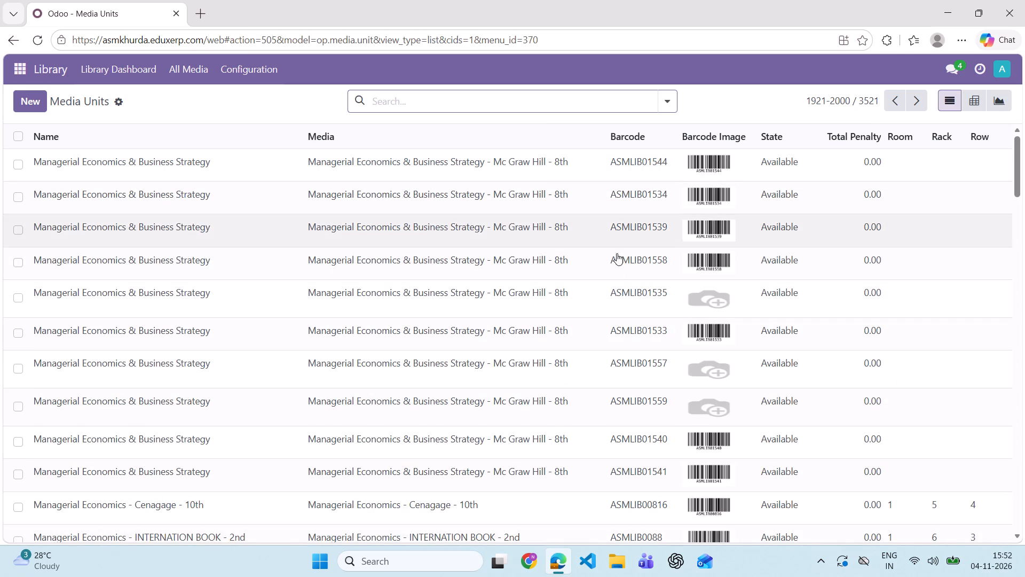
# Open unit ASMLIB01535, generate its barcode image by removing and re-entering the last digit 5, and move on past ASMLIB01533.
pyautogui.click(565, 300)
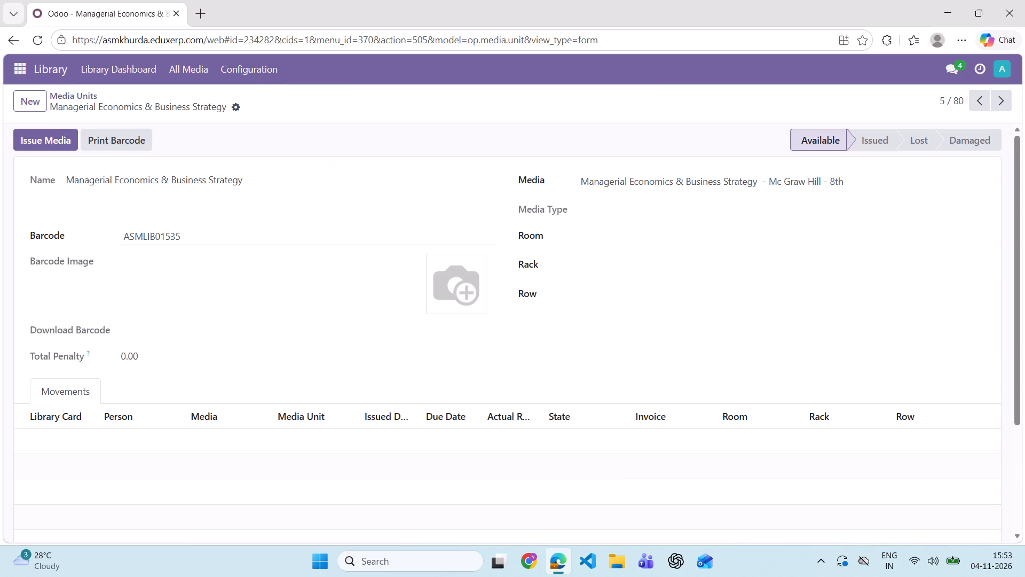
pyautogui.click(192, 237)
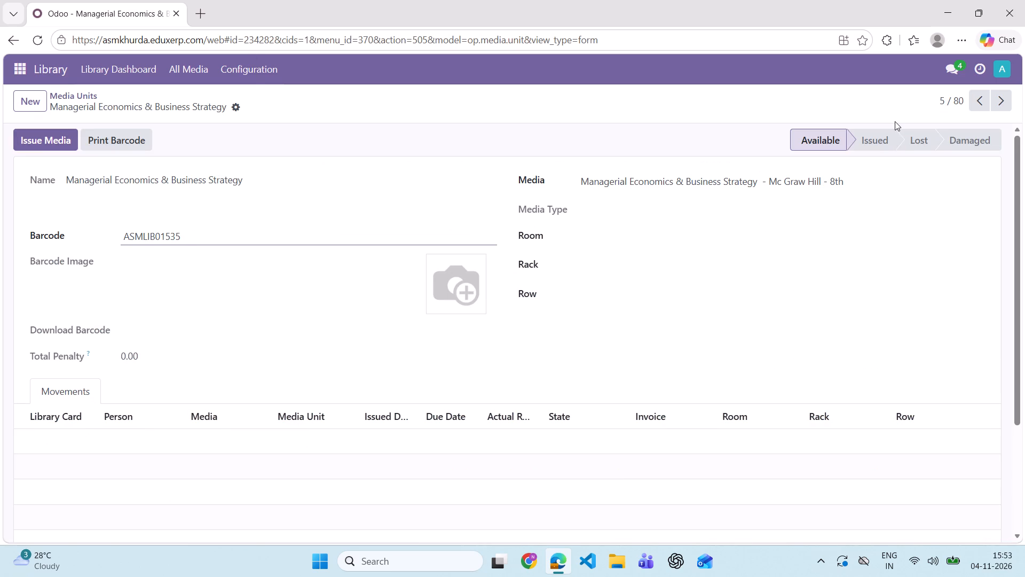
pyautogui.press('BackSpace')
pyautogui.click(368, 141)
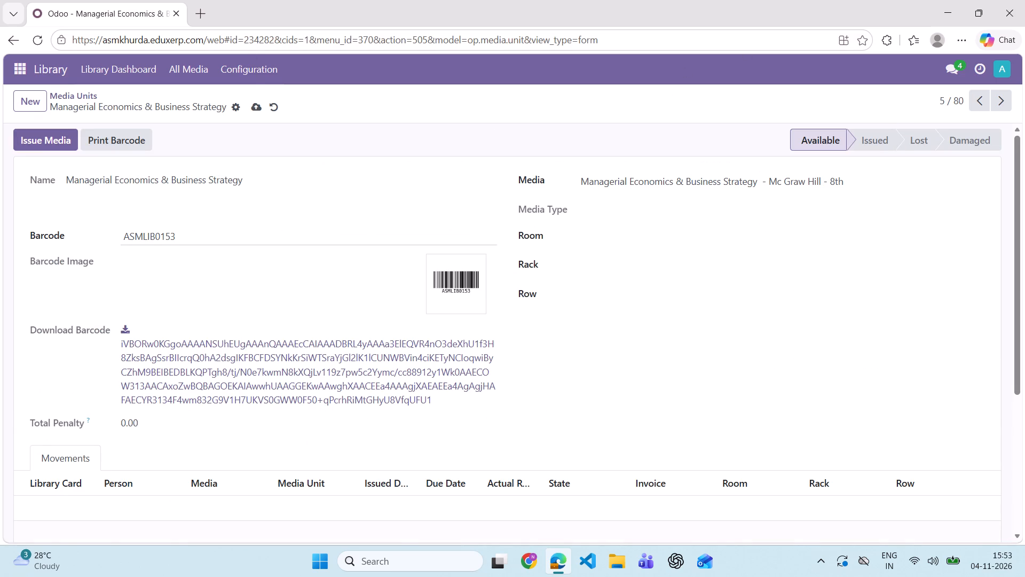
pyautogui.click(266, 239)
pyautogui.press('5')
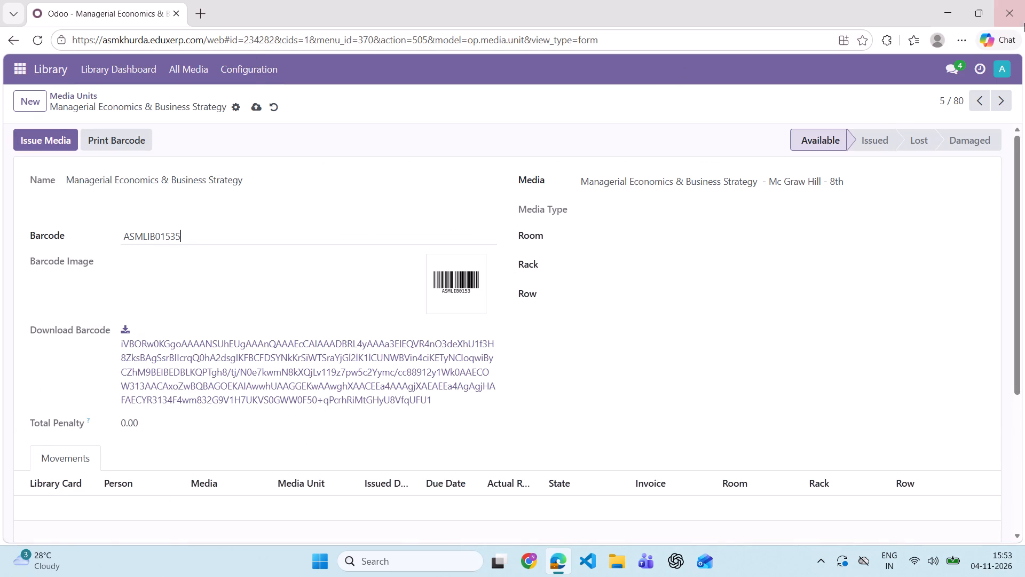
pyautogui.click(996, 98)
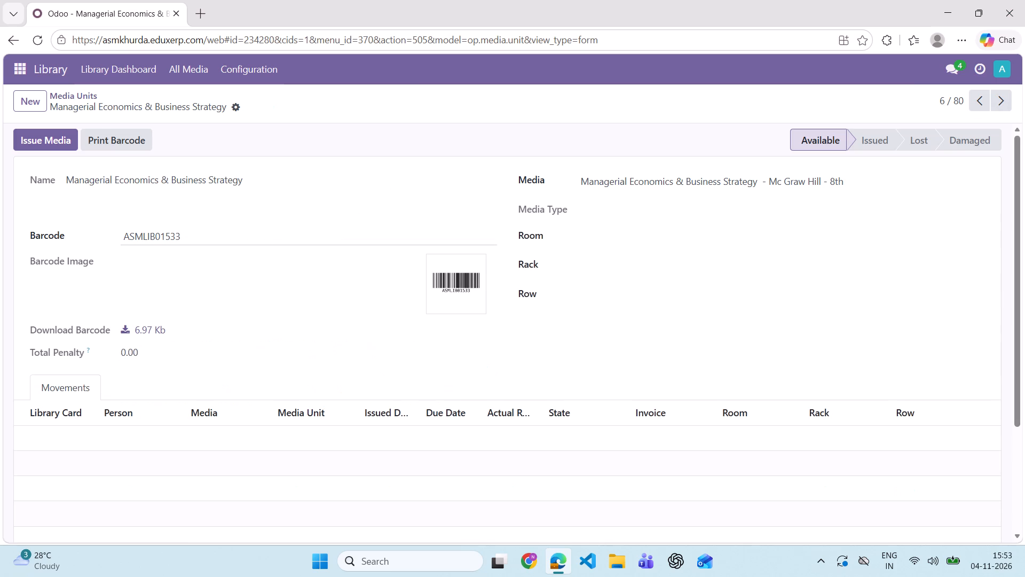
pyautogui.click(267, 239)
pyautogui.click(1003, 100)
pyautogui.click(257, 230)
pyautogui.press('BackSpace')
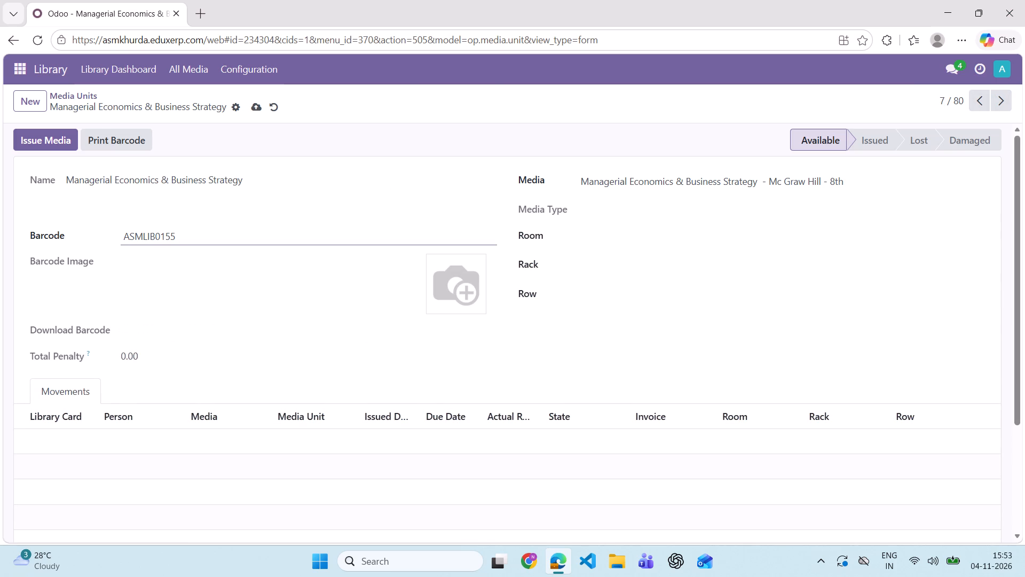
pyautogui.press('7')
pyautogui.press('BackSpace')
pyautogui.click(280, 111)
# Generate this unit's barcode image by removing and re-entering the last digit of ASMLIB01557, and move on to the next record.
pyautogui.click(195, 235)
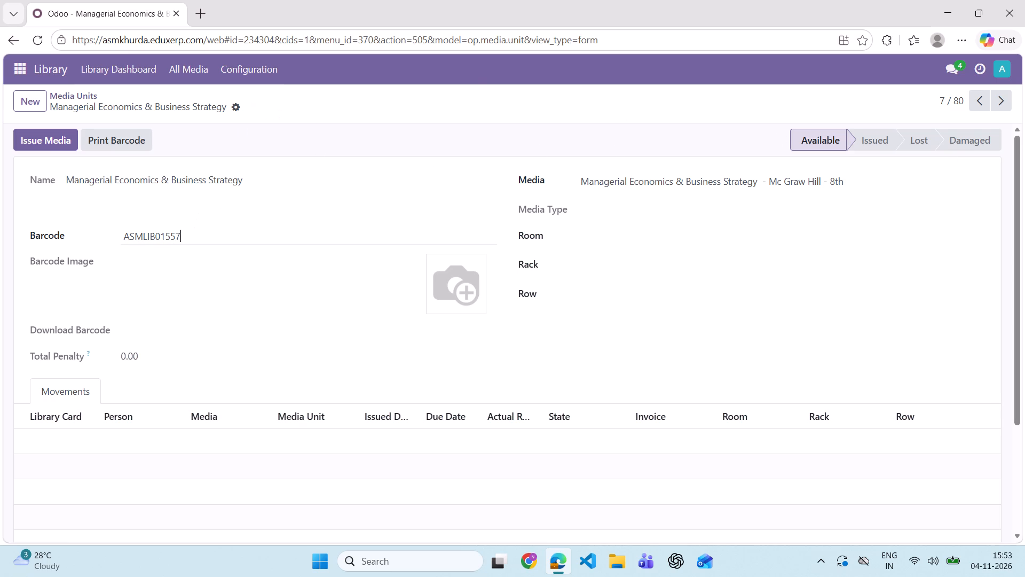
pyautogui.press('BackSpace')
pyautogui.click(287, 147)
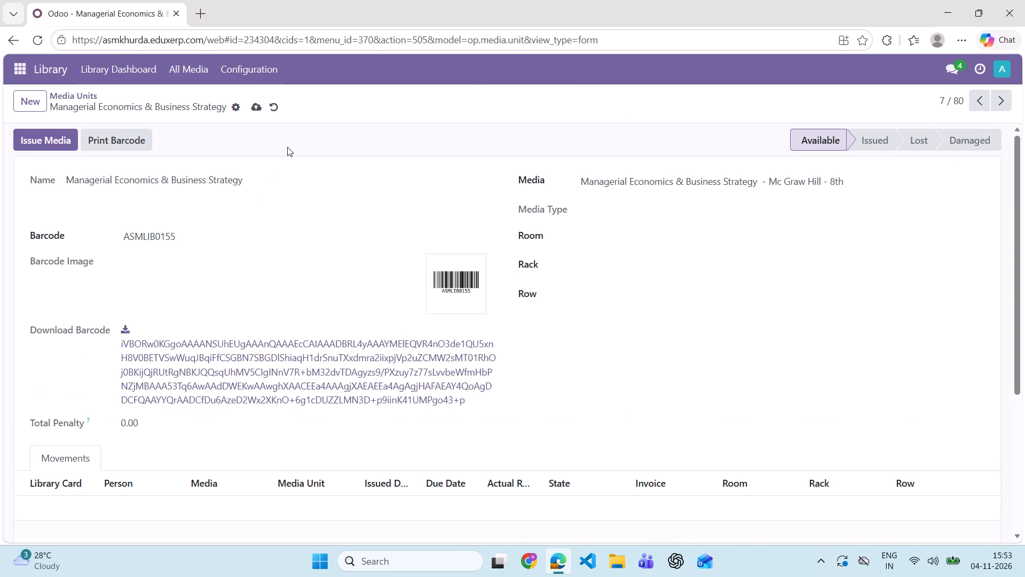
pyautogui.click(212, 237)
pyautogui.press('7')
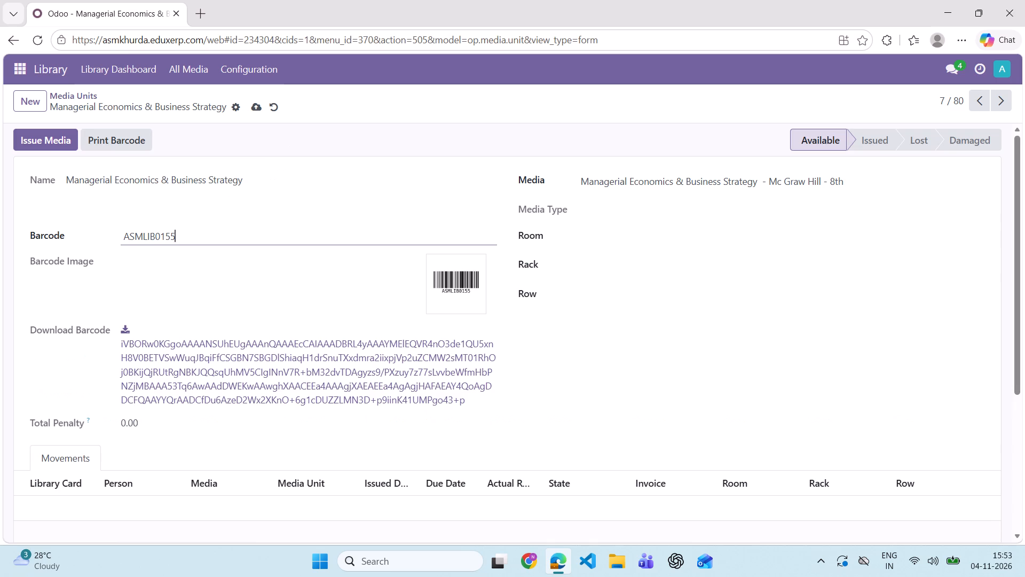
pyautogui.click(996, 98)
# Generate this unit's barcode image by removing and re-entering the last digit of ASMLIB01559, and move on to the next record.
pyautogui.click(255, 238)
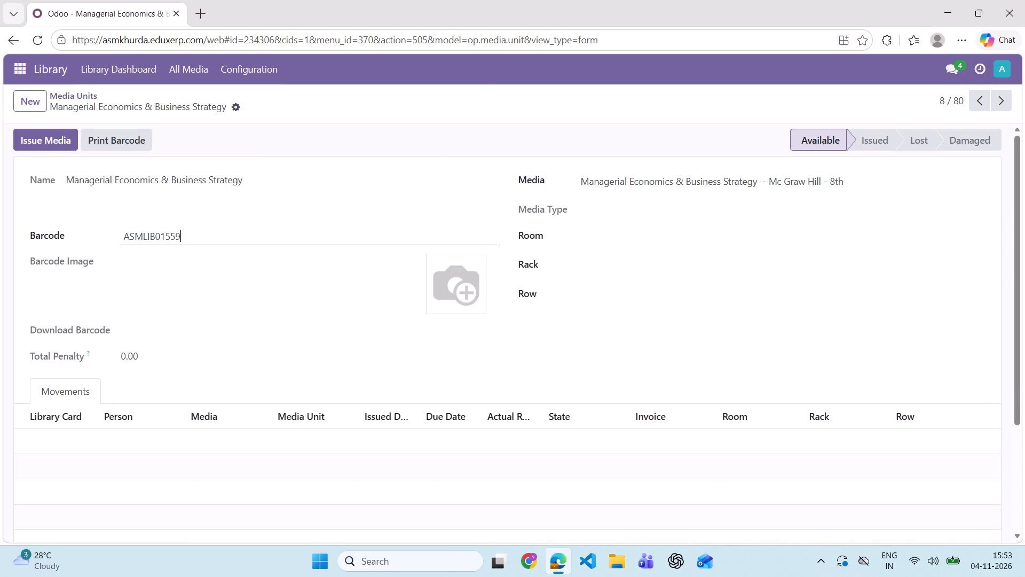
pyautogui.press('BackSpace')
pyautogui.click(282, 144)
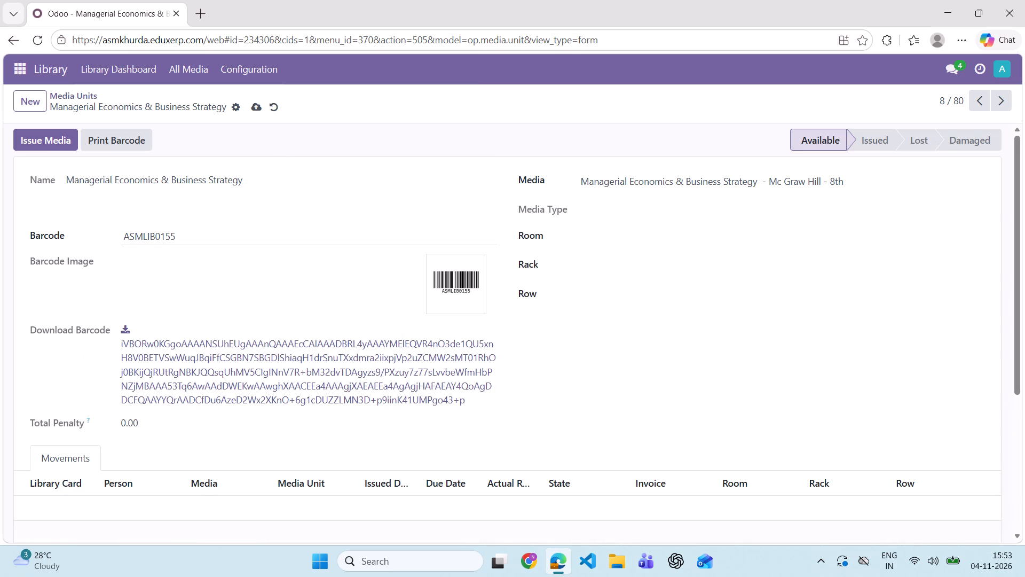
pyautogui.click(222, 241)
pyautogui.press('9')
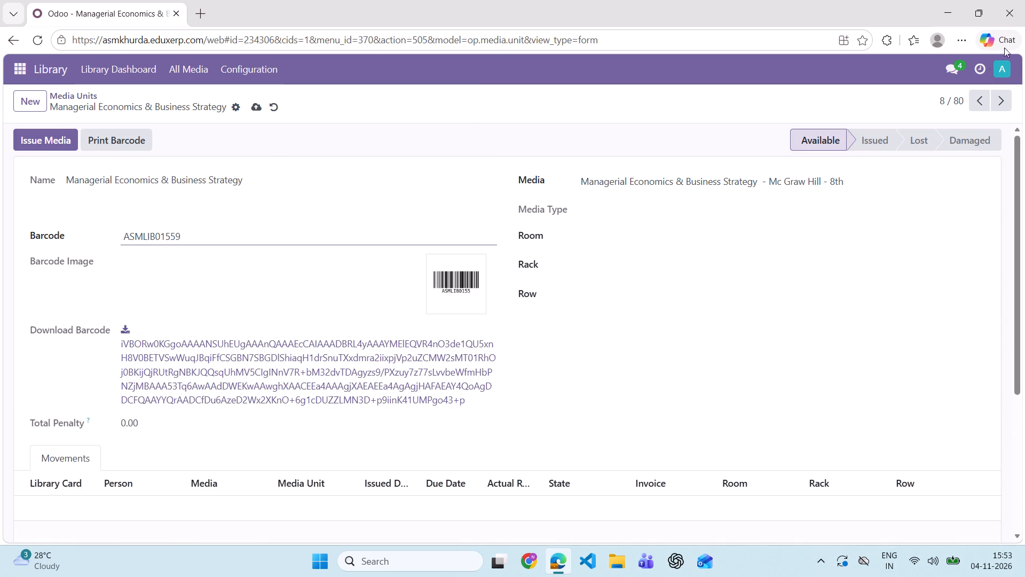
pyautogui.click(1000, 103)
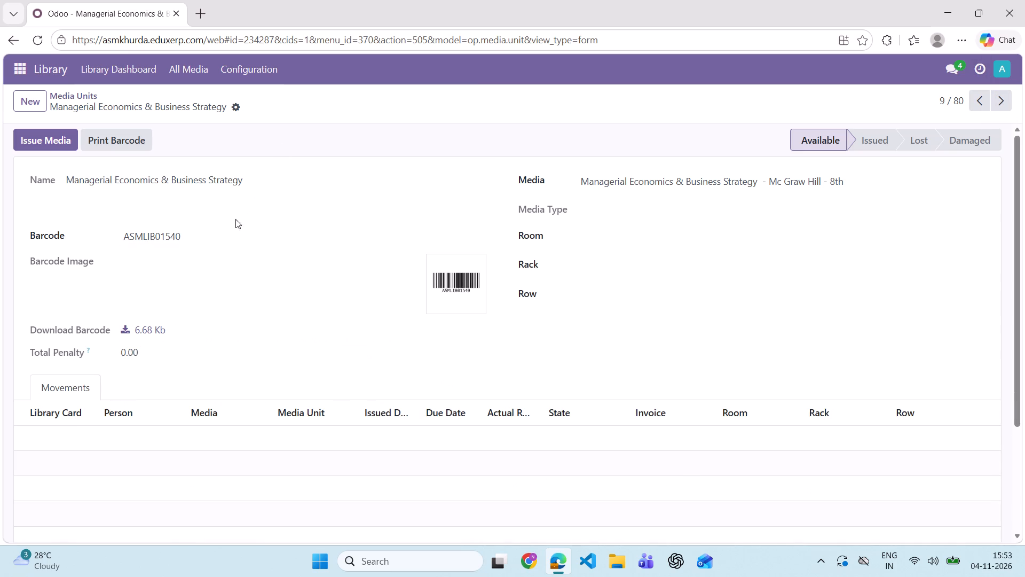
# Check the records from ASMLIB01540 through ASMLIB00913 one by one for missing barcode images, and return to the media units list.
pyautogui.click(224, 226)
pyautogui.click(1004, 98)
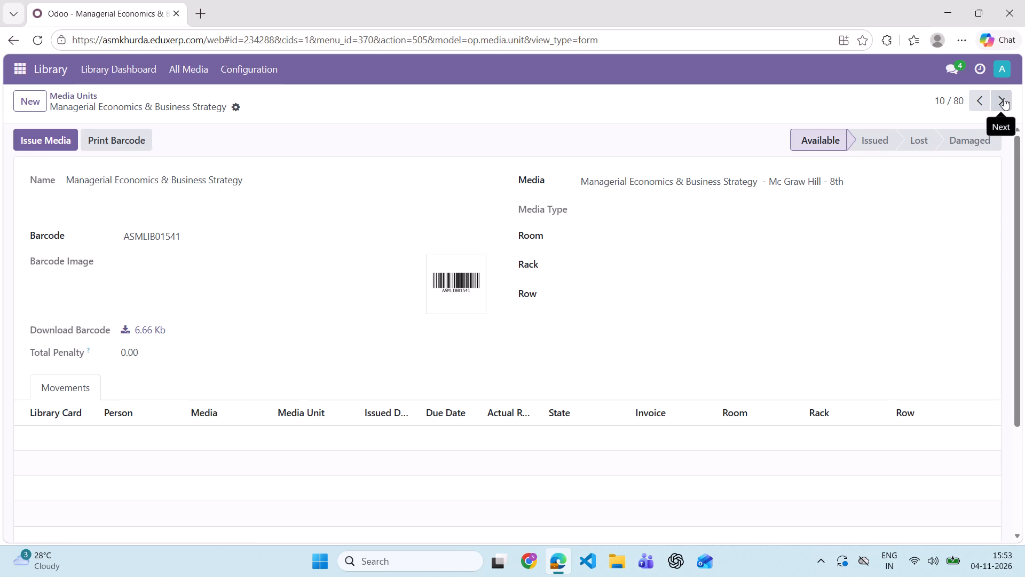
pyautogui.click(1004, 98)
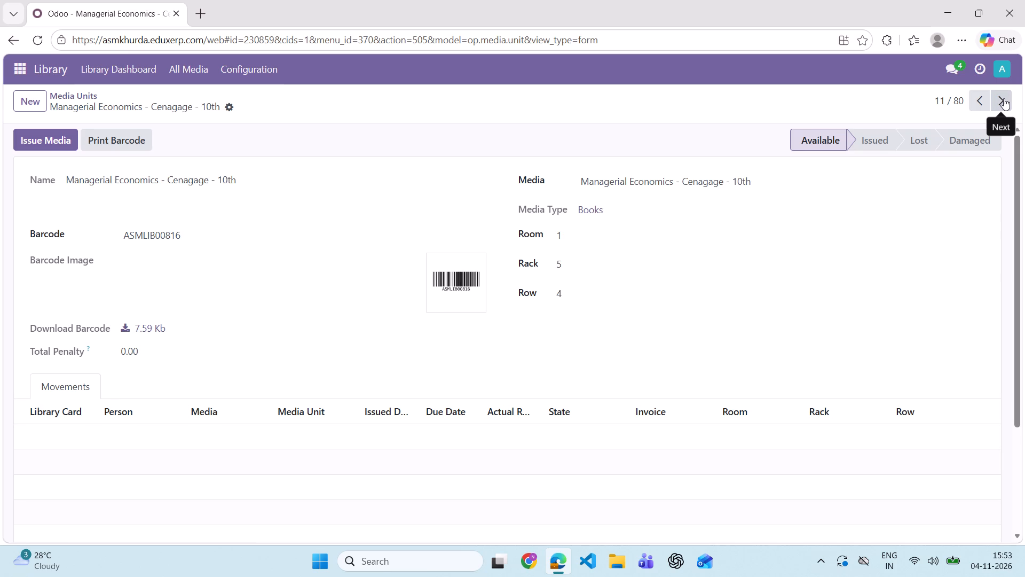
pyautogui.click(1004, 98)
pyautogui.click(1004, 98)
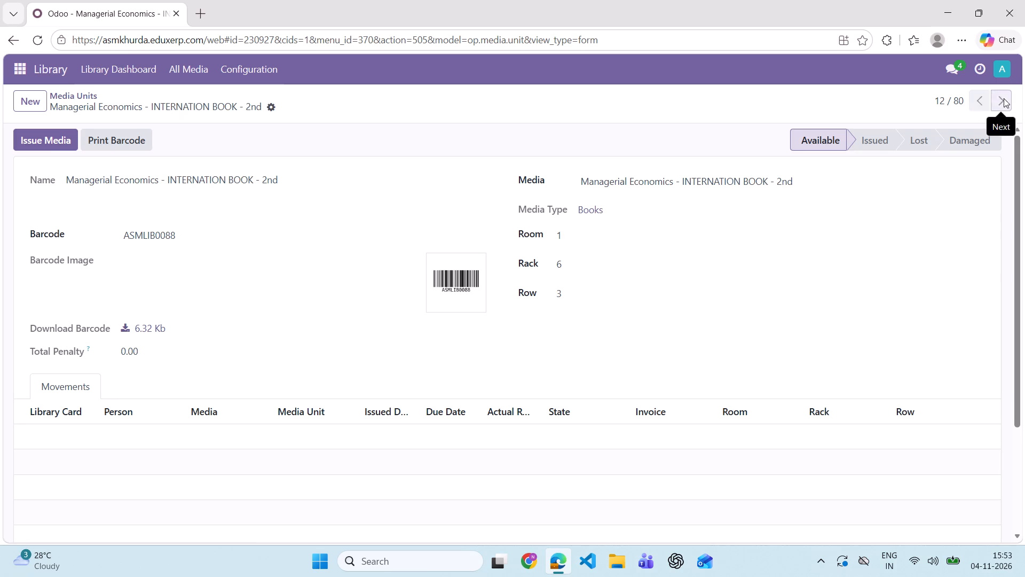
pyautogui.click(1004, 98)
pyautogui.click(1004, 98)
pyautogui.click(1004, 98)
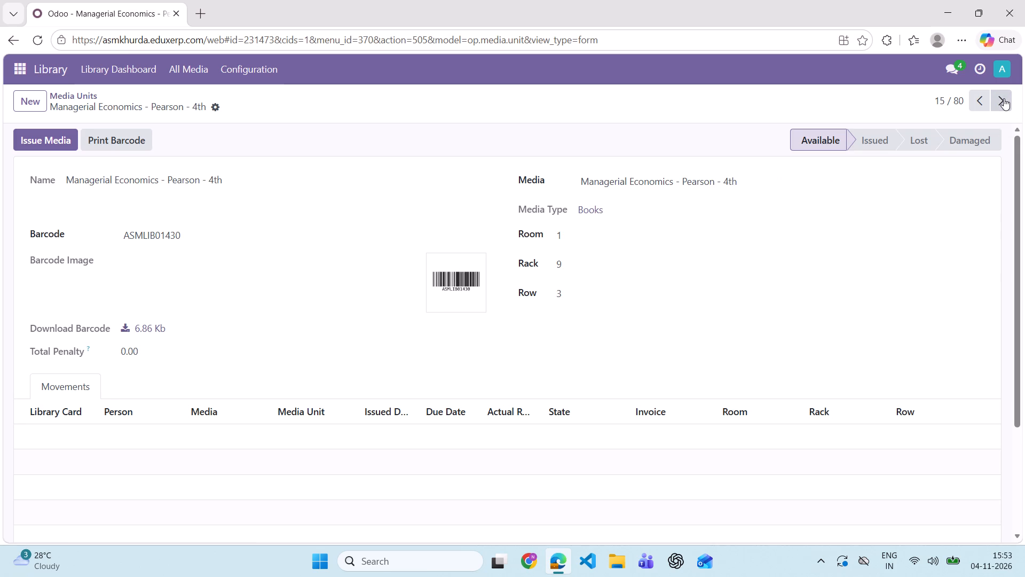
pyautogui.click(1004, 98)
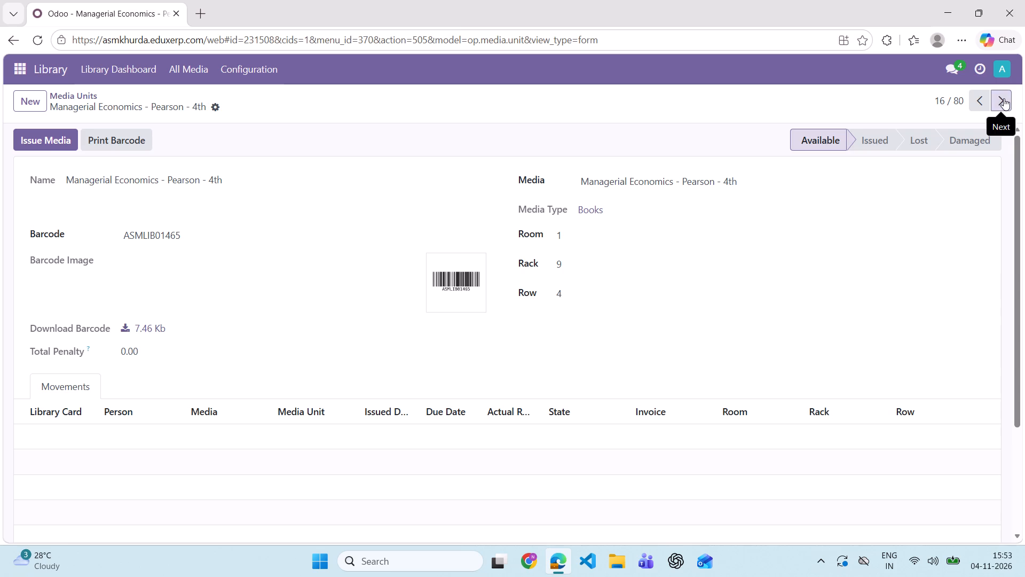
pyautogui.click(1004, 98)
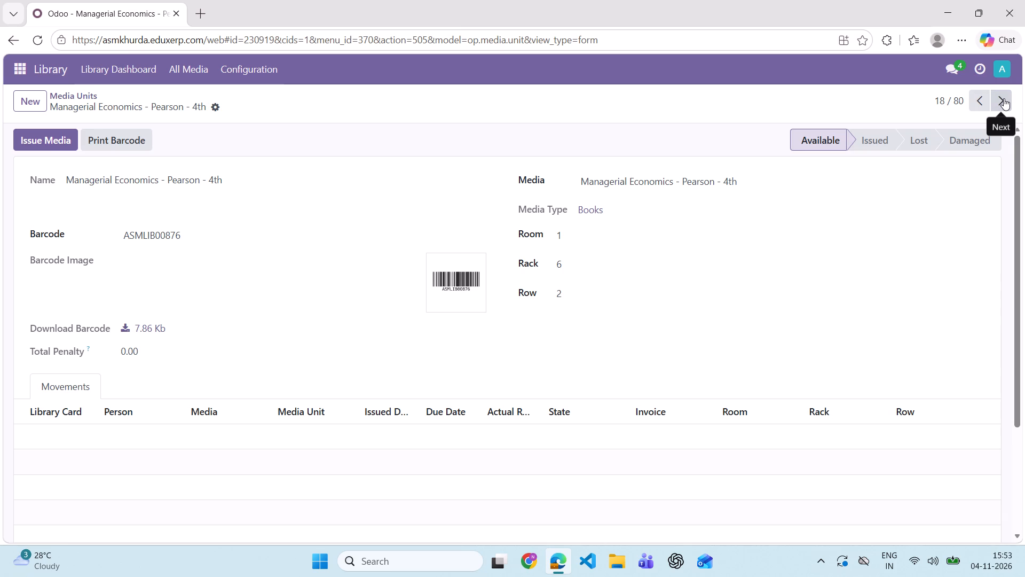
pyautogui.click(1004, 98)
pyautogui.click(1004, 98)
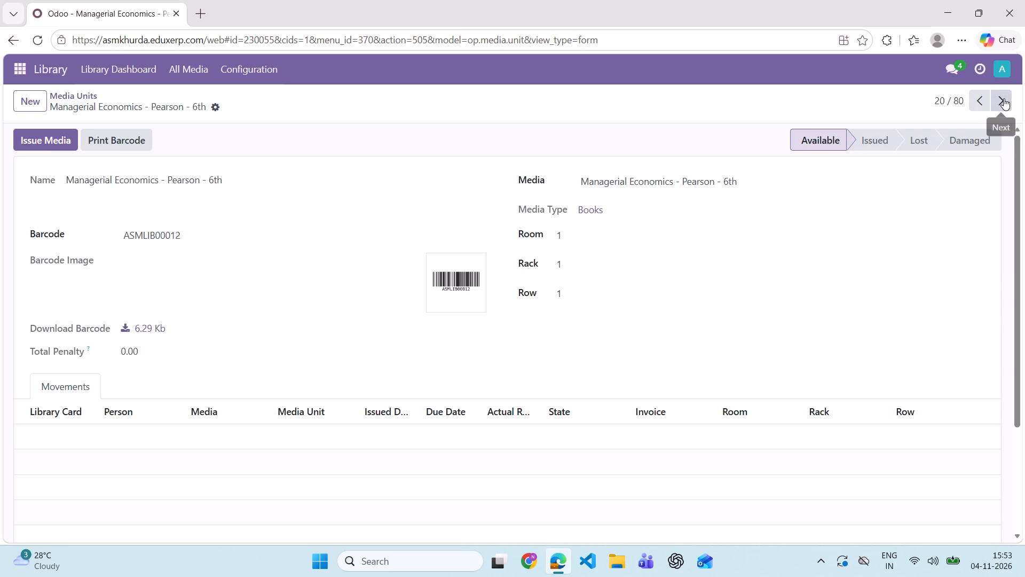
pyautogui.click(1004, 98)
pyautogui.click(1004, 98)
pyautogui.click(1004, 98)
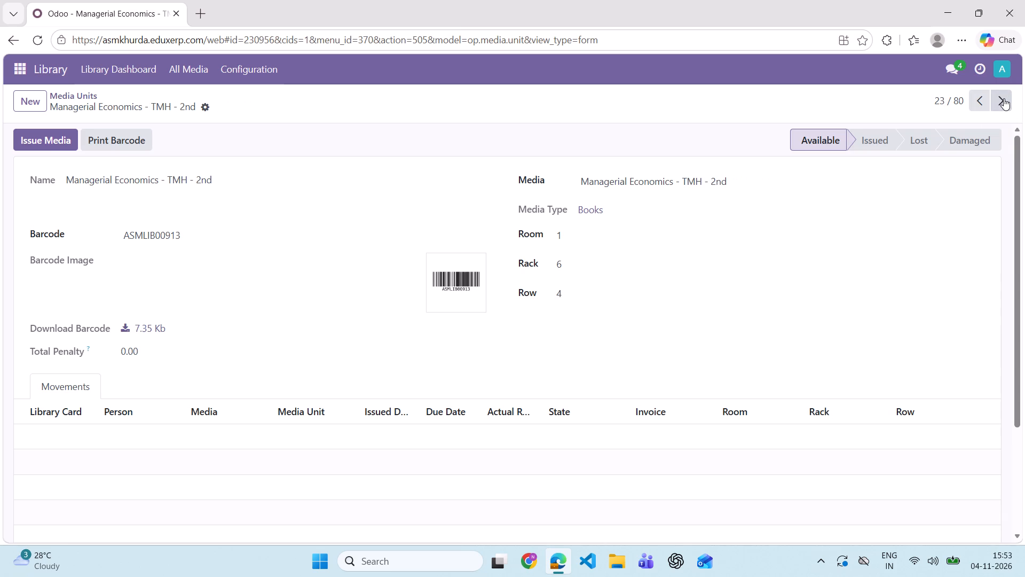
pyautogui.click(92, 93)
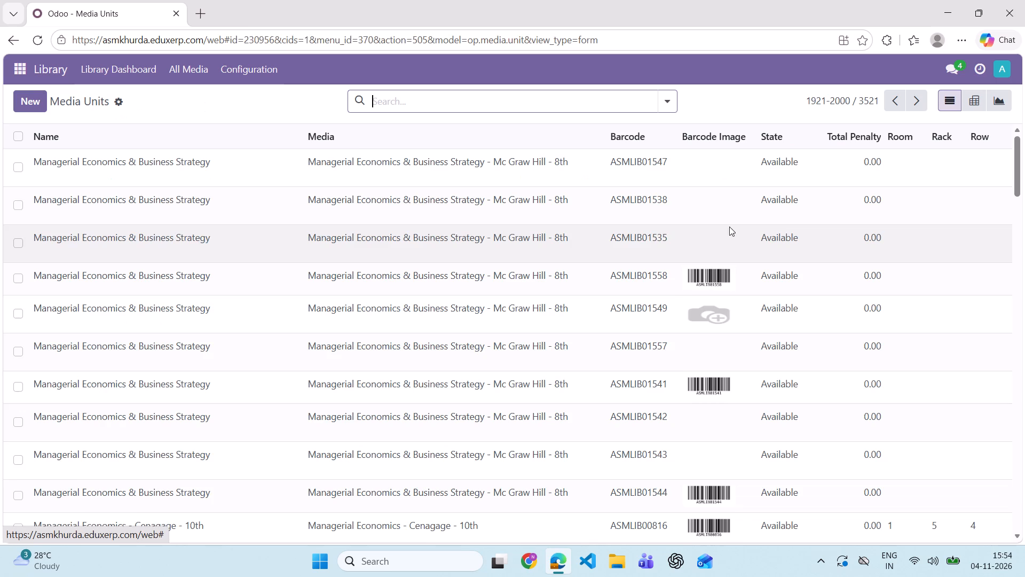
# Open unit ASMLIB01549, generate its barcode image by removing and re-entering the last digit 9, save by changing record, and return to the list.
pyautogui.click(702, 306)
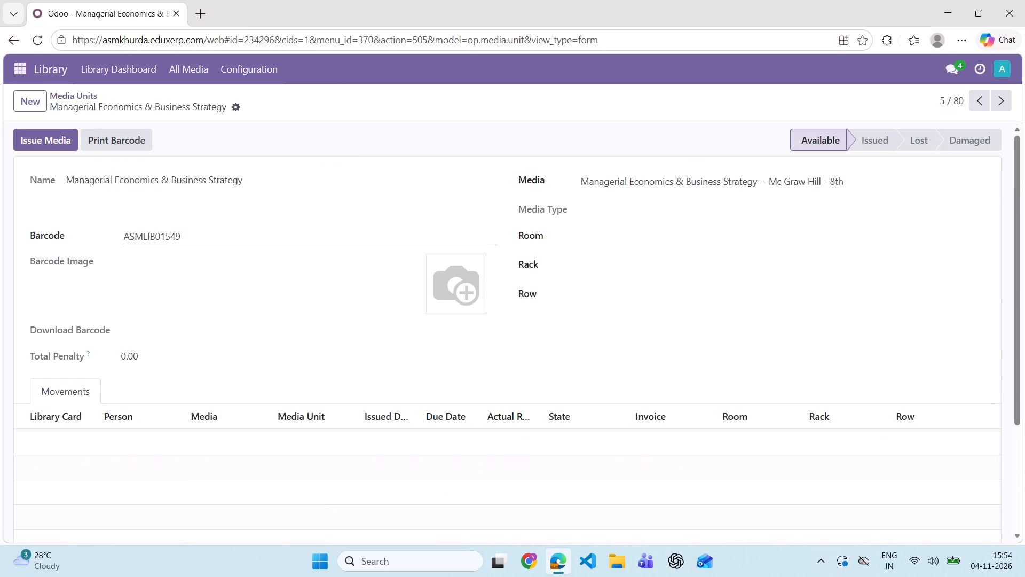
pyautogui.click(191, 235)
pyautogui.press('BackSpace')
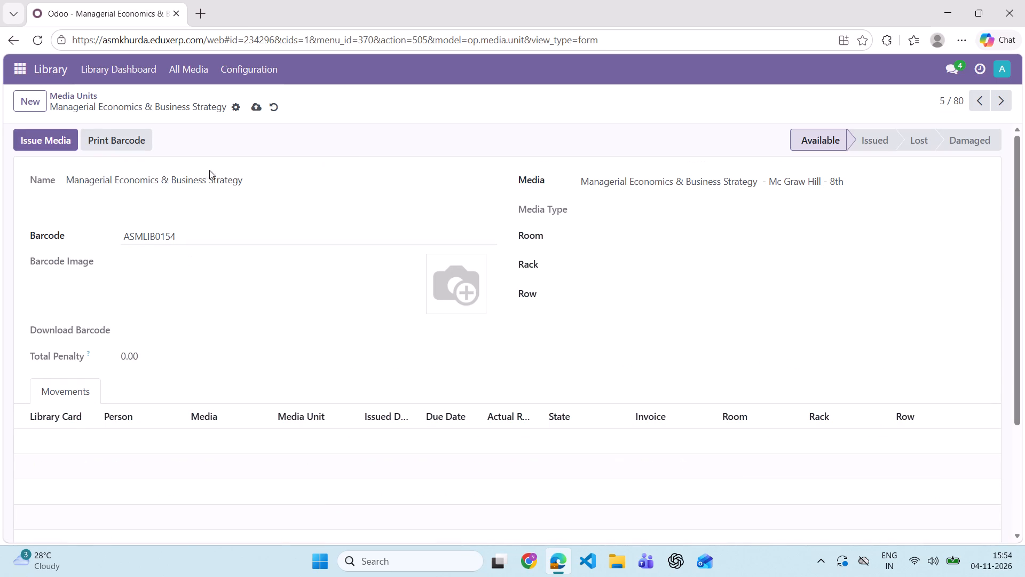
pyautogui.click(227, 150)
pyautogui.click(201, 229)
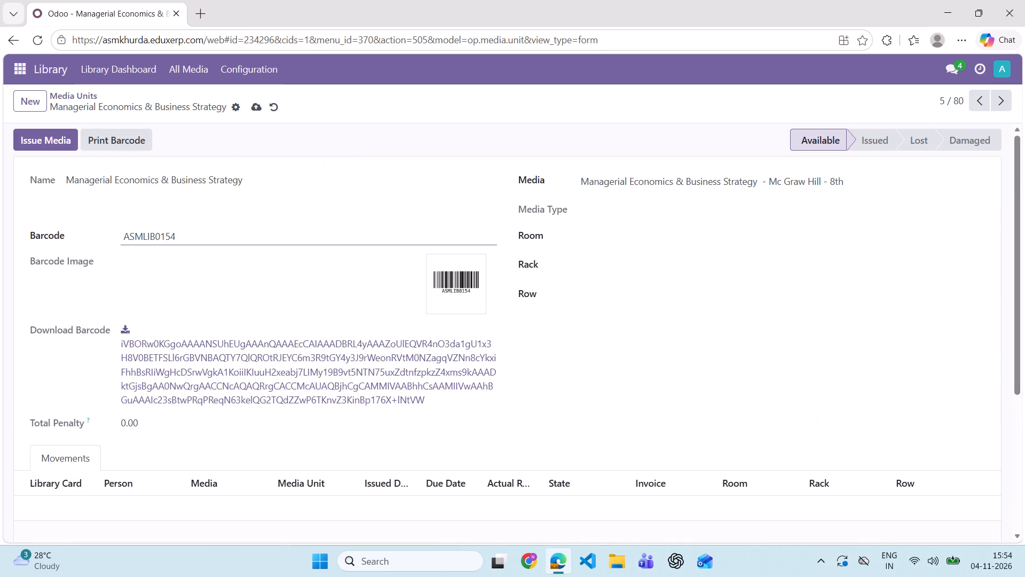
pyautogui.press('9')
pyautogui.click(994, 105)
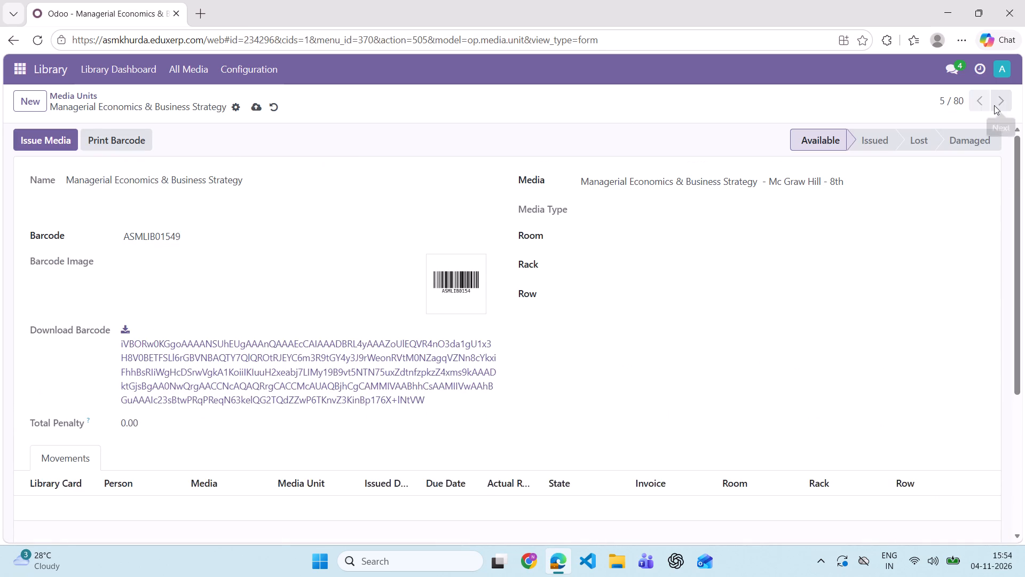
pyautogui.click(90, 92)
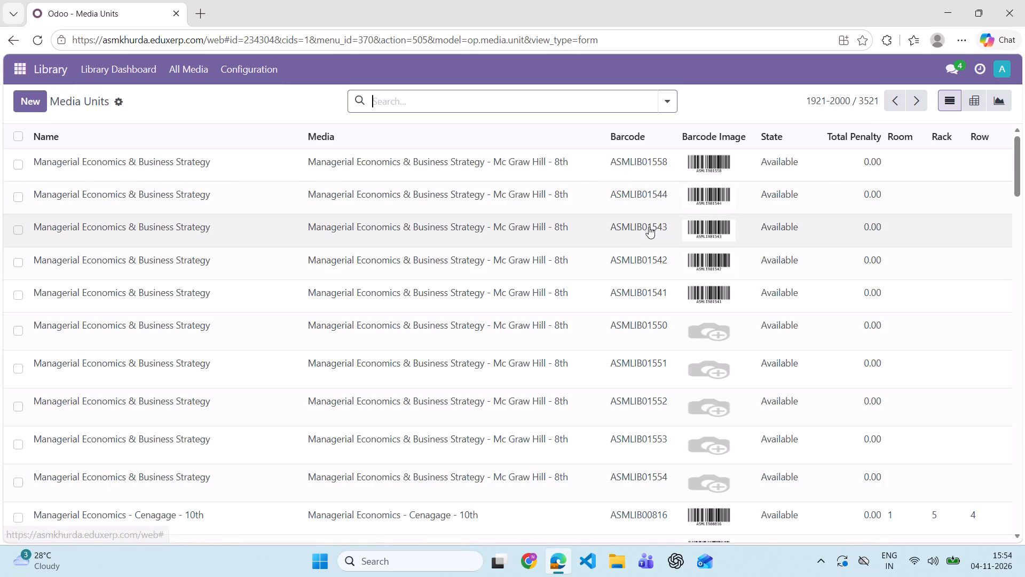
# Open unit ASMLIB01550, generate its barcode image by removing and re-entering the last digit 0, and move on to the next record.
pyautogui.click(665, 336)
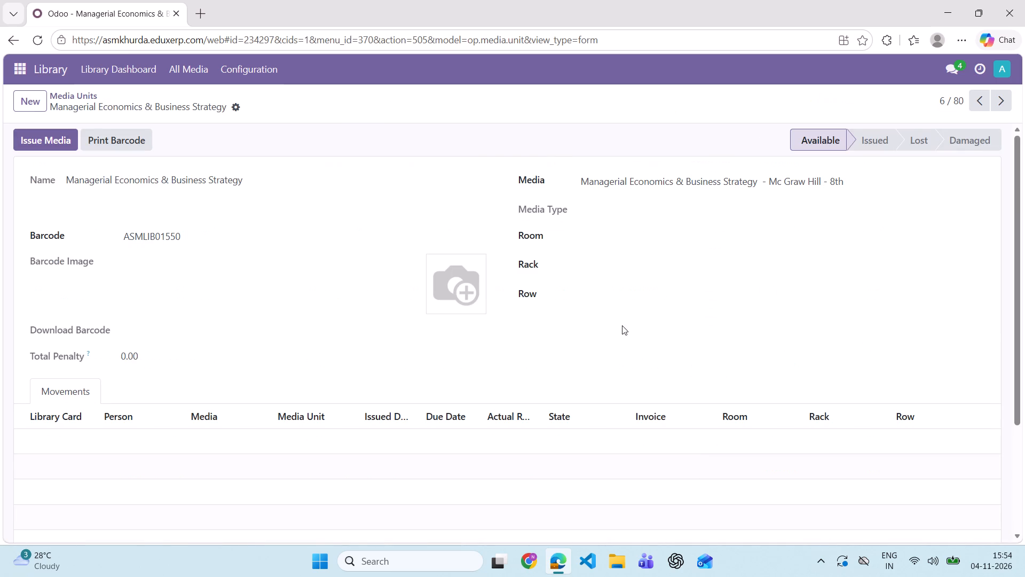
pyautogui.click(195, 238)
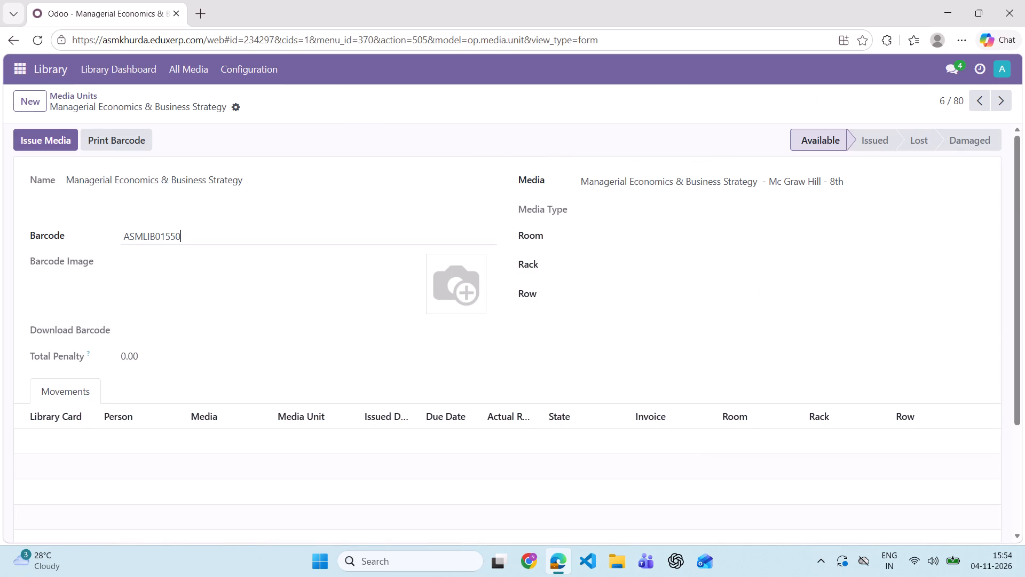
pyautogui.press('BackSpace')
pyautogui.click(317, 132)
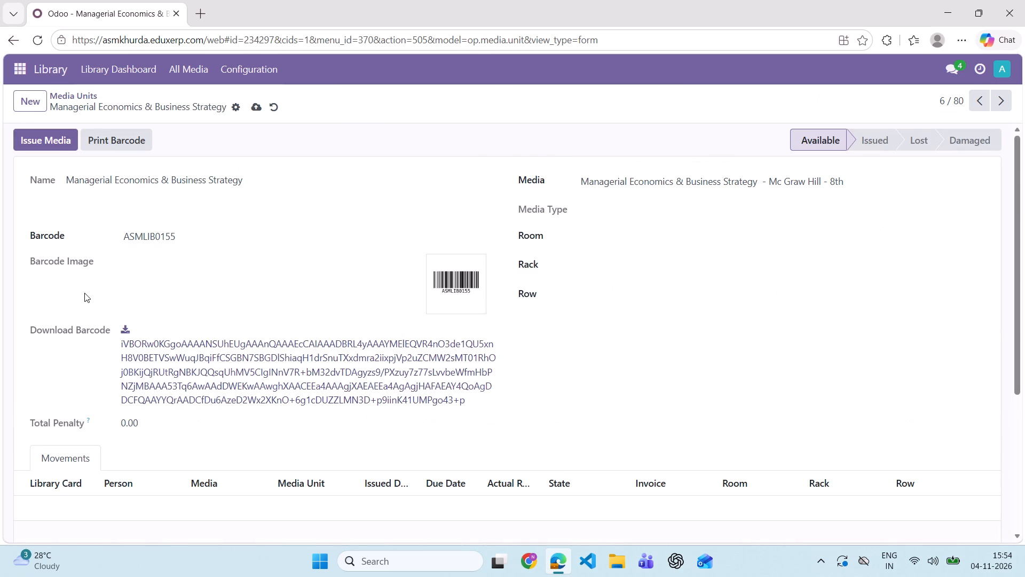
pyautogui.click(189, 242)
pyautogui.press('0')
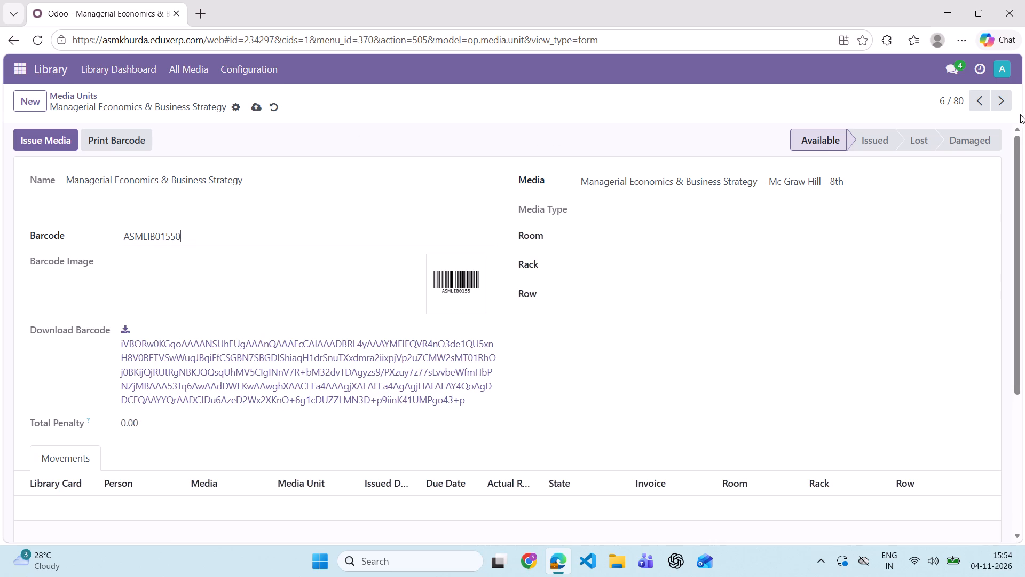
pyautogui.click(1006, 98)
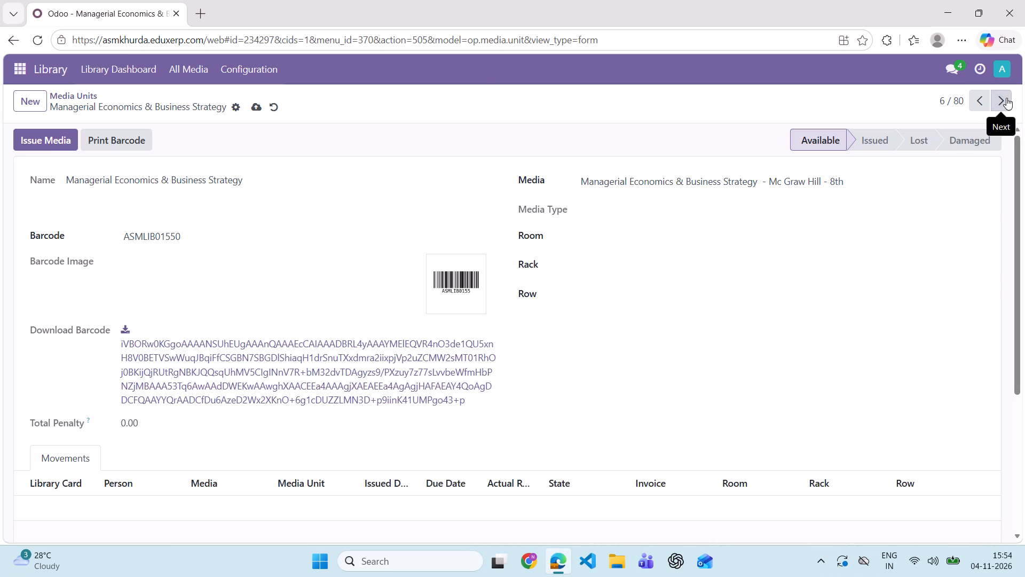
# Generate the barcode image of ASMLIB01551 by removing and re-entering the last digit 1, save by changing record, and return to the list.
pyautogui.click(209, 232)
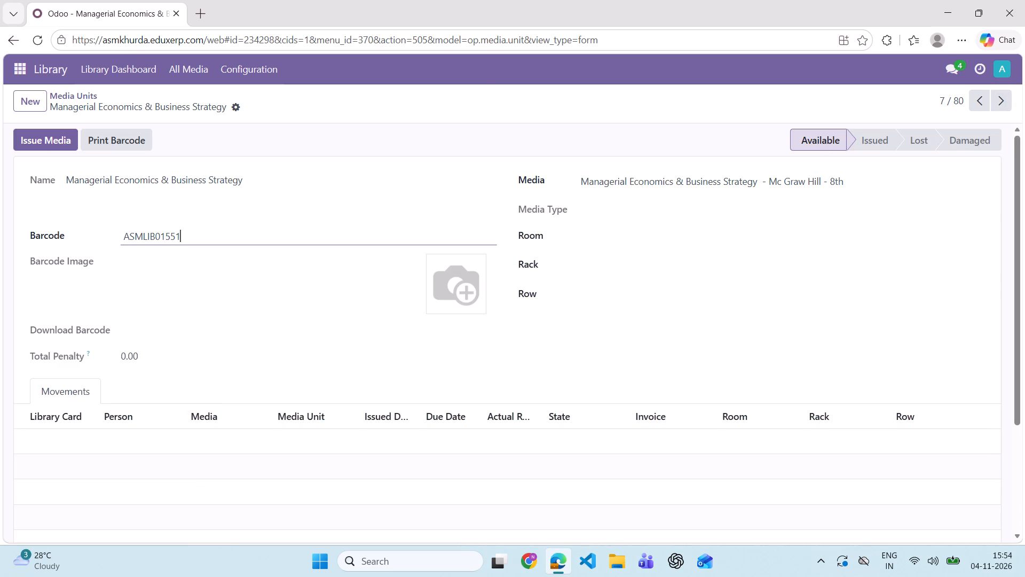
pyautogui.press('BackSpace')
pyautogui.click(258, 137)
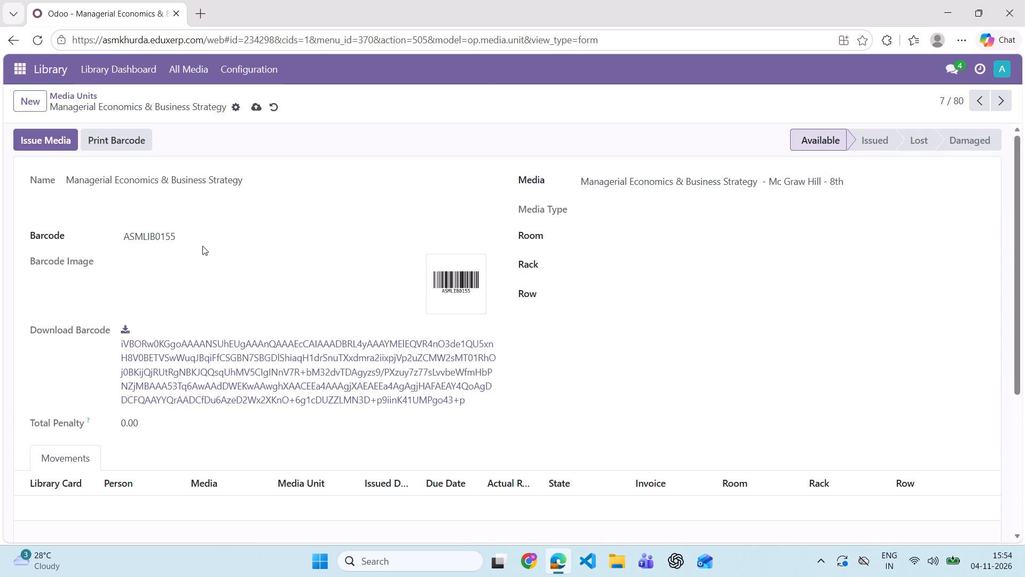
pyautogui.click(205, 237)
pyautogui.press('1')
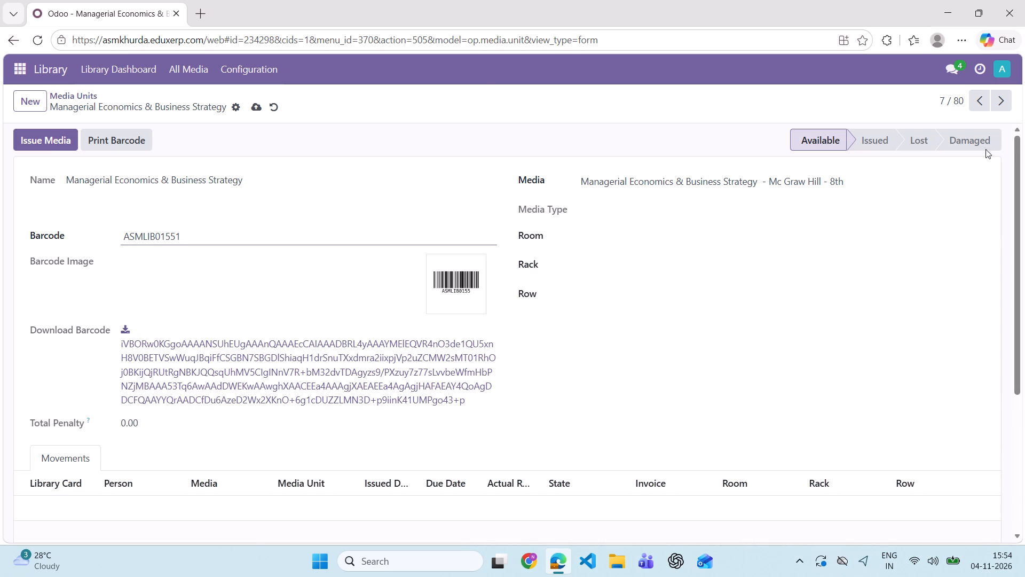
pyautogui.click(1003, 95)
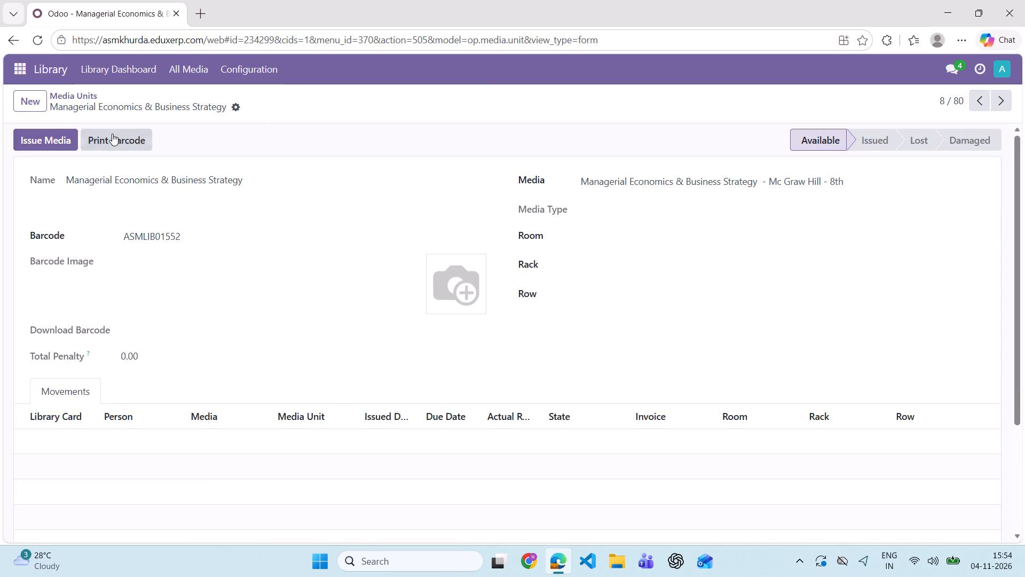
pyautogui.click(75, 97)
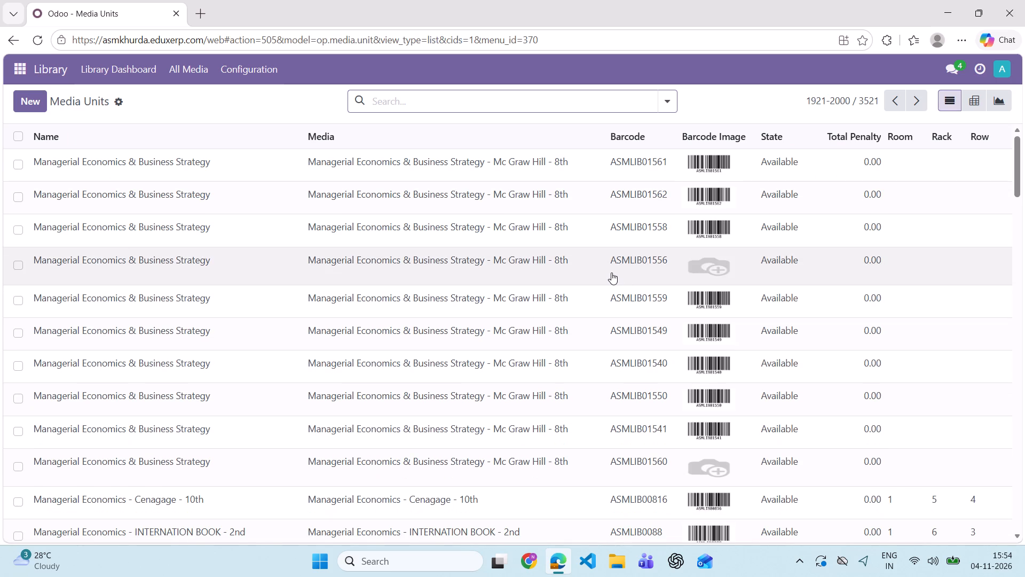
# Open unit ASMLIB01556, generate its barcode image by removing and re-entering the last digit 6, save by changing record, and return to the list.
pyautogui.click(611, 272)
pyautogui.click(199, 243)
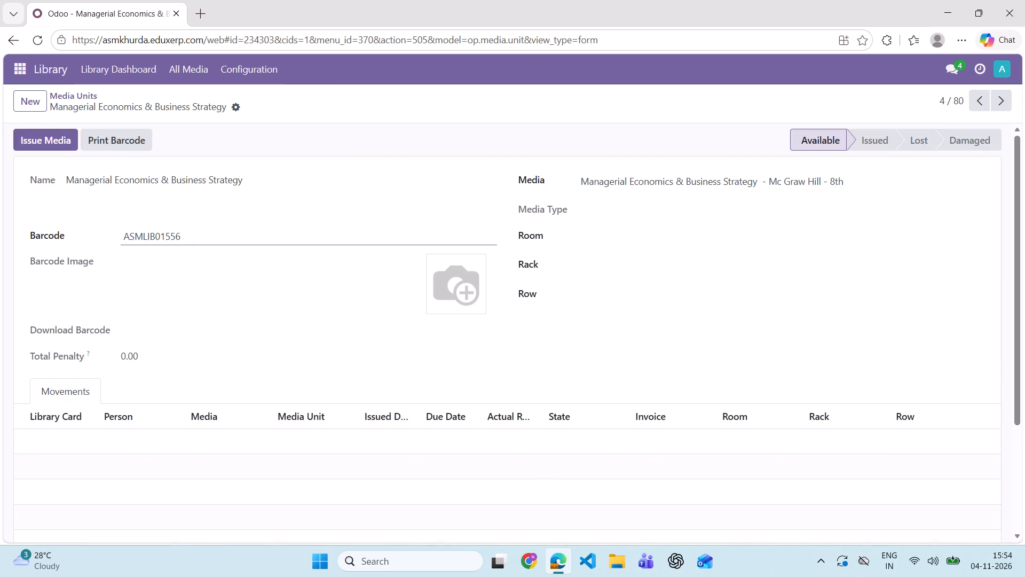
pyautogui.press('BackSpace')
pyautogui.click(266, 144)
pyautogui.click(199, 235)
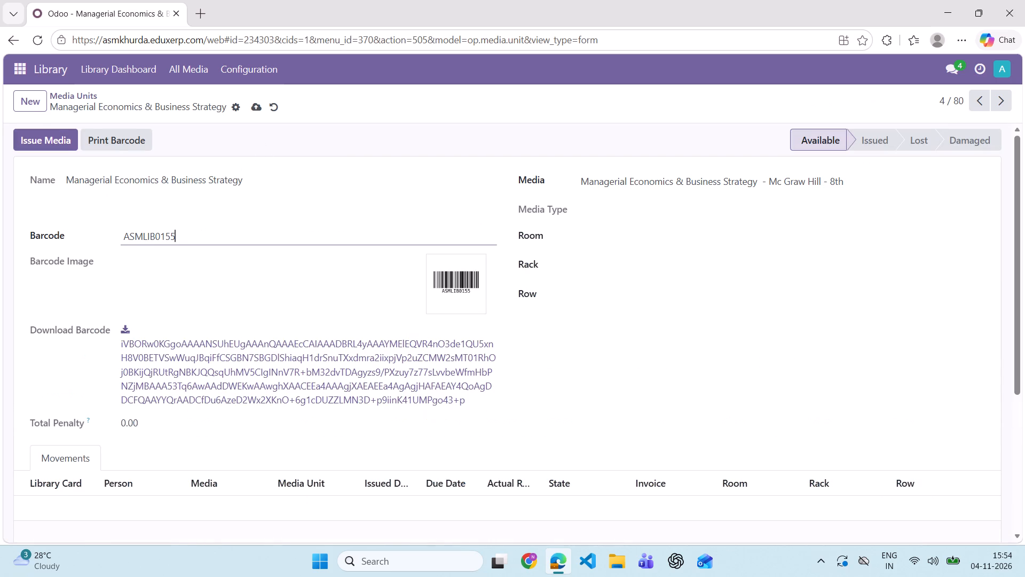
pyautogui.press('6')
pyautogui.click(1002, 97)
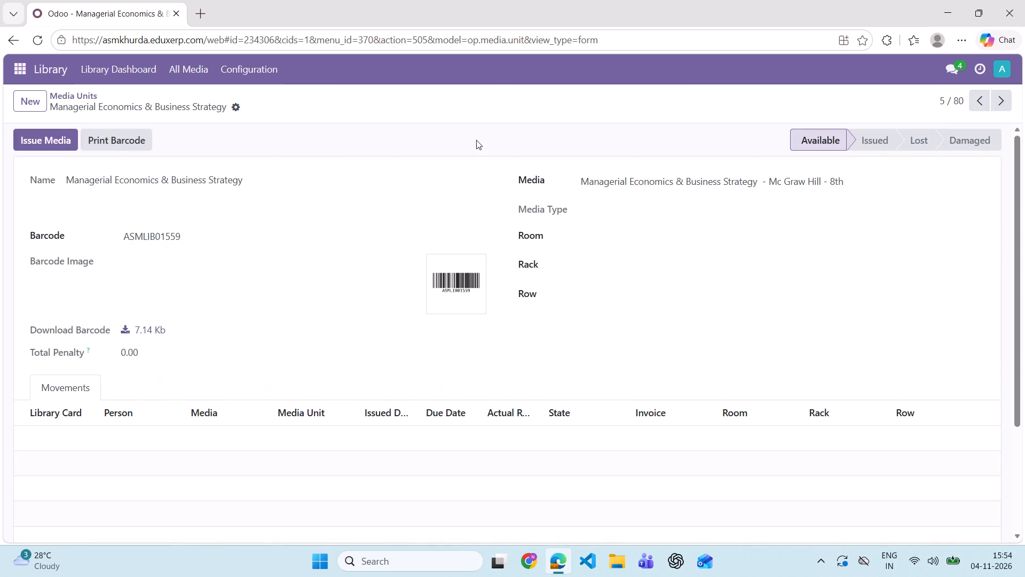
pyautogui.click(92, 93)
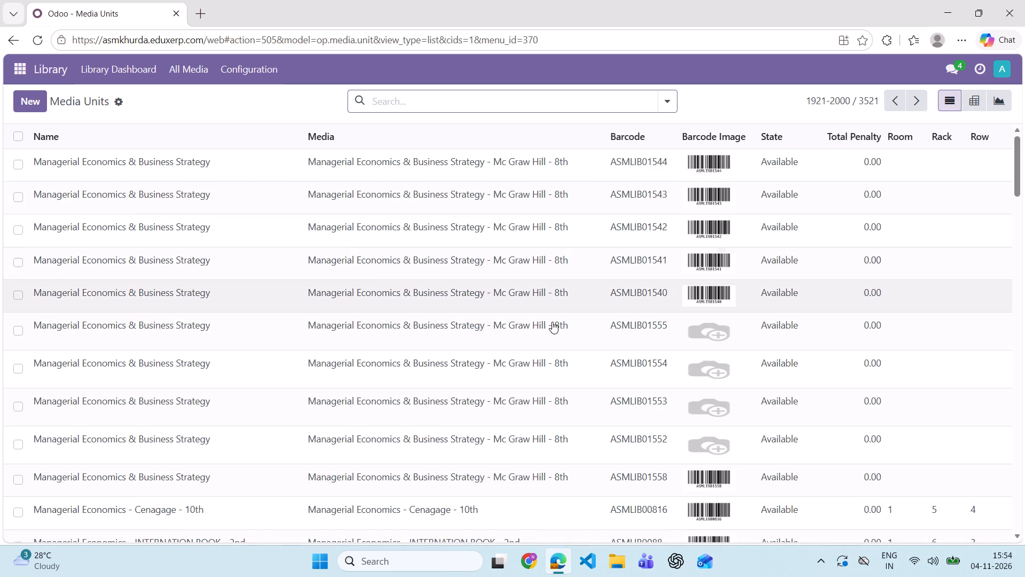
# Open the record of unit ASMLIB01555 from the media units list.
pyautogui.click(535, 349)
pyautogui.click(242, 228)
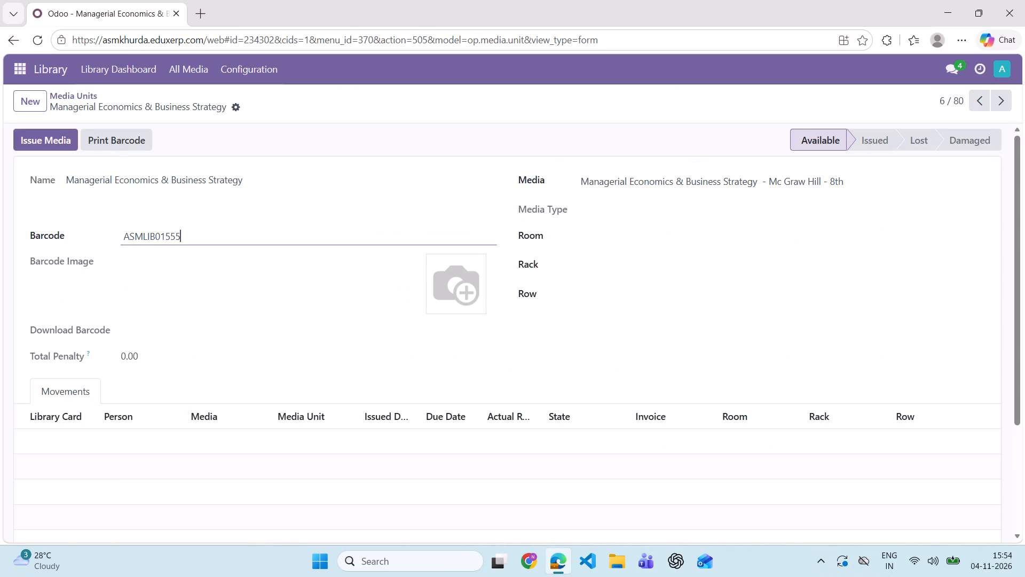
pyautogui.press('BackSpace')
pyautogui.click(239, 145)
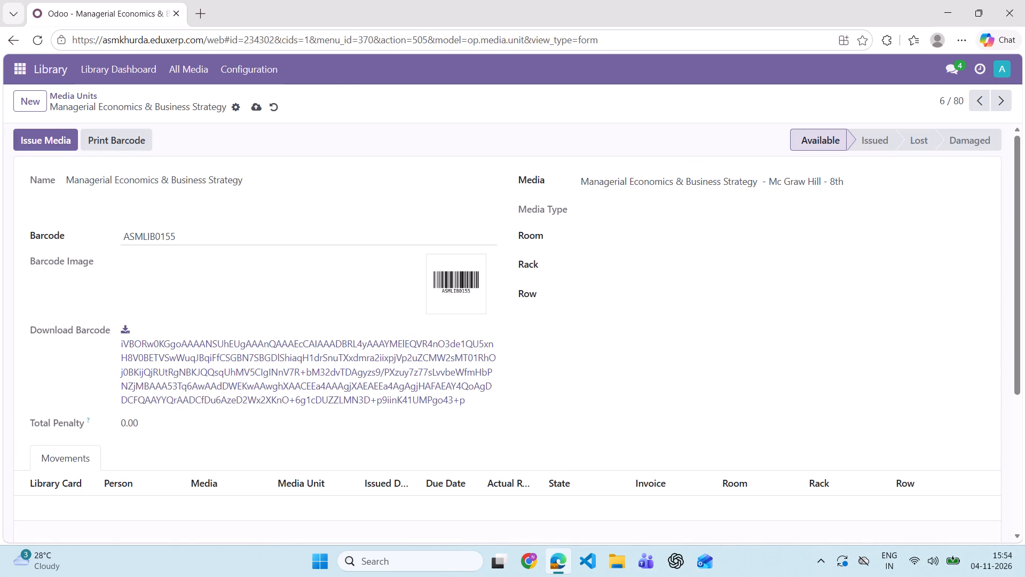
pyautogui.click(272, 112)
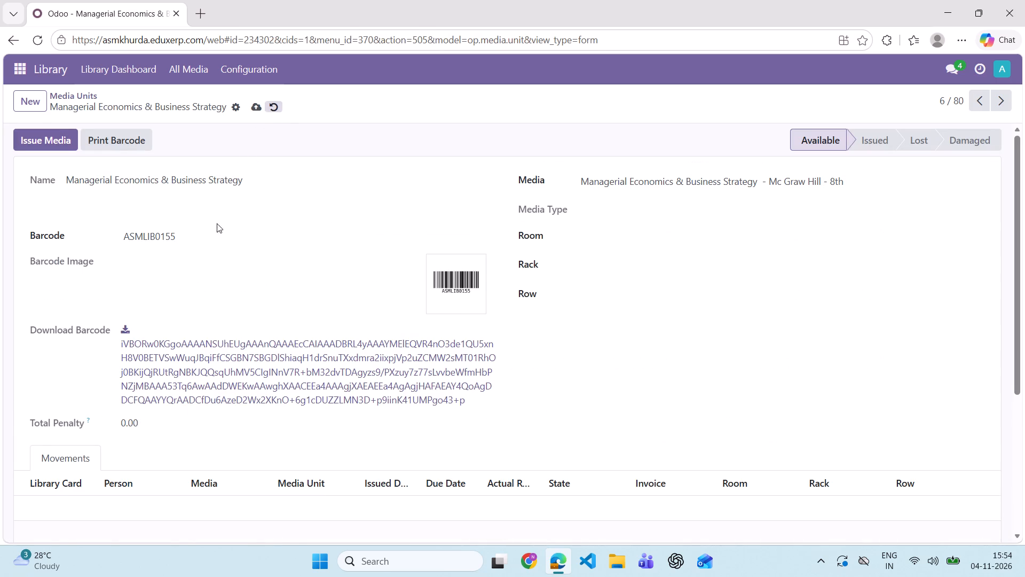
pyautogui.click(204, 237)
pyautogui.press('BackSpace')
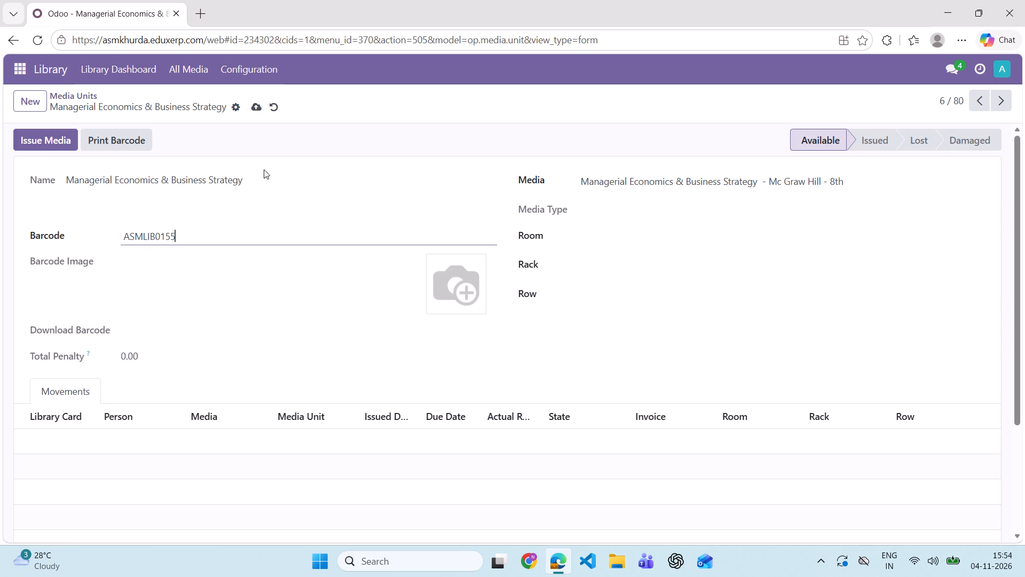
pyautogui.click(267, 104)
# Generate this unit's barcode image by removing and re-entering the last digit of ASMLIB01555, and move on to the next record.
pyautogui.click(213, 233)
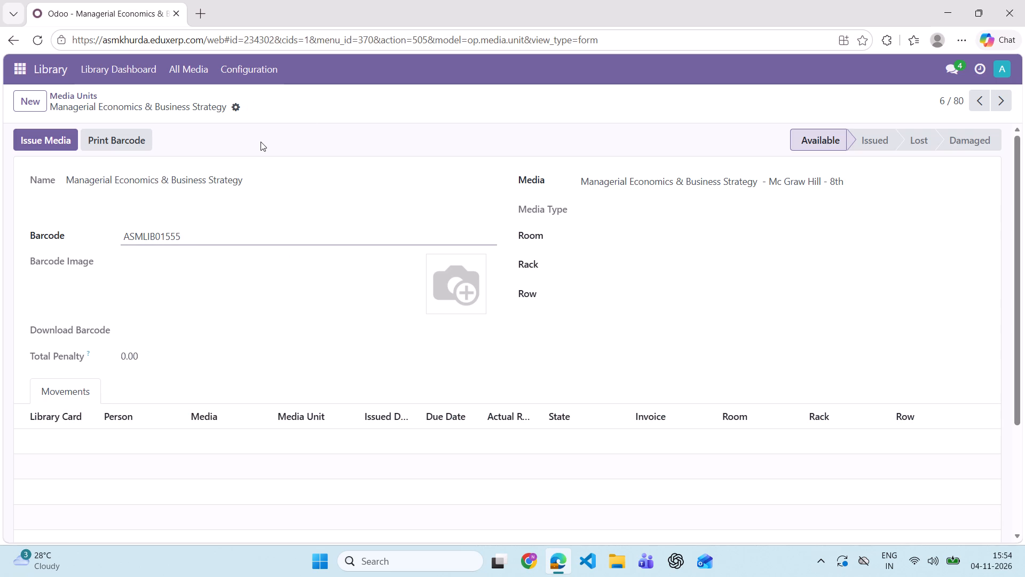
pyautogui.press('BackSpace')
pyautogui.click(263, 131)
pyautogui.click(197, 244)
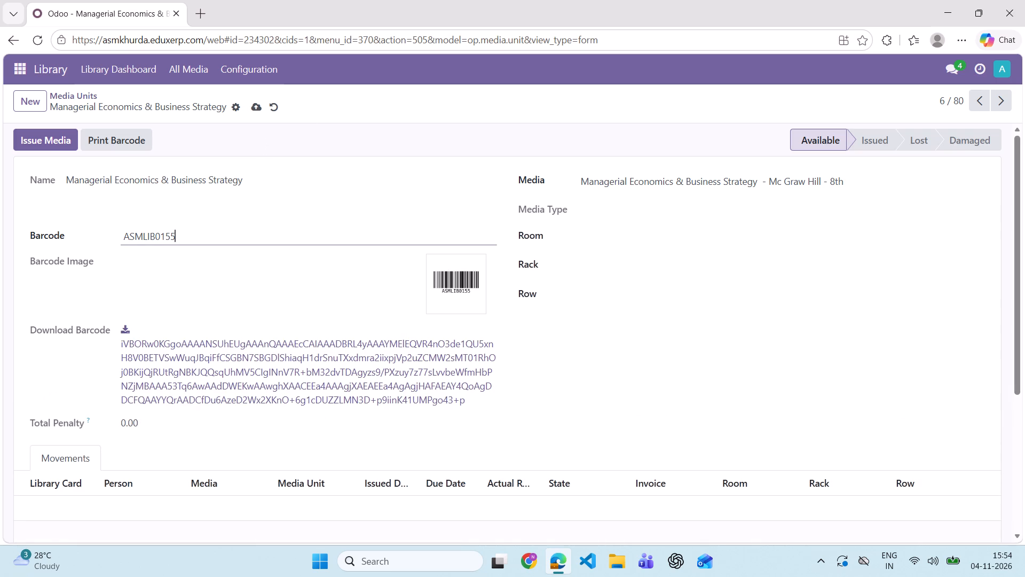
pyautogui.press('5')
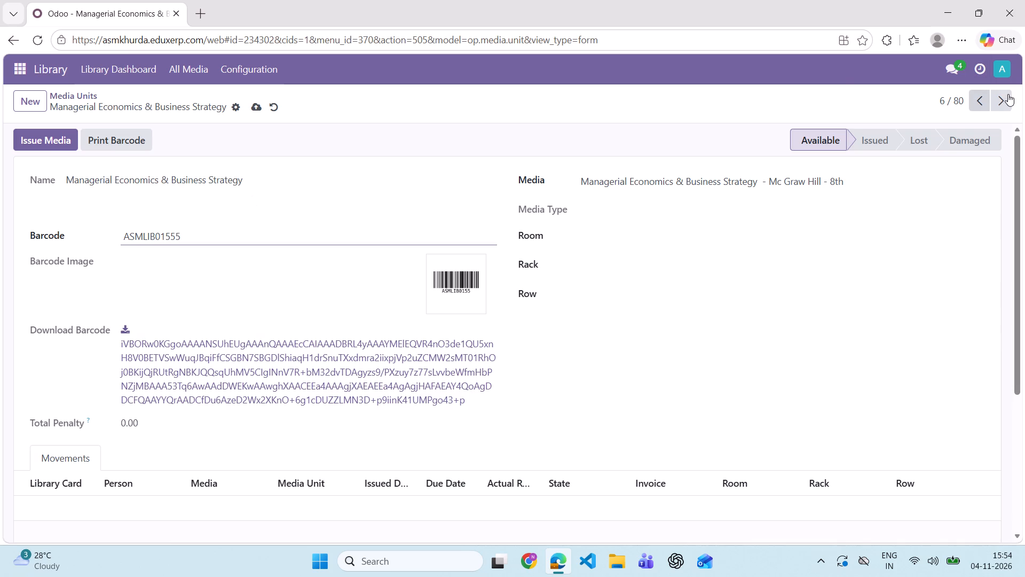
pyautogui.click(1008, 94)
# Generate this unit's barcode image by removing and re-entering the last digit of ASMLIB01554, and move on to the next record.
pyautogui.click(187, 237)
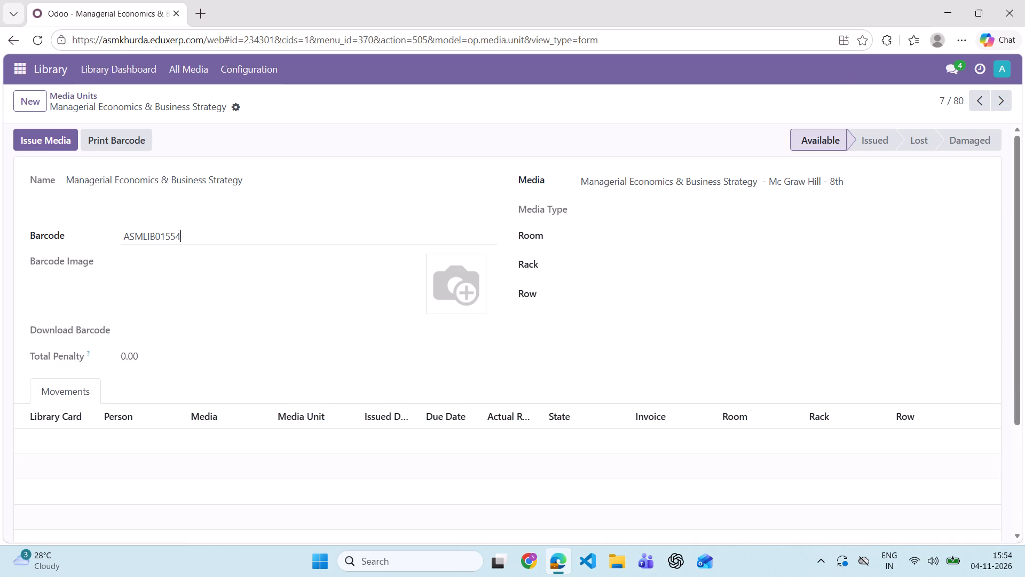
pyautogui.press('BackSpace')
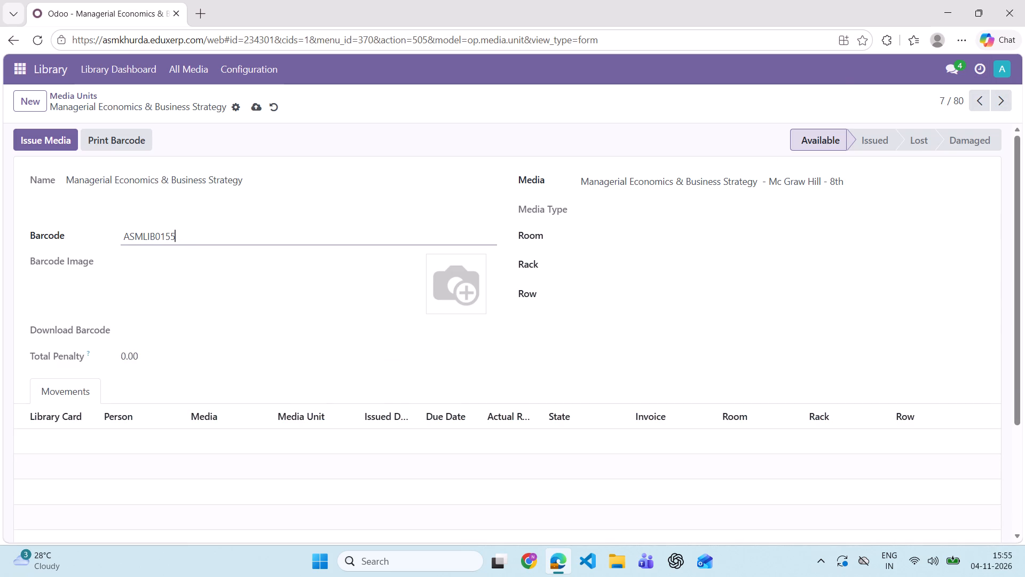
pyautogui.click(208, 149)
pyautogui.click(199, 236)
pyautogui.press('4')
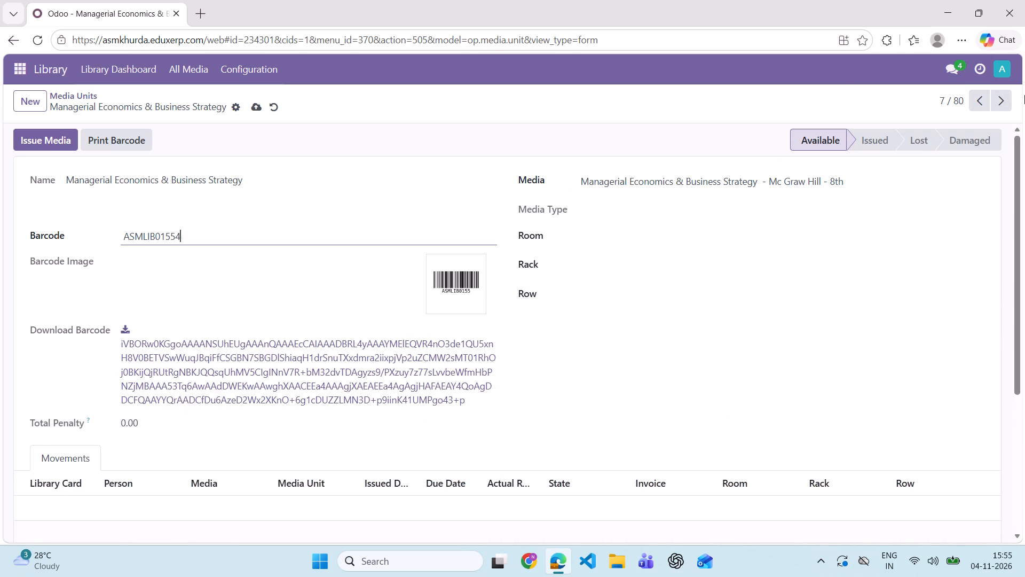
pyautogui.click(1001, 94)
# Generate this unit's barcode image by removing and re-entering the last digit of ASMLIB01553, and move on to the next record.
pyautogui.click(195, 233)
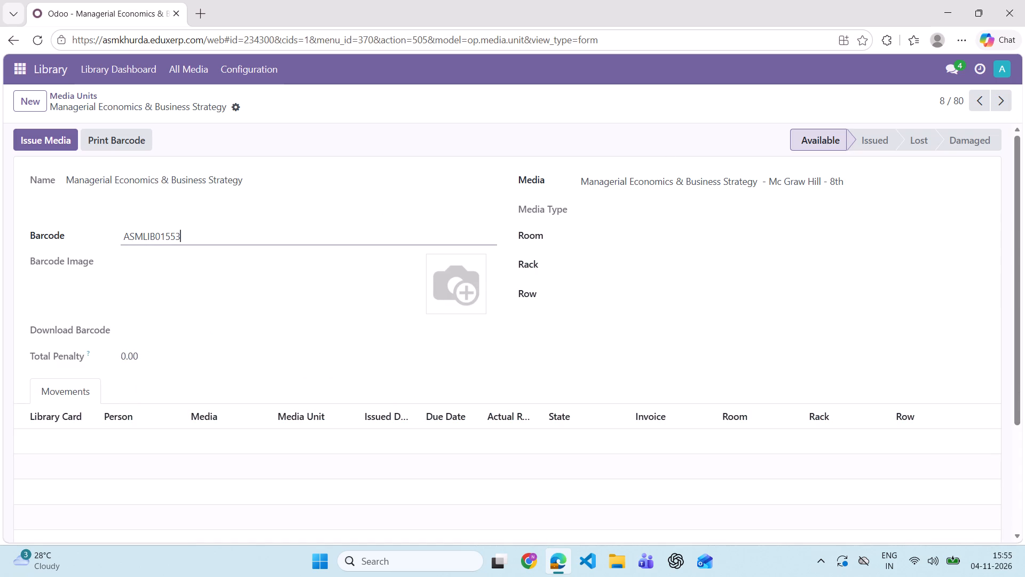
pyautogui.press('BackSpace')
pyautogui.click(192, 155)
pyautogui.click(187, 232)
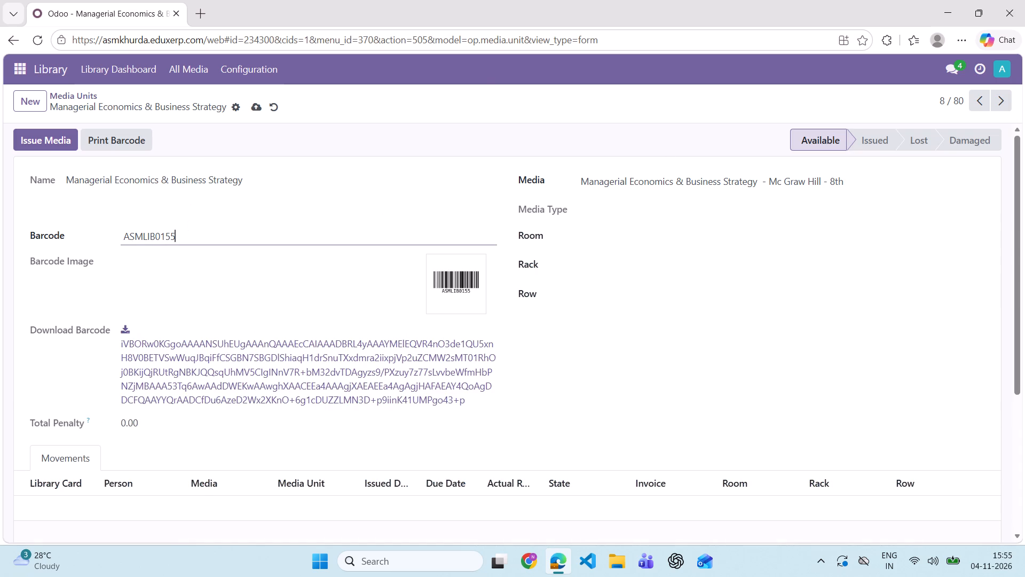
pyautogui.press('3')
pyautogui.click(1008, 106)
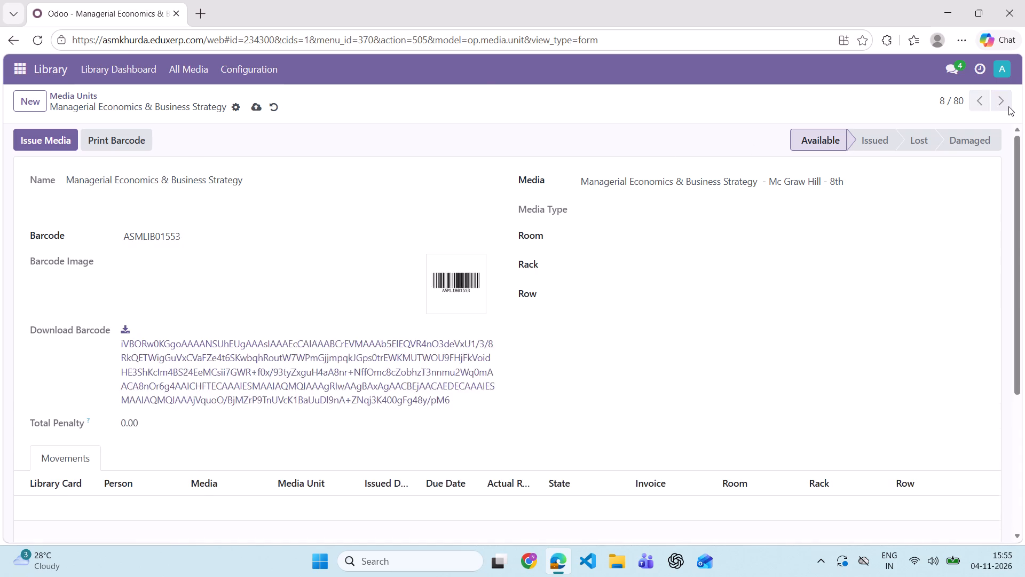
# Generate the barcode image of ASMLIB01552 by removing and re-entering the last digit 2, save by changing record, and return to the list.
pyautogui.click(226, 236)
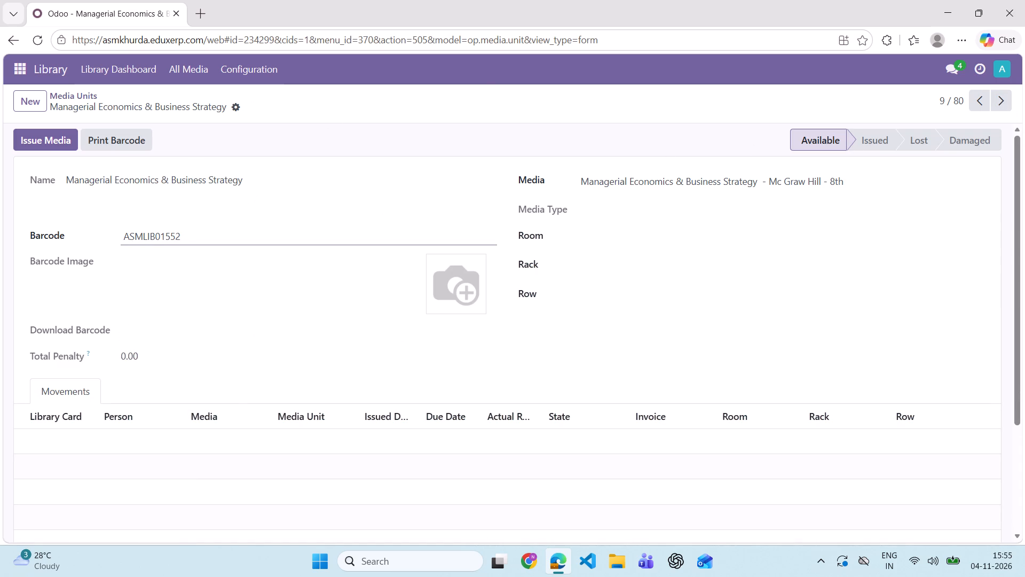
pyautogui.press('BackSpace')
pyautogui.click(229, 132)
pyautogui.click(202, 231)
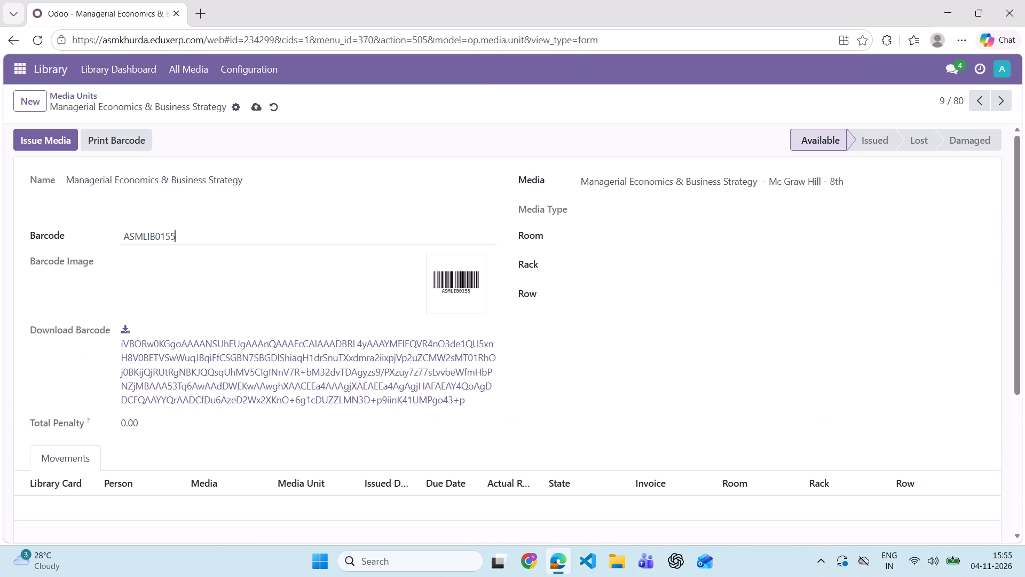
pyautogui.press('2')
pyautogui.click(1005, 93)
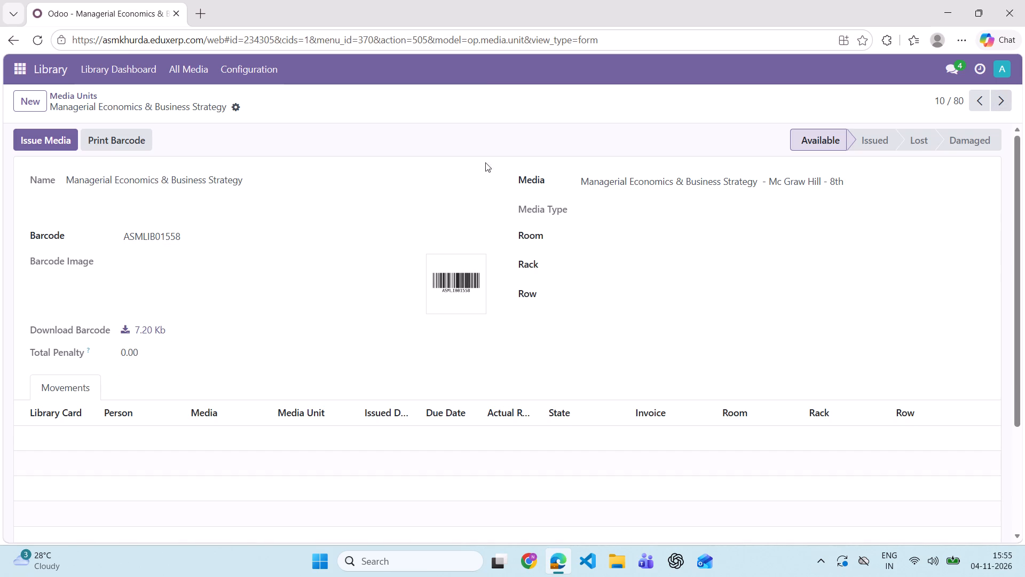
pyautogui.click(81, 97)
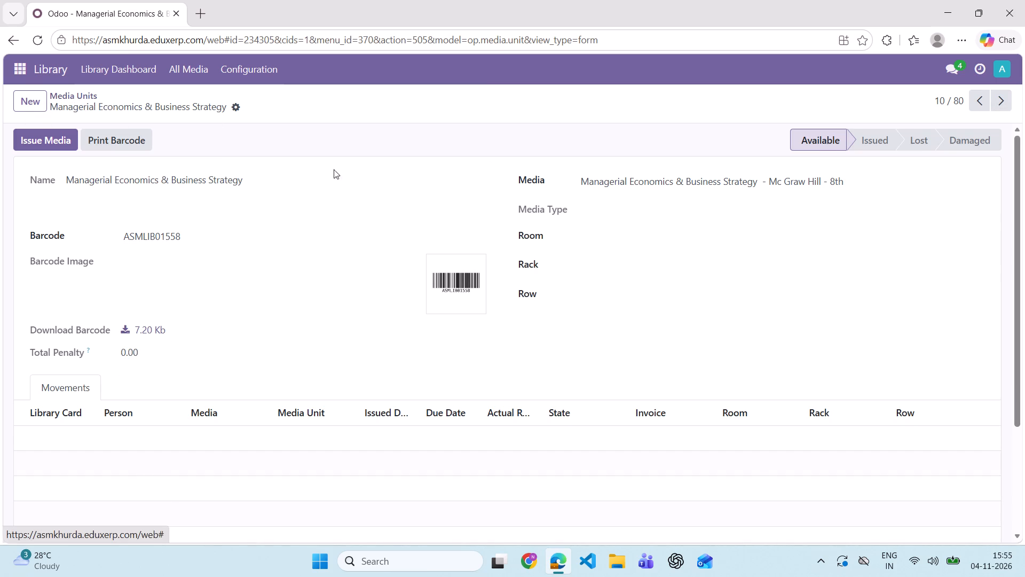
# Open the Marketing Management media unit ASMLIB02044, the first one in the list still missing a barcode image.
pyautogui.scroll(-9, 760, 310)
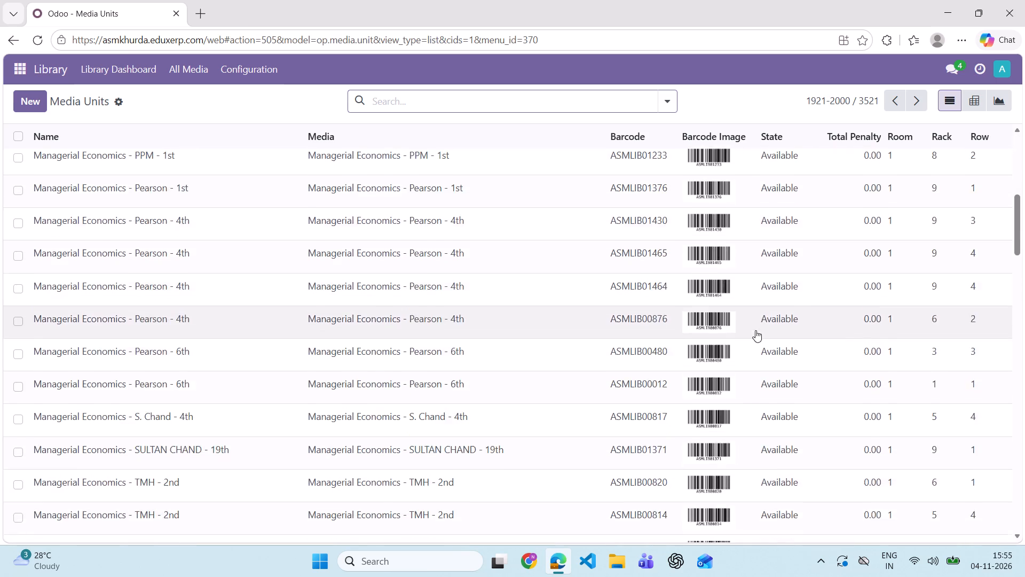
pyautogui.scroll(-20, 755, 330)
pyautogui.scroll(-4, 755, 330)
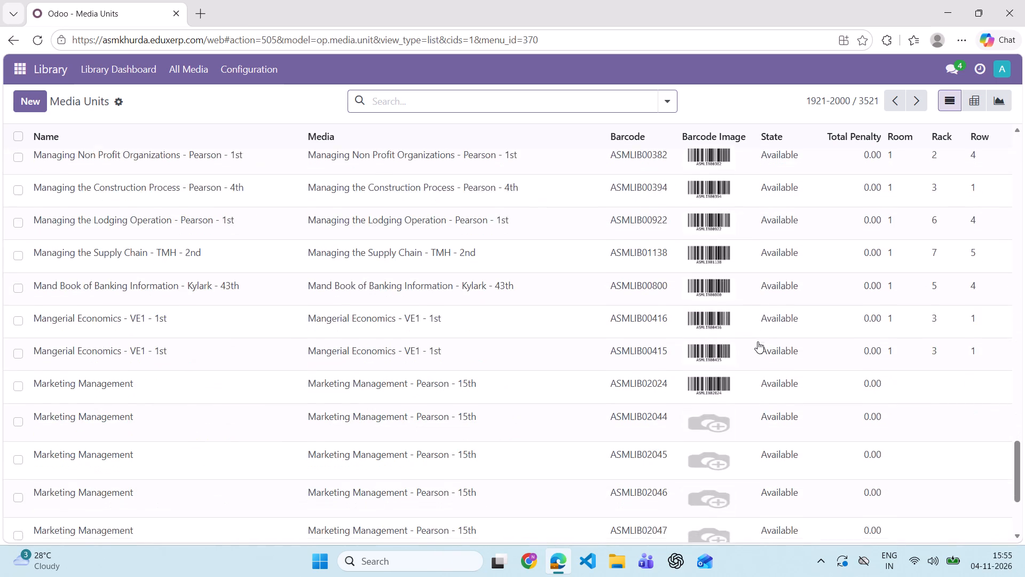
pyautogui.scroll(-2, 758, 341)
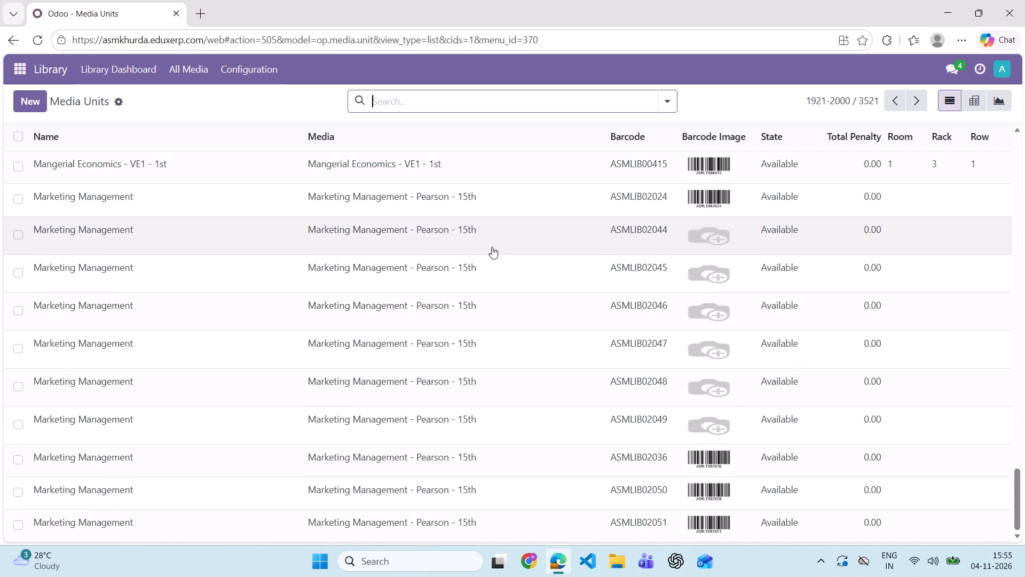
pyautogui.click(492, 247)
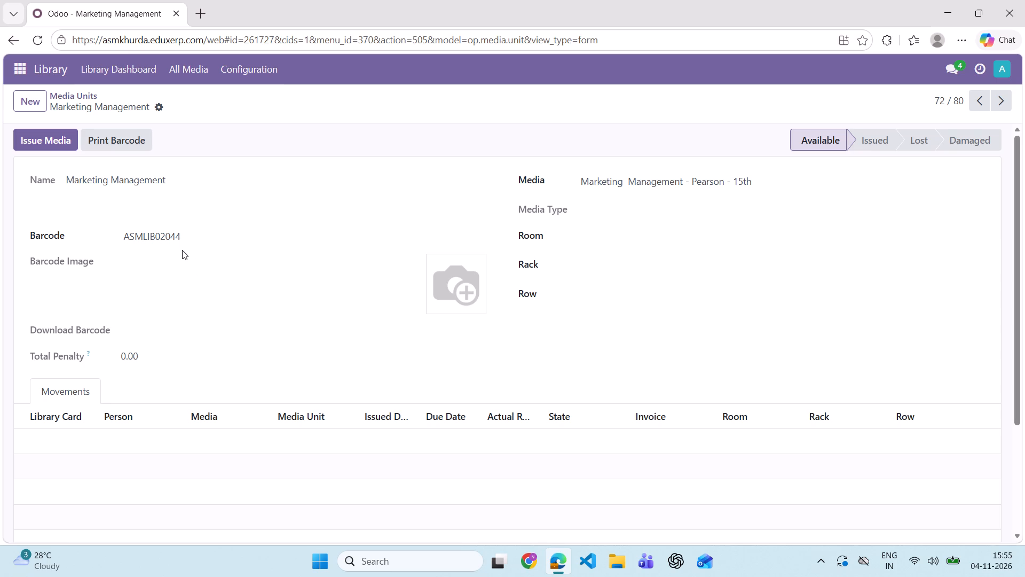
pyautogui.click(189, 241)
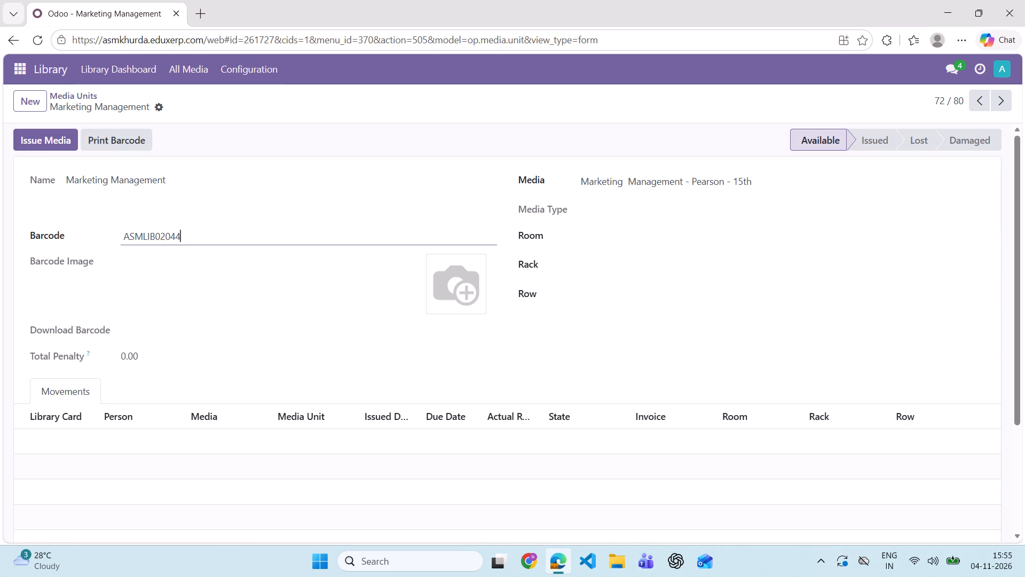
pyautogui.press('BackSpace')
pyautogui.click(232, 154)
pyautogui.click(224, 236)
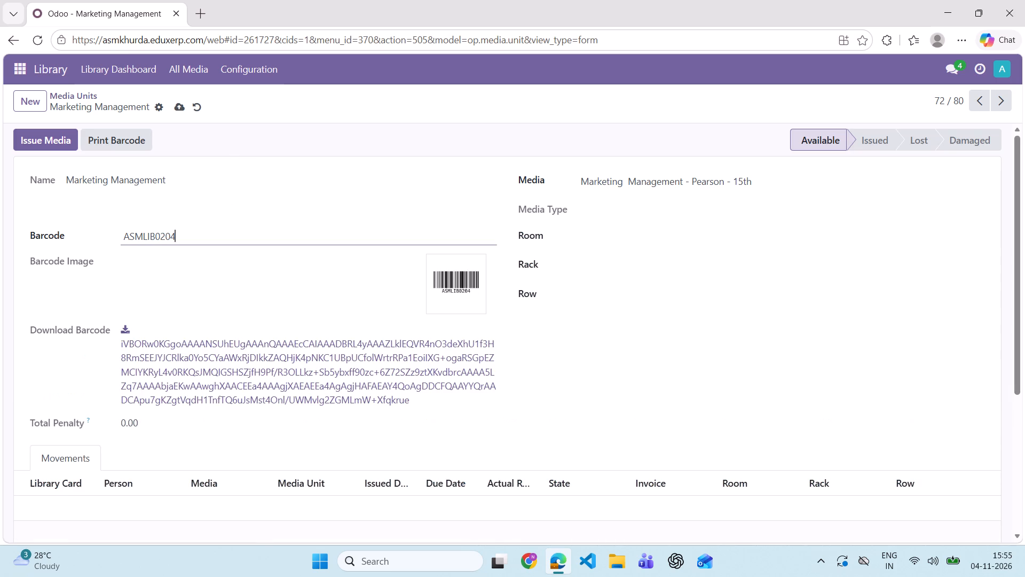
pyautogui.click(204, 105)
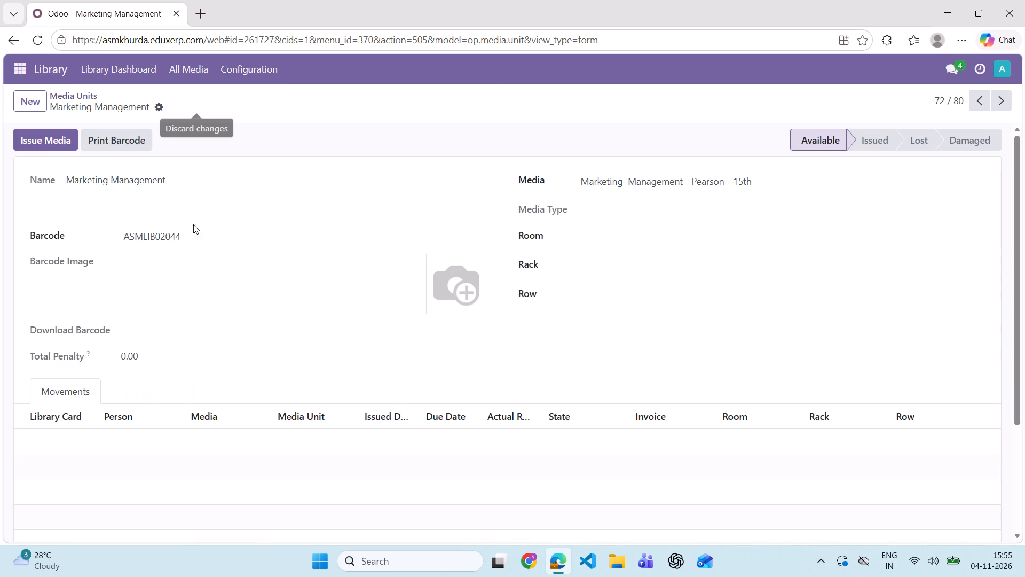
# Generate this unit's barcode image by removing and re-entering the last digit of ASMLIB02044, and move on to the next record.
pyautogui.click(191, 242)
pyautogui.press('BackSpace')
pyautogui.click(219, 138)
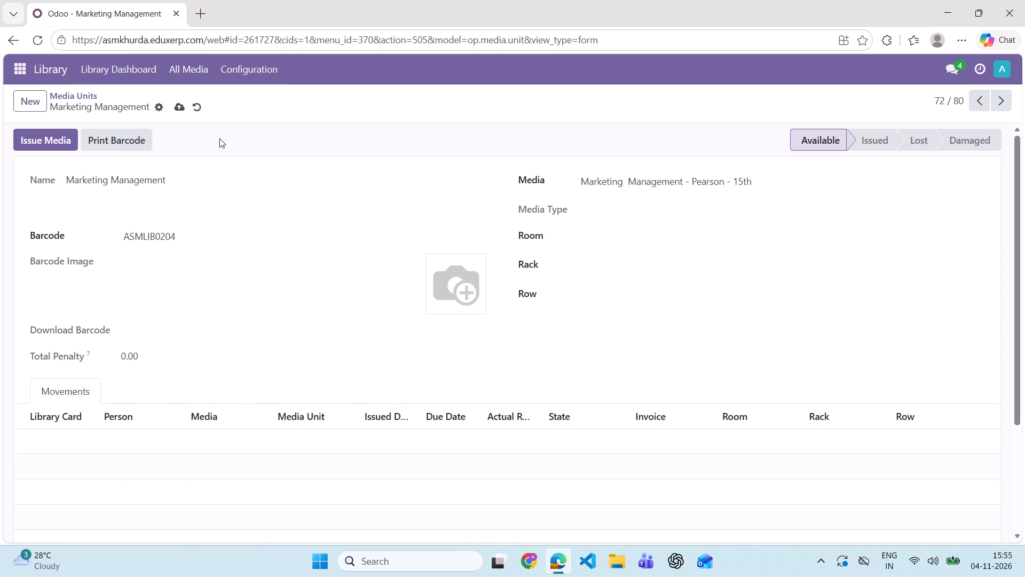
pyautogui.click(196, 227)
pyautogui.click(192, 244)
pyautogui.press('4')
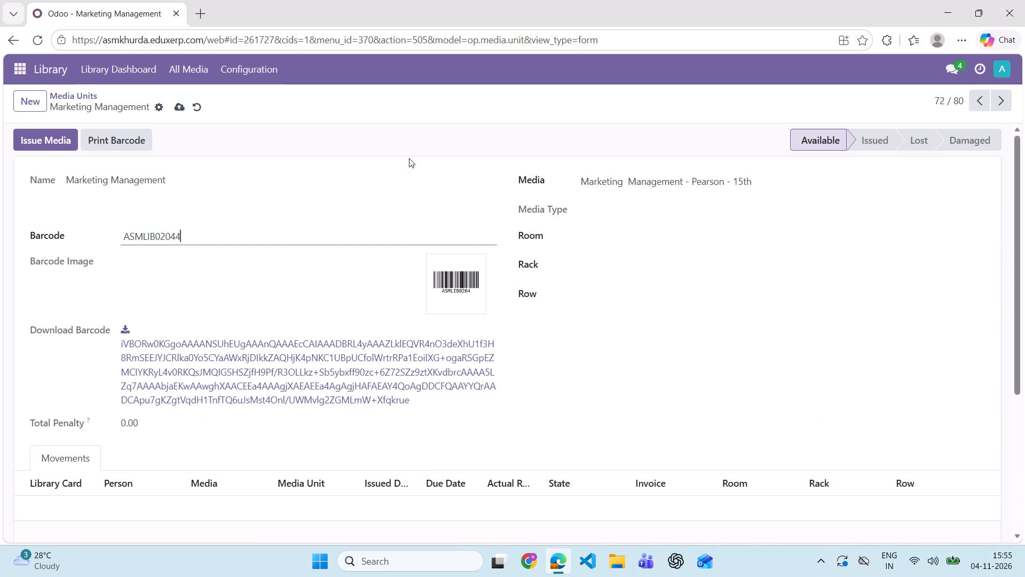
pyautogui.click(435, 111)
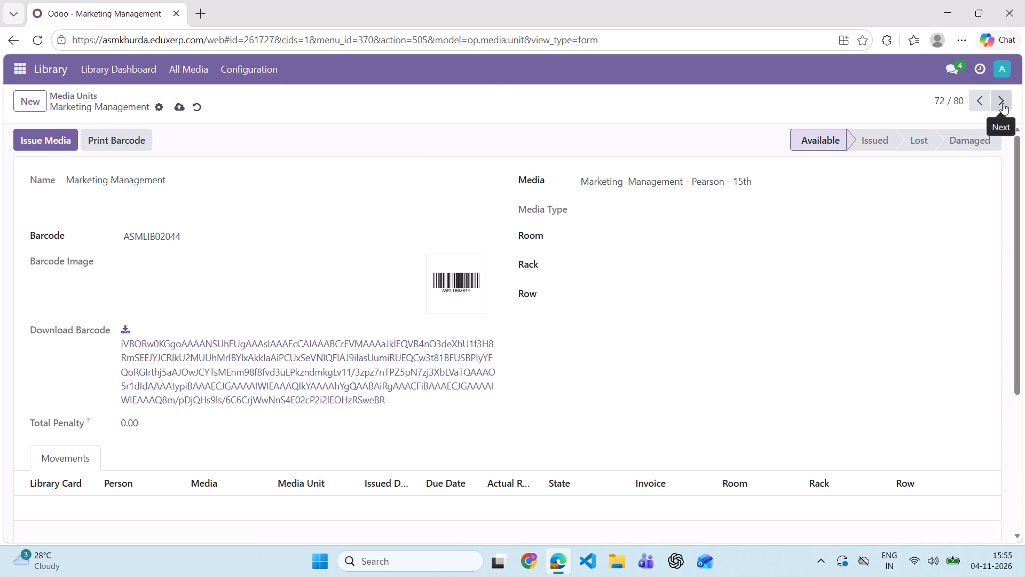
pyautogui.click(1003, 103)
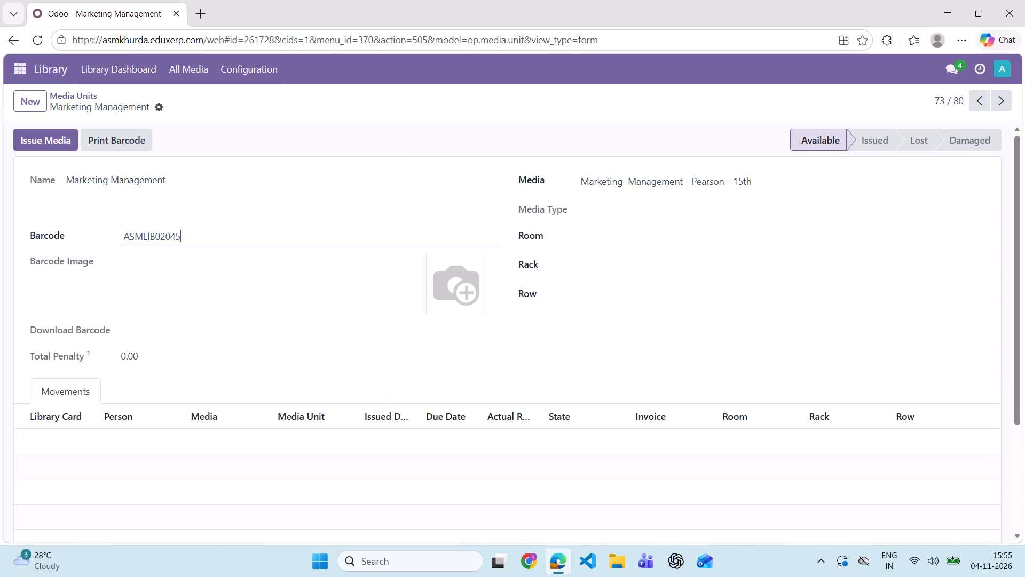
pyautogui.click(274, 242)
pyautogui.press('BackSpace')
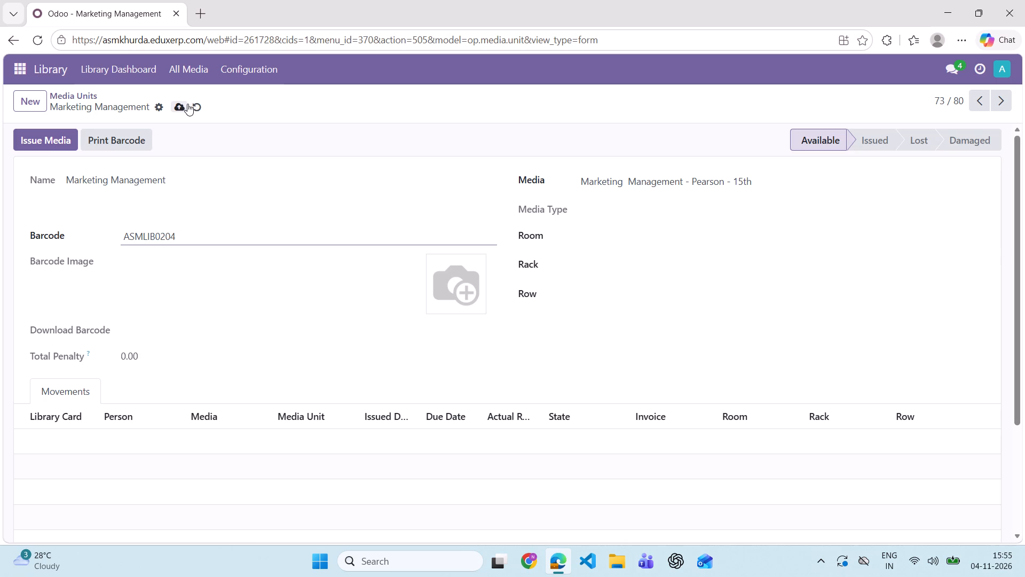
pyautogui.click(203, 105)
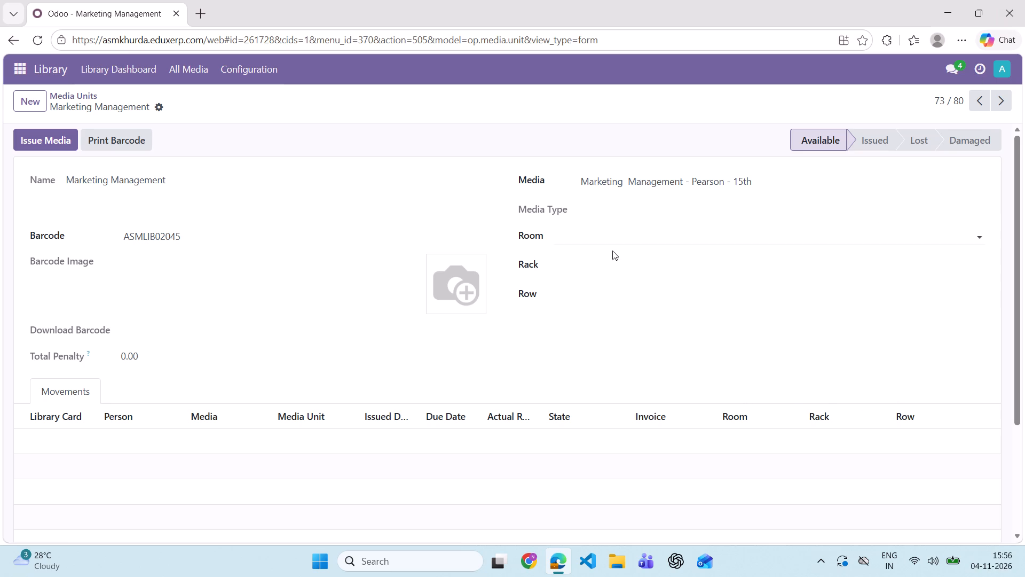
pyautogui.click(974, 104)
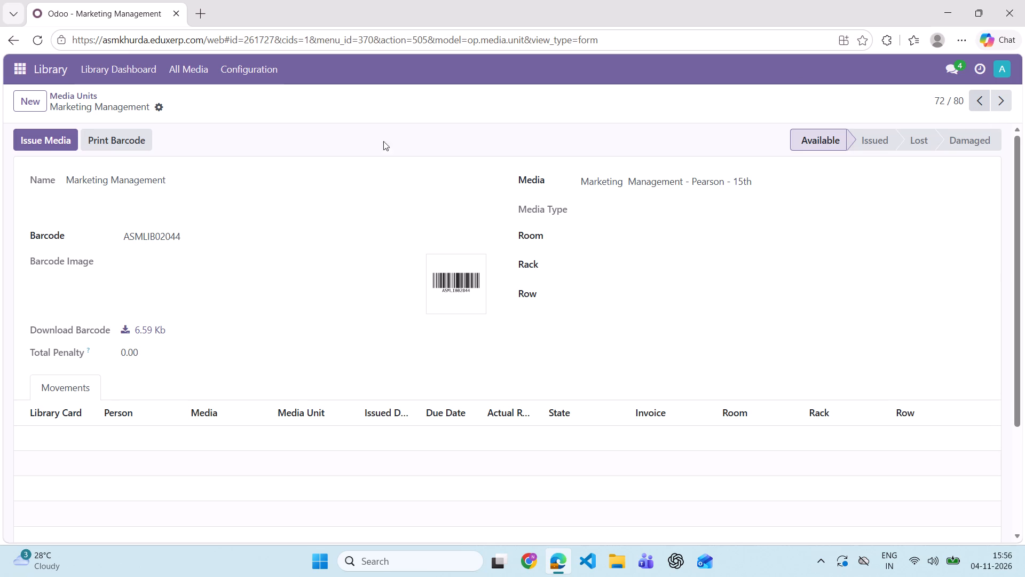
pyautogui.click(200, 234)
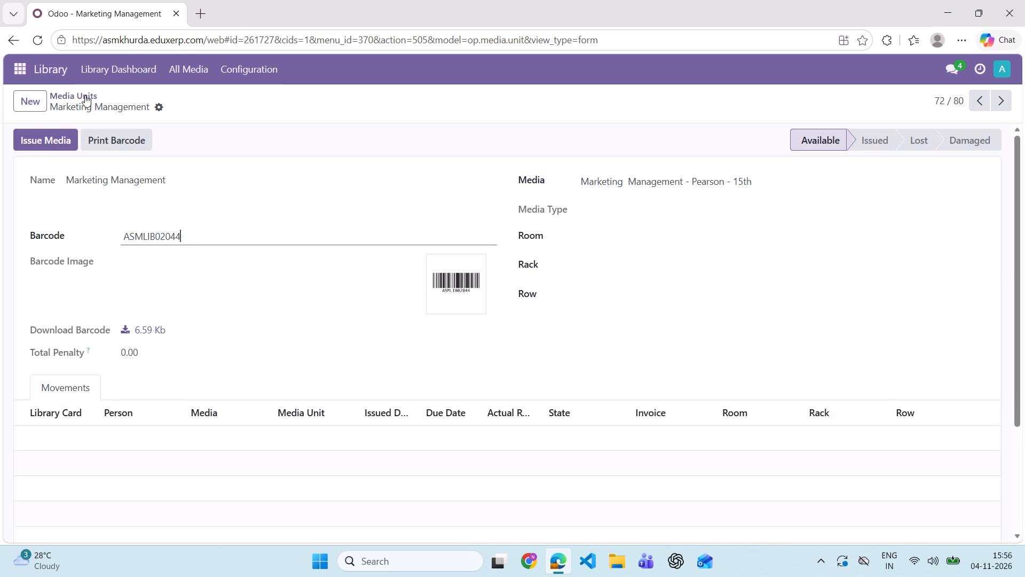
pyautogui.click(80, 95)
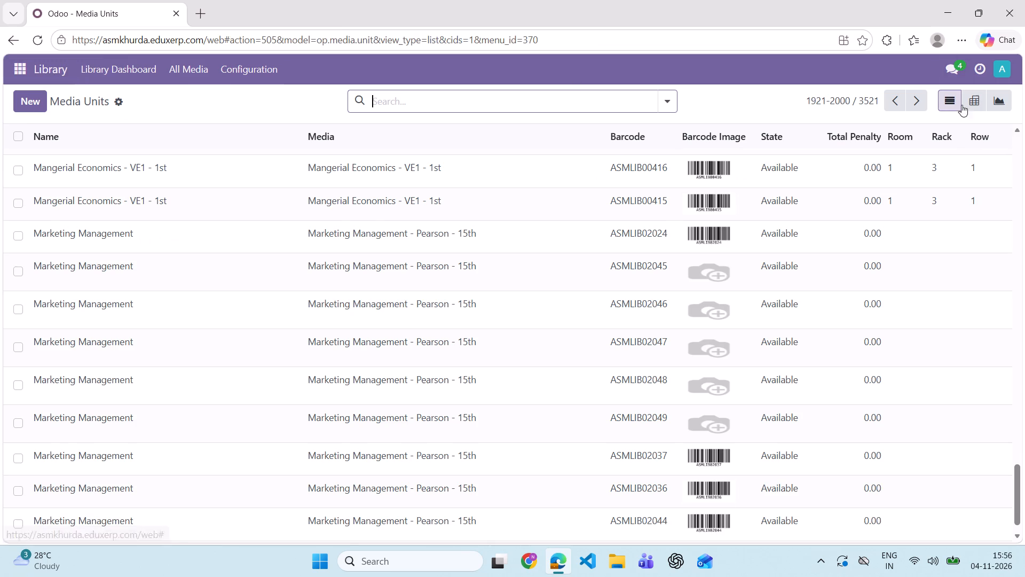
# Open Marketing Management unit ASMLIB02045, generate its barcode image by removing and re-entering the last digit 5, and move on to the next record.
pyautogui.click(700, 279)
pyautogui.click(214, 242)
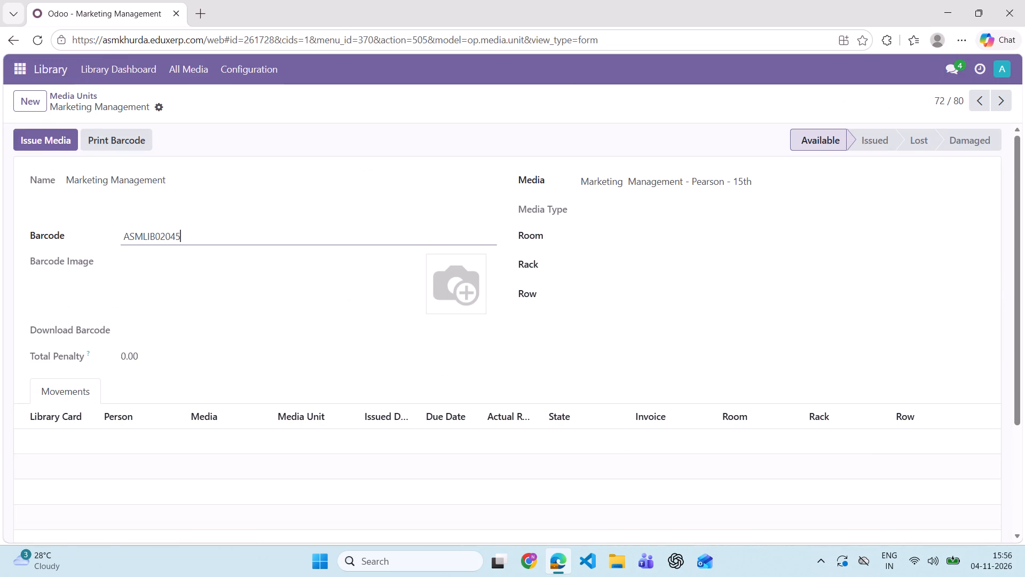
pyautogui.press('BackSpace')
pyautogui.click(223, 138)
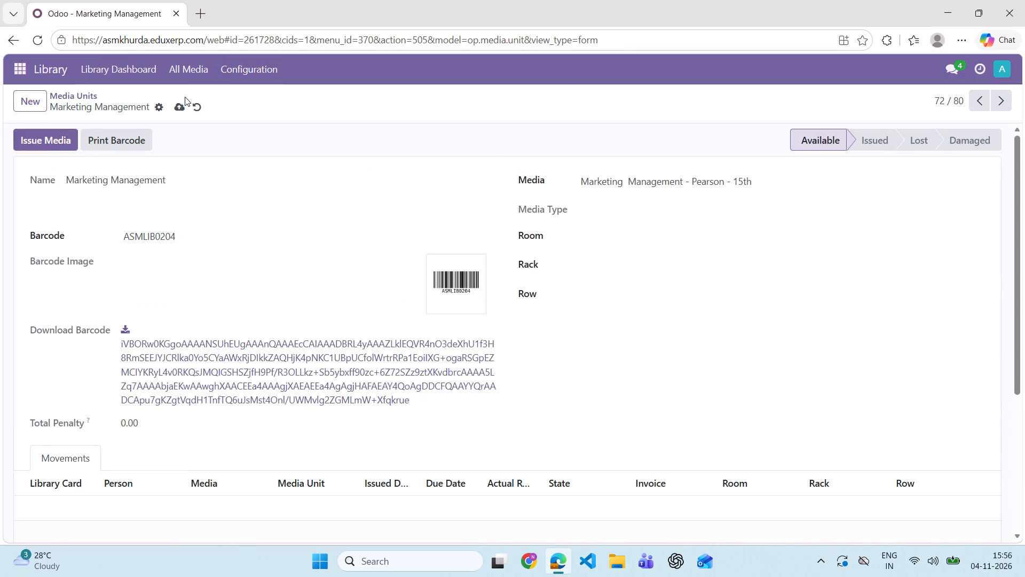
pyautogui.click(190, 241)
pyautogui.press('5')
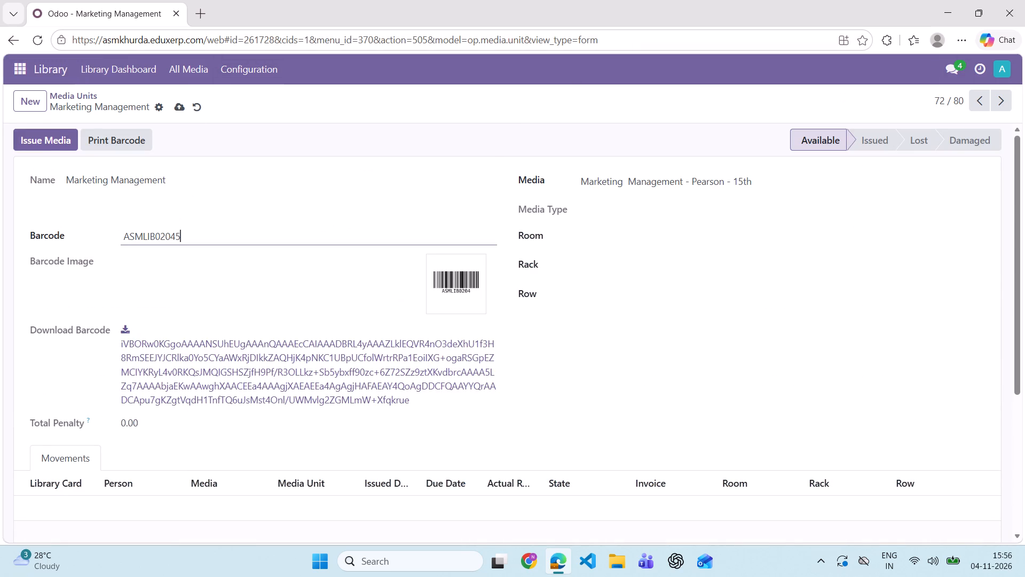
pyautogui.click(1004, 97)
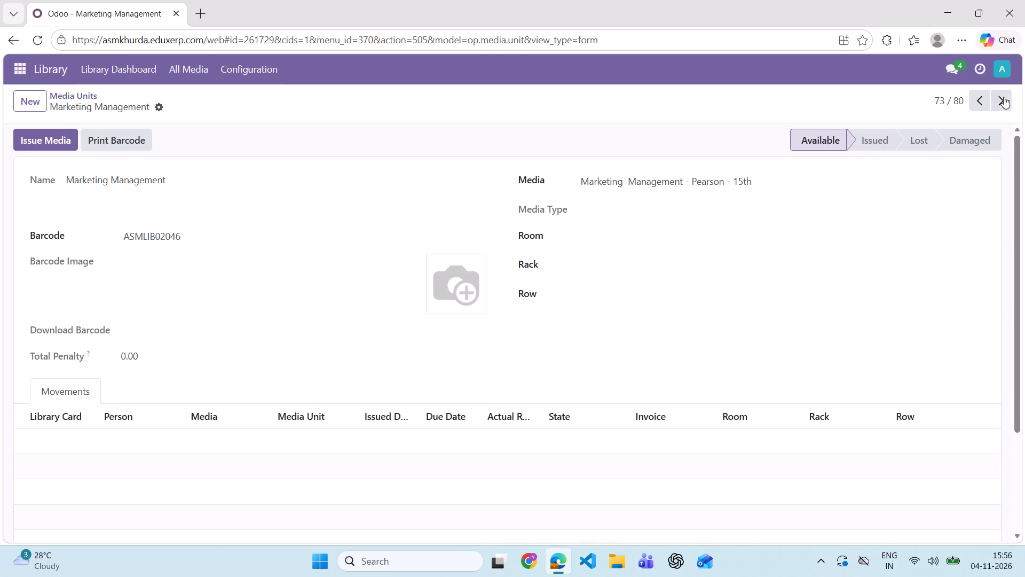
# Generate this unit's barcode image by removing and re-entering the last digit of ASMLIB02046, and move on to the next record.
pyautogui.click(210, 233)
pyautogui.press('BackSpace')
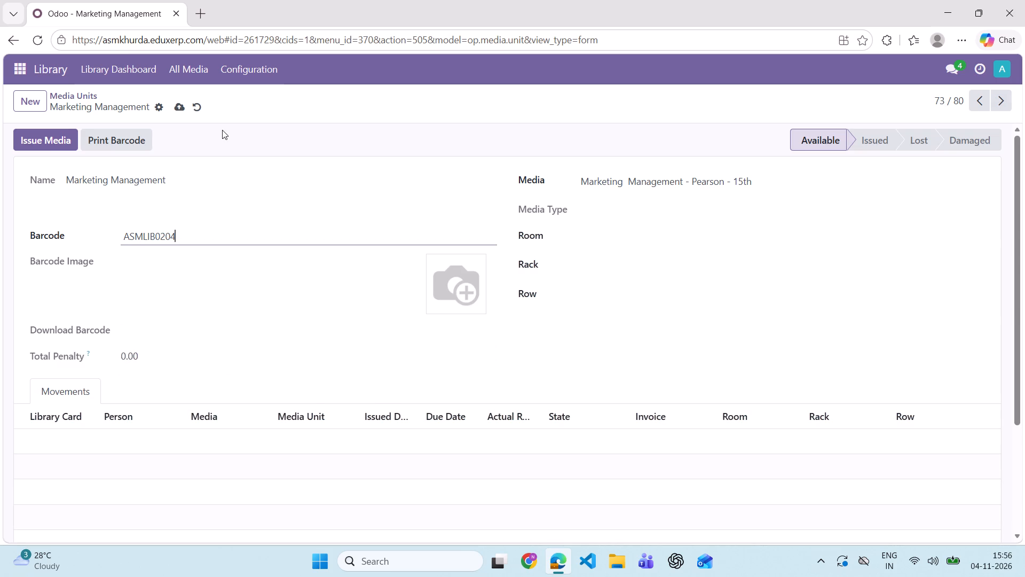
pyautogui.click(222, 142)
pyautogui.click(219, 236)
pyautogui.press('6')
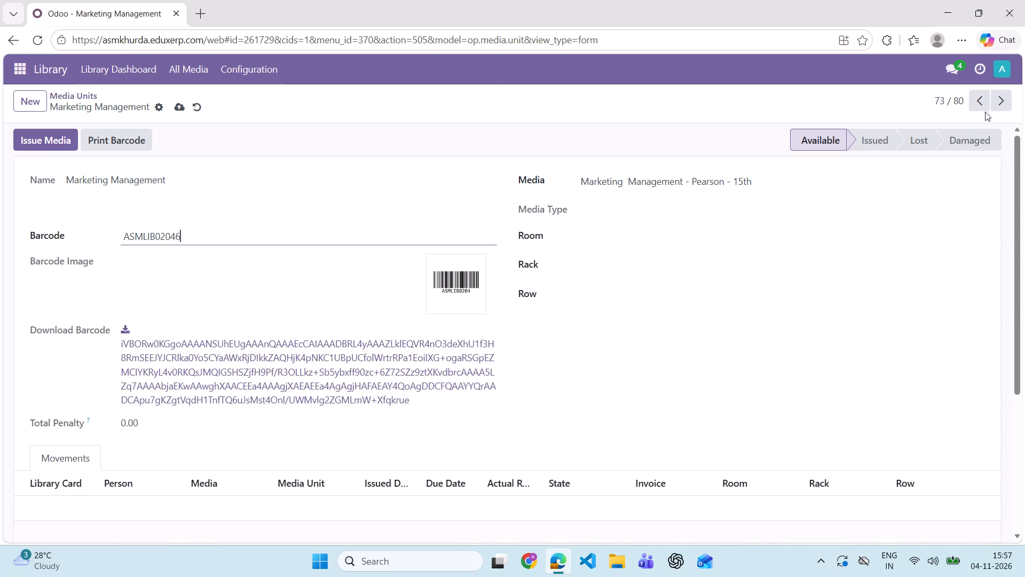
pyautogui.click(1009, 96)
# Generate this unit's barcode image by removing and re-entering the last digit of ASMLIB02047, and move on to the next record.
pyautogui.click(214, 231)
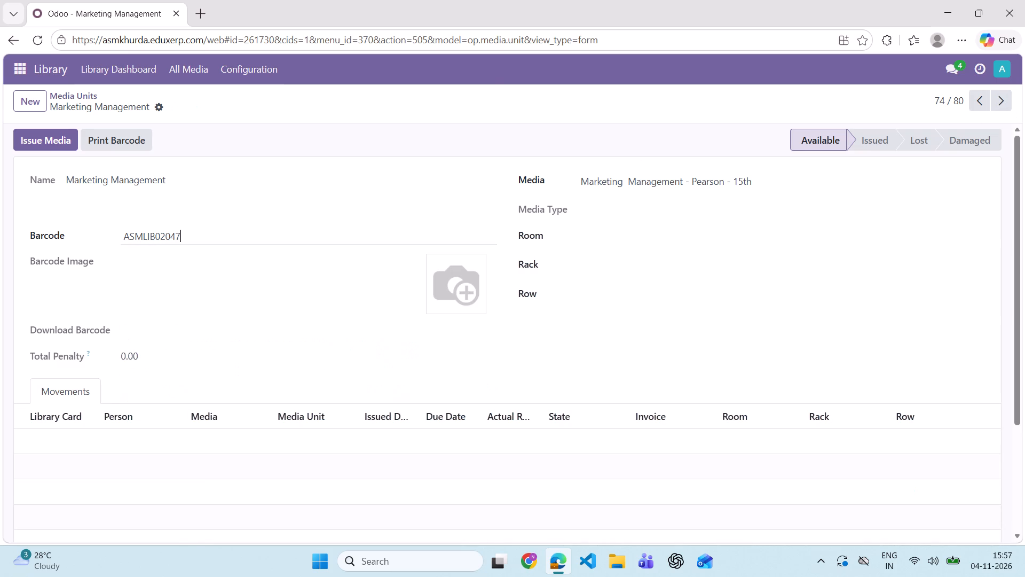
pyautogui.press('BackSpace')
pyautogui.click(188, 147)
pyautogui.click(199, 233)
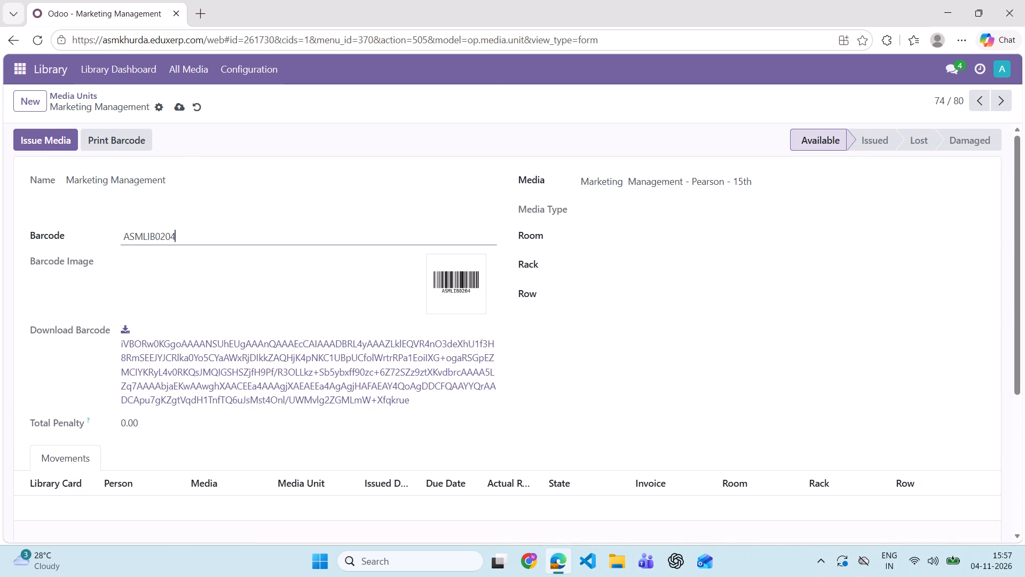
pyautogui.press('7')
pyautogui.click(1002, 100)
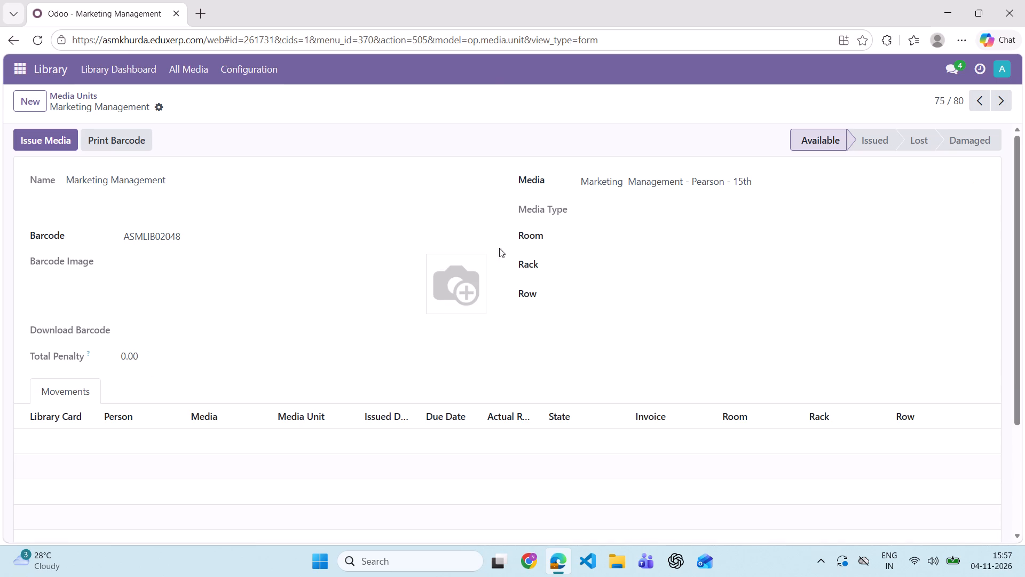
# Generate this unit's barcode image by removing and re-entering the last digit of ASMLIB02048, and move on to the next record.
pyautogui.click(215, 233)
pyautogui.press('BackSpace')
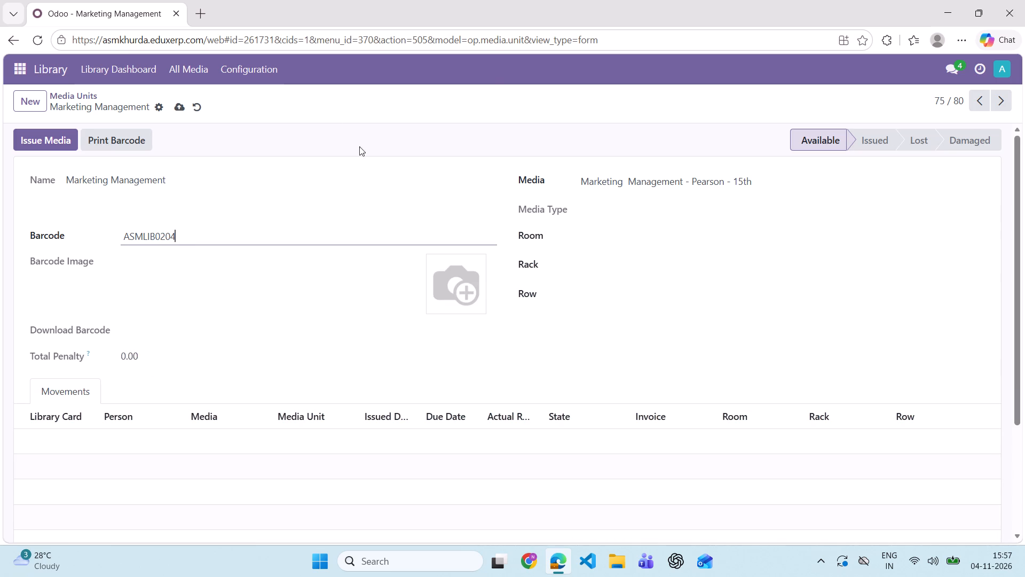
pyautogui.click(321, 116)
pyautogui.click(192, 239)
pyautogui.press('8')
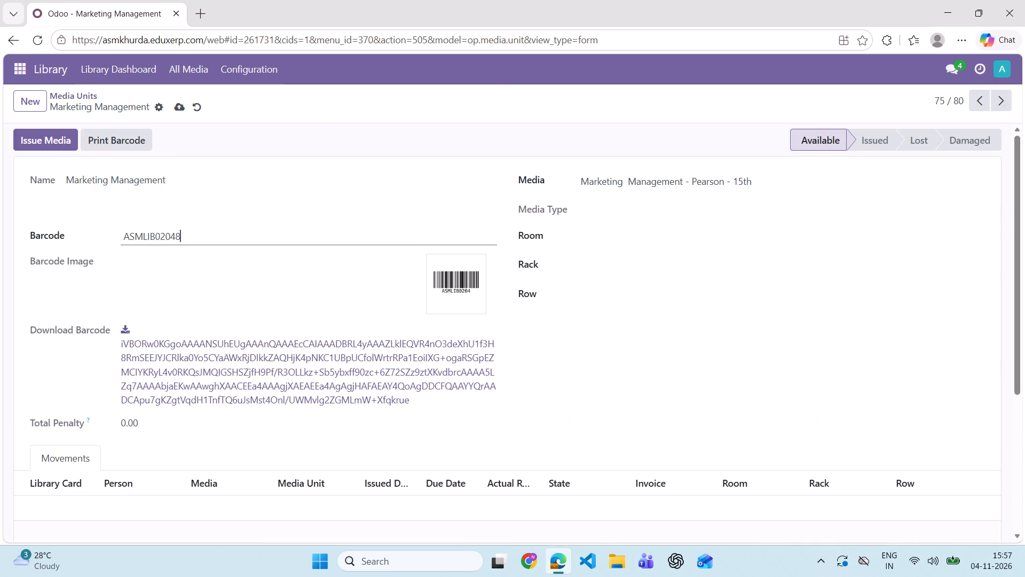
pyautogui.click(1004, 96)
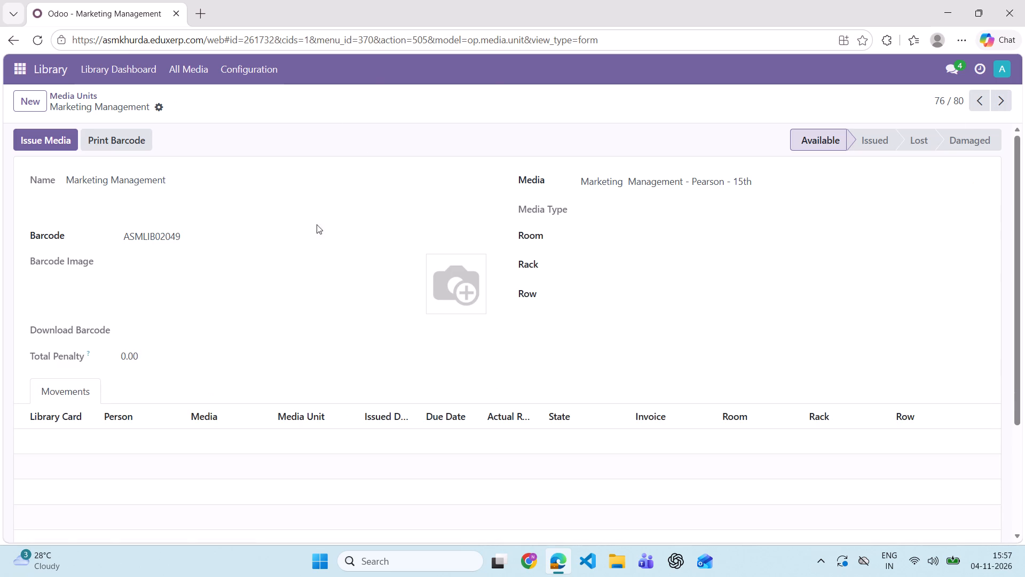
# Generate this unit's barcode image by removing and re-entering the last digit of ASMLIB02049, and move on to the next record.
pyautogui.click(202, 237)
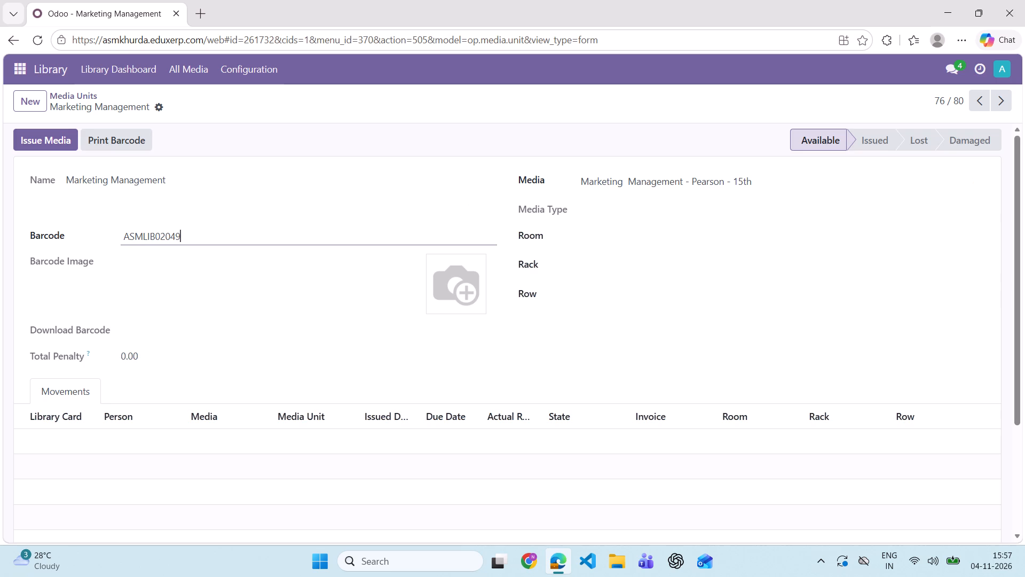
pyautogui.press('BackSpace')
pyautogui.click(209, 157)
pyautogui.click(211, 238)
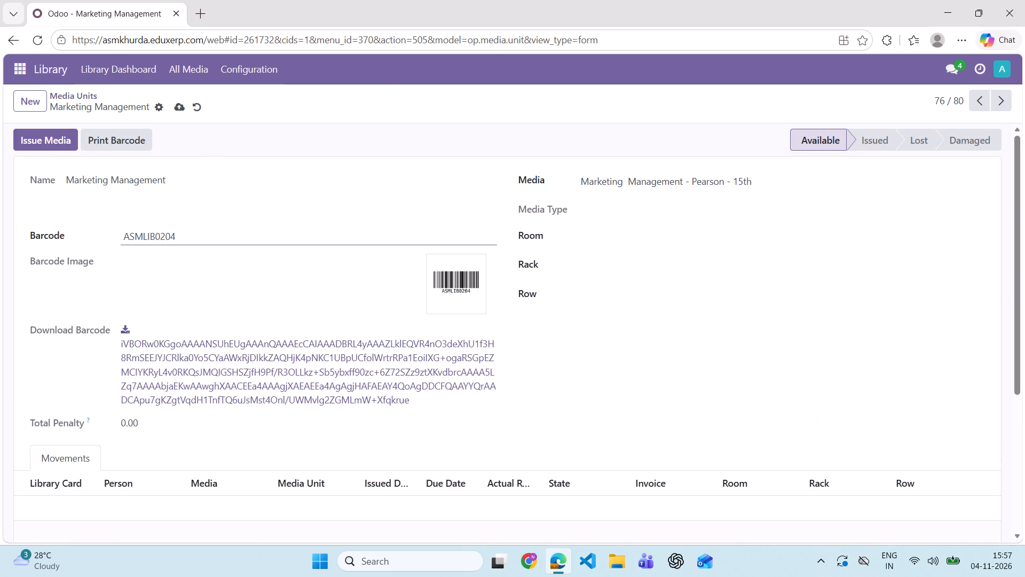
pyautogui.press('9')
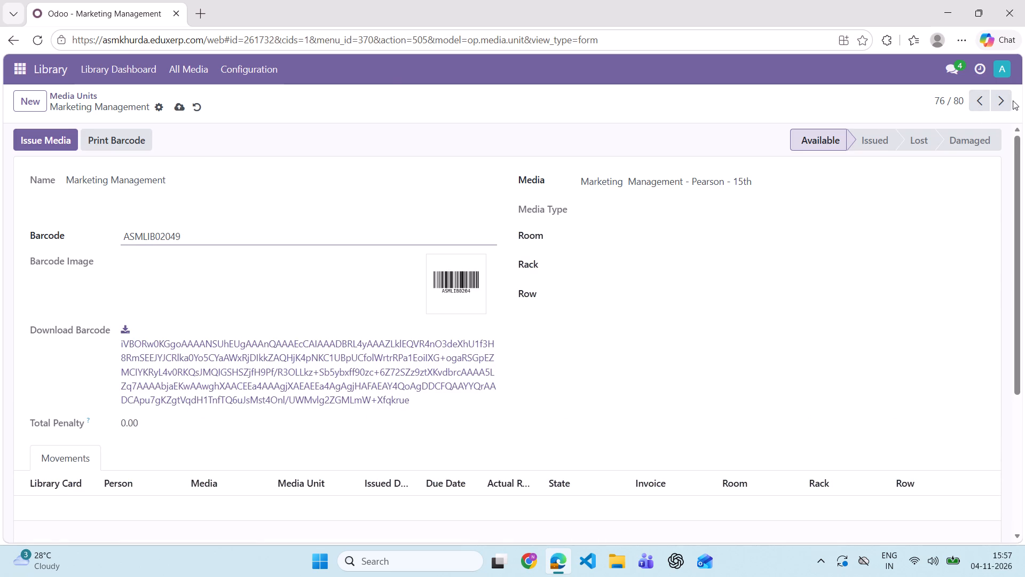
pyautogui.click(1009, 103)
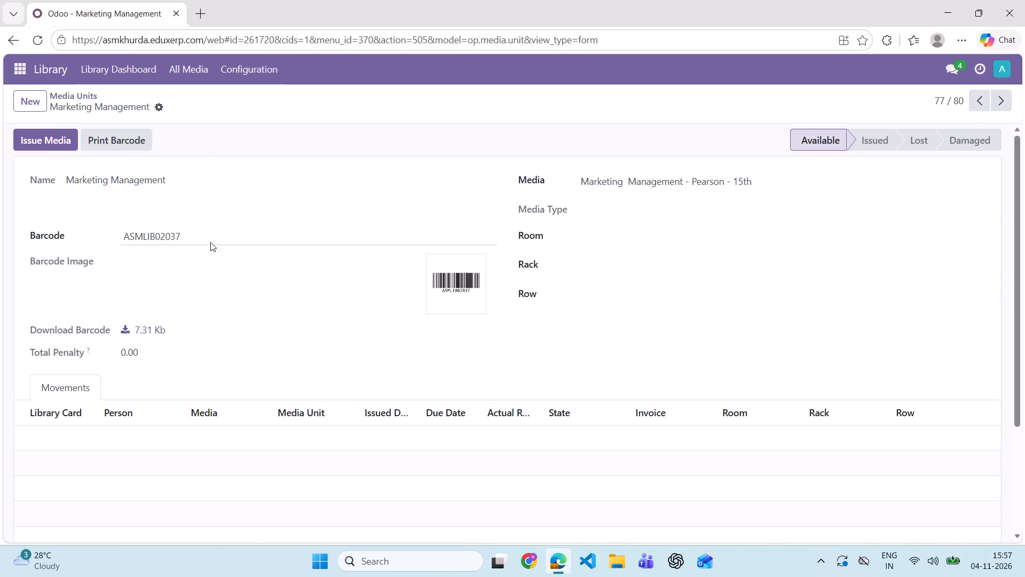
# Go through the remaining Marketing Management records up to the last one, checking each for a barcode image.
pyautogui.click(213, 231)
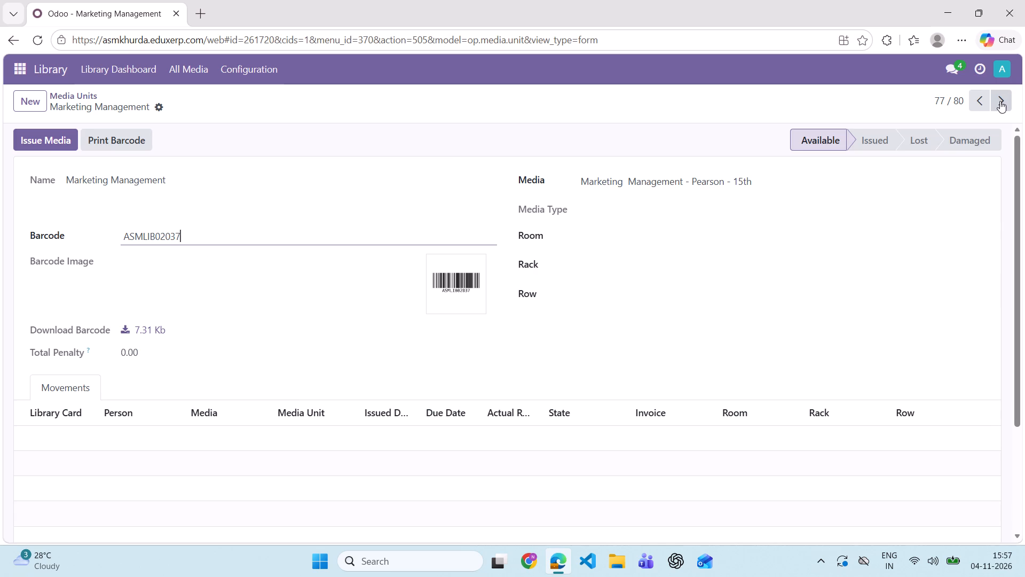
pyautogui.click(1000, 101)
pyautogui.click(1000, 101)
pyautogui.click(1000, 101)
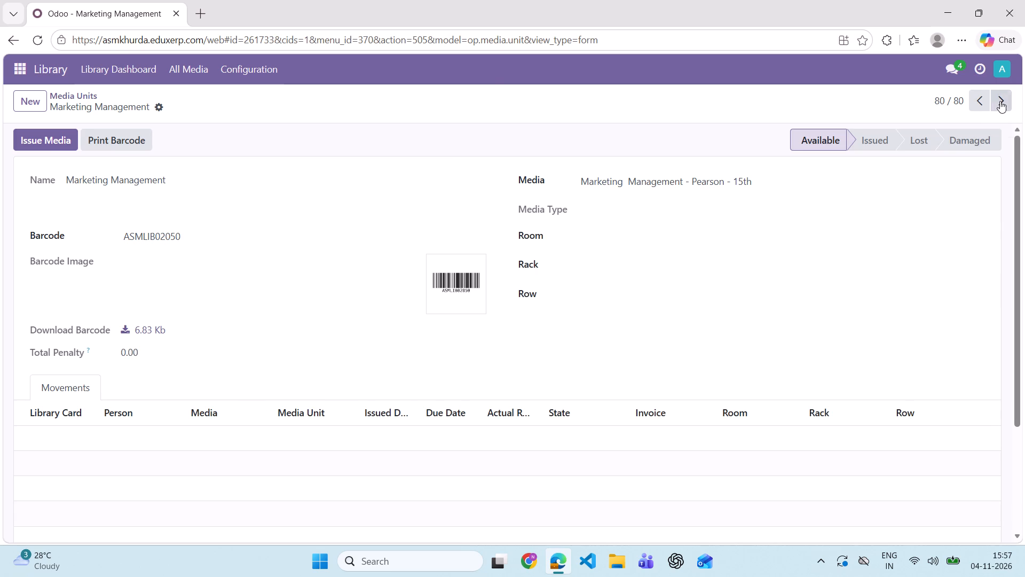
# Return to the Media Units list and, after checking the current page's barcode images, advance to records 2001-2080.
pyautogui.click(1000, 101)
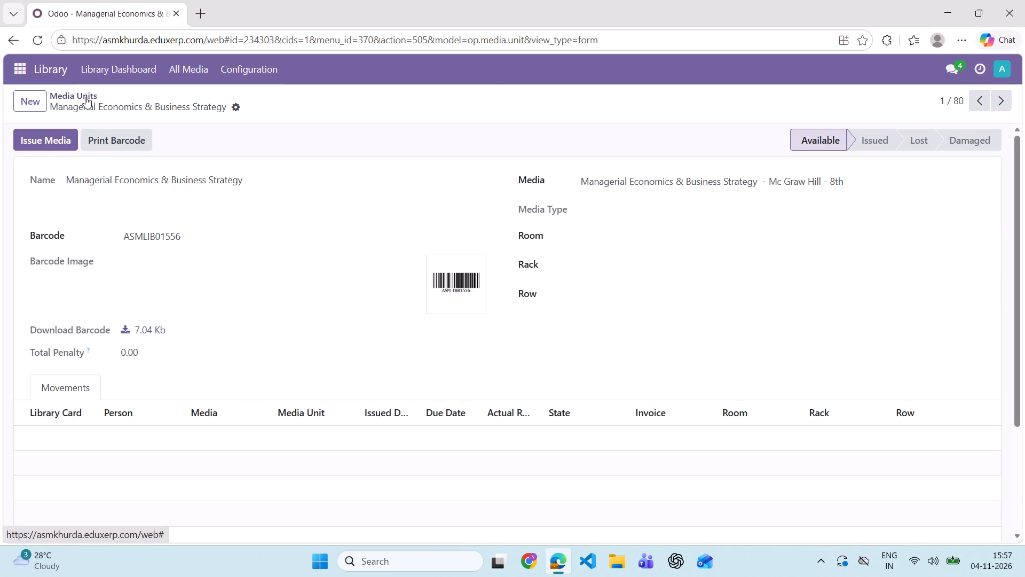
pyautogui.click(85, 97)
pyautogui.scroll(-9, 744, 260)
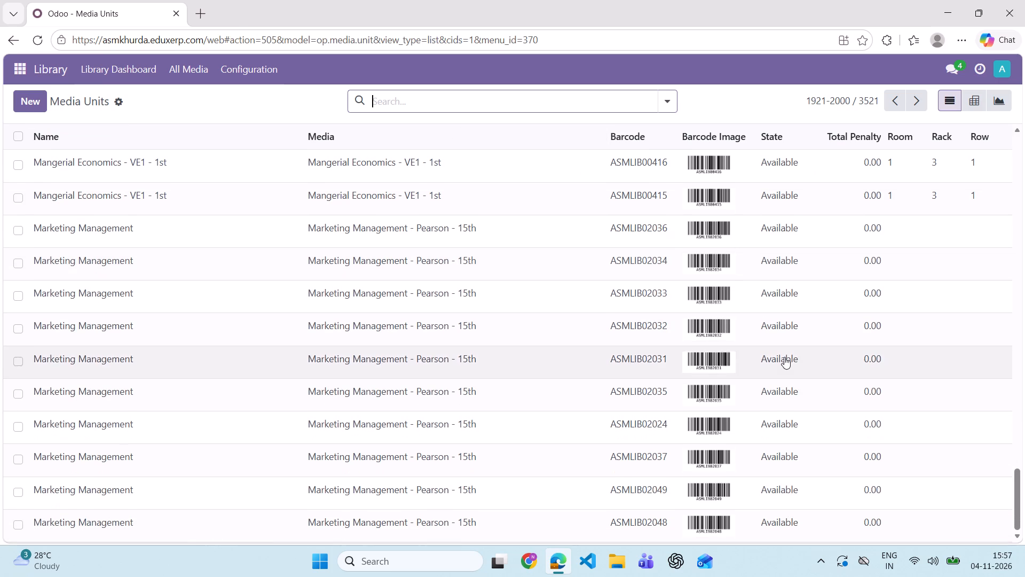
pyautogui.scroll(20, 785, 358)
pyautogui.scroll(8, 785, 358)
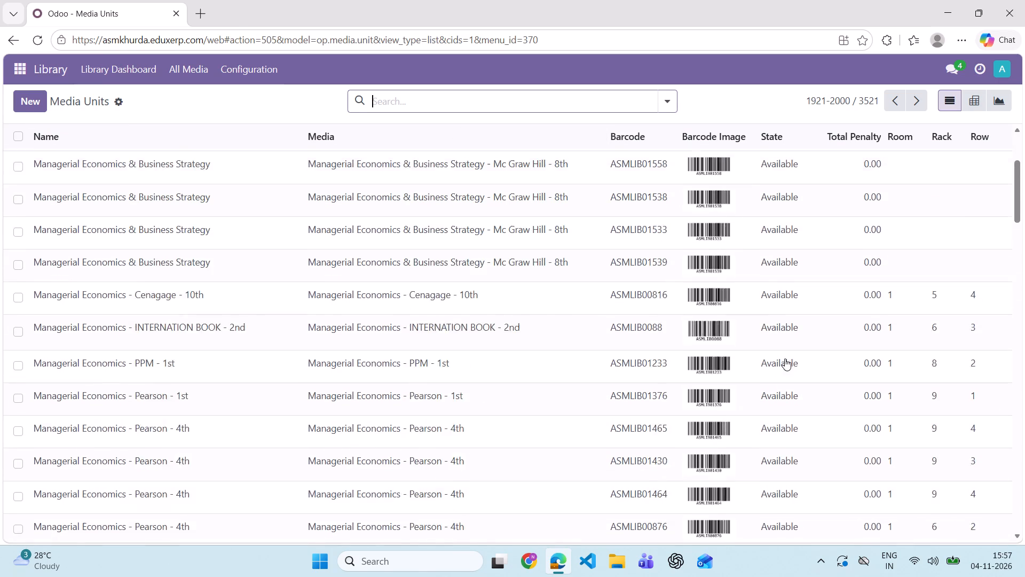
pyautogui.scroll(14, 785, 358)
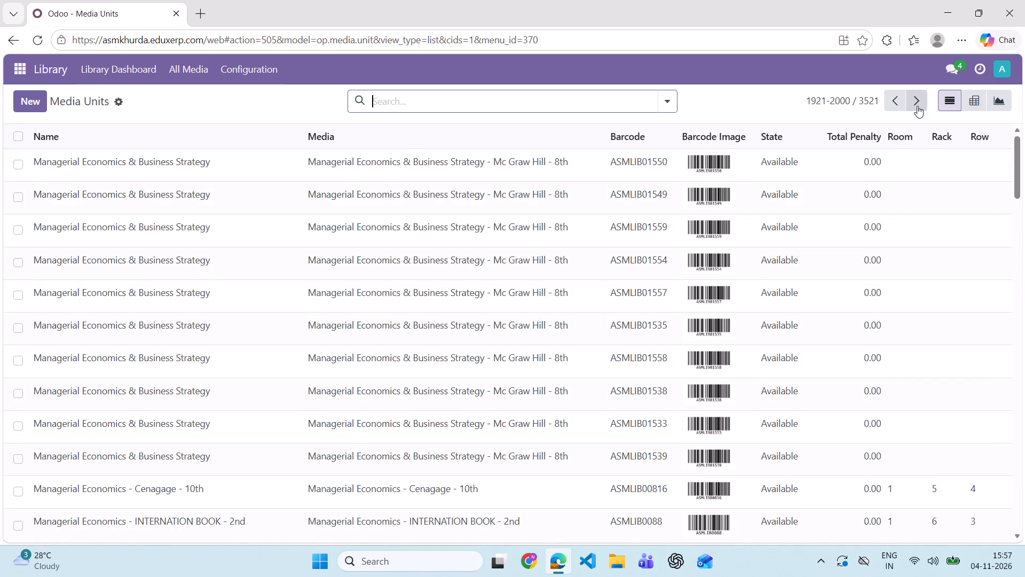
pyautogui.click(917, 106)
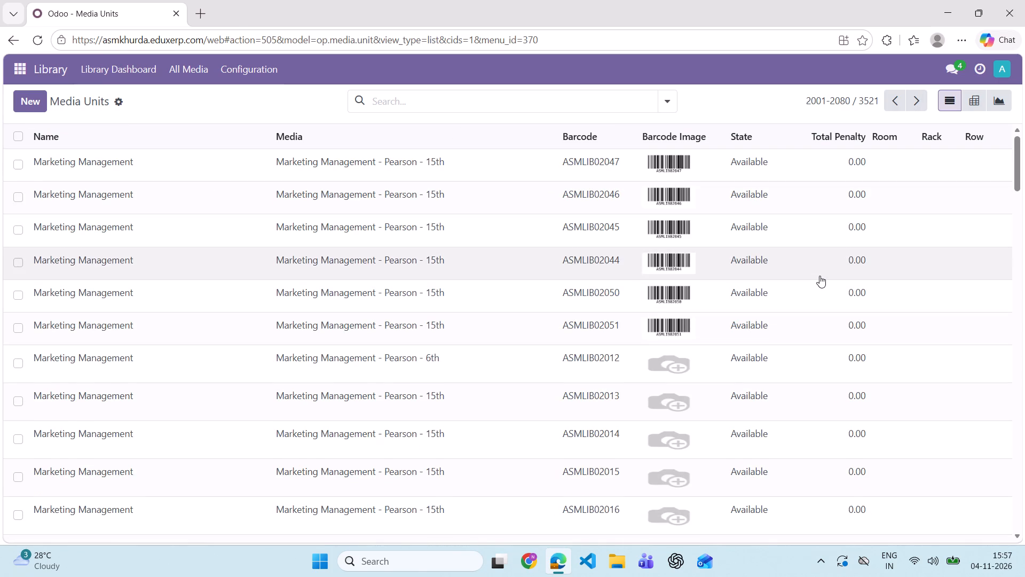
# Examine the whole page of media units 2001-2080 for records without a barcode image, and return to its first records.
pyautogui.scroll(4, 819, 276)
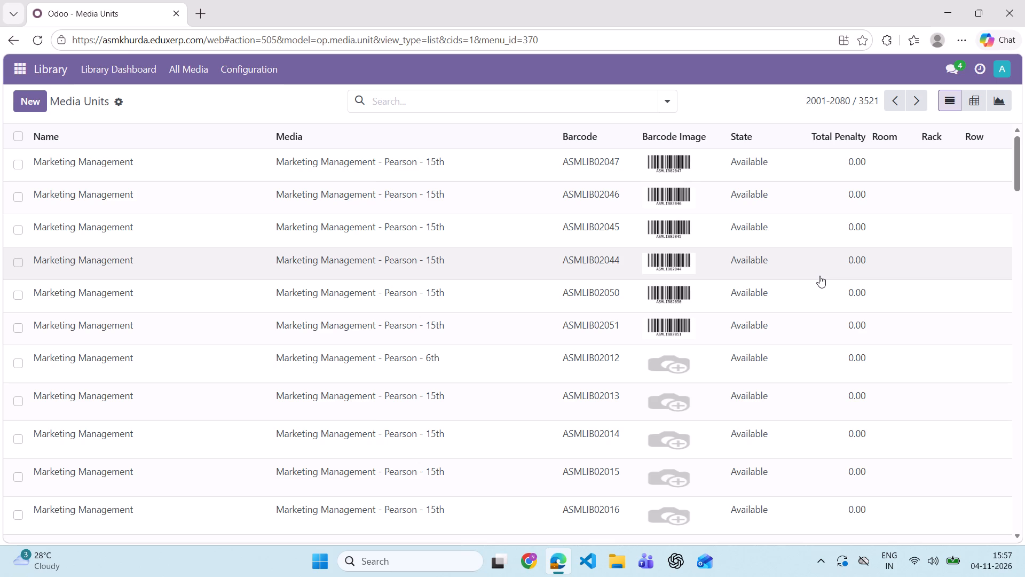
pyautogui.scroll(-7, 819, 276)
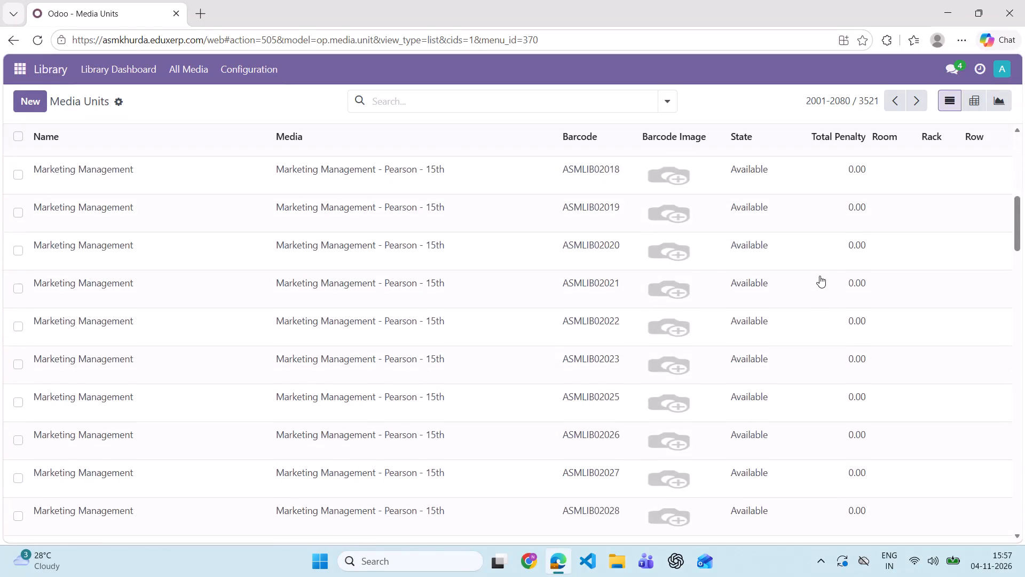
pyautogui.scroll(-19, 819, 276)
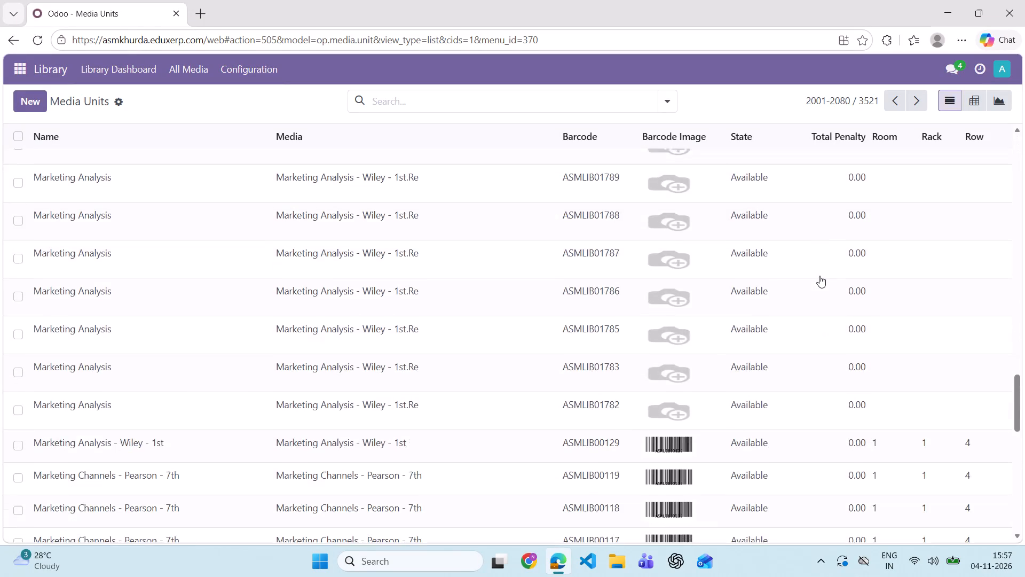
pyautogui.scroll(-19, 819, 276)
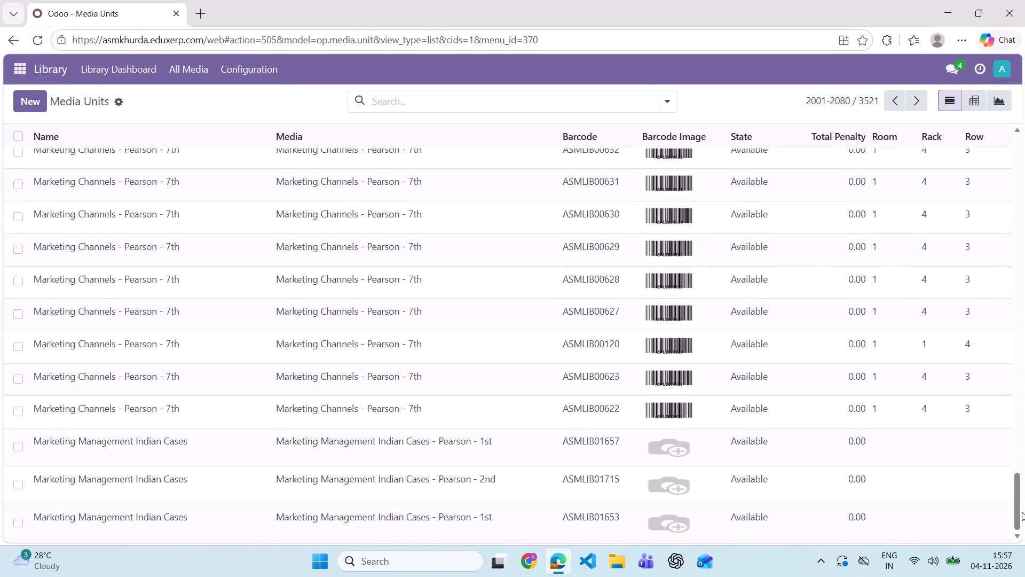
pyautogui.moveTo(1017, 514); pyautogui.dragTo(1005, 168)
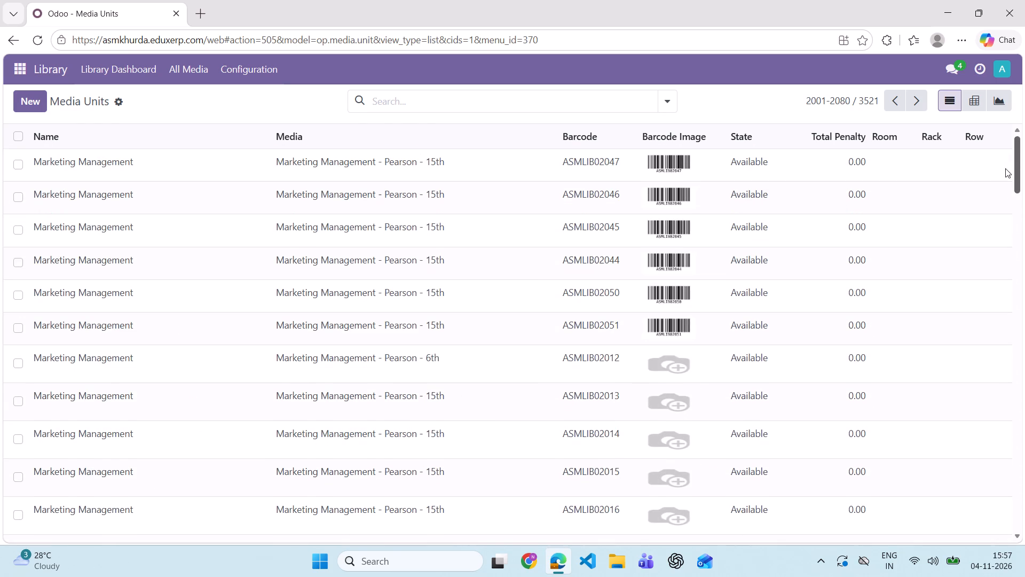
pyautogui.moveTo(1005, 168); pyautogui.dragTo(1007, 157)
pyautogui.scroll(5, 987, 198)
pyautogui.moveTo(1018, 169); pyautogui.dragTo(1019, 155)
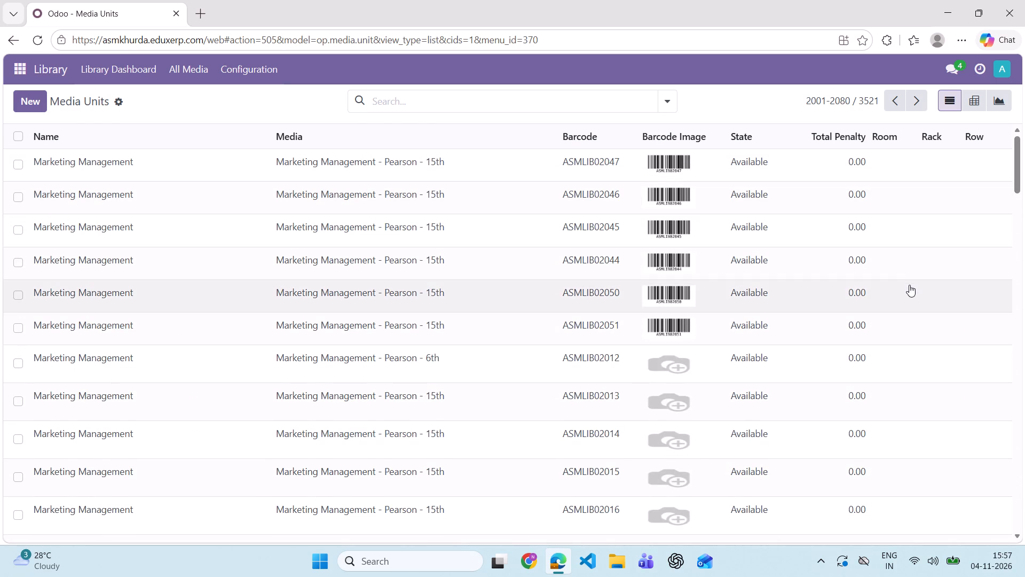
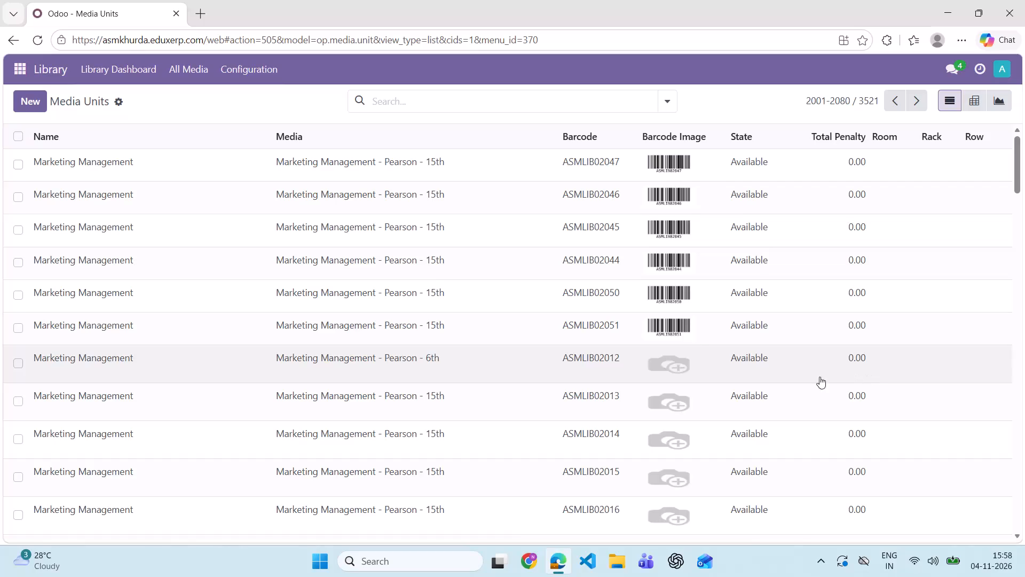
# Open unit ASMLIB02012, generate its barcode image by removing and re-entering the last digit 2, and move on to the next record.
pyautogui.click(492, 374)
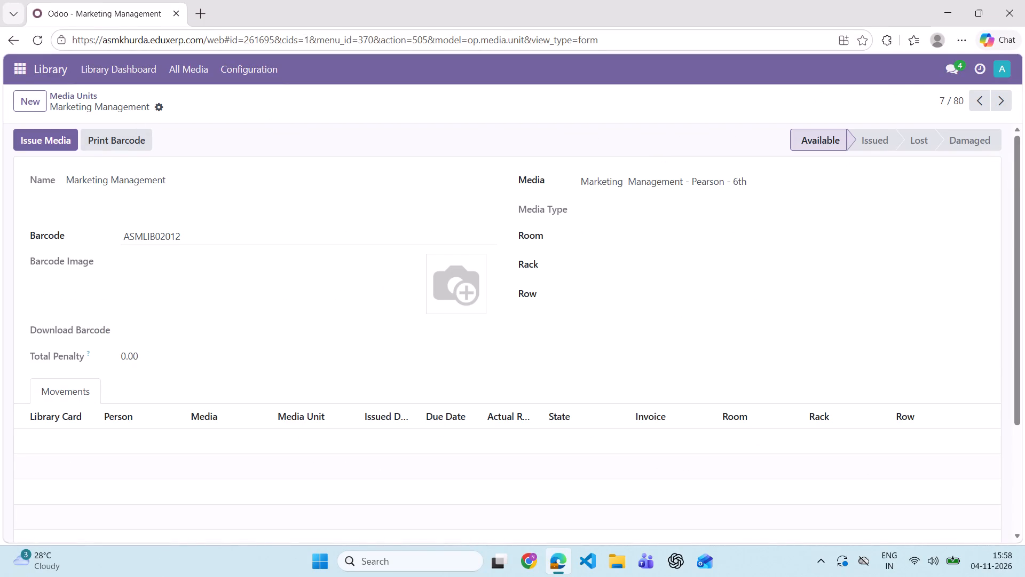
pyautogui.click(227, 236)
pyautogui.press('BackSpace')
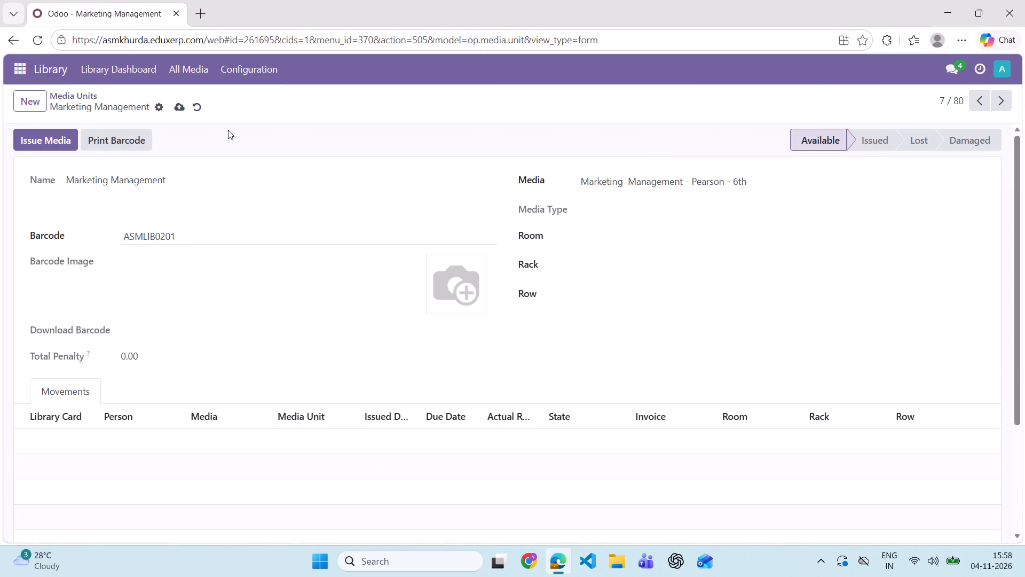
pyautogui.click(230, 127)
pyautogui.click(192, 231)
pyautogui.press('2')
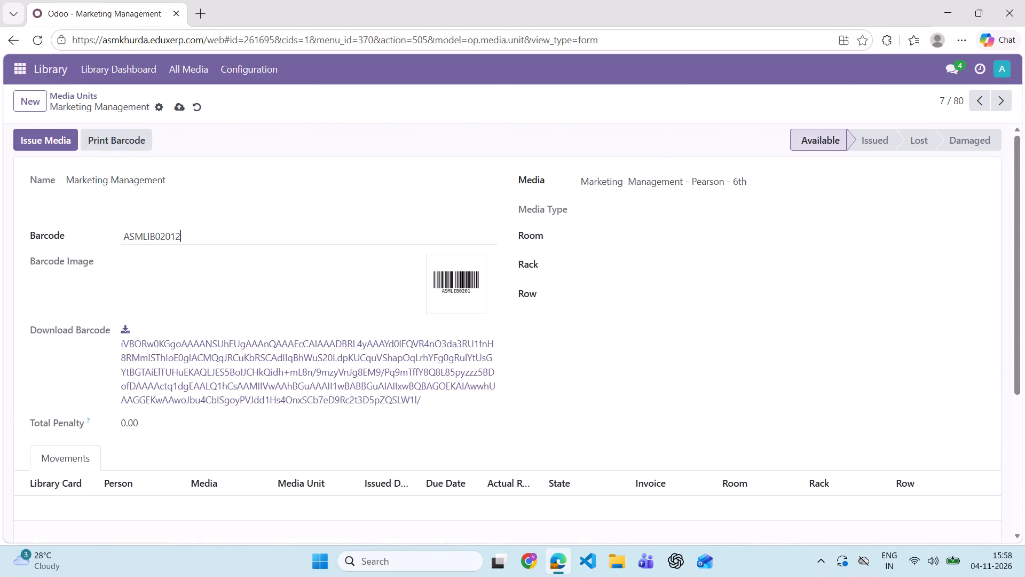
pyautogui.click(994, 102)
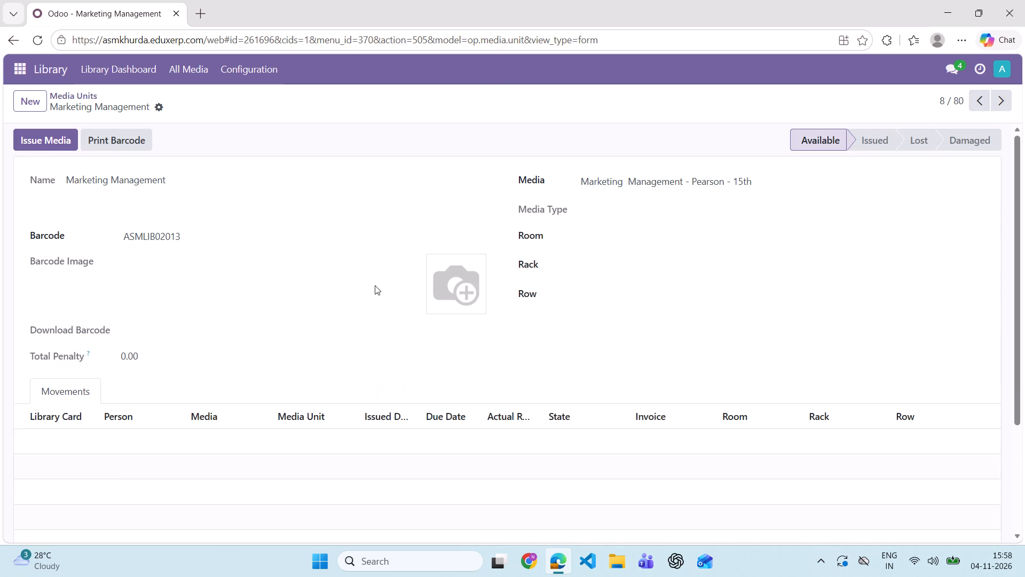
# Generate the barcode image for ASMLIB02013 by removing and re-entering the last digit 3, and move on to the next record.
pyautogui.click(188, 238)
pyautogui.press('BackSpace')
pyautogui.click(184, 160)
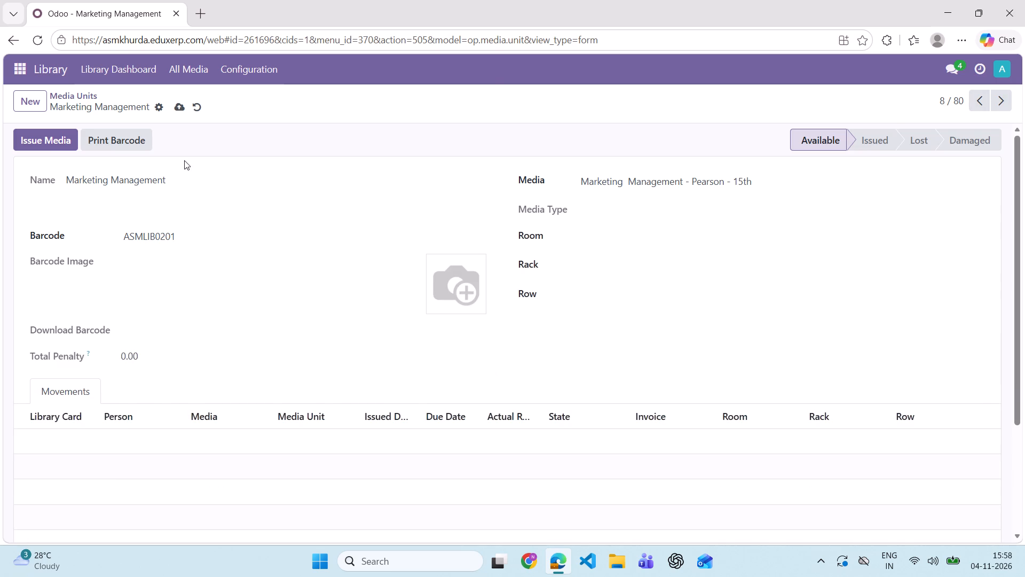
pyautogui.click(179, 238)
pyautogui.press('3')
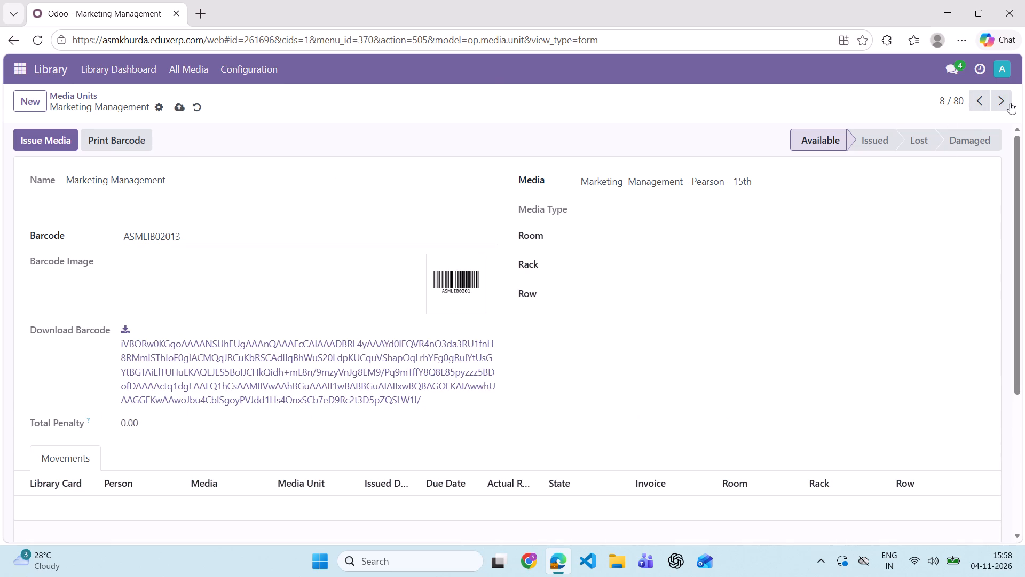
pyautogui.click(1005, 102)
# Generate the barcode image for ASMLIB02014 by removing and re-entering the last digit 4, and move on to the next record.
pyautogui.click(241, 241)
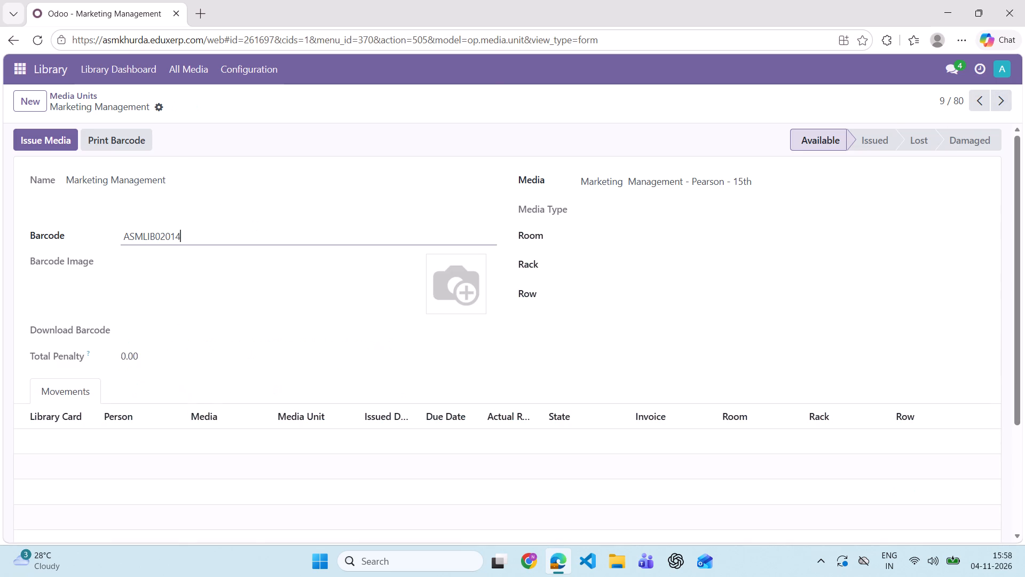
pyautogui.press('BackSpace')
pyautogui.click(231, 140)
pyautogui.click(187, 233)
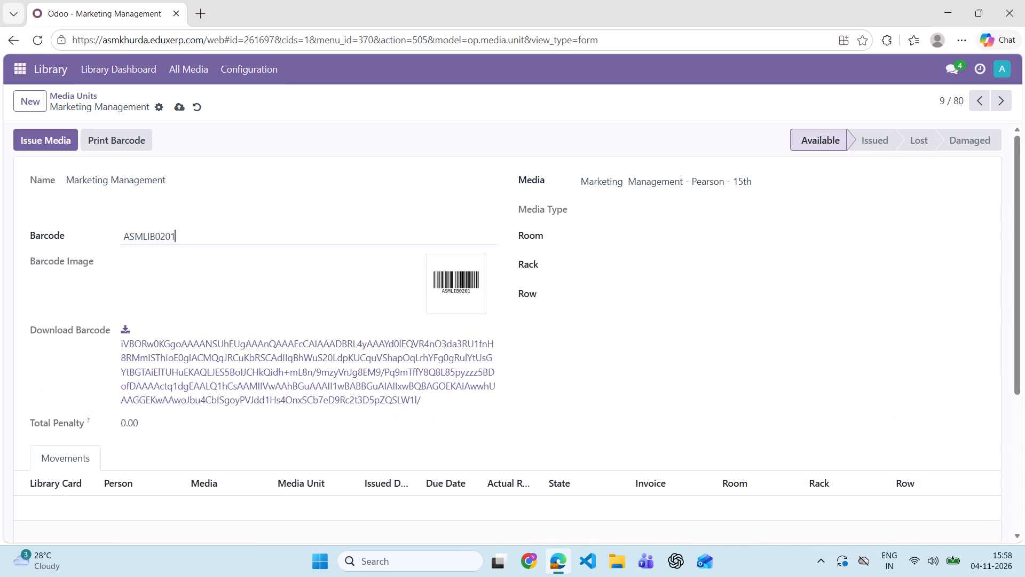
pyautogui.press('4')
pyautogui.click(1004, 95)
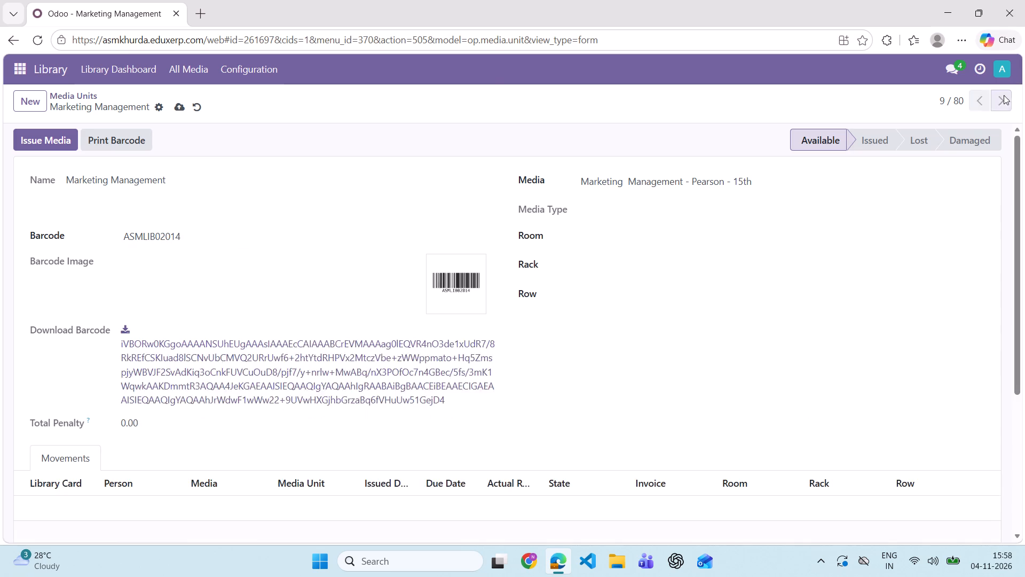
# Generate the barcode image for ASMLIB02015 by removing and re-entering the last digit 5, and move on to the next record.
pyautogui.click(210, 235)
pyautogui.press('BackSpace')
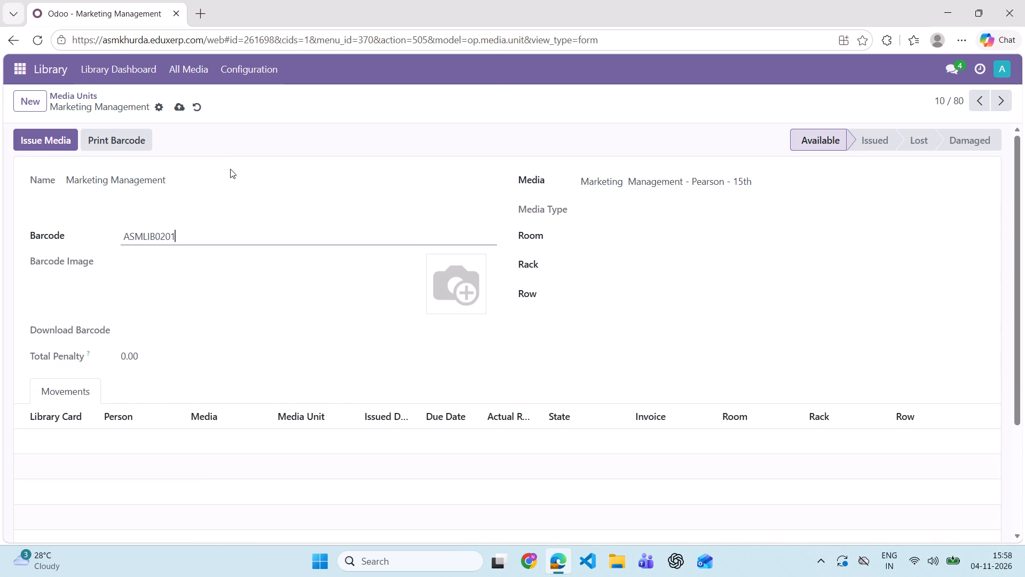
pyautogui.click(240, 141)
pyautogui.click(204, 238)
pyautogui.press('5')
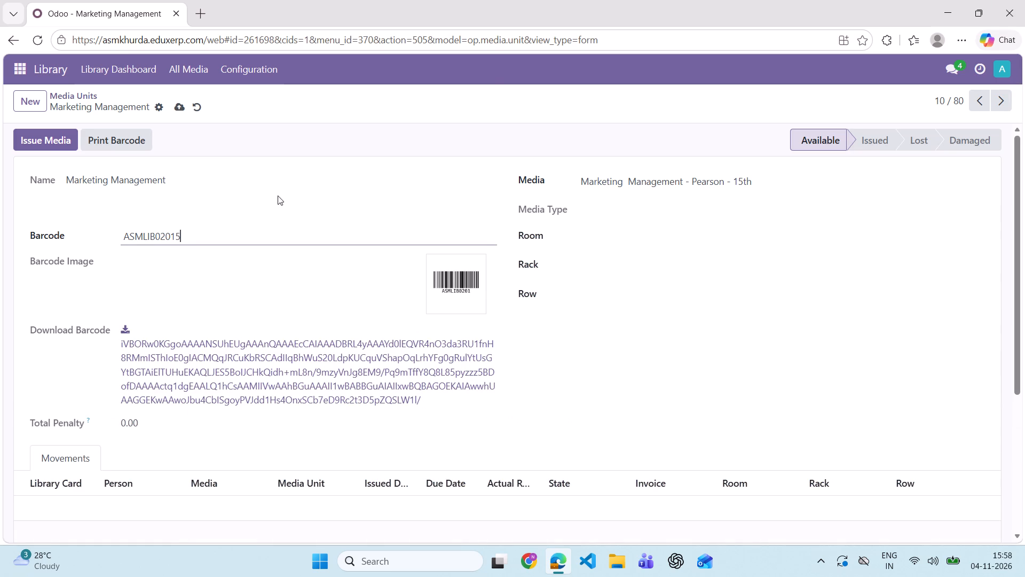
pyautogui.click(1000, 96)
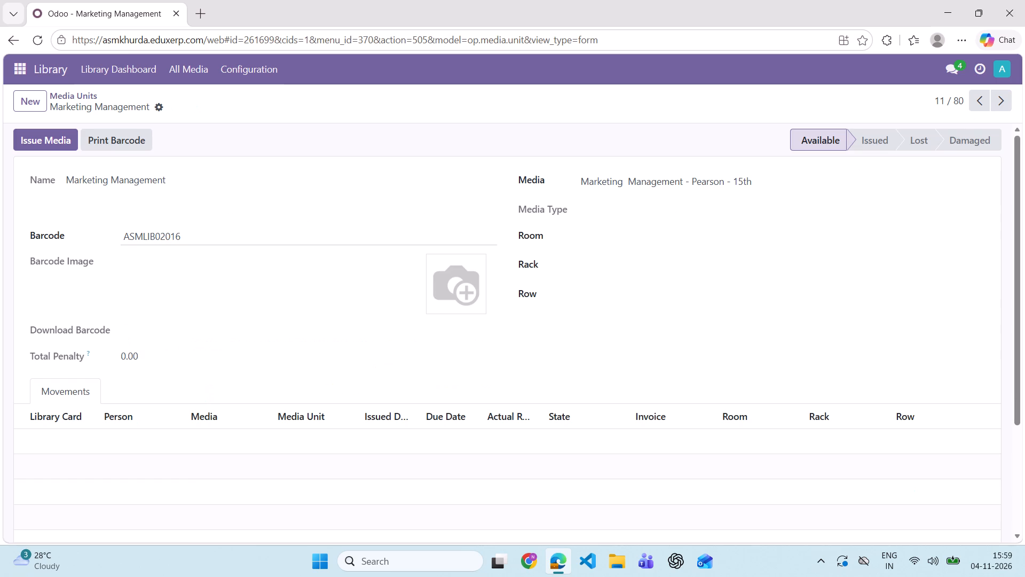
# Generate the barcode image for ASMLIB02016 by removing and re-entering the last digit 6, and move on to the next record.
pyautogui.click(233, 239)
pyautogui.press('BackSpace')
pyautogui.click(242, 128)
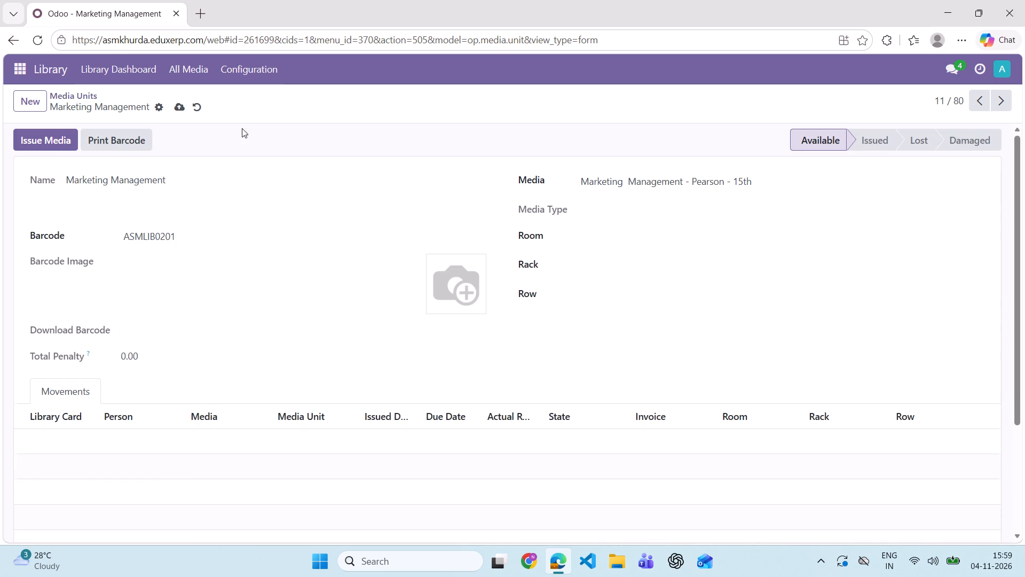
pyautogui.click(200, 235)
pyautogui.press('6')
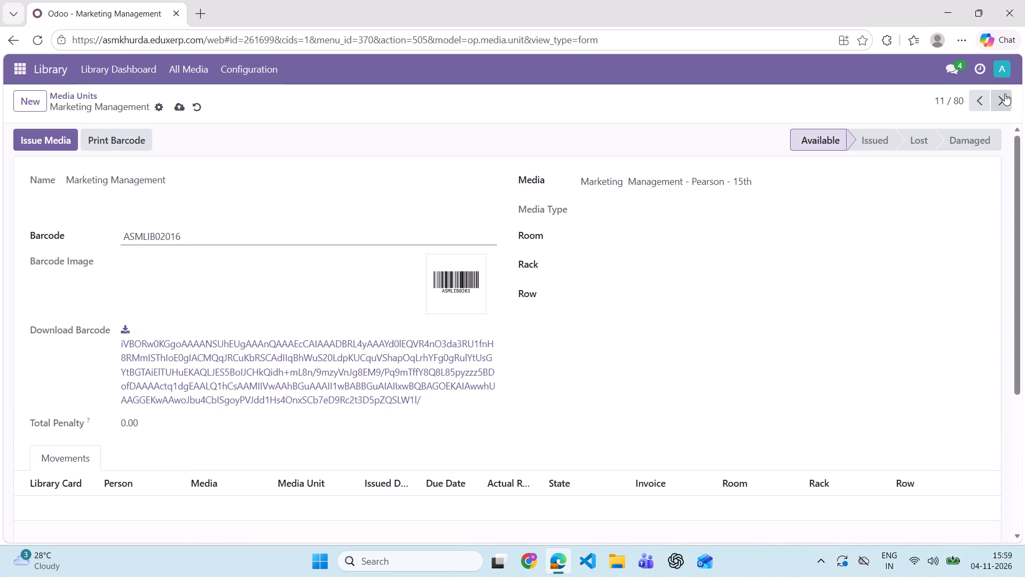
pyautogui.click(1004, 93)
# Generate the barcode image for ASMLIB02017 by removing and re-entering the last digit 7, and move on to the next record.
pyautogui.click(206, 241)
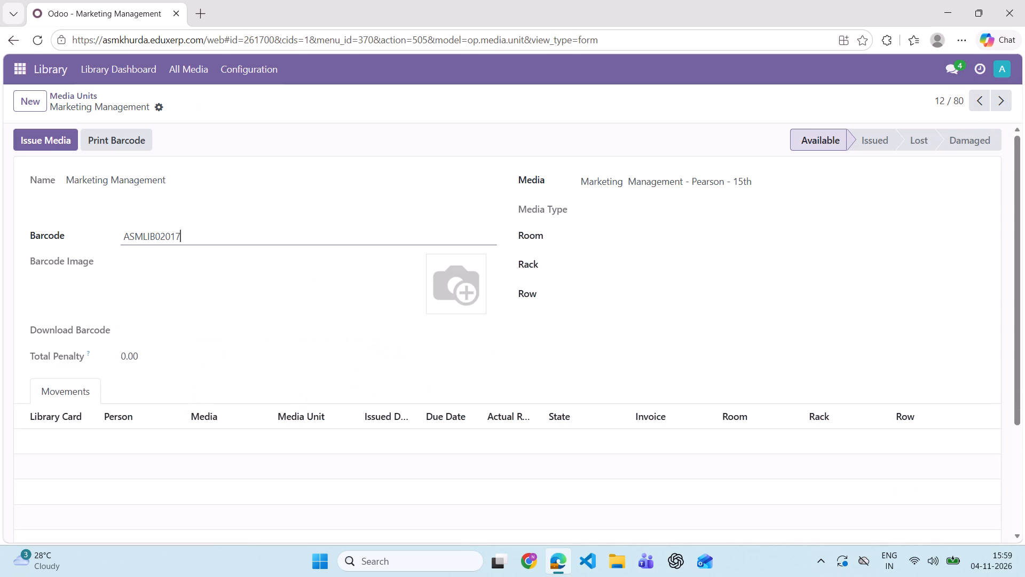
pyautogui.press('BackSpace')
pyautogui.press('7')
pyautogui.press('BackSpace')
pyautogui.click(290, 152)
pyautogui.click(228, 240)
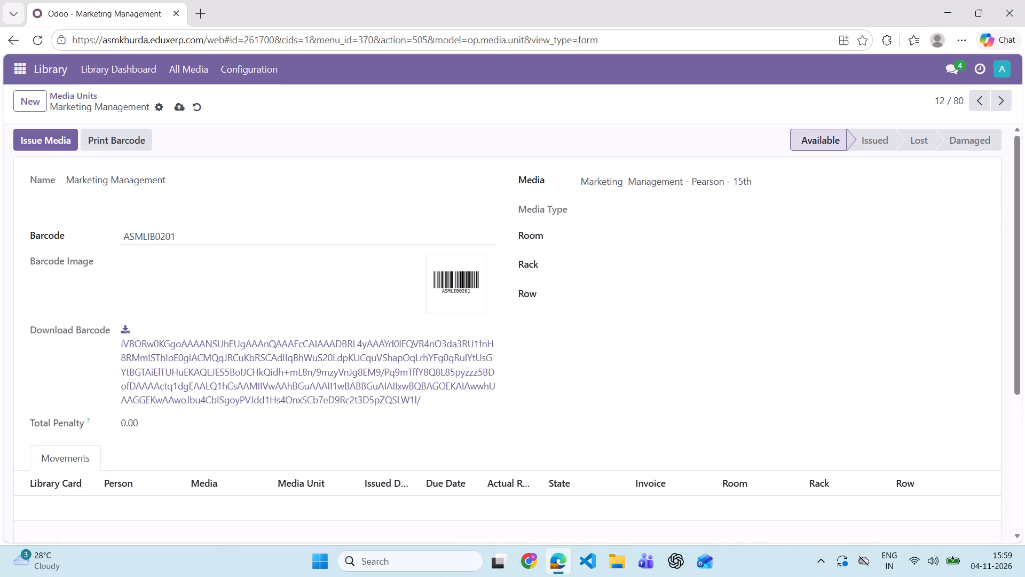
pyautogui.press('7')
pyautogui.click(999, 100)
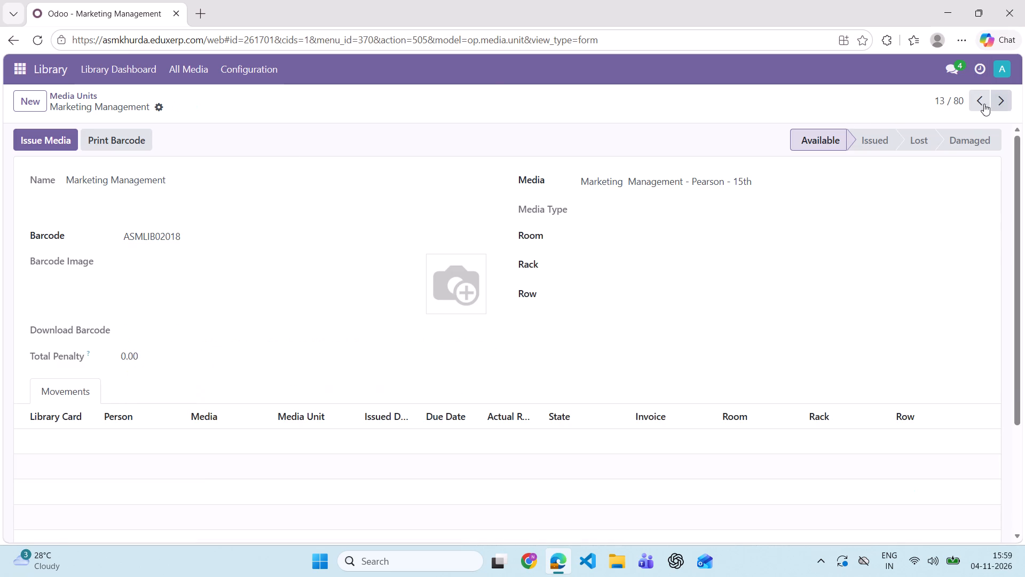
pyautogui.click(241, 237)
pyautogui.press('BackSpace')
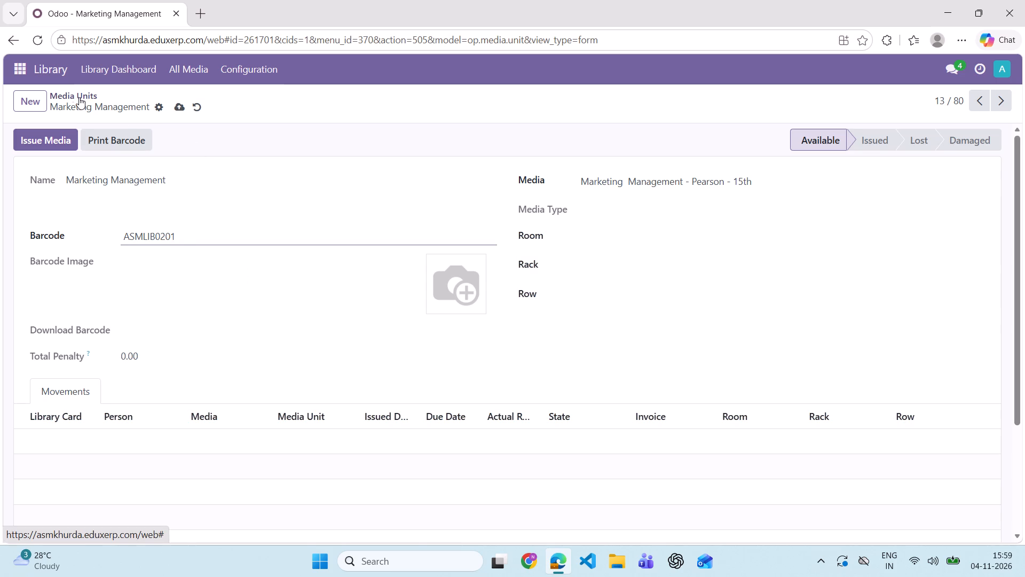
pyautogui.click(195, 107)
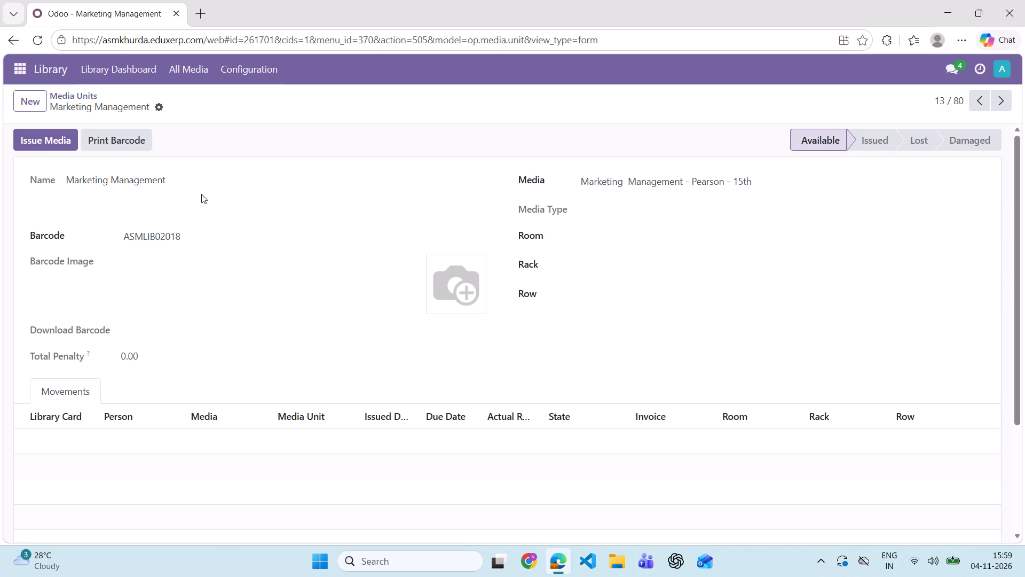
# Return to the Media Units list and check the barcode images on the pages from 1921-2000 to 2081-2160, ending on records 1921-2000.
pyautogui.click(84, 92)
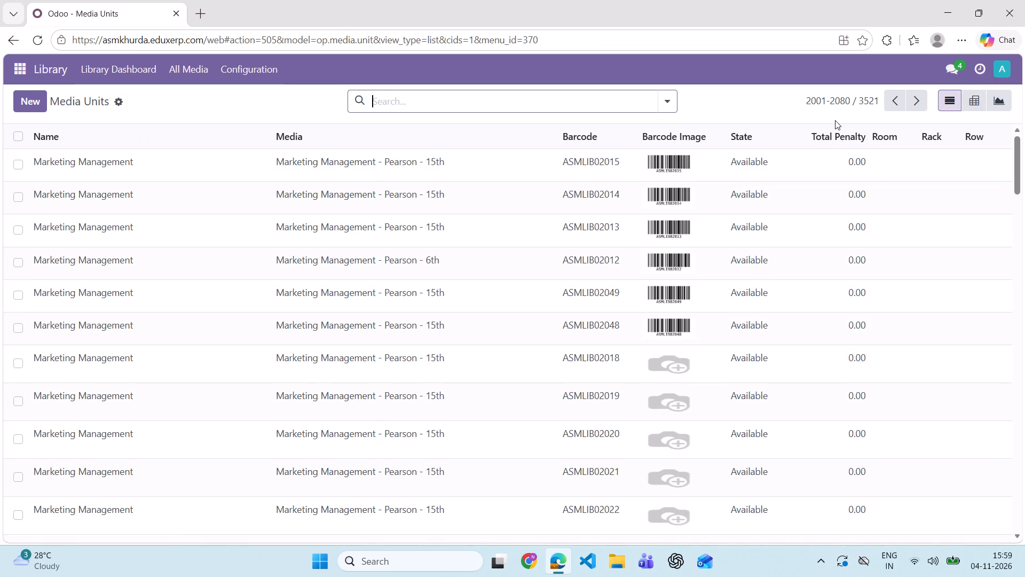
pyautogui.click(897, 105)
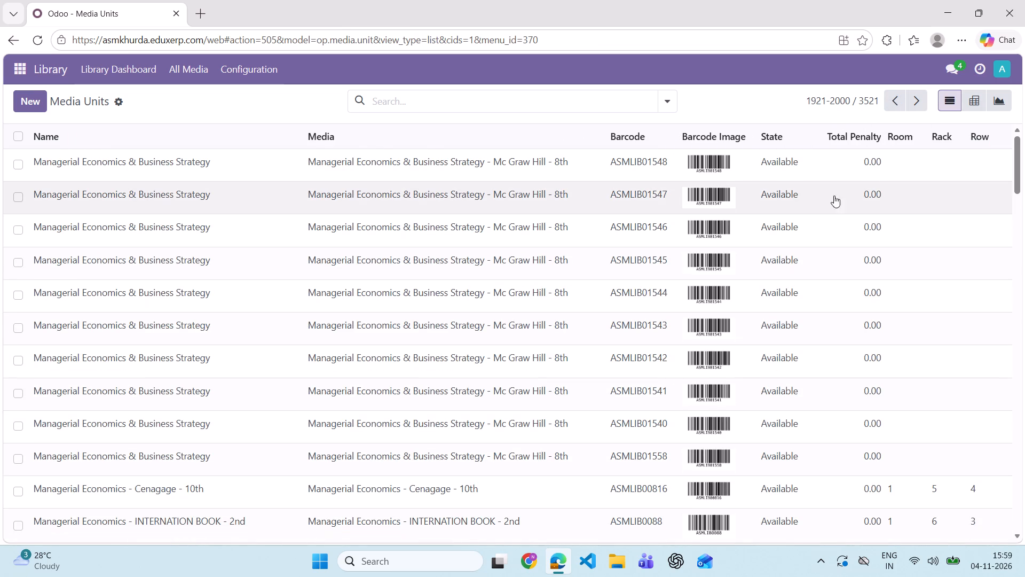
pyautogui.click(919, 97)
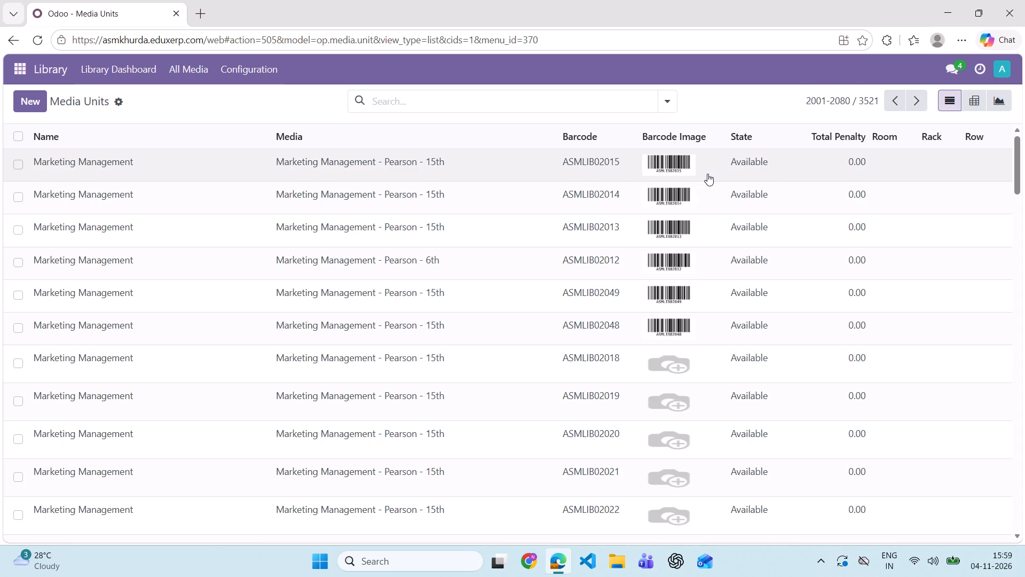
pyautogui.click(926, 105)
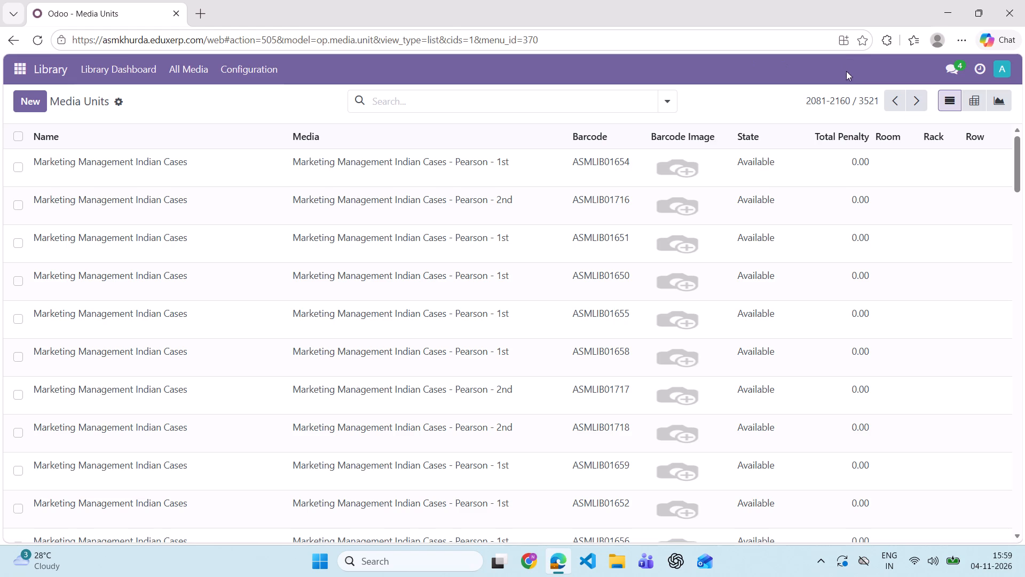
pyautogui.click(891, 98)
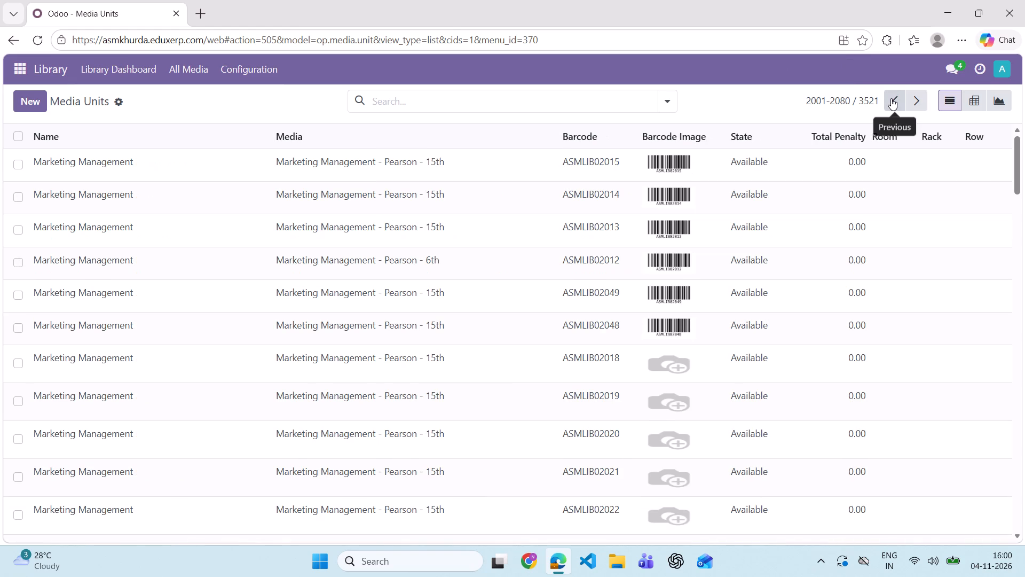
pyautogui.click(891, 98)
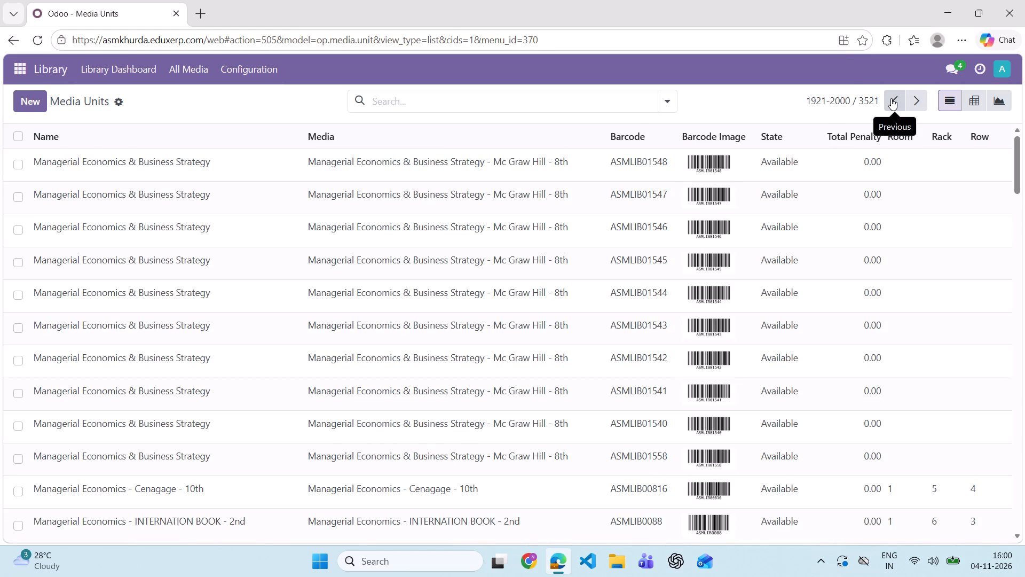
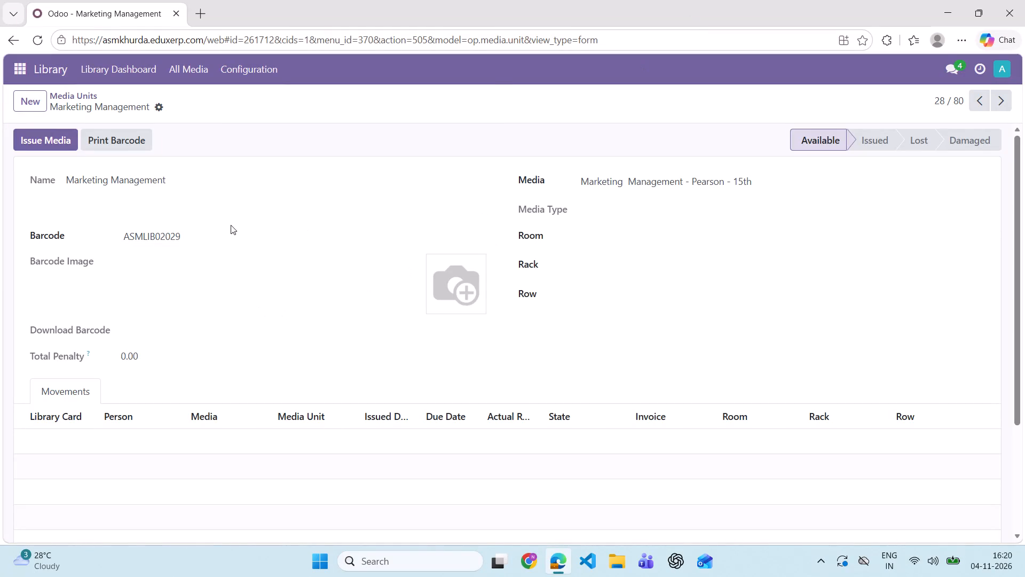
# Generate the barcode image for ASMLIB02029 by removing and re-entering the last digit 9, and move on to the next record.
pyautogui.click(216, 239)
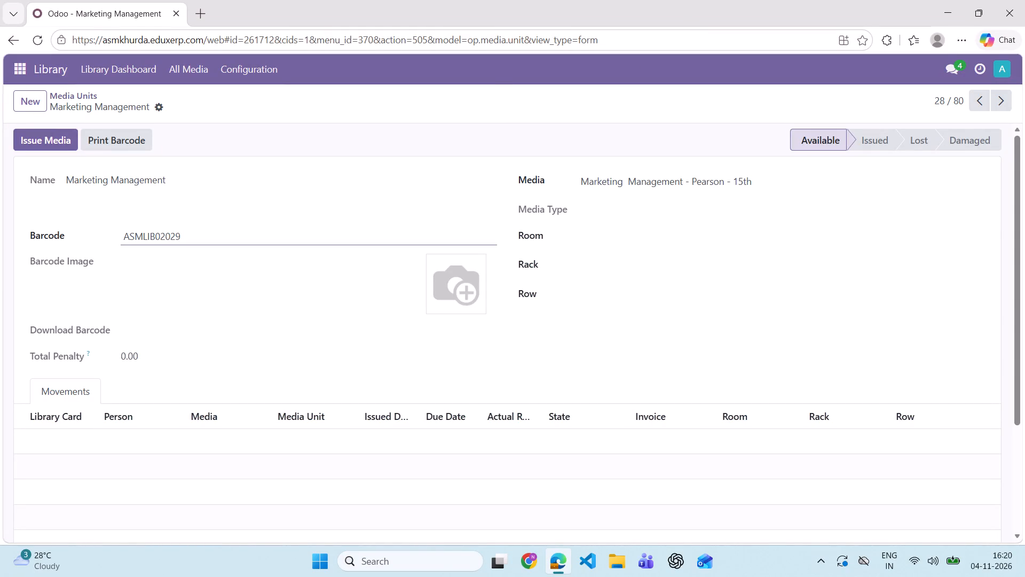
pyautogui.press('BackSpace')
pyautogui.click(215, 137)
pyautogui.click(187, 240)
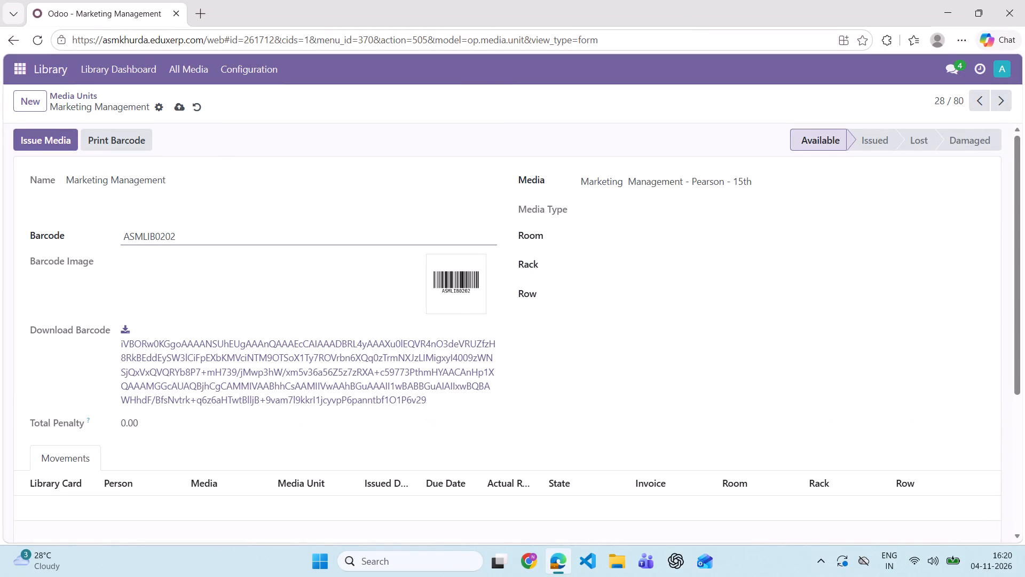
pyautogui.press('9')
pyautogui.click(1002, 99)
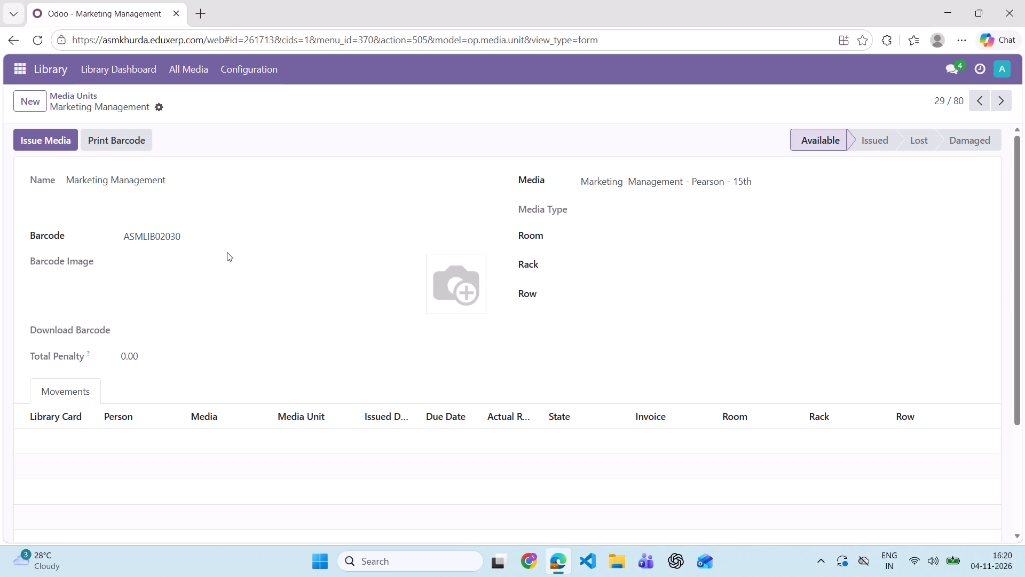
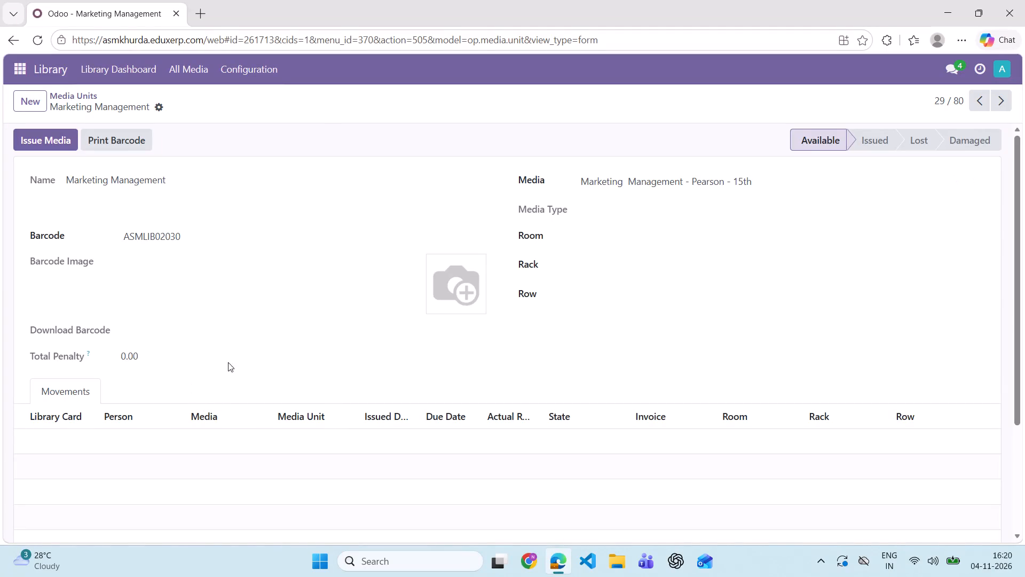
# Generate the barcode image for ASMLIB02030 by removing and re-entering the last digit 0, and move on to the next record.
pyautogui.click(206, 237)
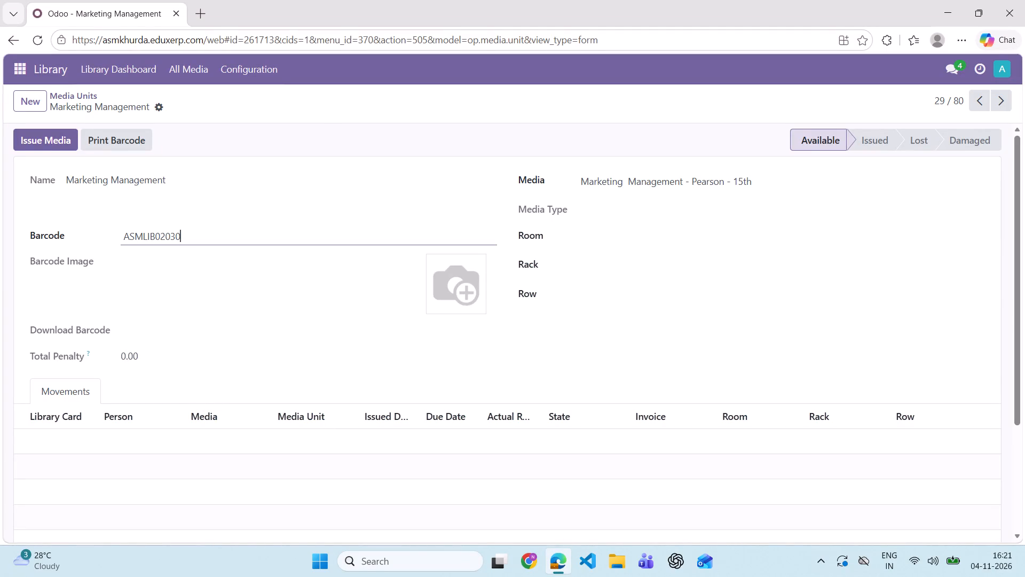
pyautogui.press('BackSpace')
pyautogui.click(203, 166)
pyautogui.click(206, 234)
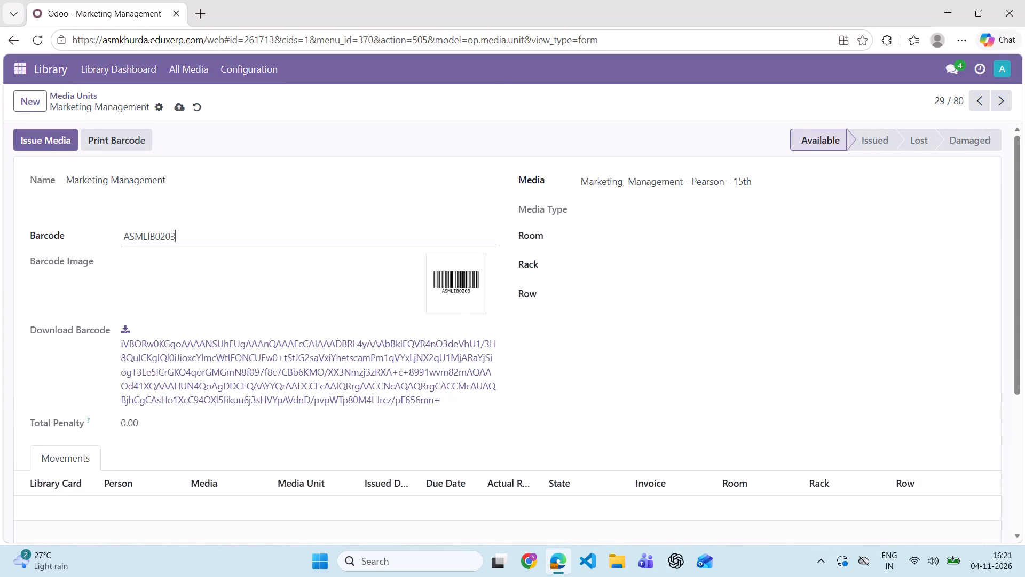
pyautogui.press('0')
pyautogui.click(1004, 93)
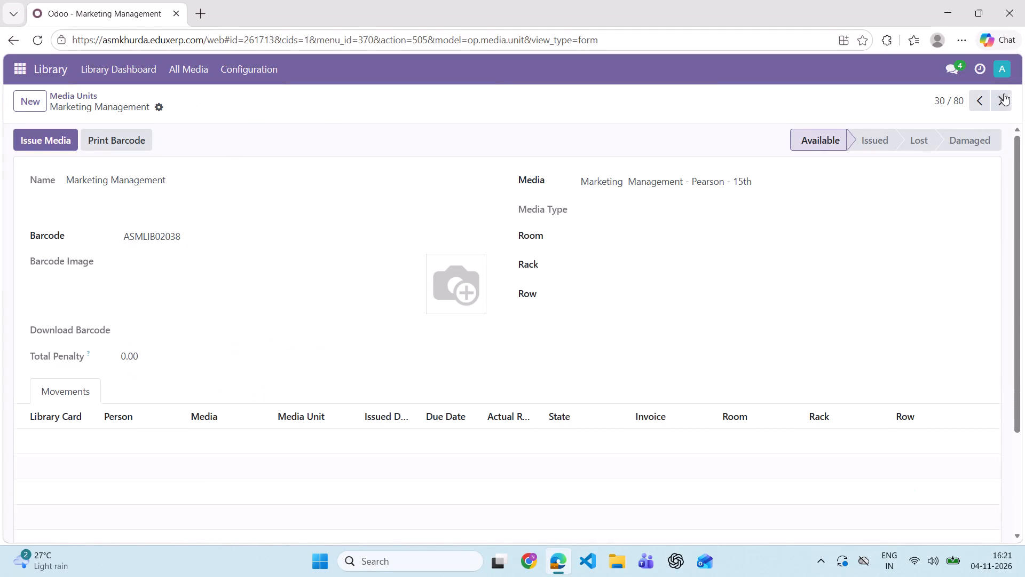
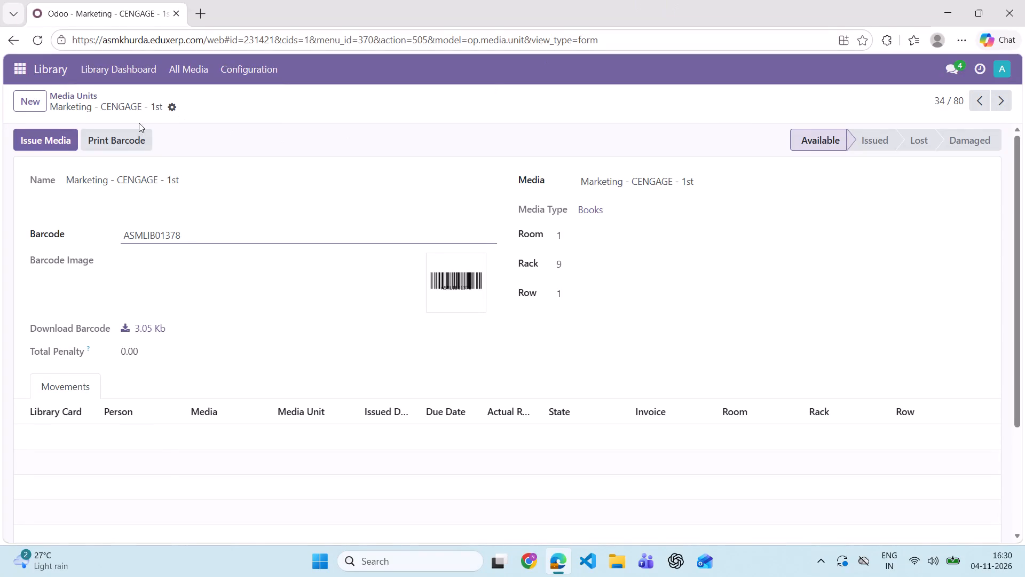
# Return to the media units list and examine the Barcode Image column around the Marketing records.
pyautogui.click(90, 94)
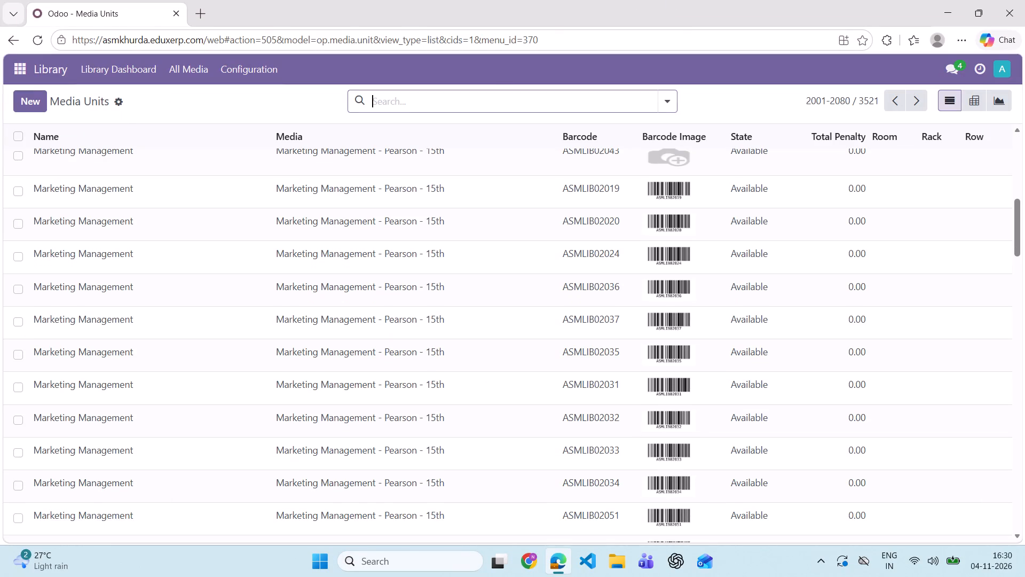
pyautogui.scroll(-11, 434, 370)
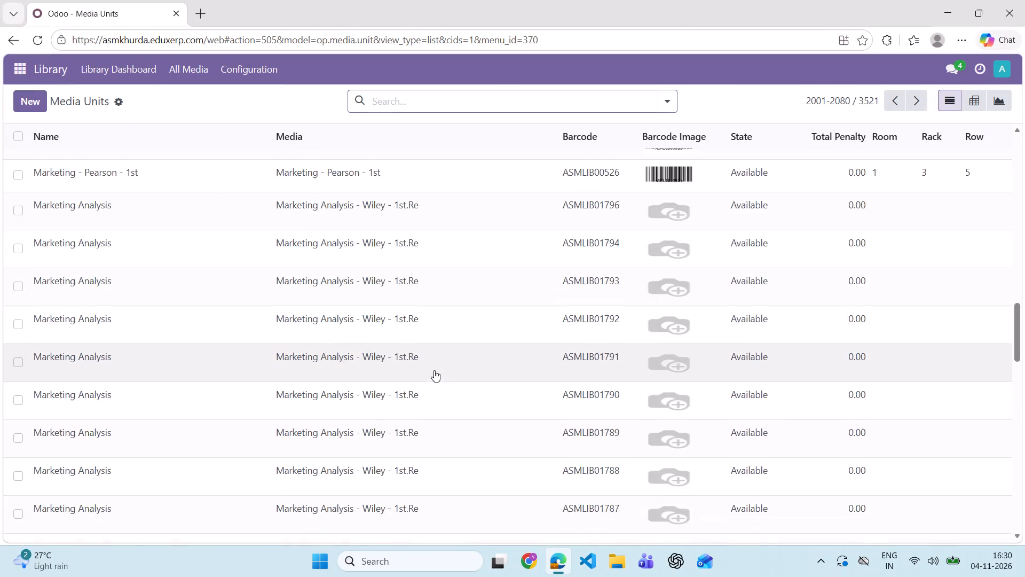
pyautogui.scroll(-8, 434, 370)
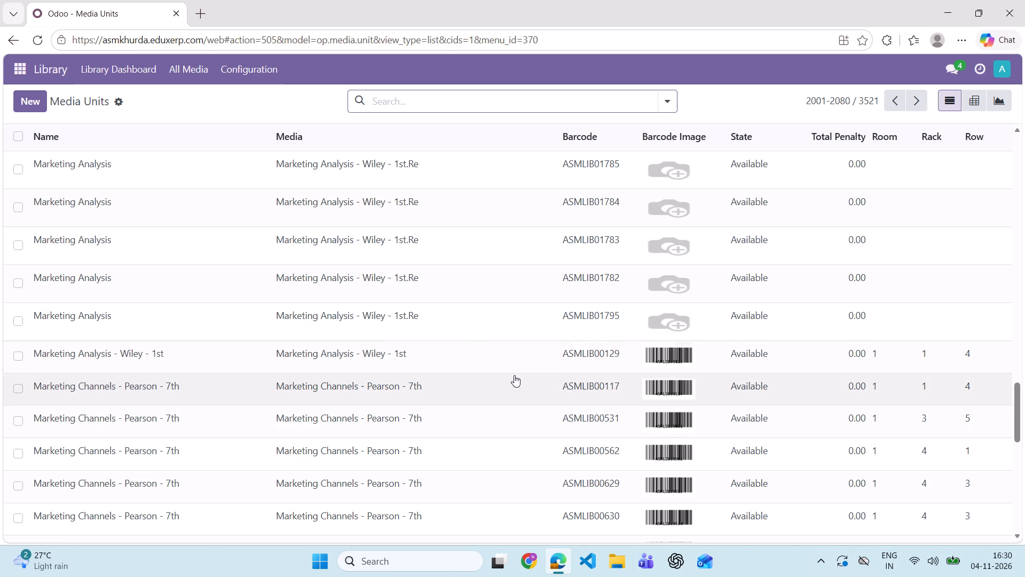
pyautogui.scroll(14, 564, 349)
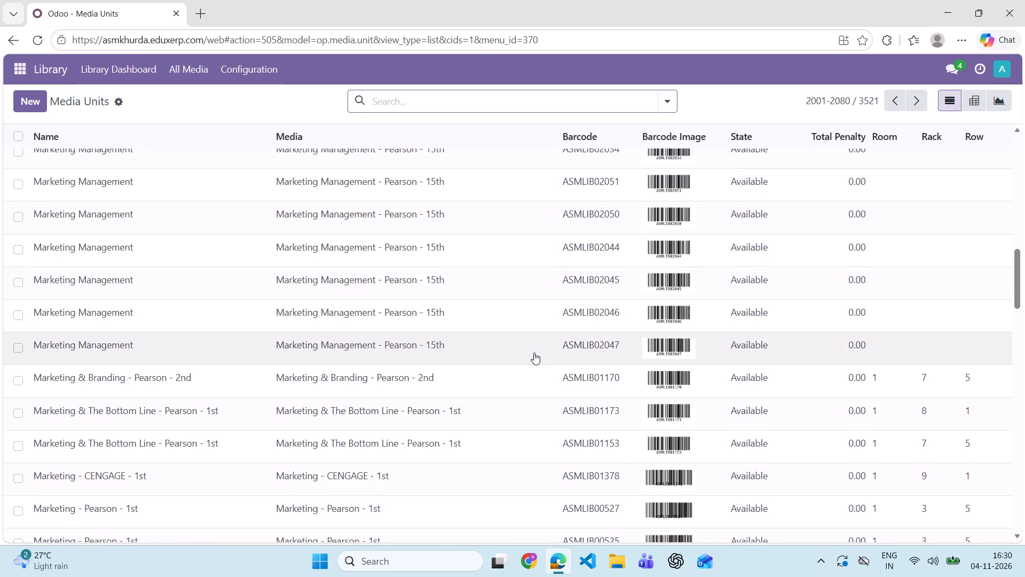
pyautogui.scroll(3, 534, 353)
pyautogui.scroll(-8, 527, 353)
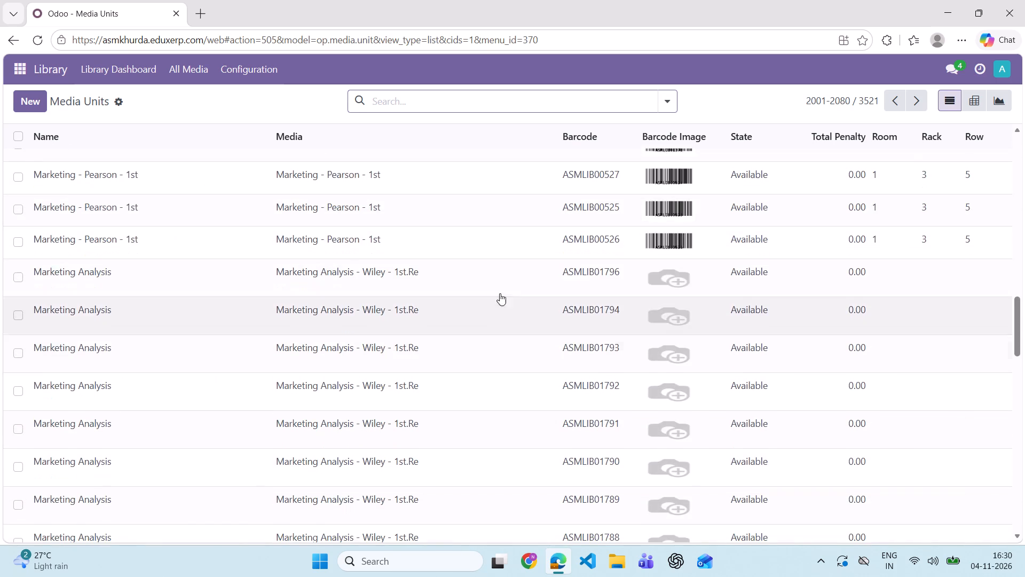
pyautogui.scroll(2, 514, 277)
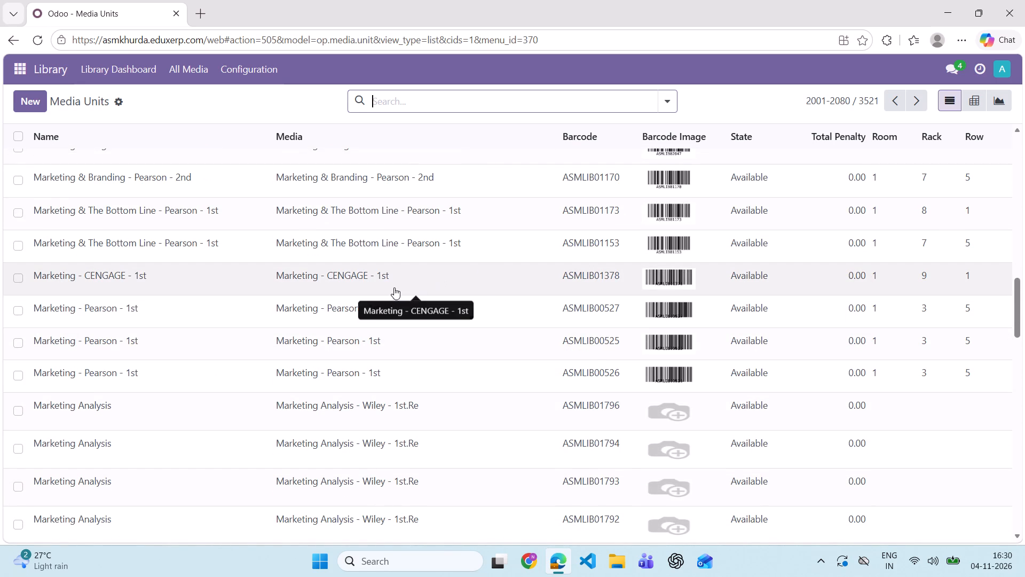
# Regenerate the barcode image for ASMLIB01378 (Marketing - CENGAGE - 1st) by removing and re-entering the last digit 8, and move on to the next record.
pyautogui.click(392, 287)
pyautogui.click(215, 232)
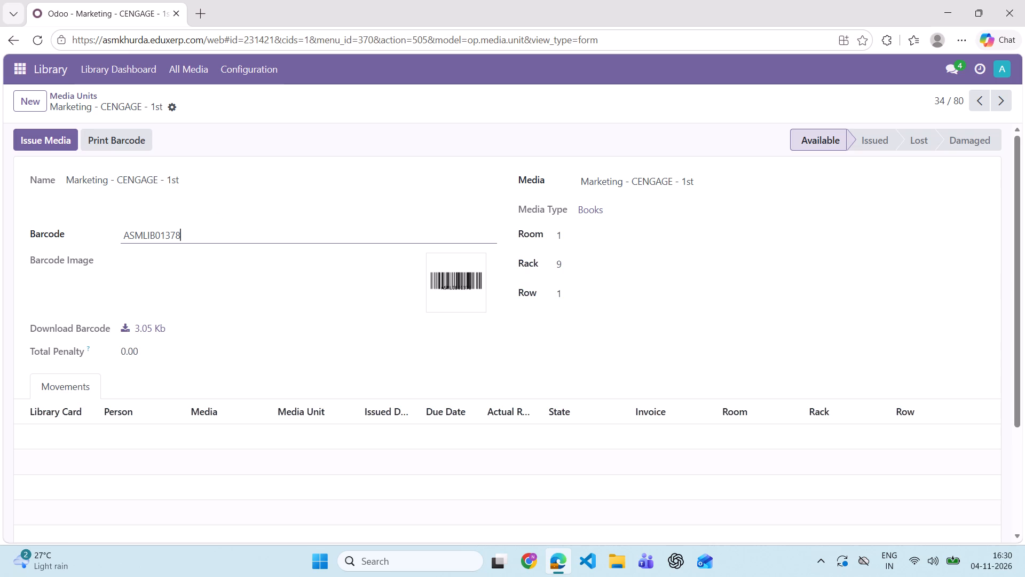
pyautogui.press('BackSpace')
pyautogui.click(219, 154)
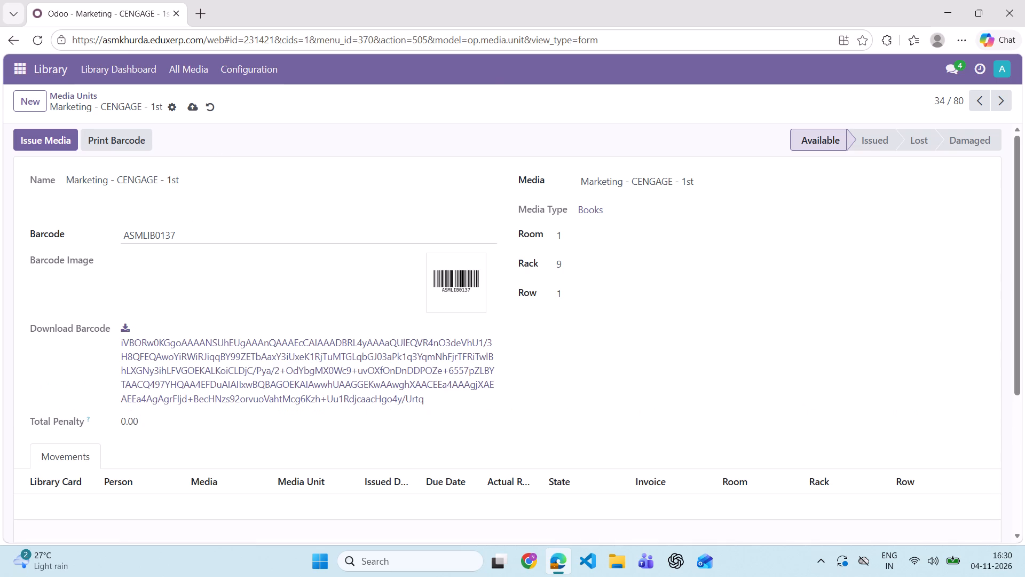
pyautogui.click(192, 232)
pyautogui.press('8')
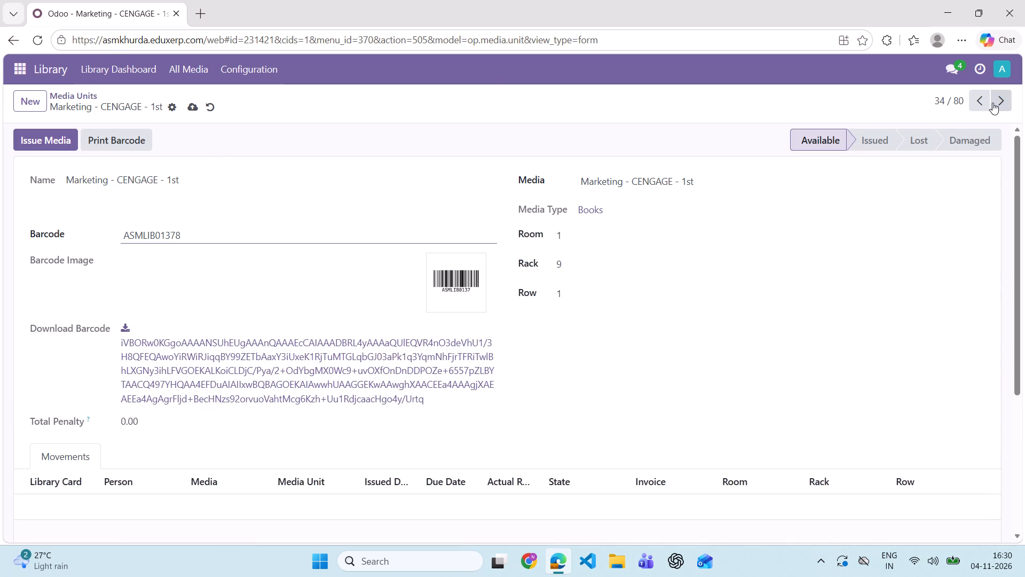
pyautogui.click(992, 103)
# Regenerate the barcode image for ASMLIB00527 by removing and re-entering the last digit 7, and move on to the next record.
pyautogui.click(195, 239)
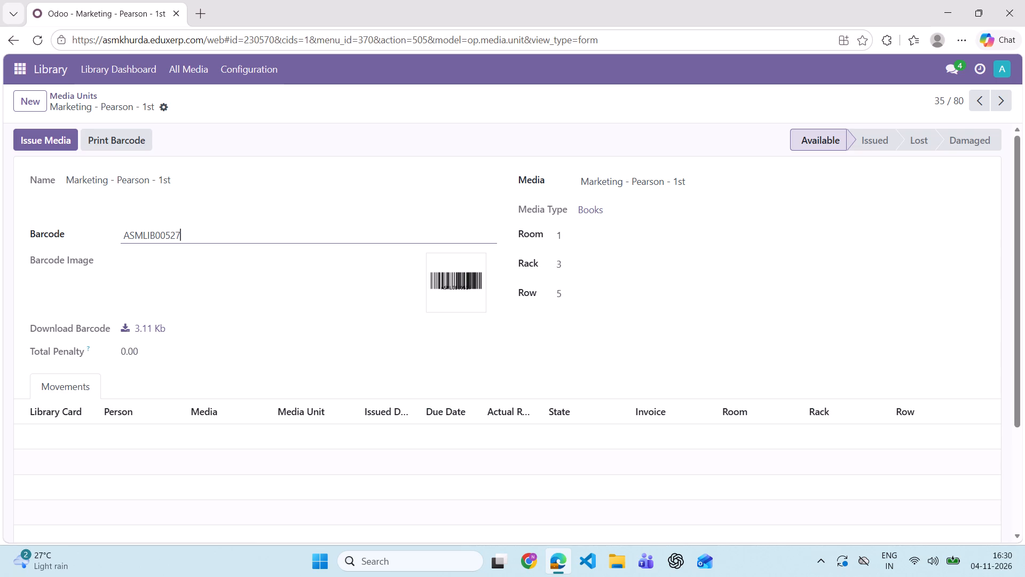
pyautogui.press('BackSpace')
pyautogui.click(235, 150)
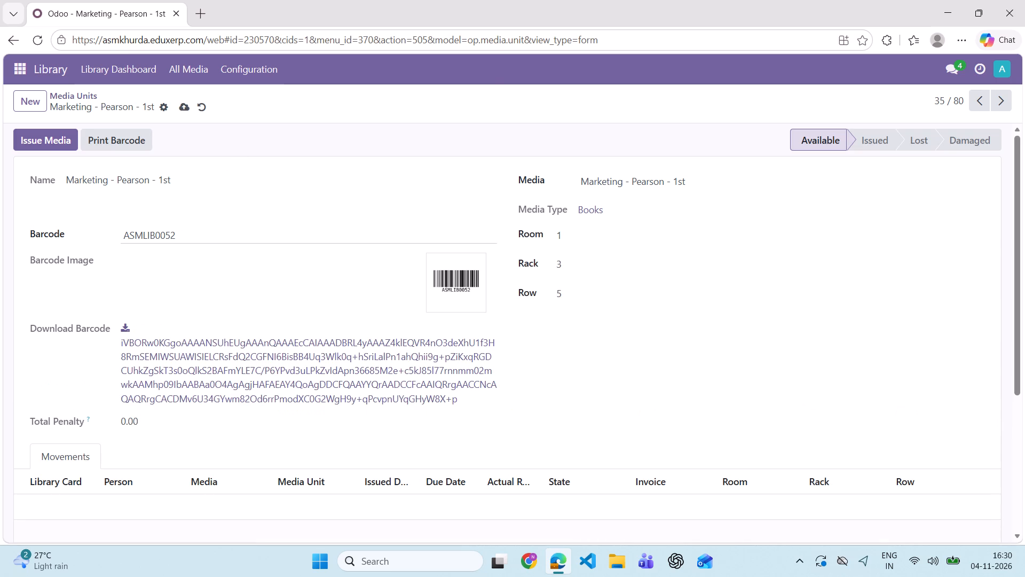
pyautogui.click(203, 240)
pyautogui.press('7')
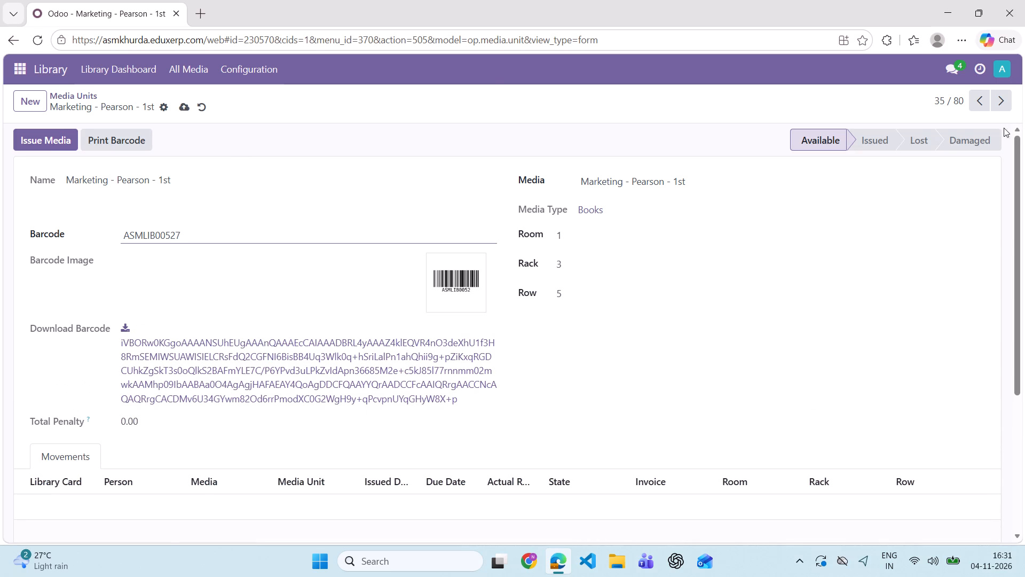
pyautogui.click(1004, 102)
# Regenerate the barcode image for ASMLIB00525 by removing and re-entering the last digit 5, and move on to the next record.
pyautogui.click(214, 230)
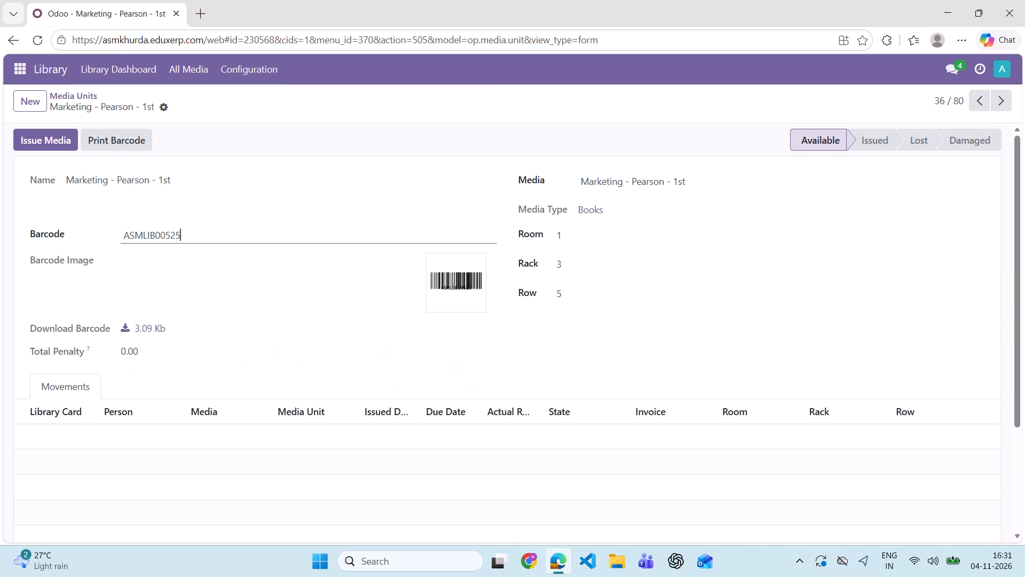
pyautogui.press('BackSpace')
pyautogui.click(246, 156)
pyautogui.click(201, 227)
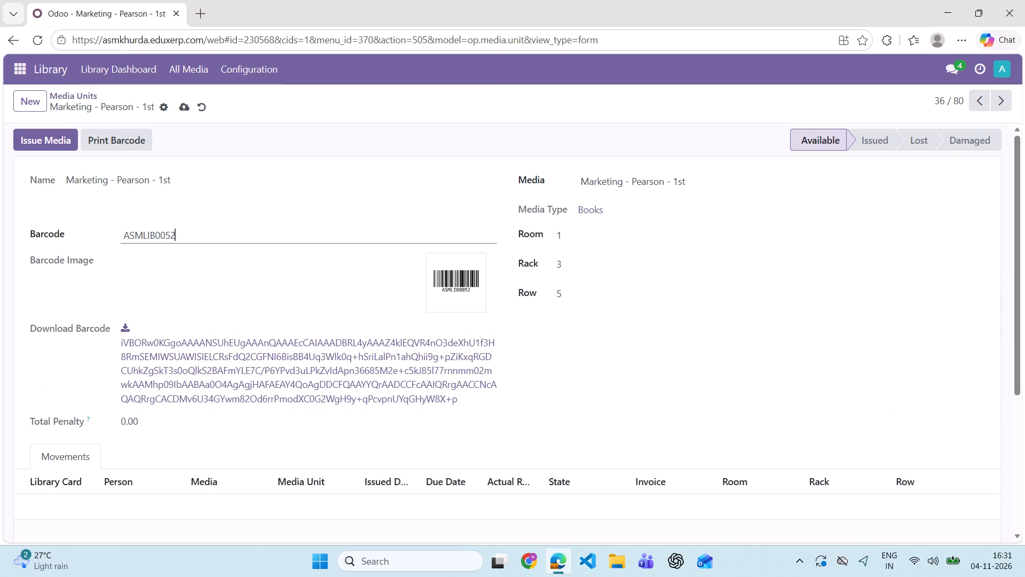
pyautogui.press('5')
pyautogui.click(998, 99)
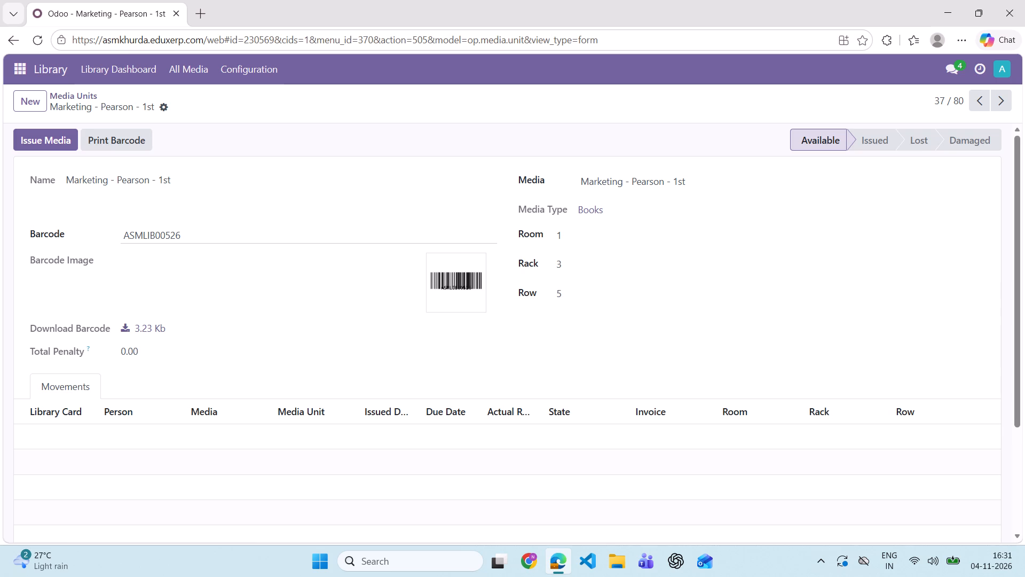
# Regenerate the barcode image for ASMLIB00526 by removing and re-entering the last digit 6, and move on to the next record.
pyautogui.click(240, 235)
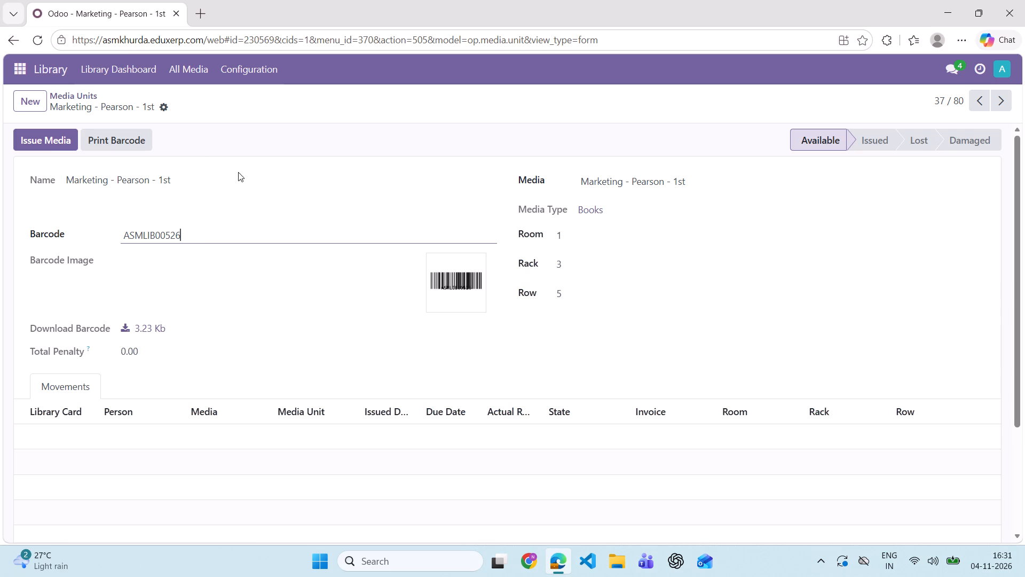
pyautogui.press('BackSpace')
pyautogui.click(245, 158)
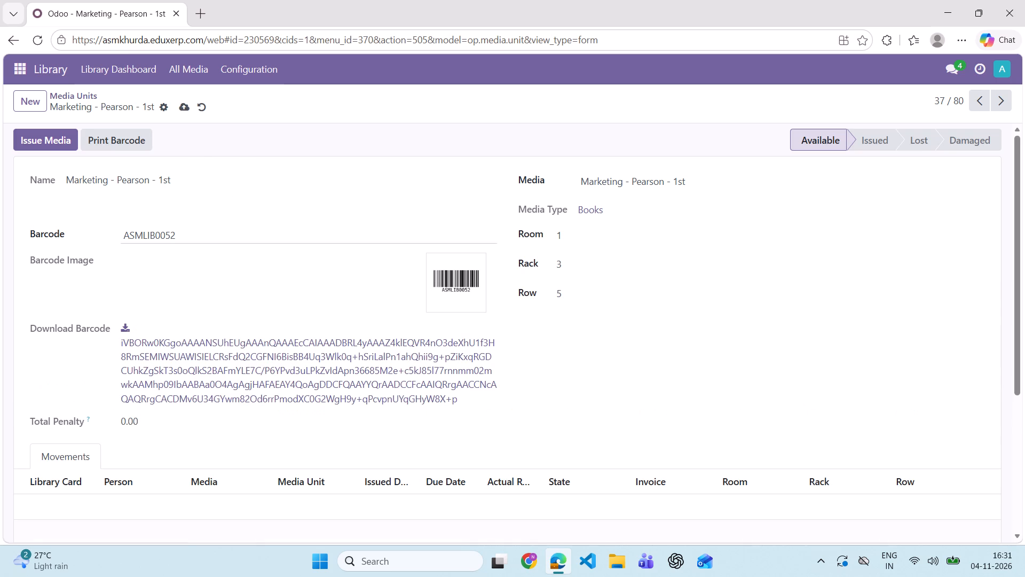
pyautogui.click(202, 244)
pyautogui.click(204, 238)
pyautogui.press('6')
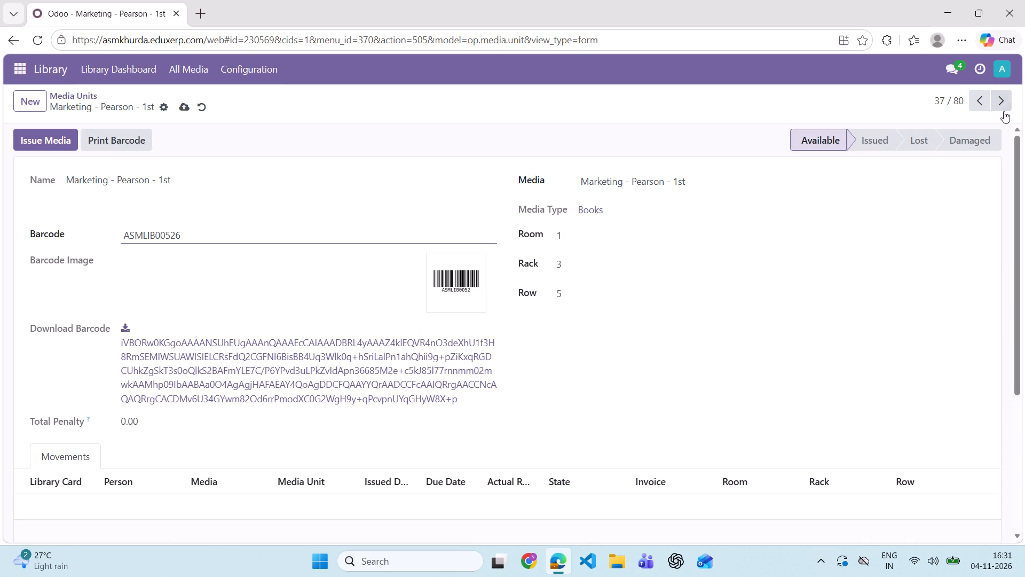
pyautogui.click(1005, 108)
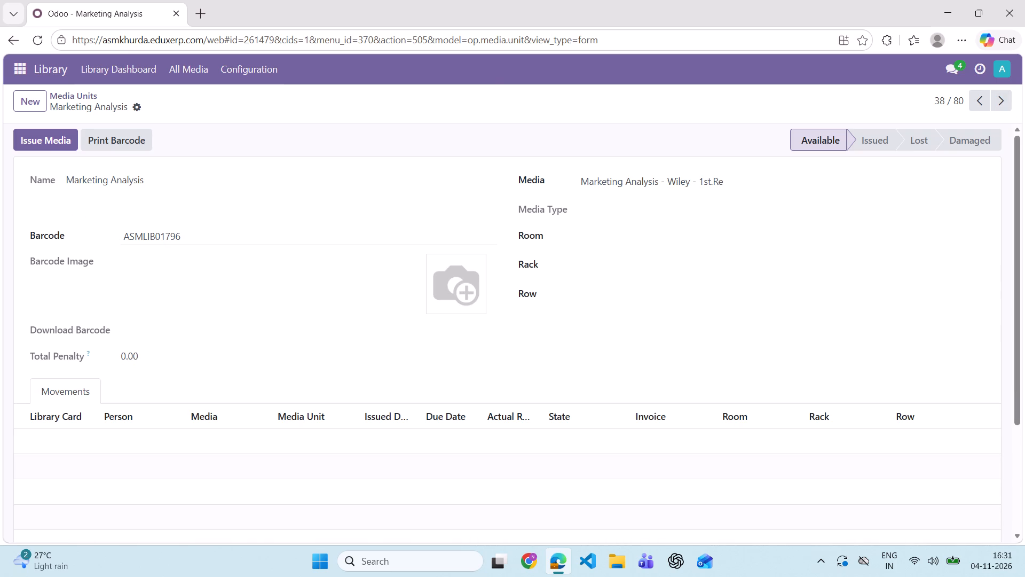
# Generate the barcode image for ASMLIB01796 by removing and re-entering the last digit 6, and move on to the next record.
pyautogui.click(184, 239)
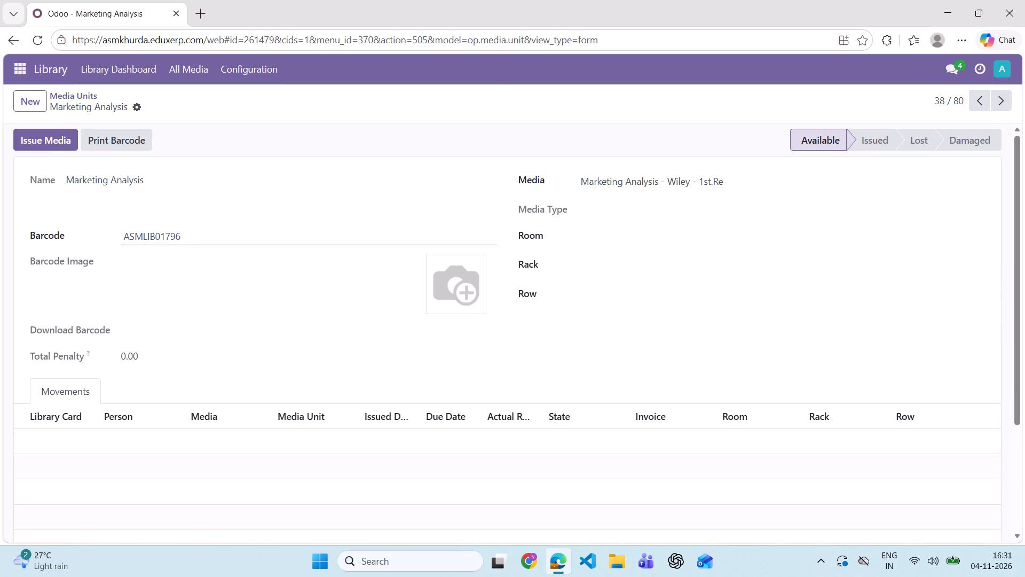
pyautogui.press('BackSpace')
pyautogui.click(217, 150)
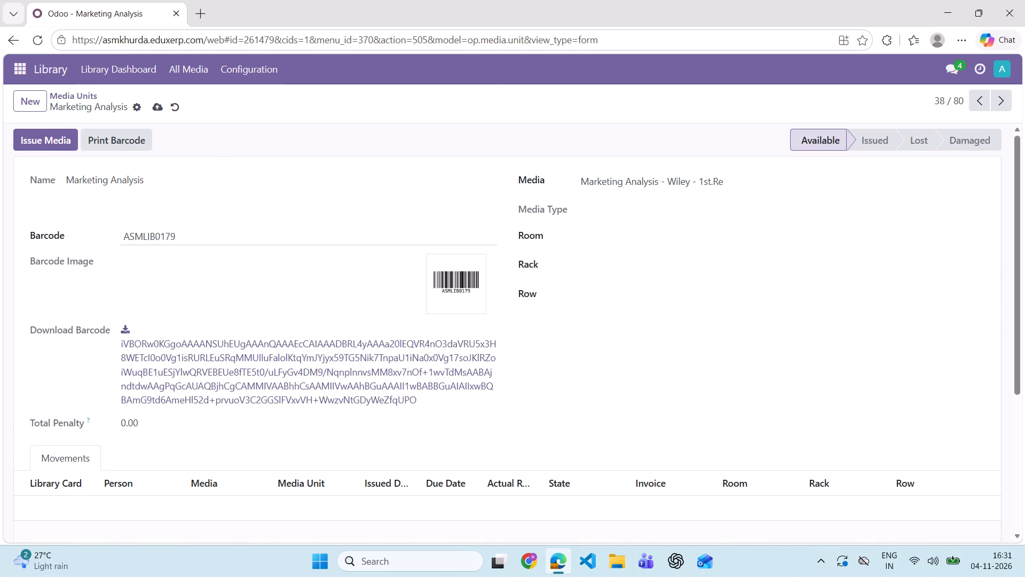
pyautogui.click(203, 237)
pyautogui.press('6')
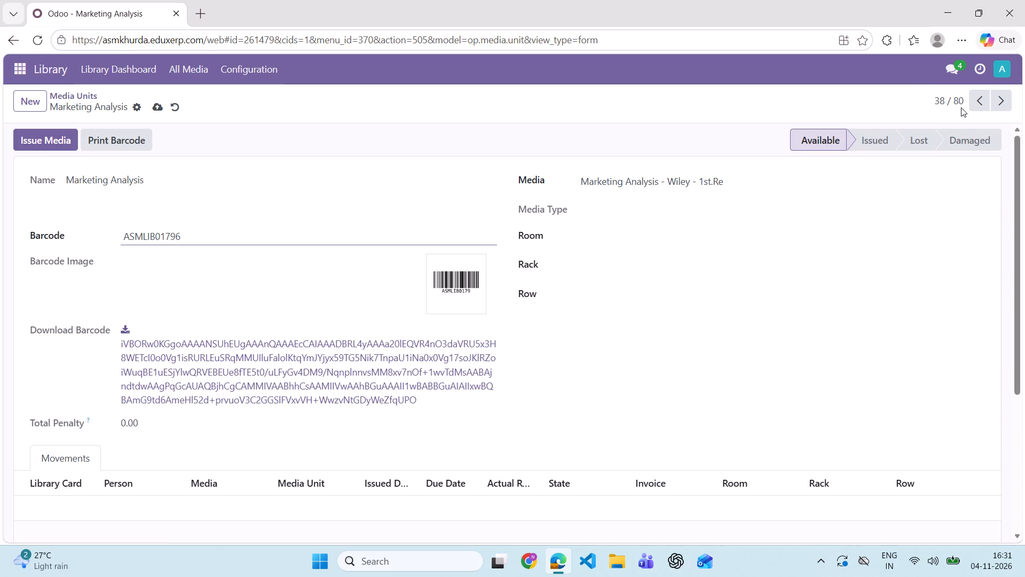
pyautogui.click(1003, 102)
# Generate the barcode image for ASMLIB01794 by removing and re-entering the last digit 4, and move on to the next record.
pyautogui.click(192, 238)
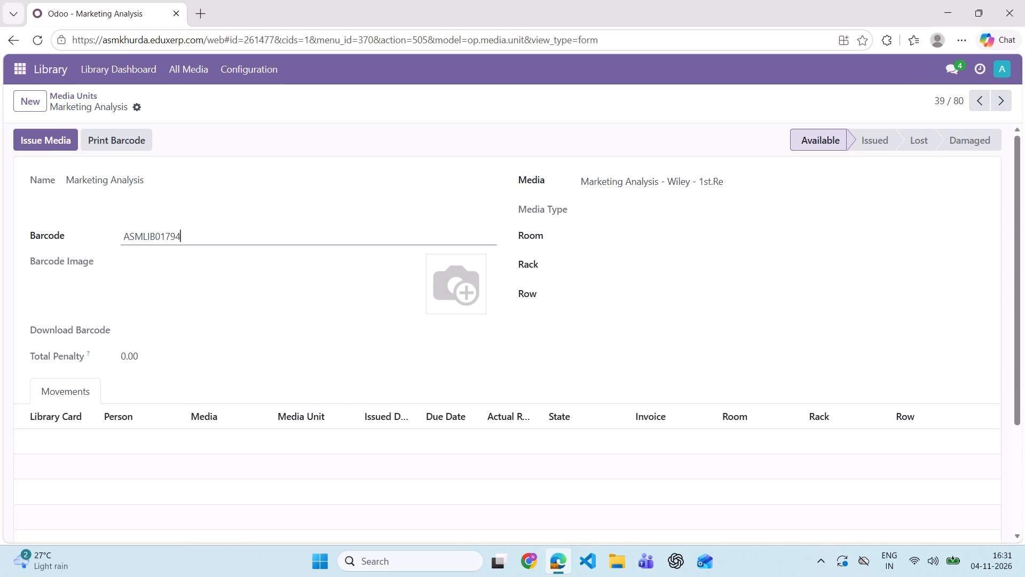
pyautogui.press('BackSpace')
pyautogui.click(220, 147)
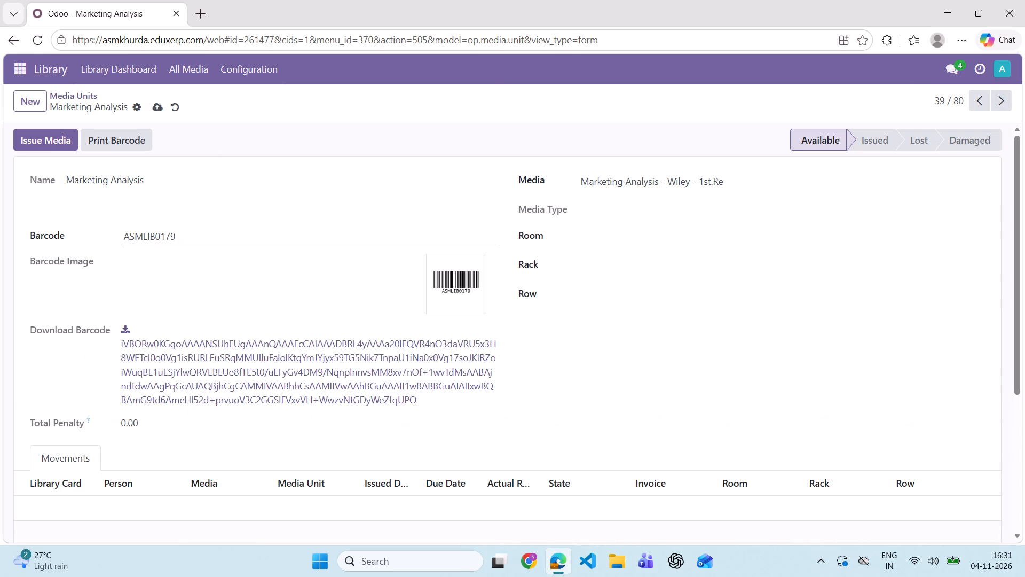
pyautogui.click(191, 244)
pyautogui.press('4')
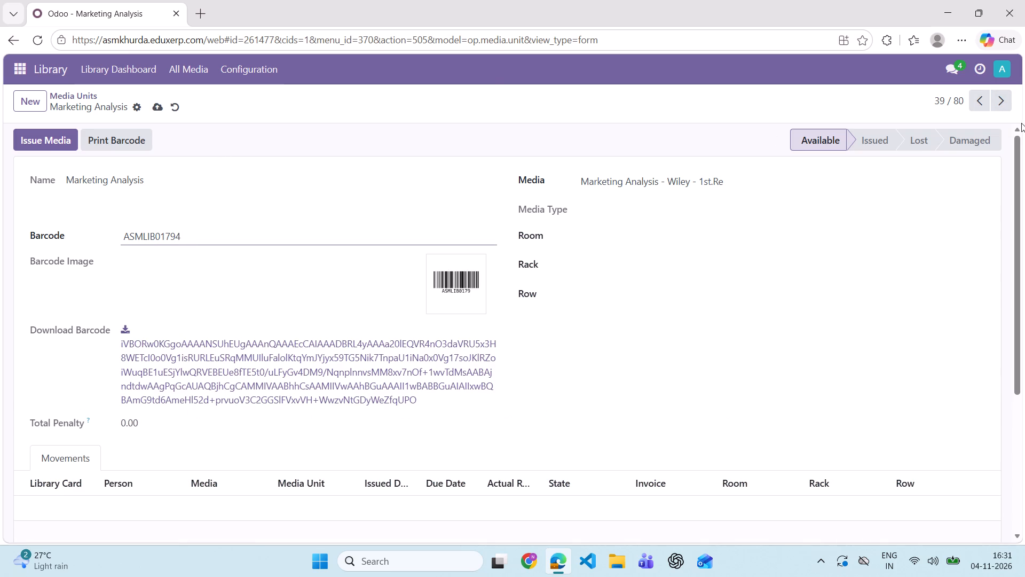
pyautogui.click(996, 97)
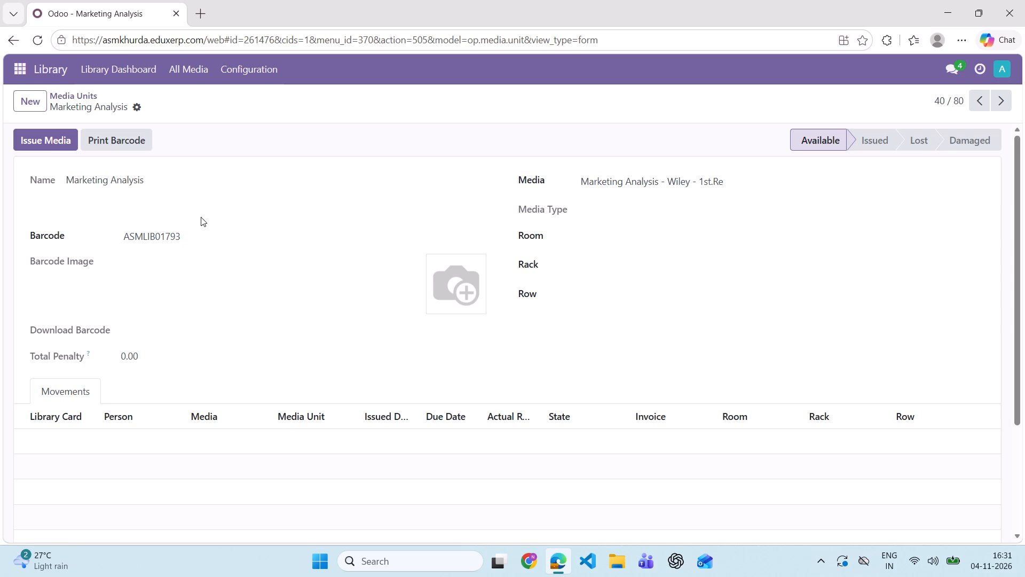
# Generate the barcode image for ASMLIB01793 by removing and re-entering the last digit 3, and move on to the next record.
pyautogui.click(197, 232)
pyautogui.press('BackSpace')
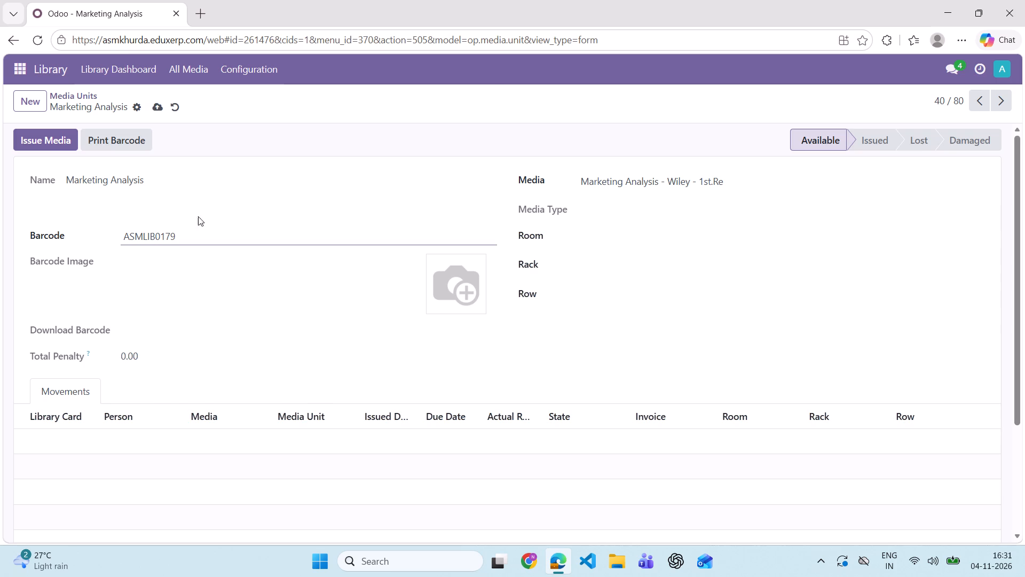
pyautogui.click(208, 159)
pyautogui.click(186, 231)
pyautogui.press('3')
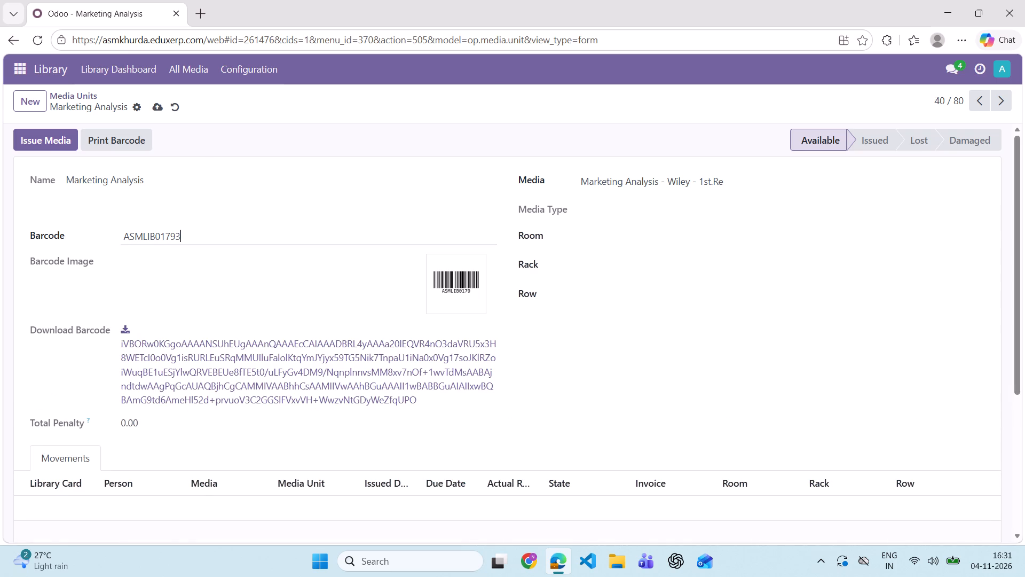
pyautogui.click(1007, 105)
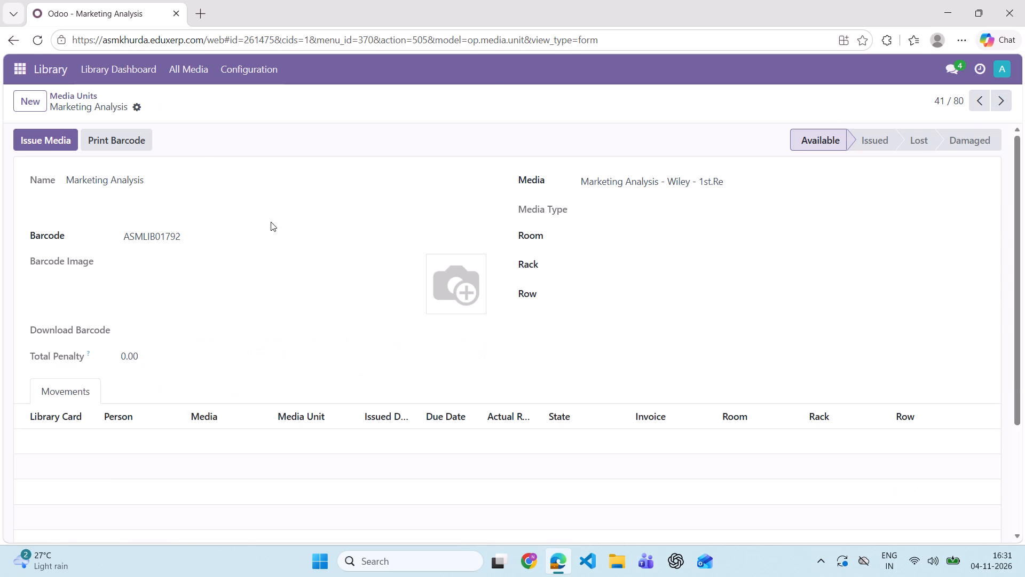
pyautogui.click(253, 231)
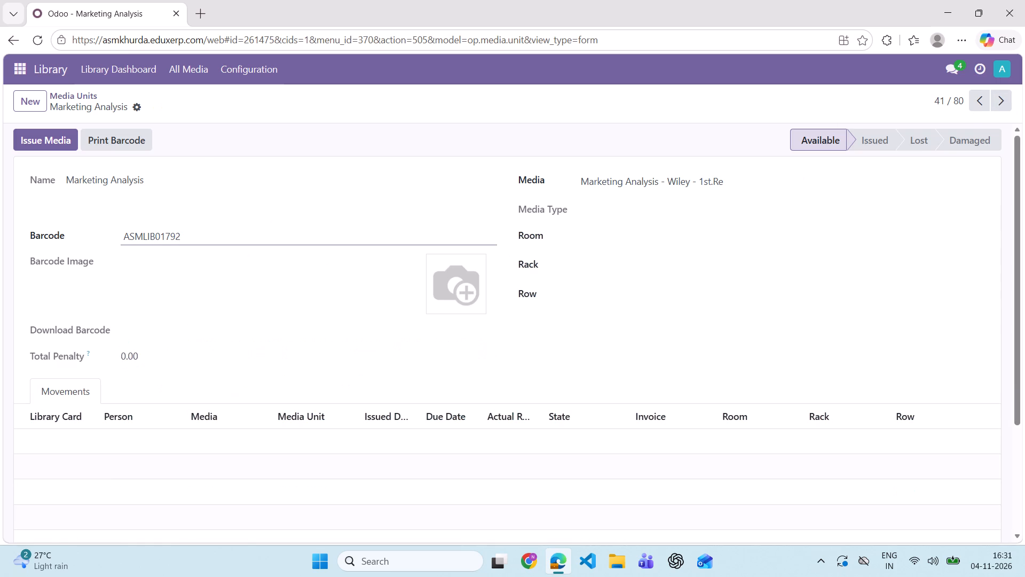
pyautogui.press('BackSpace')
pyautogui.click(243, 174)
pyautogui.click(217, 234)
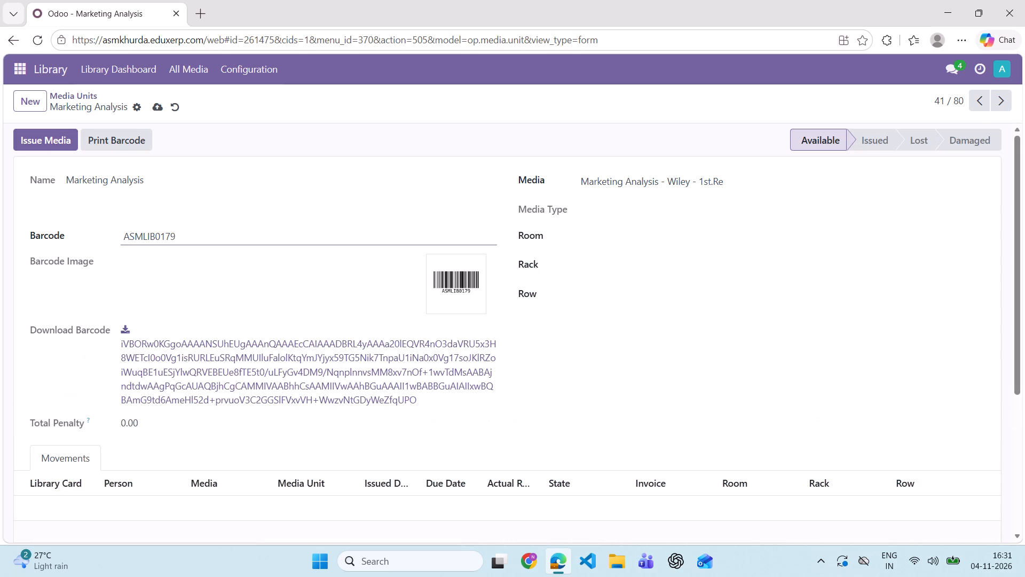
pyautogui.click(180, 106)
# Generate the barcode image for ASMLIB01792 by removing and re-entering the last digit 2, and move on to the next record.
pyautogui.click(212, 239)
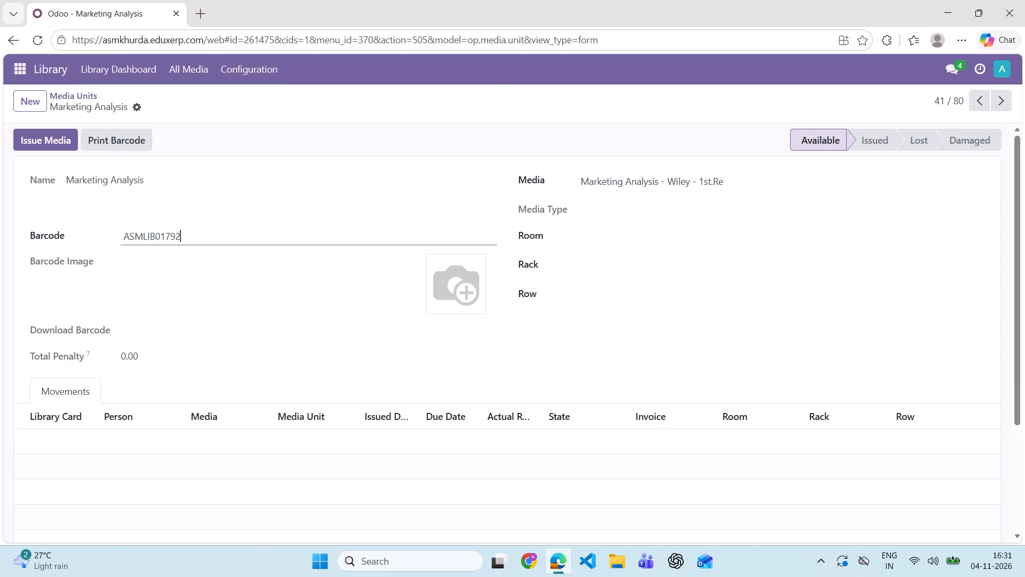
pyautogui.press('BackSpace')
pyautogui.click(216, 149)
pyautogui.click(191, 232)
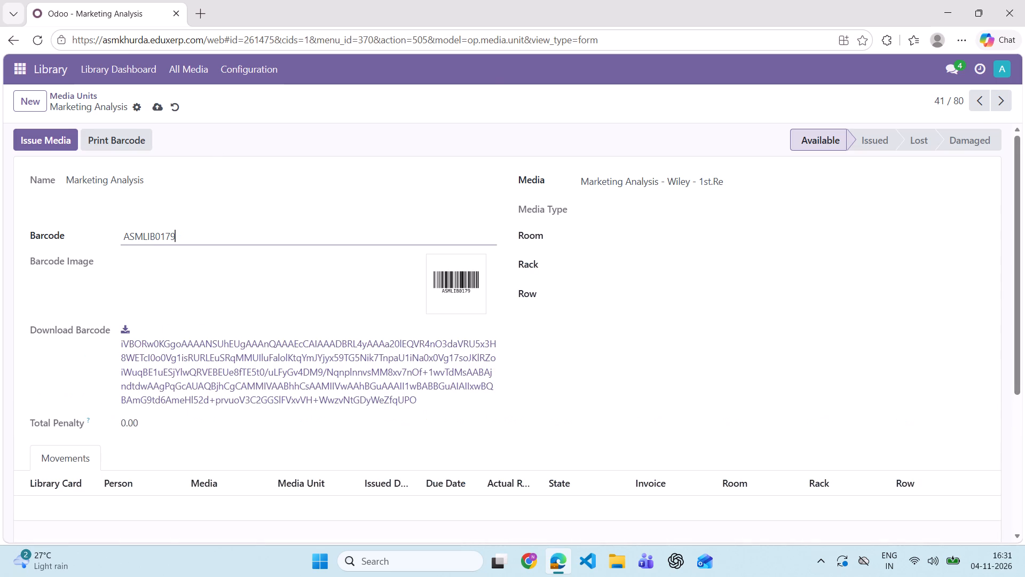
pyautogui.press('2')
pyautogui.click(997, 110)
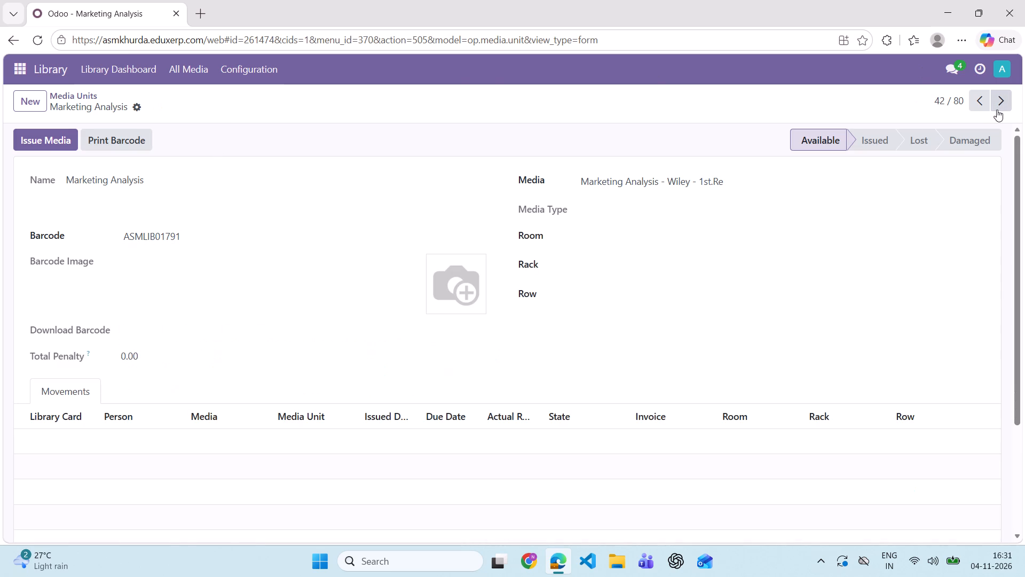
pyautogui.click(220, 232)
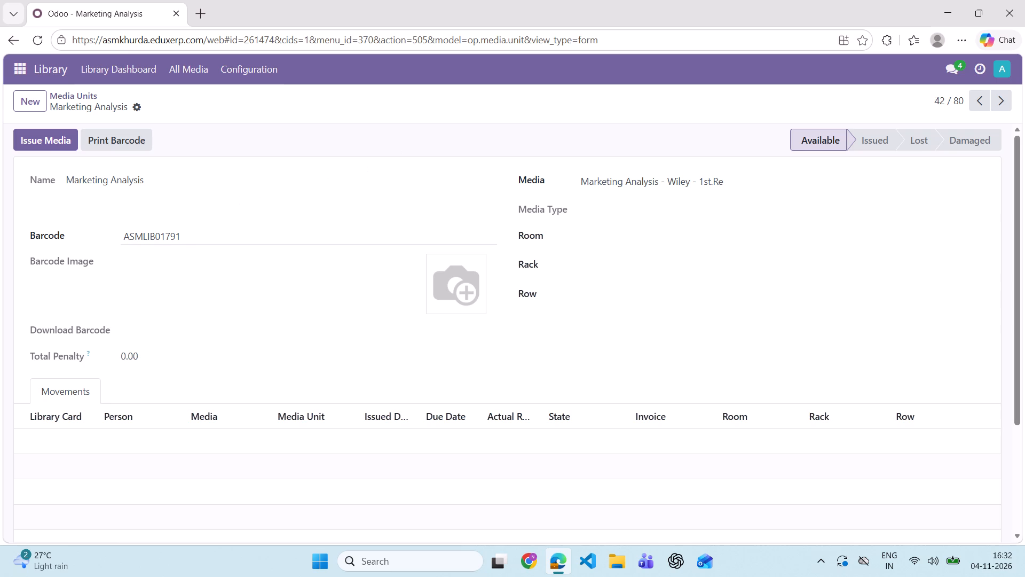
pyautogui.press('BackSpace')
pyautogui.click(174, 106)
# Generate the barcode image for ASMLIB01791 by removing and re-entering the last digit 1, and move on to the next record.
pyautogui.click(200, 238)
pyautogui.press('BackSpace')
pyautogui.click(216, 149)
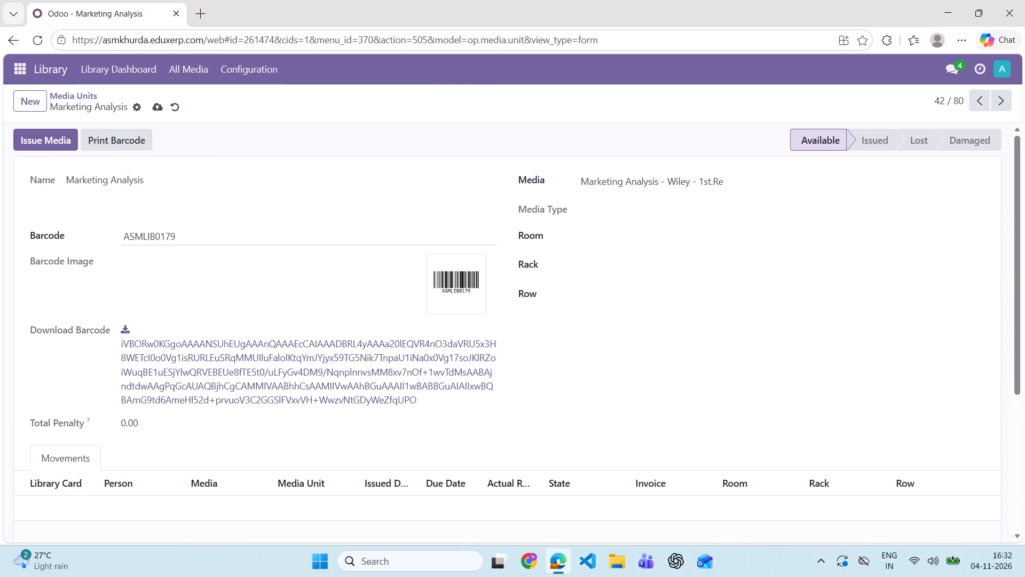
pyautogui.click(205, 234)
pyautogui.press('1')
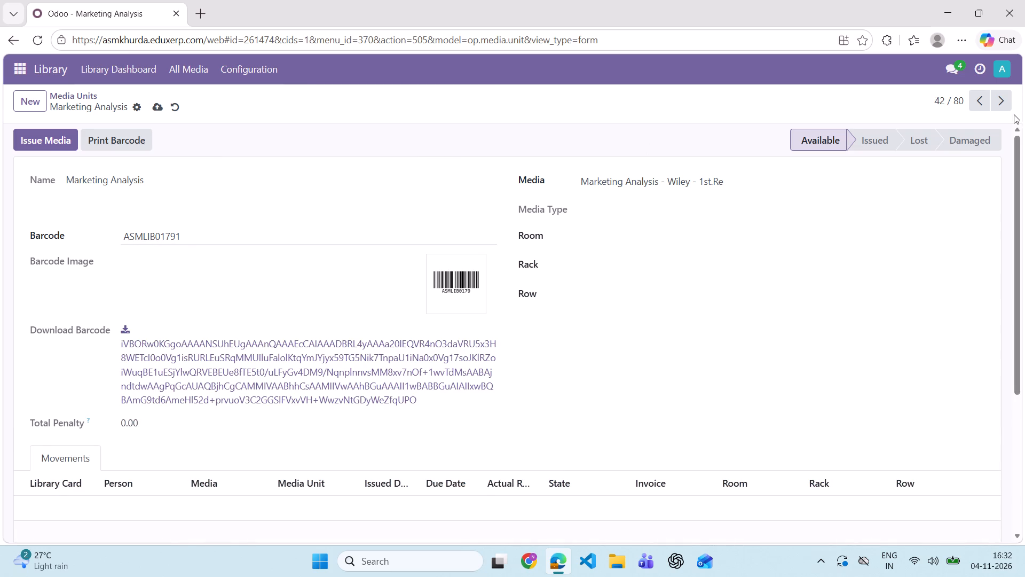
pyautogui.click(1009, 98)
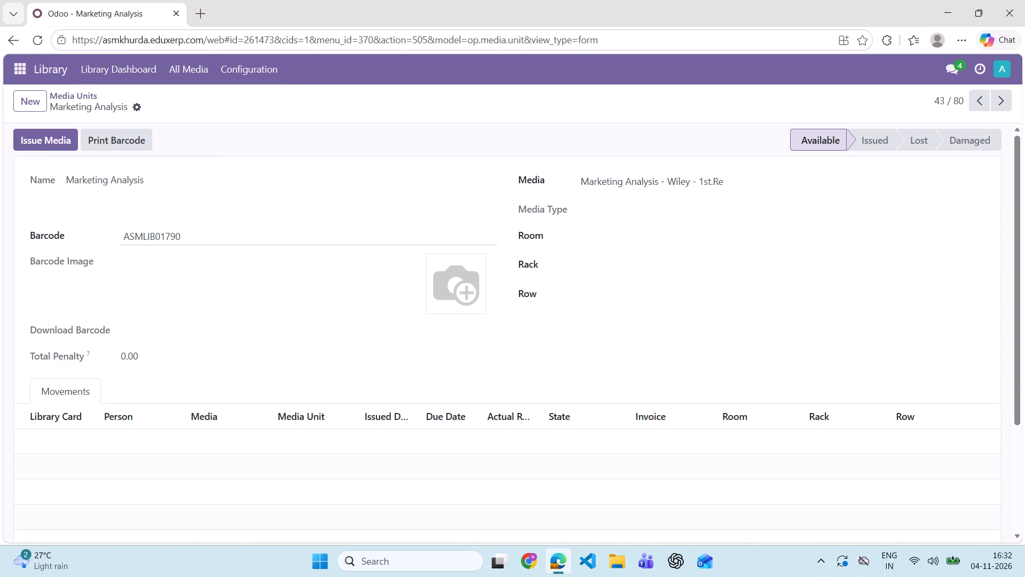
# Generate the barcode image for ASMLIB01790 by removing and re-entering the last digit 0, and move on to the next record.
pyautogui.click(200, 240)
pyautogui.press('BackSpace')
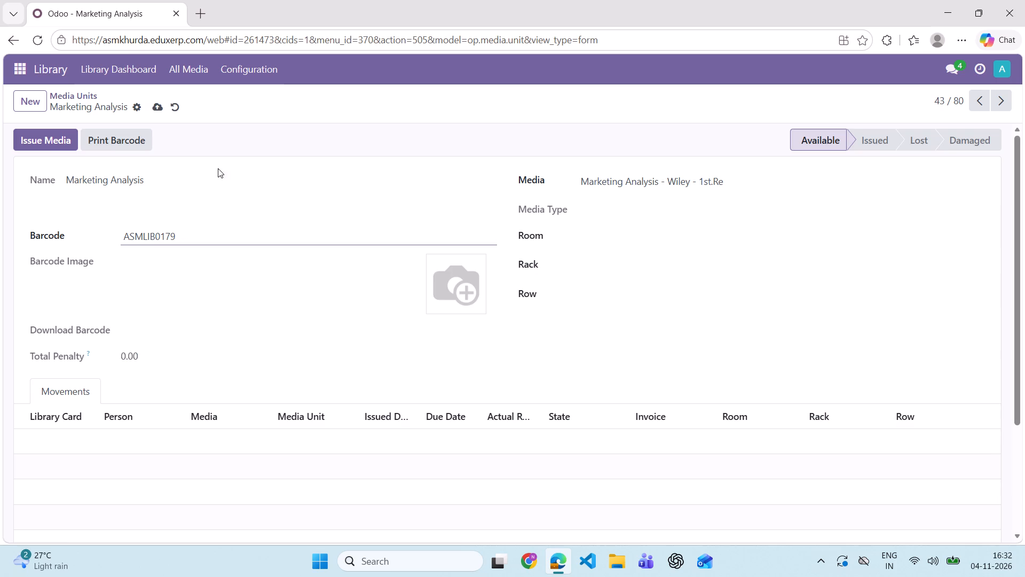
pyautogui.click(219, 137)
pyautogui.click(200, 229)
pyautogui.press('0')
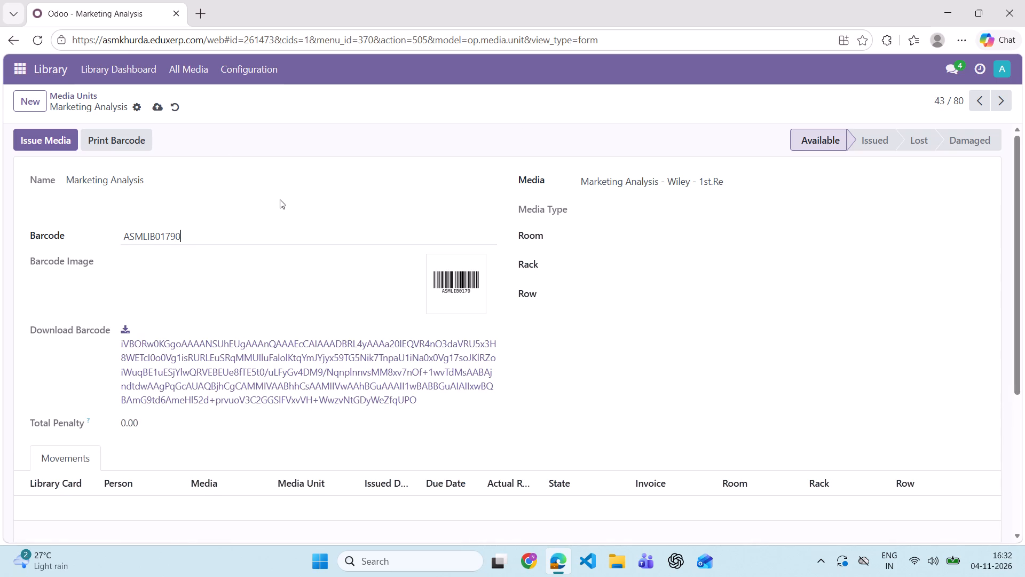
pyautogui.click(999, 98)
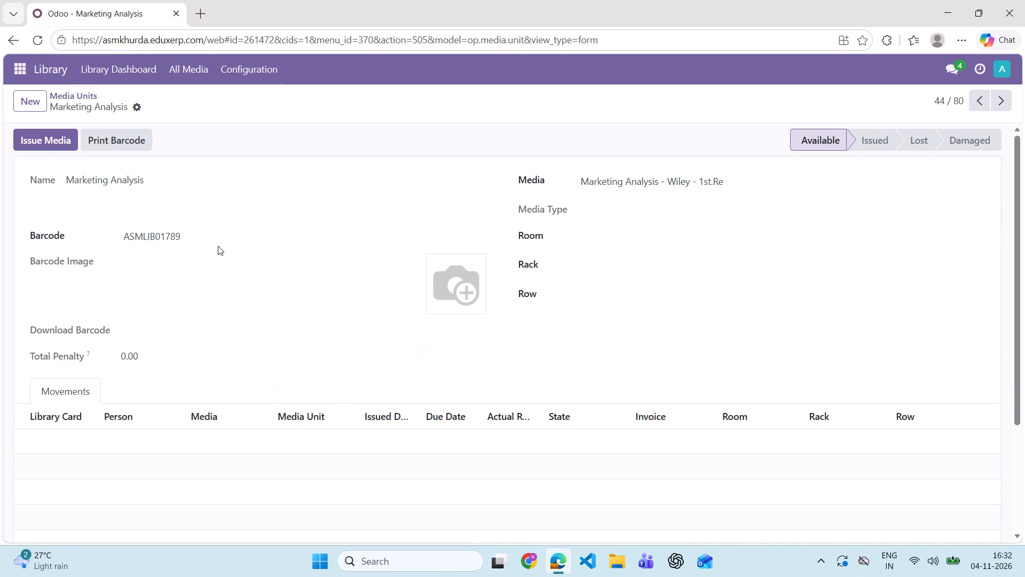
# Generate the barcode image for ASMLIB01789 by removing and re-entering the last digit 9, and move on to the next record.
pyautogui.click(222, 242)
pyautogui.press('BackSpace')
pyautogui.click(225, 162)
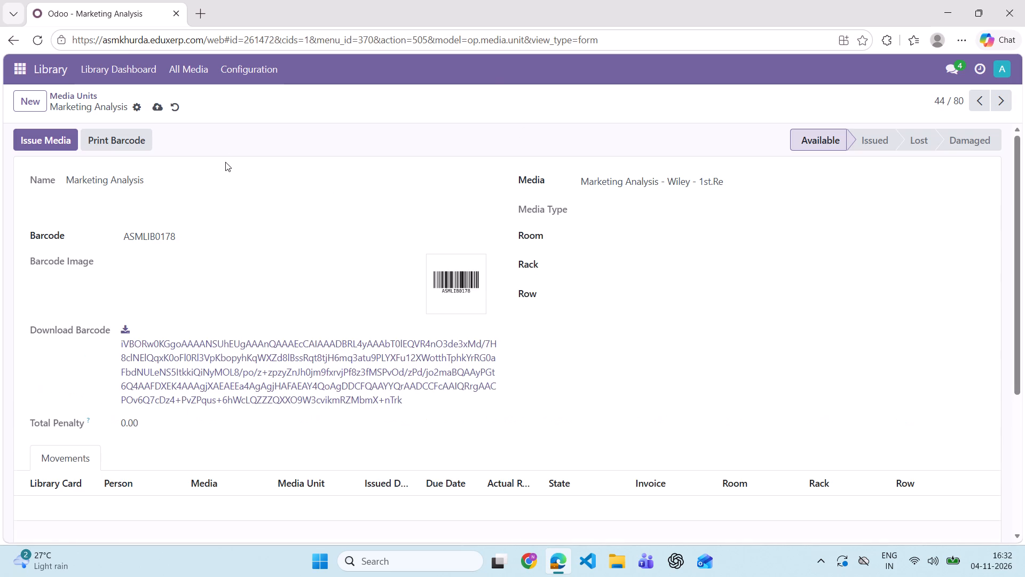
pyautogui.click(210, 241)
pyautogui.press('9')
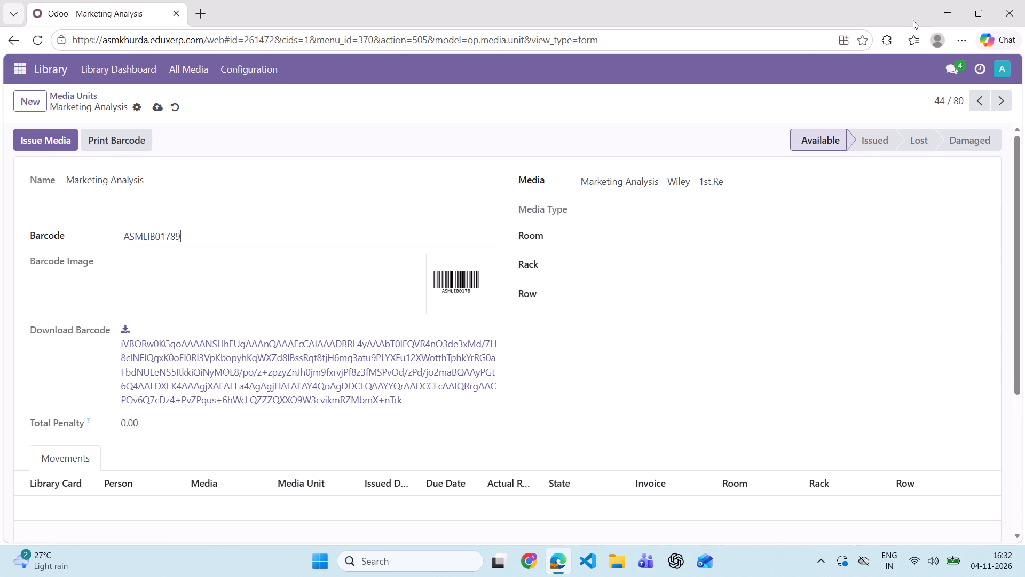
pyautogui.click(996, 105)
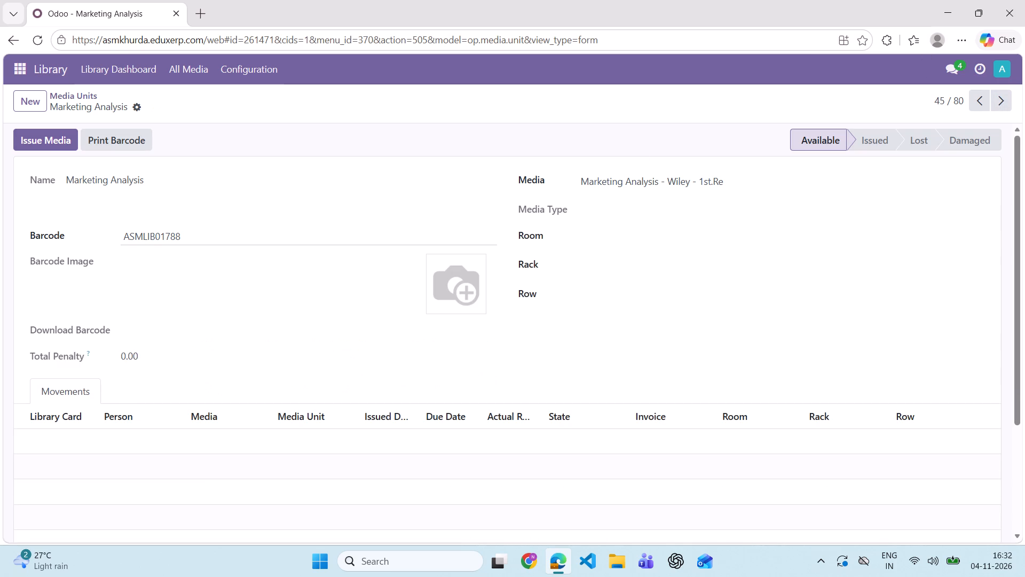
# Generate the barcode image for ASMLIB01788 by removing and re-entering the last digit 8, and move on to the next record.
pyautogui.click(190, 239)
pyautogui.press('BackSpace')
pyautogui.click(207, 136)
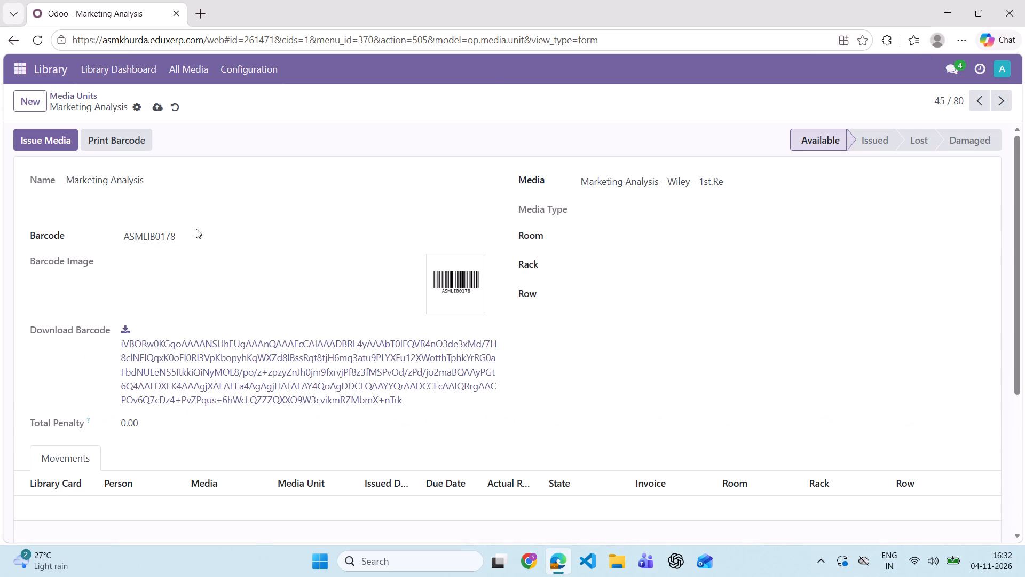
pyautogui.click(193, 236)
pyautogui.press('8')
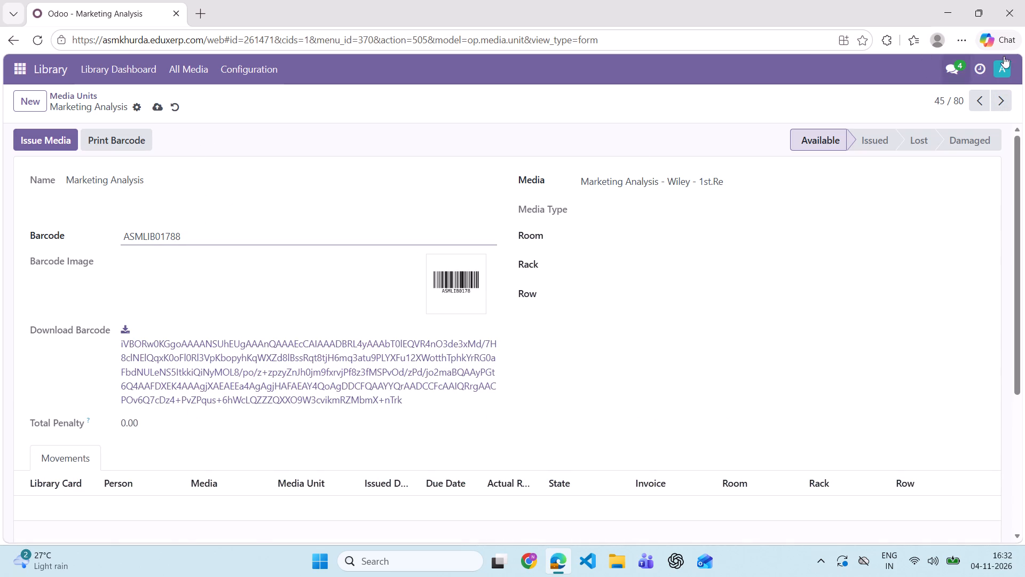
pyautogui.click(1003, 106)
# Generate the barcode image for ASMLIB01787 by removing and re-entering the last digit 7, and move on to the next record.
pyautogui.click(217, 236)
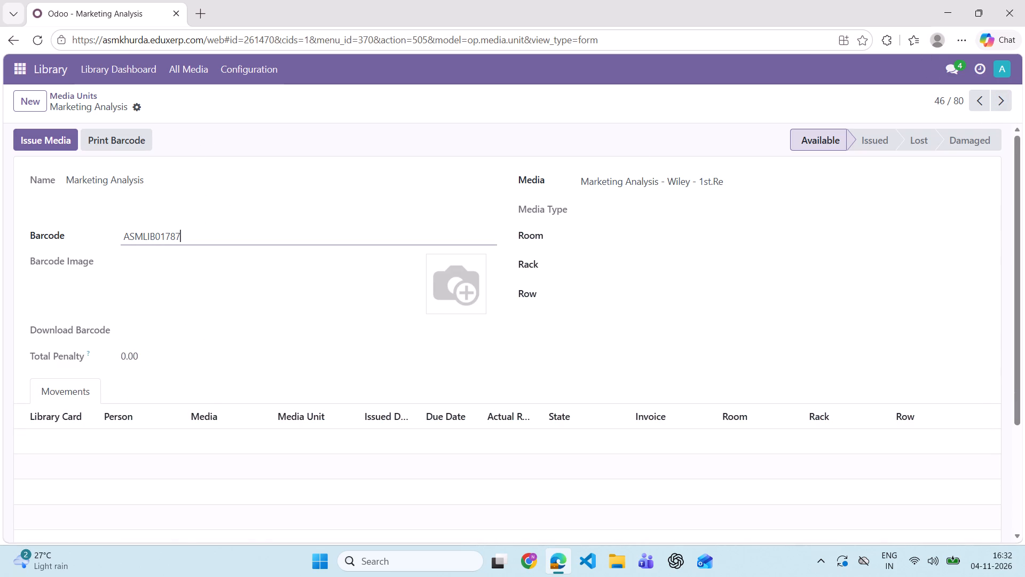
pyautogui.press('BackSpace')
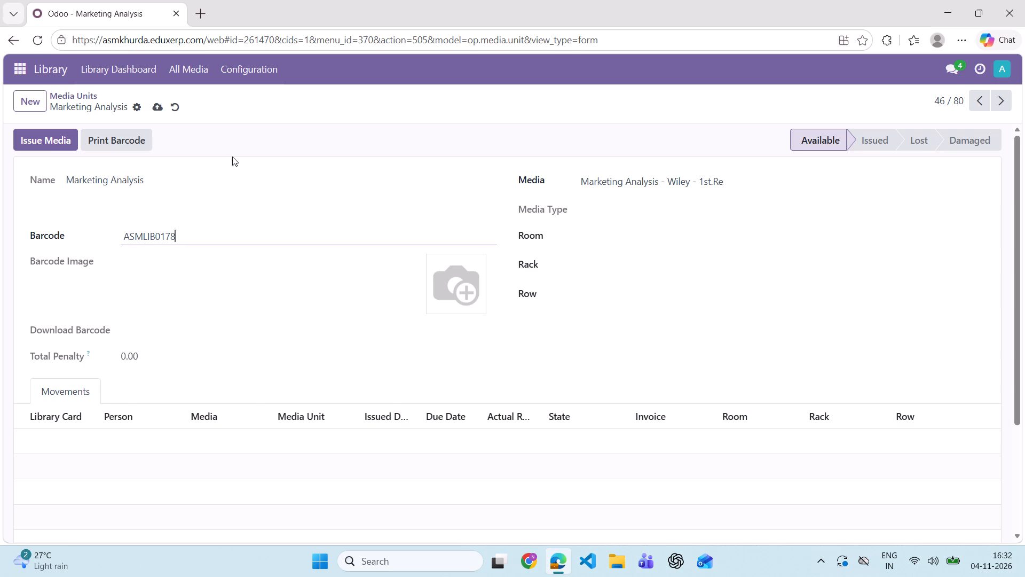
pyautogui.click(232, 157)
pyautogui.click(205, 240)
pyautogui.press('7')
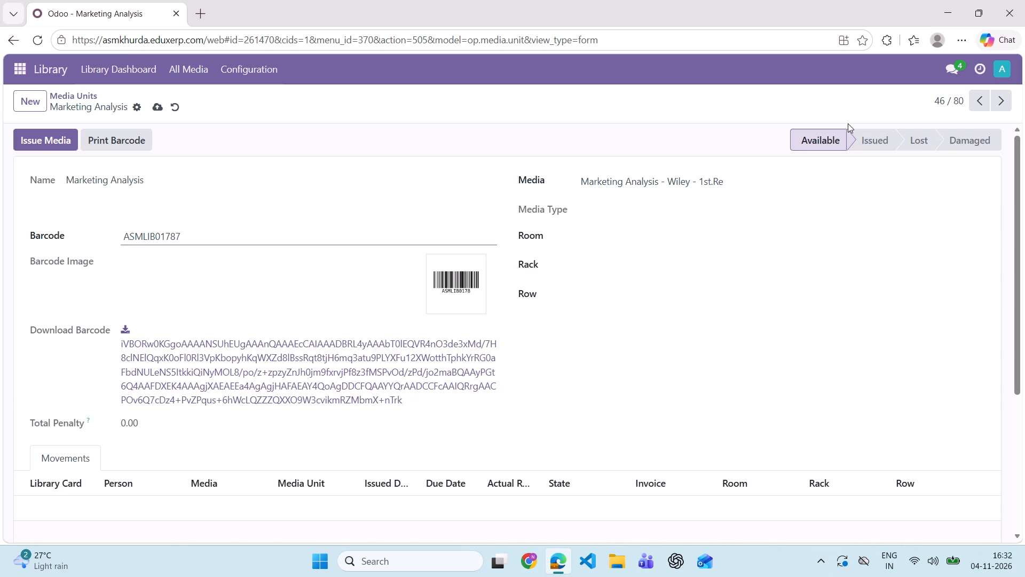
pyautogui.click(1004, 93)
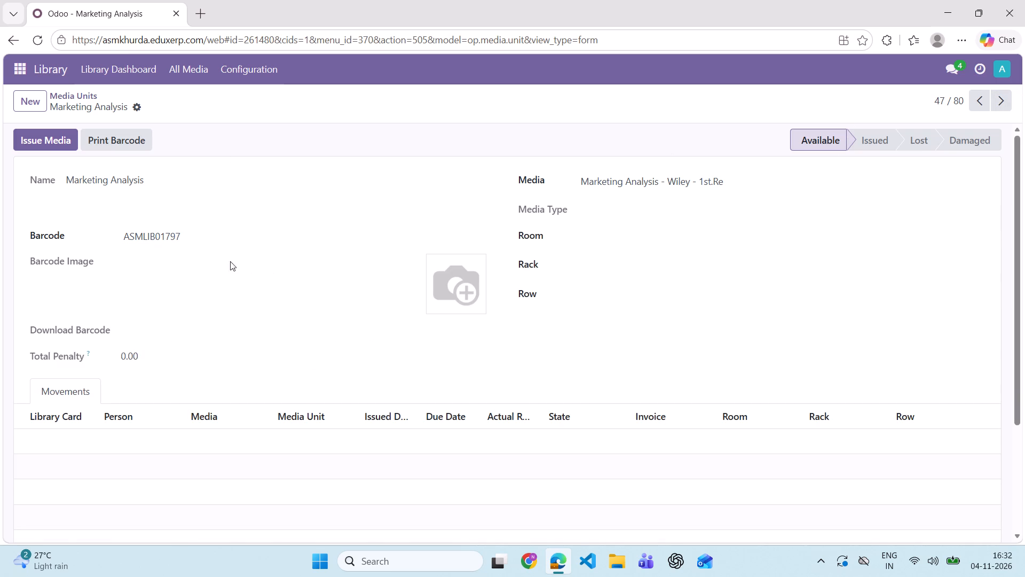
# Generate the barcode image for ASMLIB01797 by removing and re-entering the last digit 7, and move on to the next record.
pyautogui.click(230, 232)
pyautogui.press('BackSpace')
pyautogui.click(240, 134)
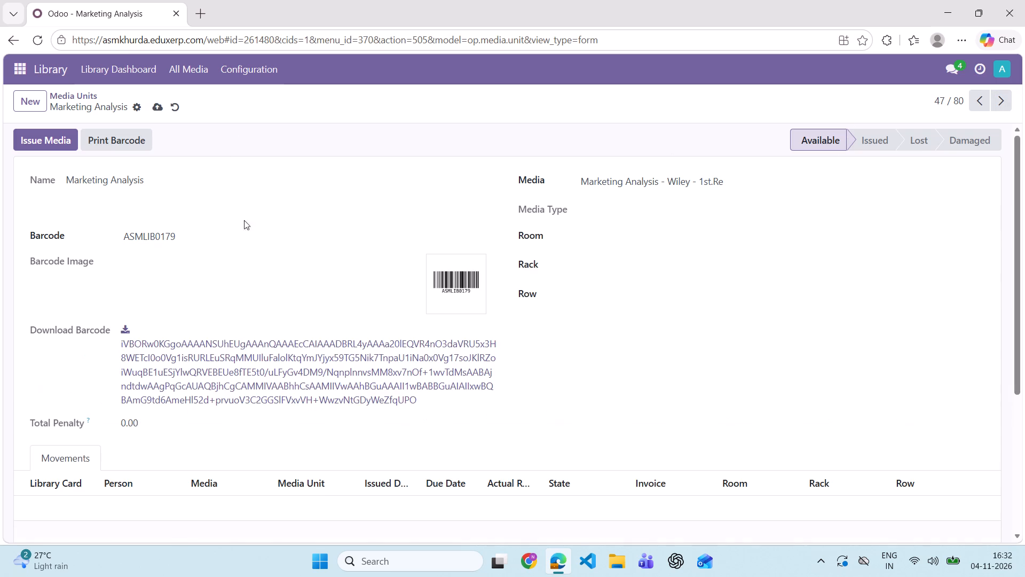
pyautogui.click(238, 236)
pyautogui.press('7')
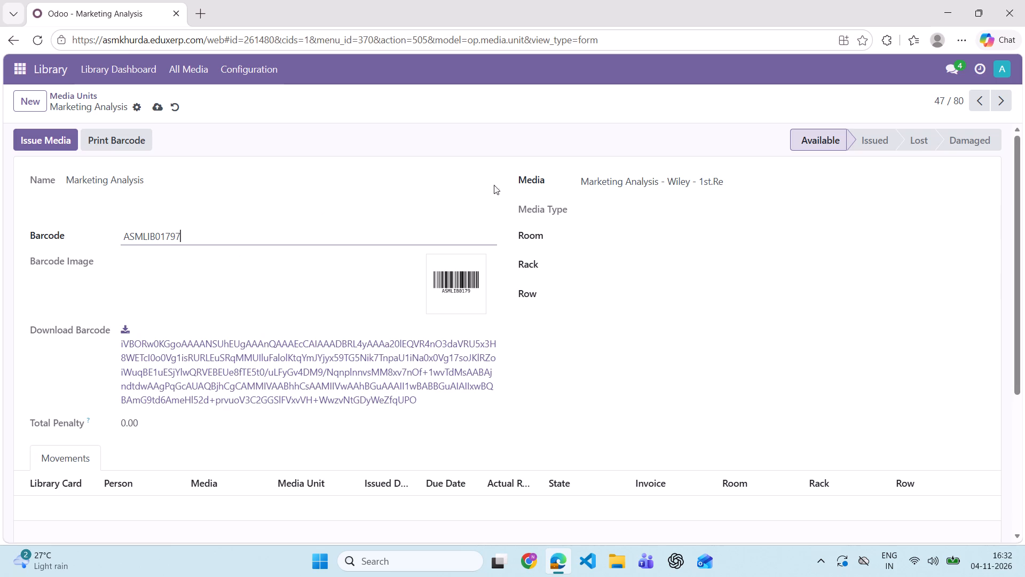
pyautogui.click(1005, 101)
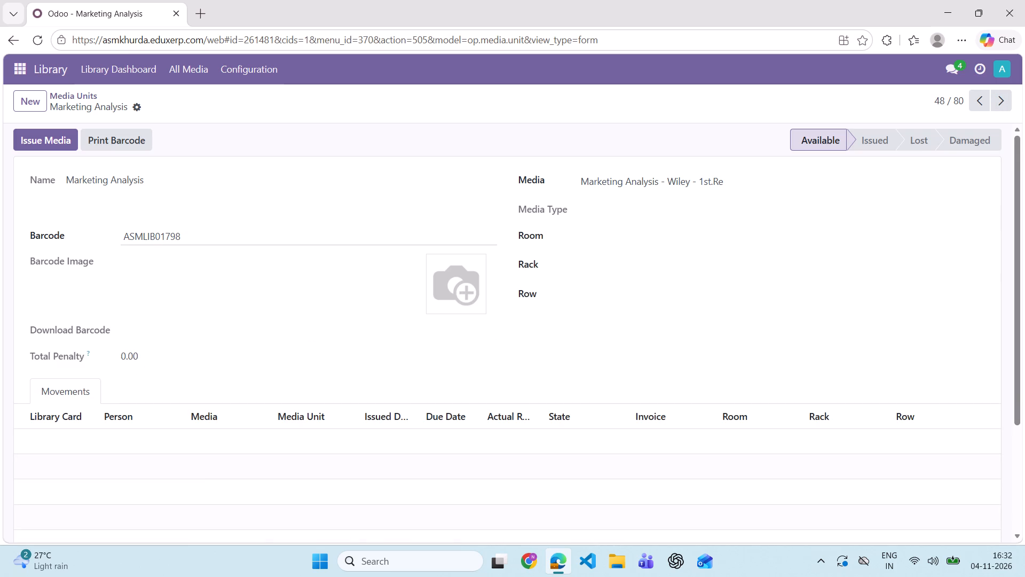
# Generate the barcode image for ASMLIB01798 by removing and re-entering the last digit 8, and move on to the next record.
pyautogui.click(207, 236)
pyautogui.press('BackSpace')
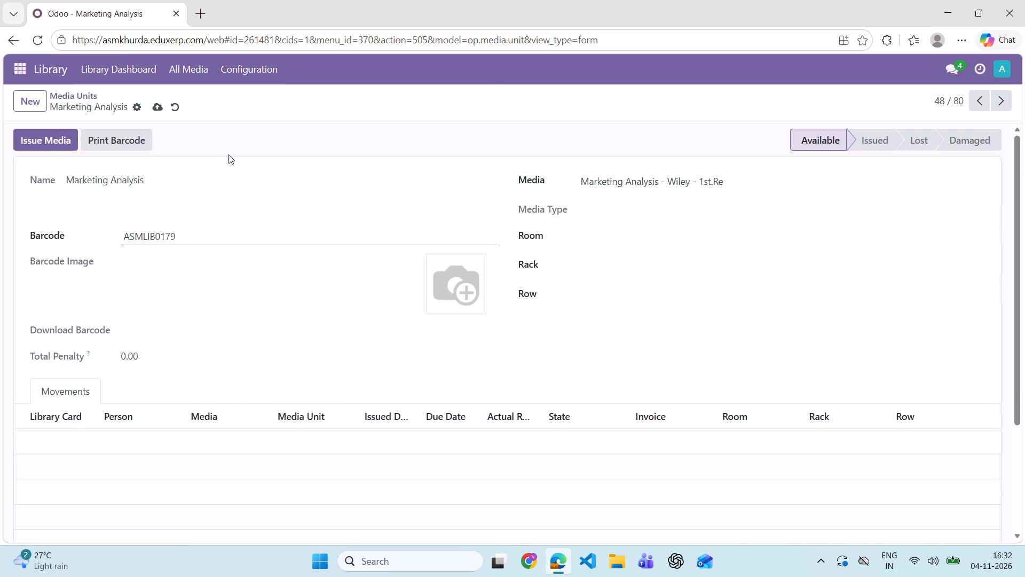
pyautogui.click(228, 152)
pyautogui.click(194, 239)
pyautogui.press('8')
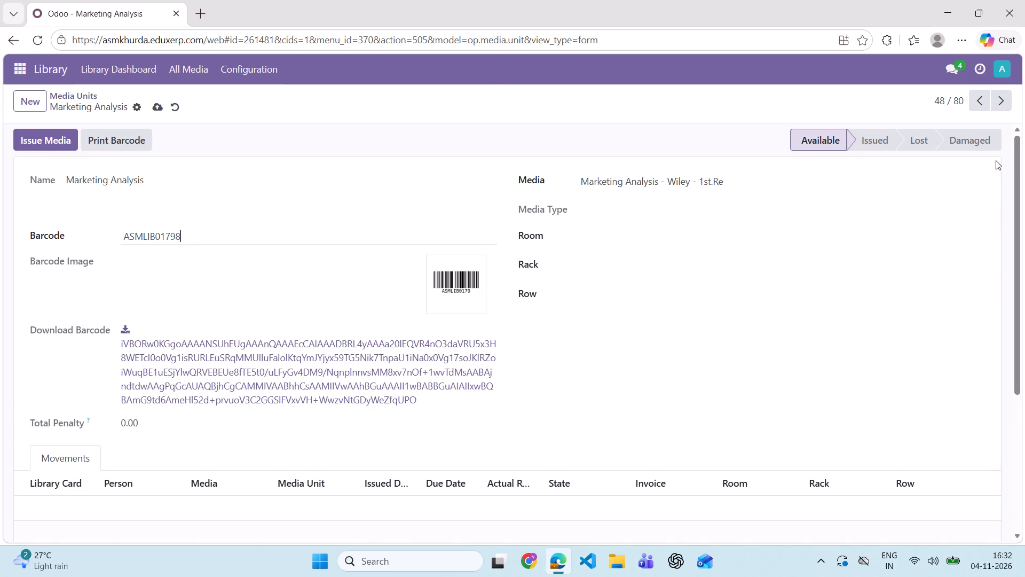
pyautogui.click(1005, 96)
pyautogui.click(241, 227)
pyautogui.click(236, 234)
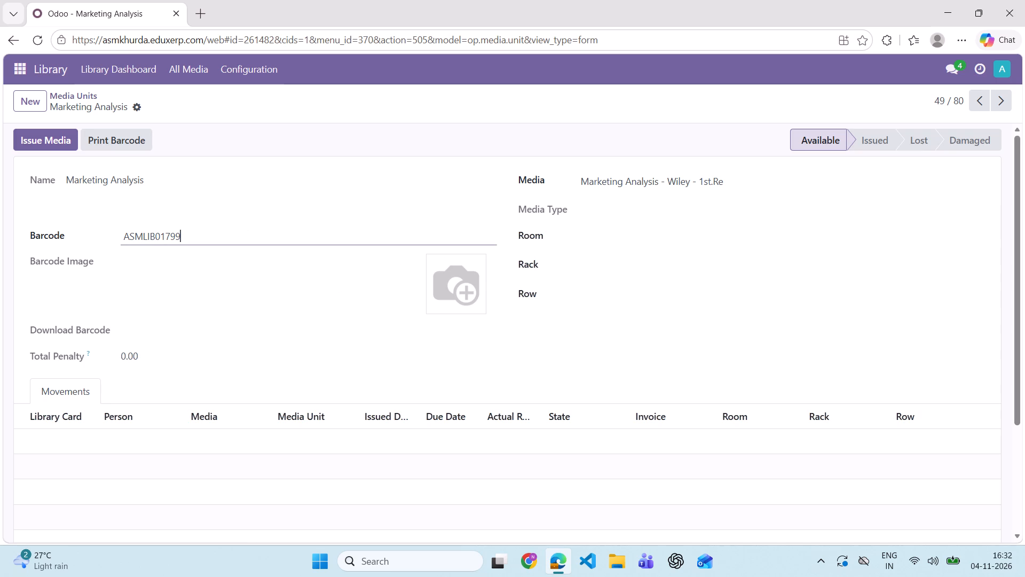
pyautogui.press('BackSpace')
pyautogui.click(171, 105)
# Generate the barcode image for ASMLIB01799 by removing and re-entering the last digit 9, and move on to the next record.
pyautogui.click(190, 236)
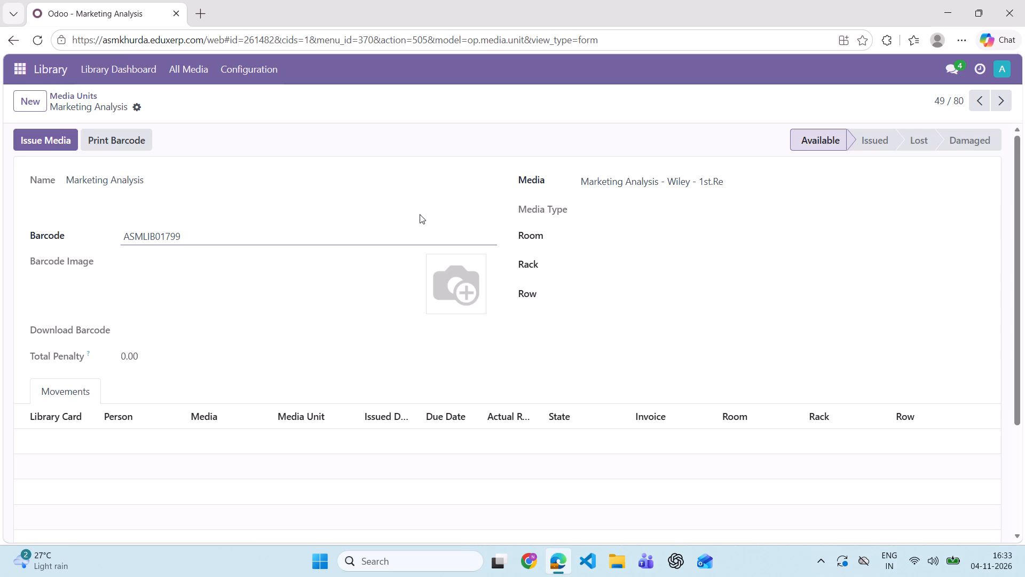
pyautogui.press('BackSpace')
pyautogui.click(300, 132)
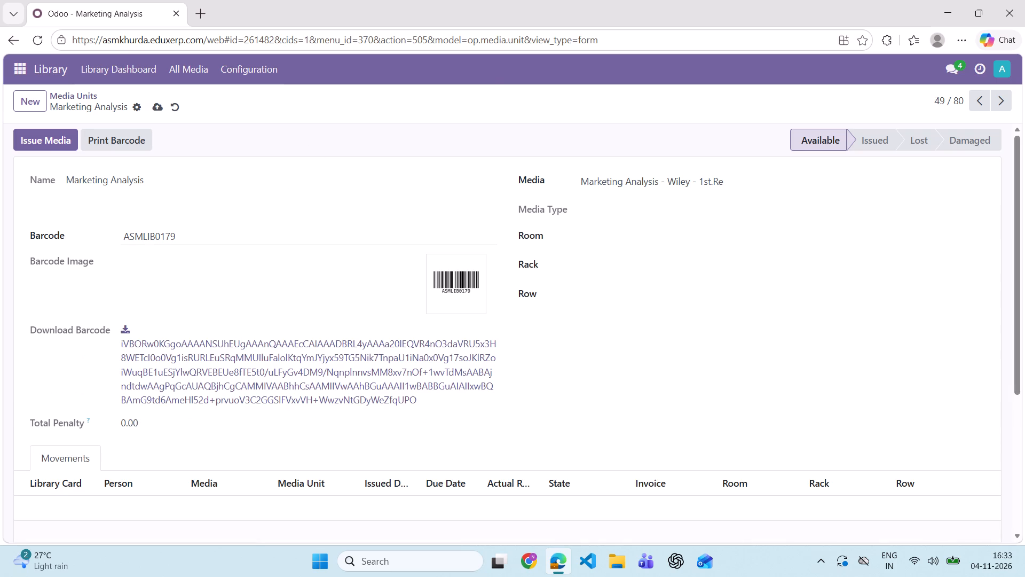
pyautogui.click(256, 238)
pyautogui.press('9')
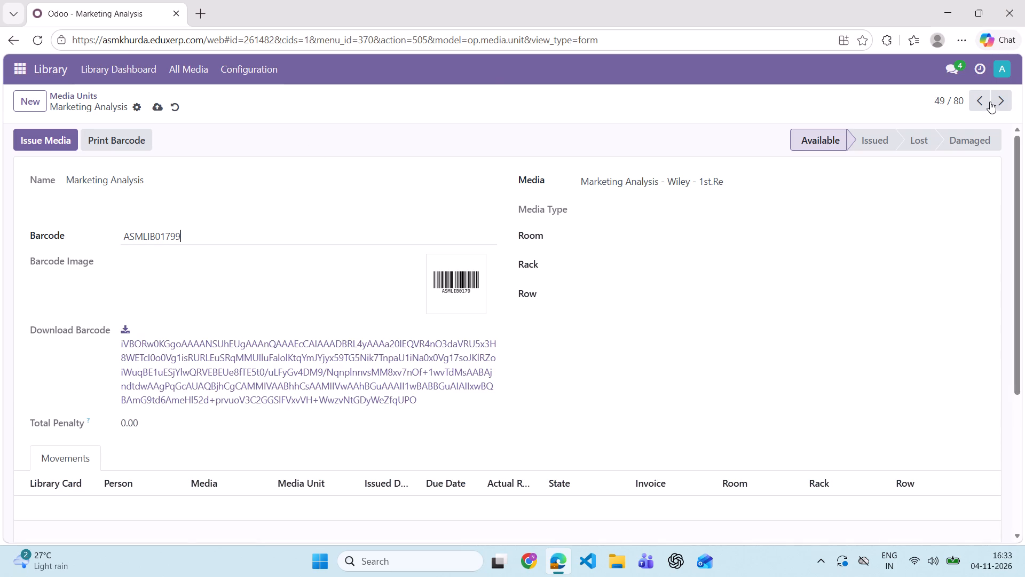
pyautogui.click(1002, 103)
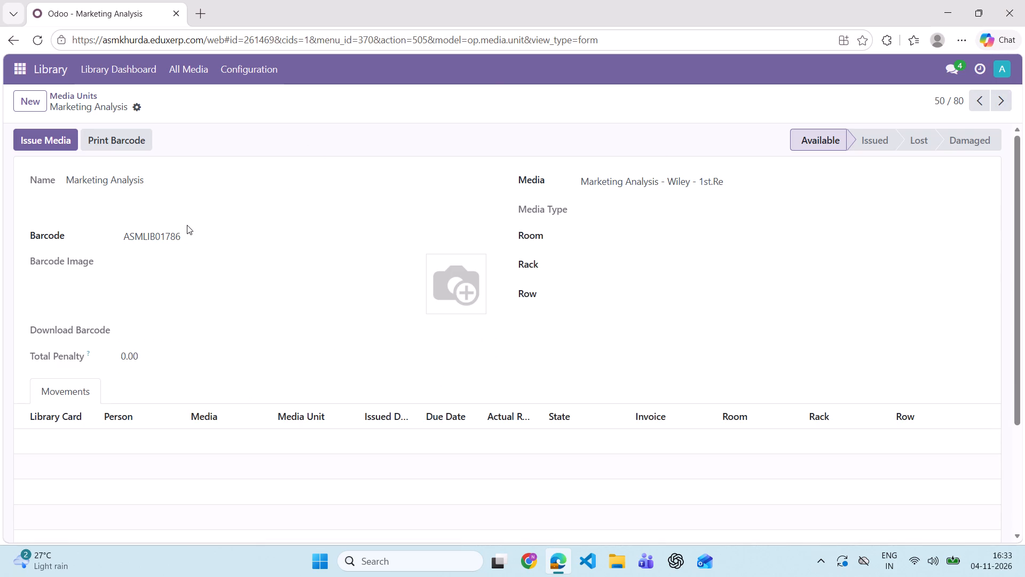
# Generate the barcode image for ASMLIB01786 by removing and re-entering the last digit 6, and move on to the next record.
pyautogui.click(194, 238)
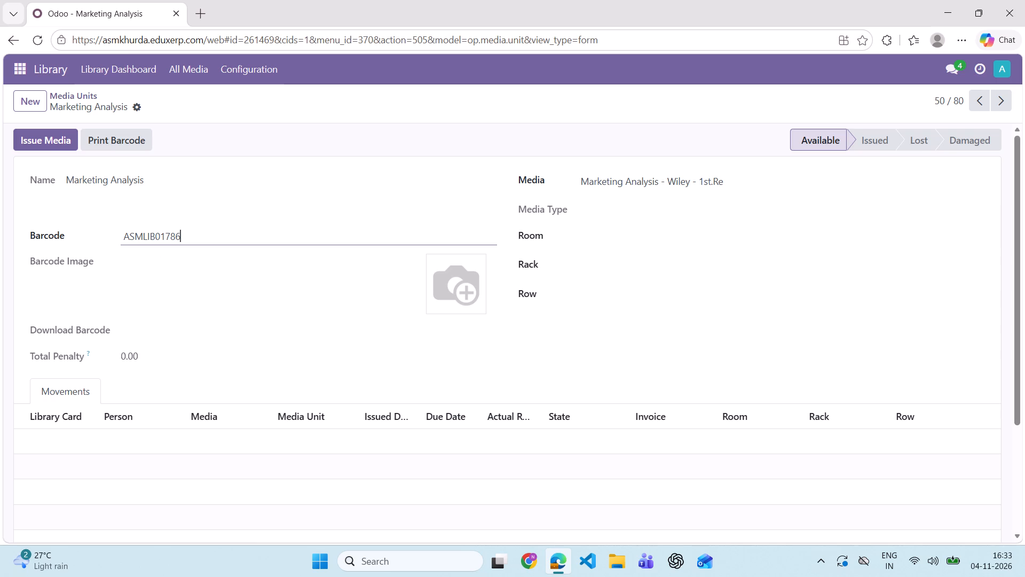
pyautogui.press('BackSpace')
pyautogui.click(223, 158)
pyautogui.click(181, 237)
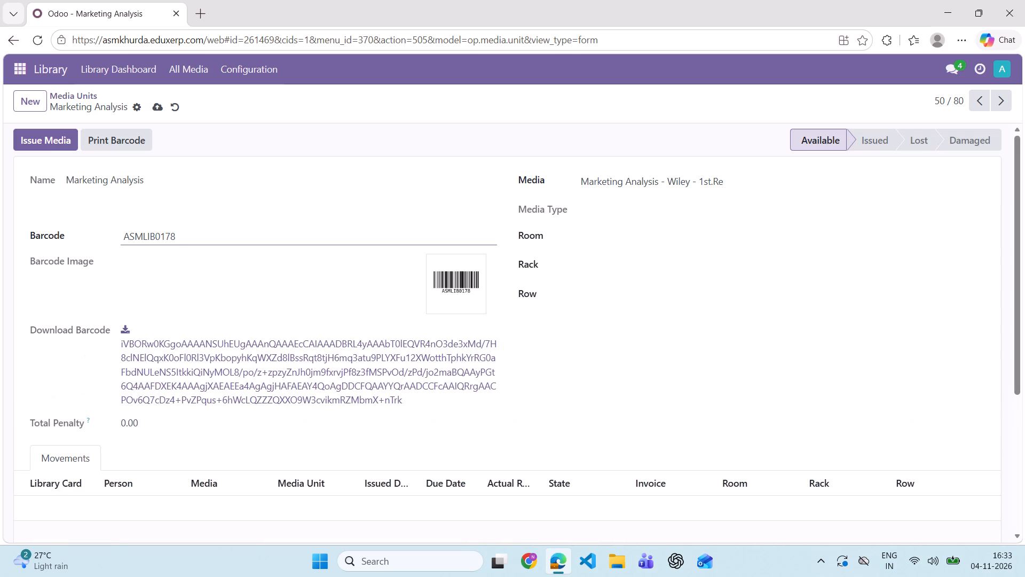
pyautogui.press('6')
pyautogui.click(1002, 105)
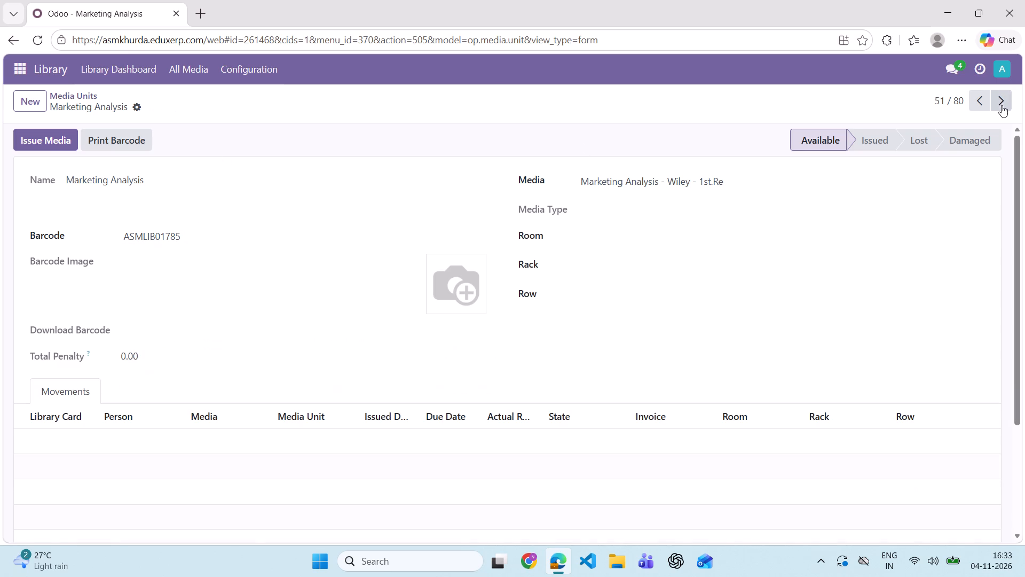
# Generate the barcode image for ASMLIB01785 by removing and re-entering the last digit 5, and move on to the next record.
pyautogui.click(245, 236)
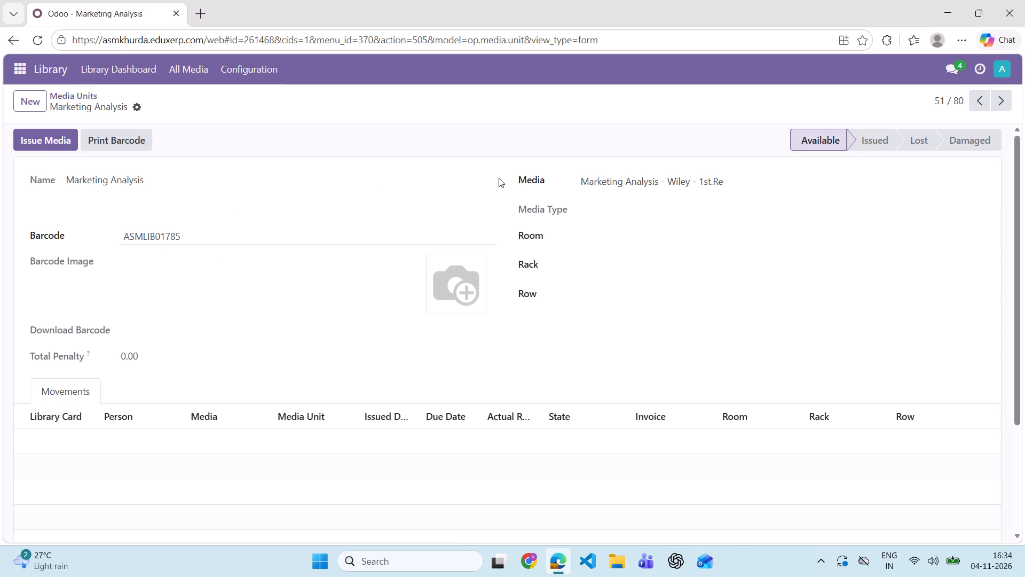
pyautogui.press('BackSpace')
pyautogui.click(335, 146)
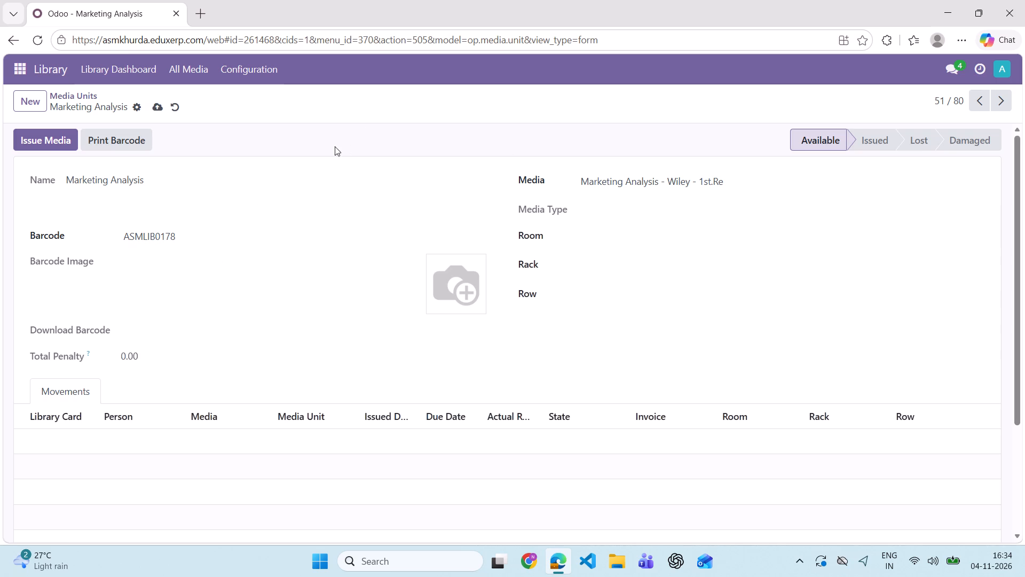
pyautogui.click(243, 236)
pyautogui.press('5')
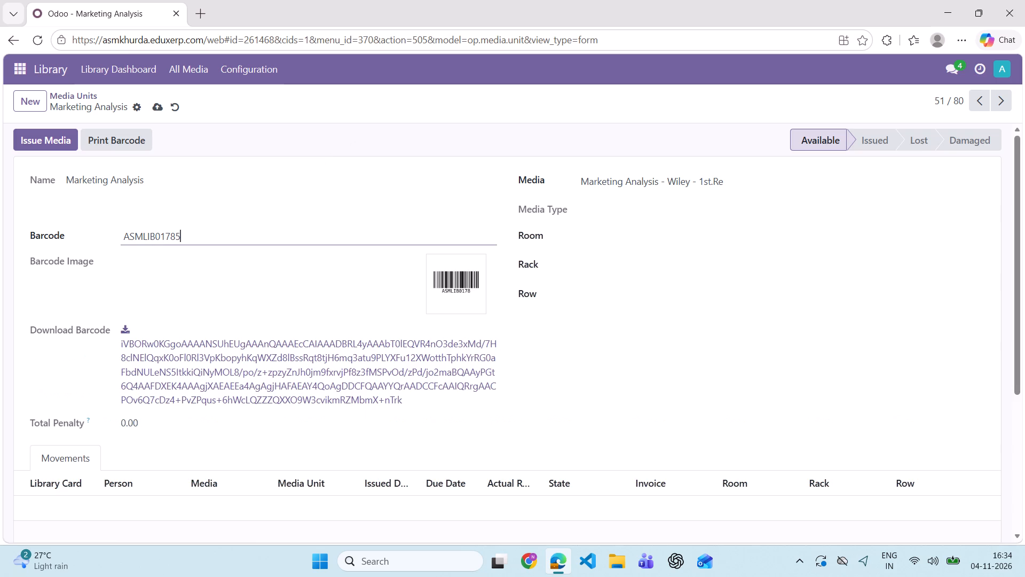
pyautogui.click(994, 93)
# Generate the barcode image for ASMLIB01784 by removing and re-entering the last digit 4, and move on to the next record.
pyautogui.click(200, 236)
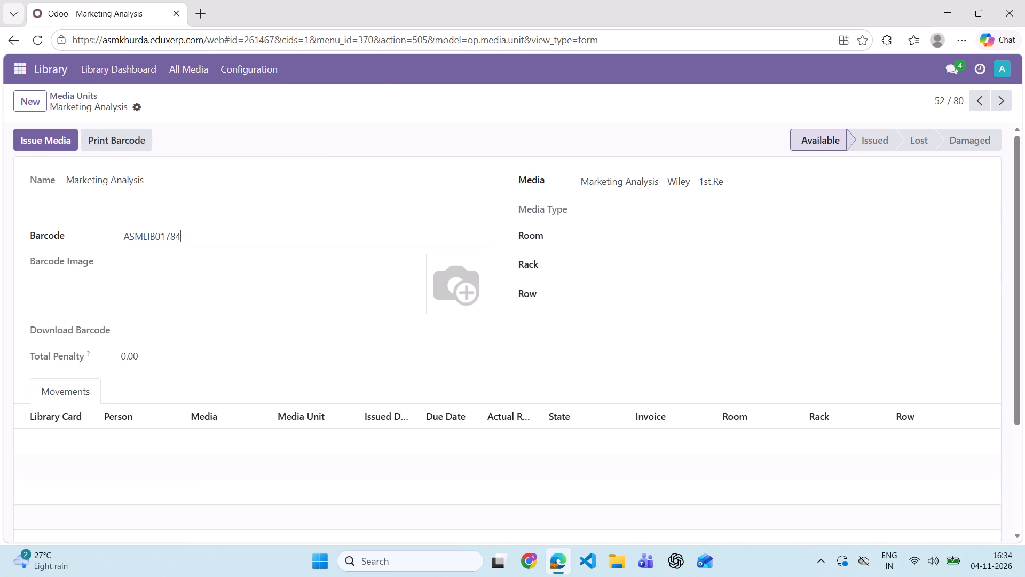
pyautogui.press('BackSpace')
pyautogui.click(214, 141)
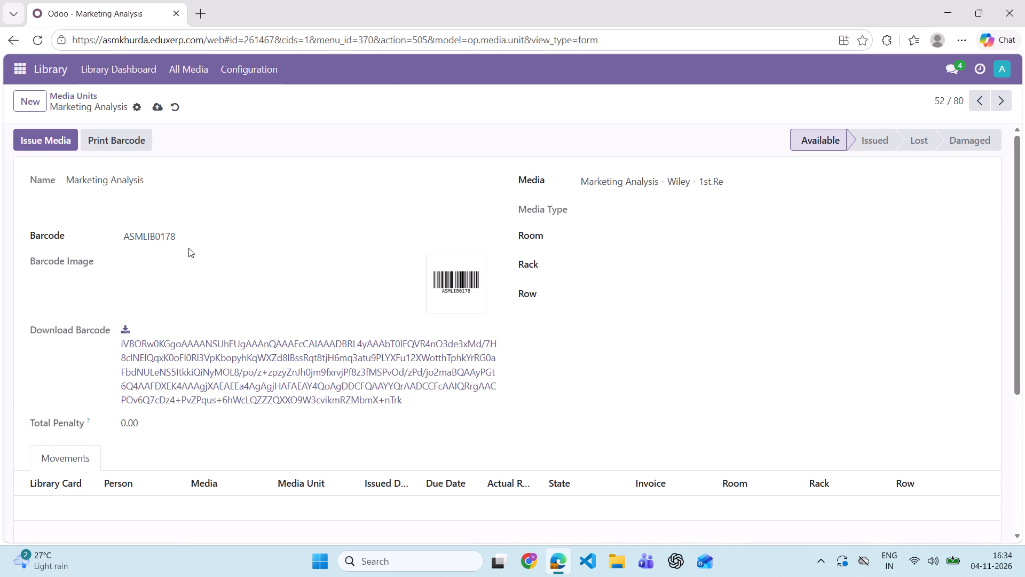
pyautogui.click(195, 235)
pyautogui.press('4')
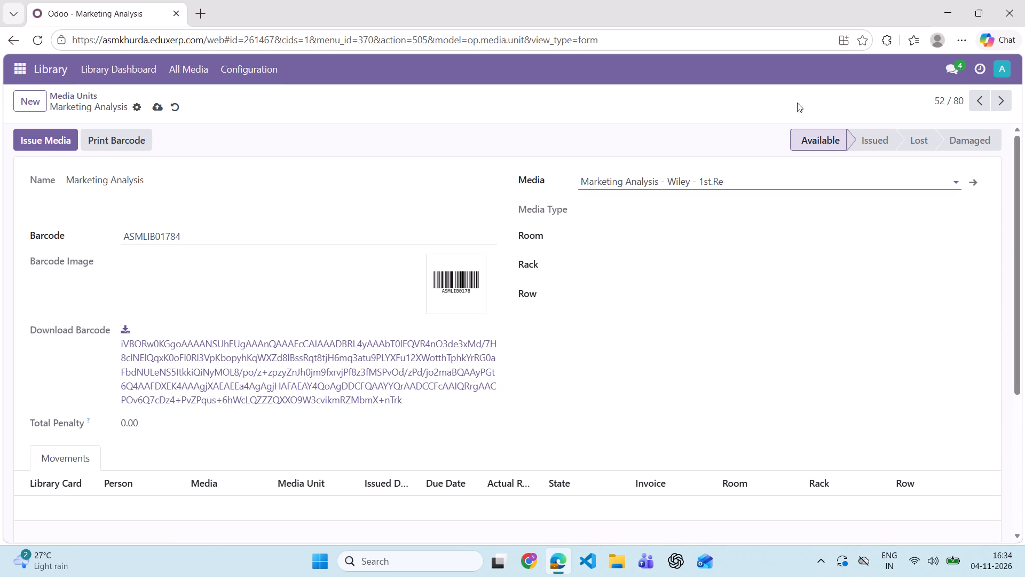
pyautogui.click(1002, 100)
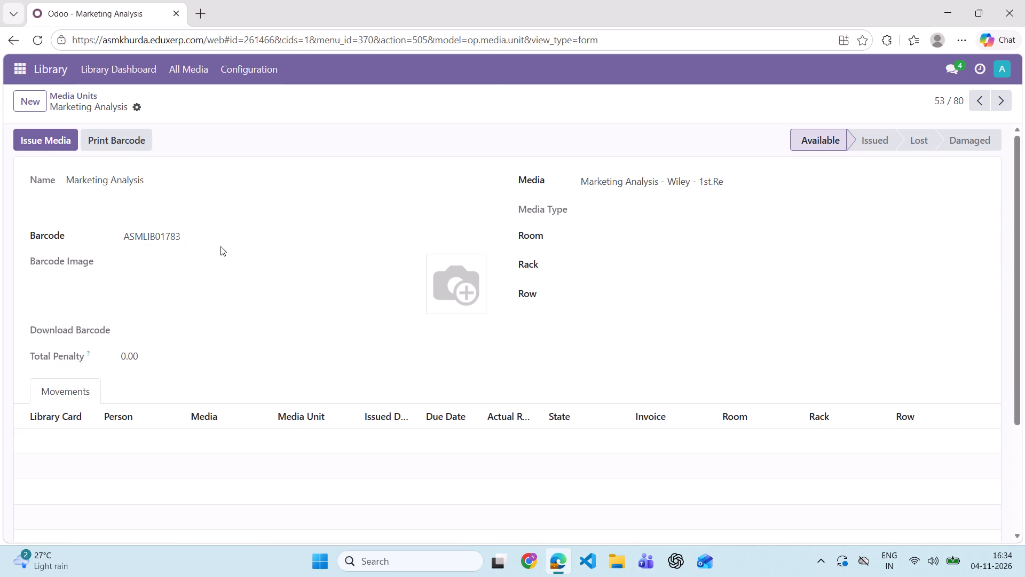
# Generate the barcode image for ASMLIB01783 by removing and re-entering the last digit 3, and move on to the next record.
pyautogui.click(225, 238)
pyautogui.press('BackSpace')
pyautogui.click(194, 143)
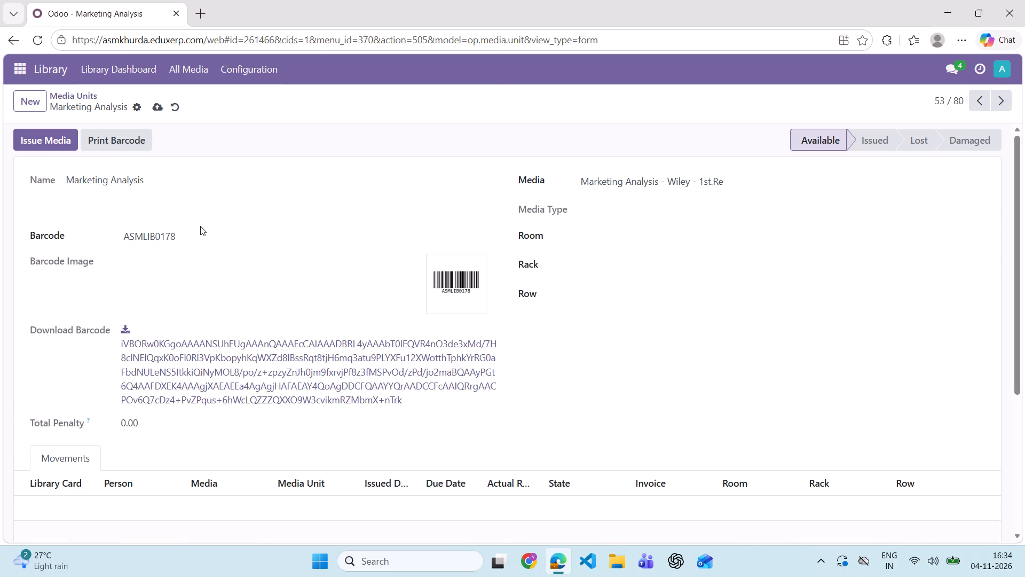
pyautogui.click(200, 231)
pyautogui.press('3')
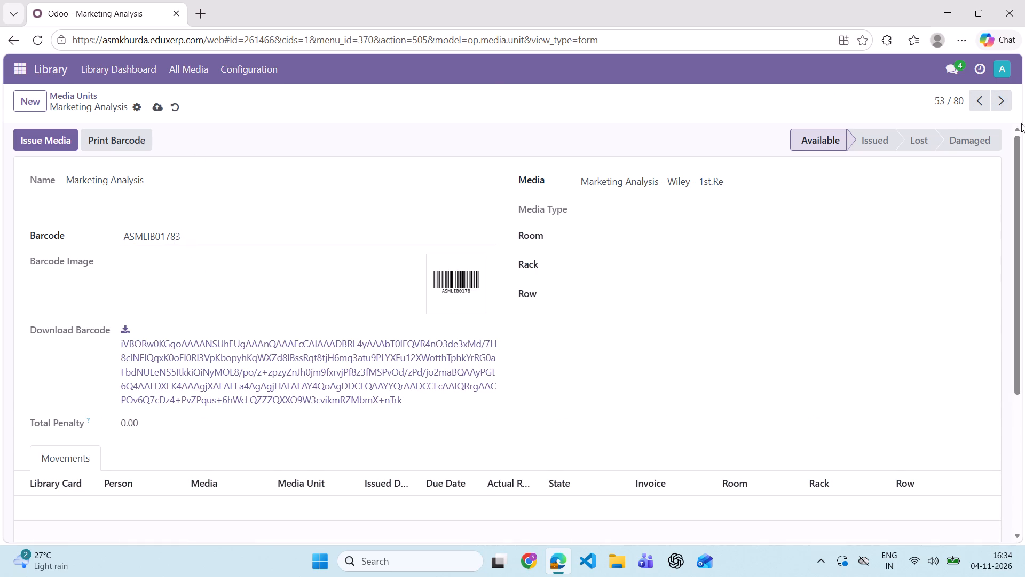
pyautogui.click(1010, 107)
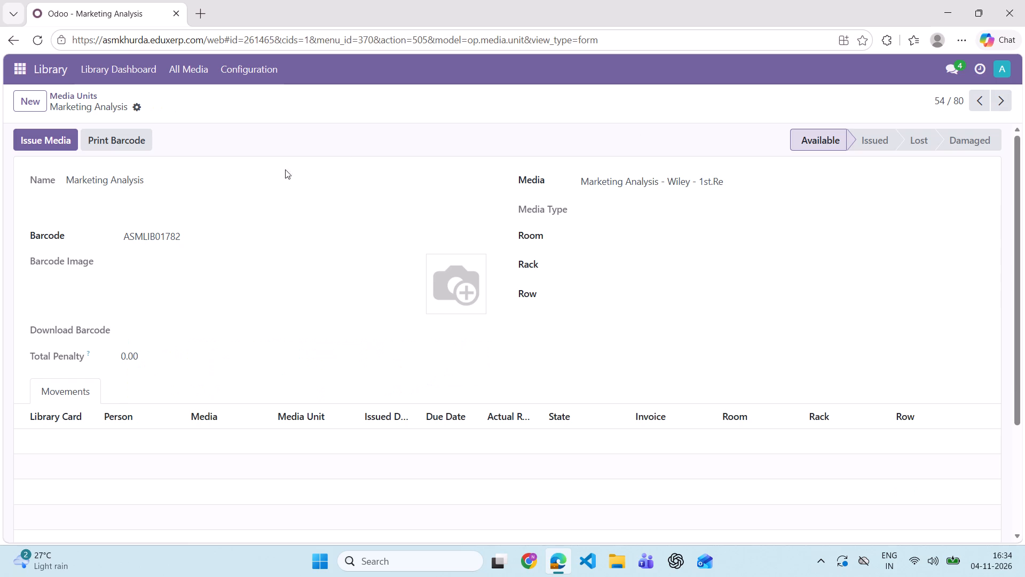
# Generate the barcode image for ASMLIB01782 by removing and re-entering the last digit 2, and move on to the next record.
pyautogui.click(202, 239)
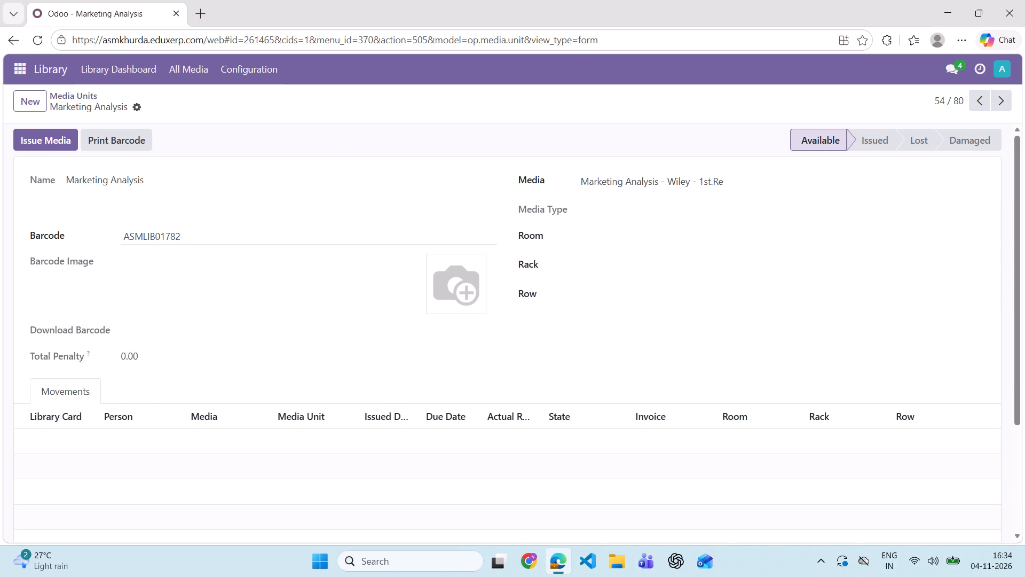
pyautogui.press('BackSpace')
pyautogui.click(200, 139)
pyautogui.click(191, 229)
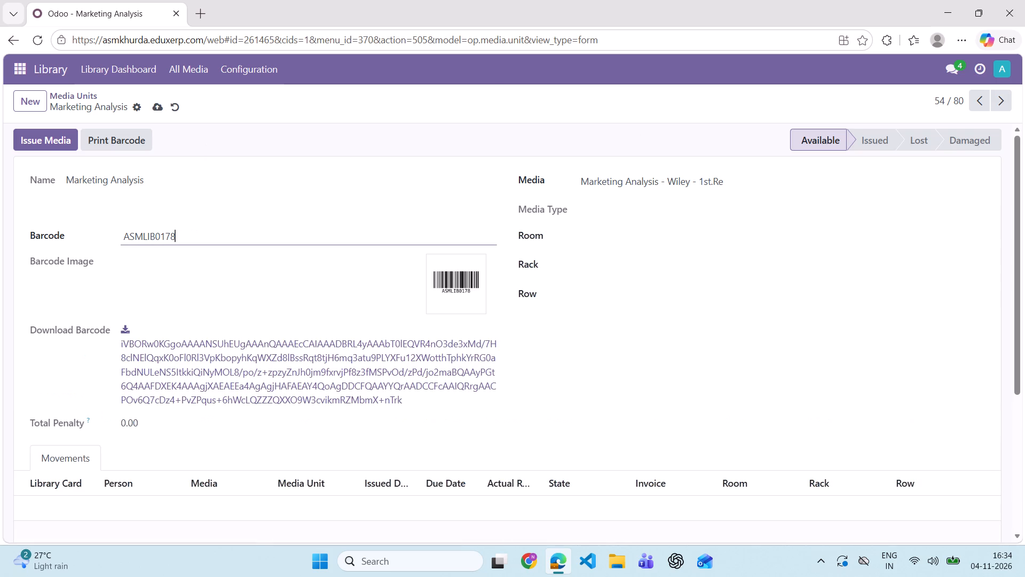
pyautogui.press('2')
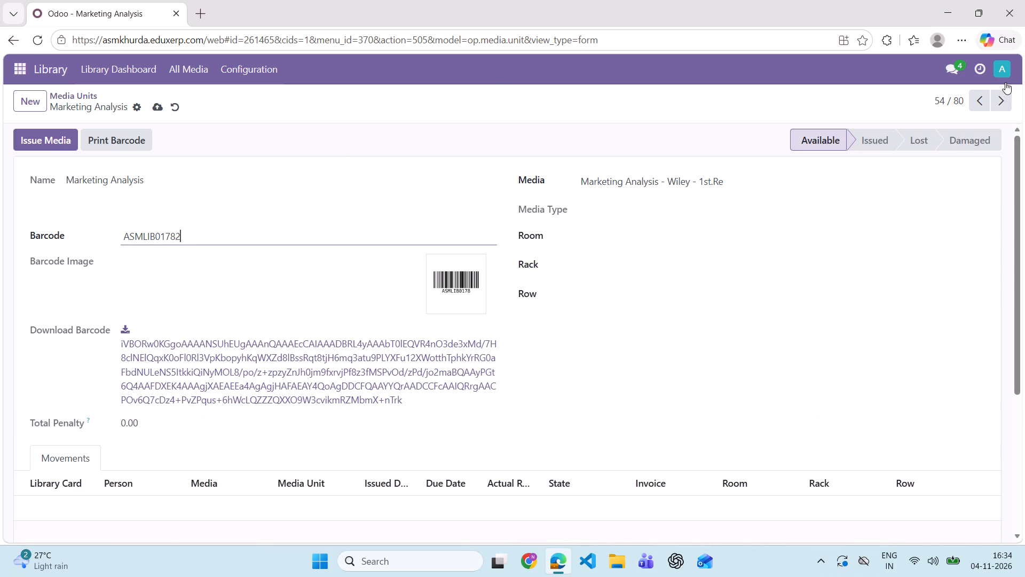
pyautogui.click(1003, 95)
# Generate the barcode image for ASMLIB01795 by removing and re-entering the last digit 5, and move on to the next record.
pyautogui.click(211, 239)
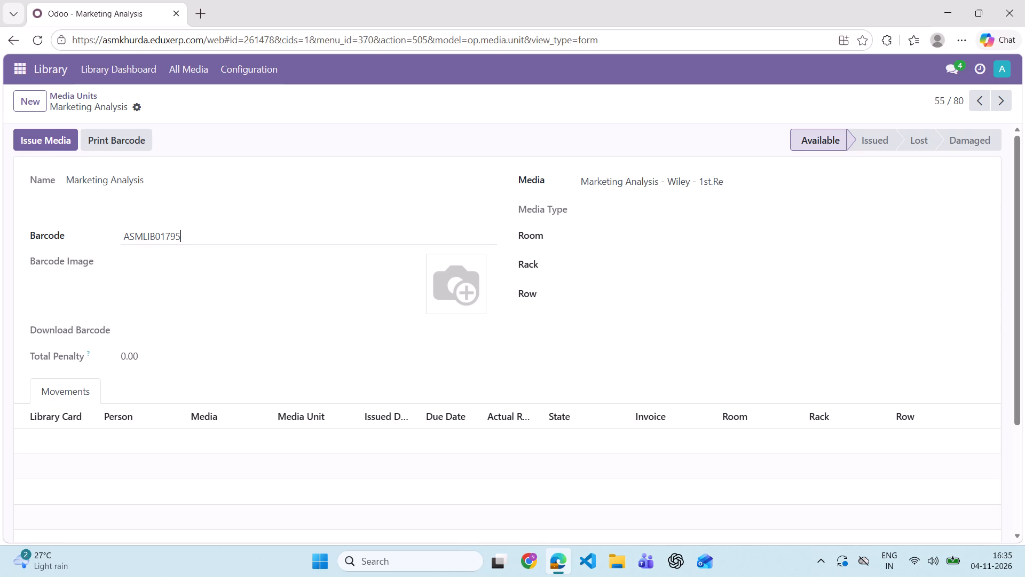
pyautogui.press('BackSpace')
pyautogui.click(211, 138)
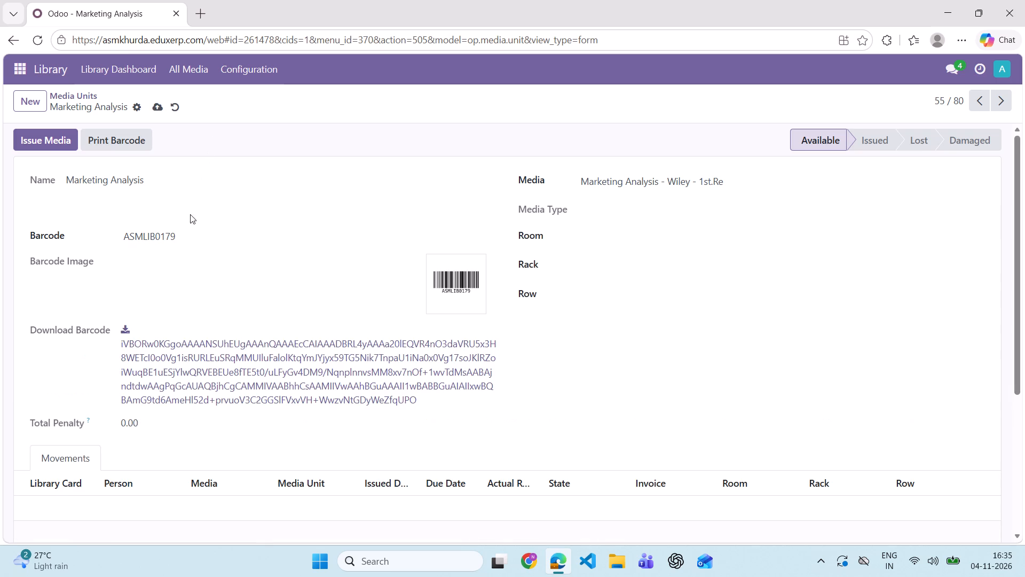
pyautogui.click(187, 230)
pyautogui.press('5')
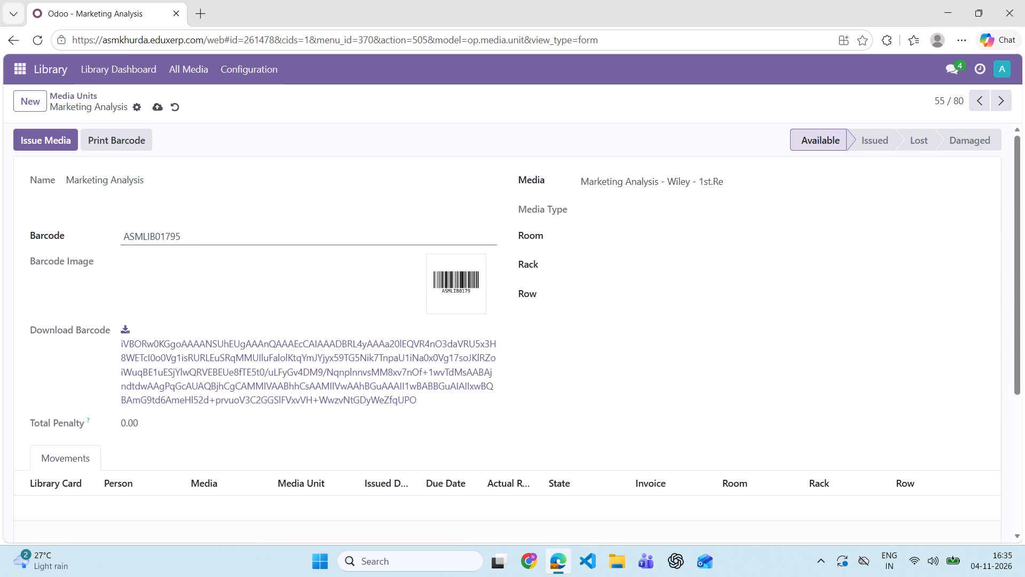
pyautogui.click(999, 104)
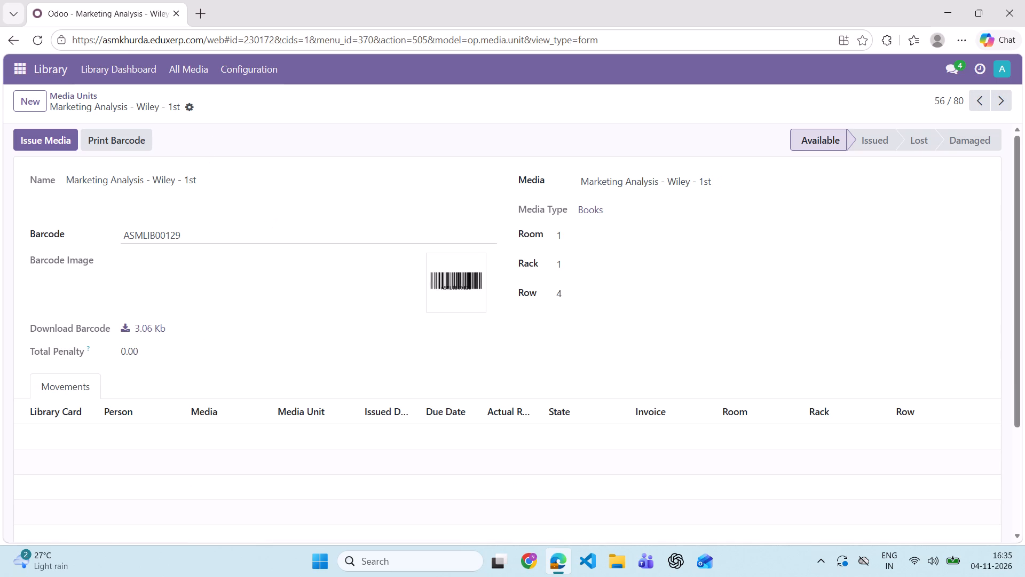
# Regenerate the barcode image for ASMLIB00129 by removing and re-entering the last digit 9, and move on to the next record.
pyautogui.click(210, 236)
pyautogui.press('BackSpace')
pyautogui.click(212, 148)
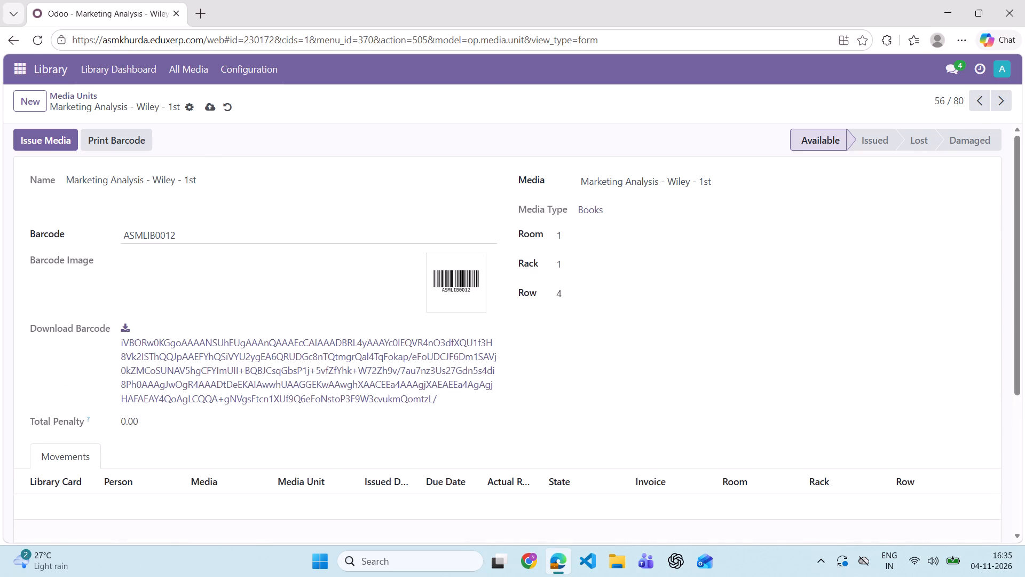
pyautogui.click(203, 235)
pyautogui.press('9')
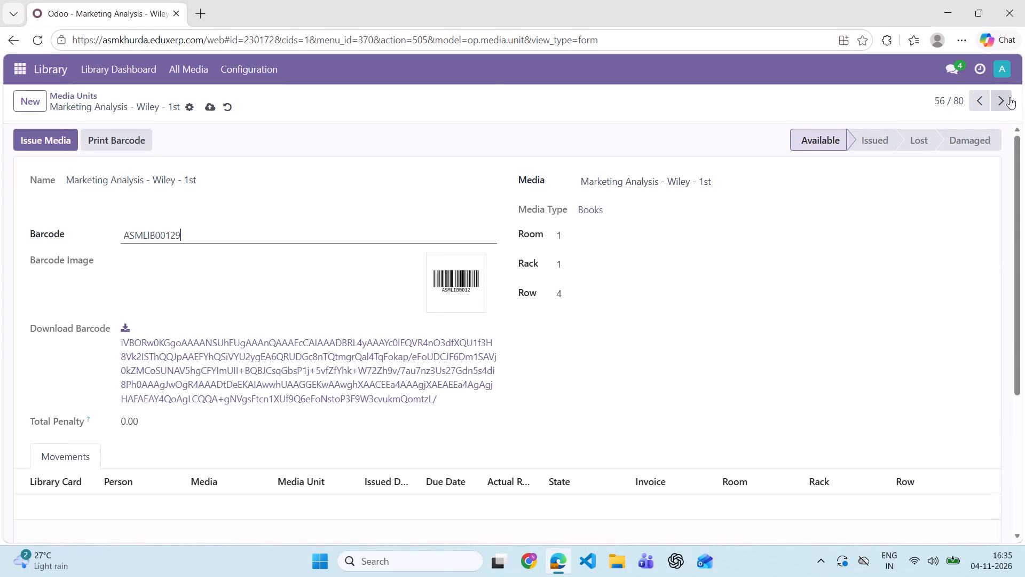
pyautogui.click(1010, 97)
# Regenerate the barcode image for ASMLIB00117 by removing and re-entering the last digit 7, and move on to the next record.
pyautogui.click(199, 238)
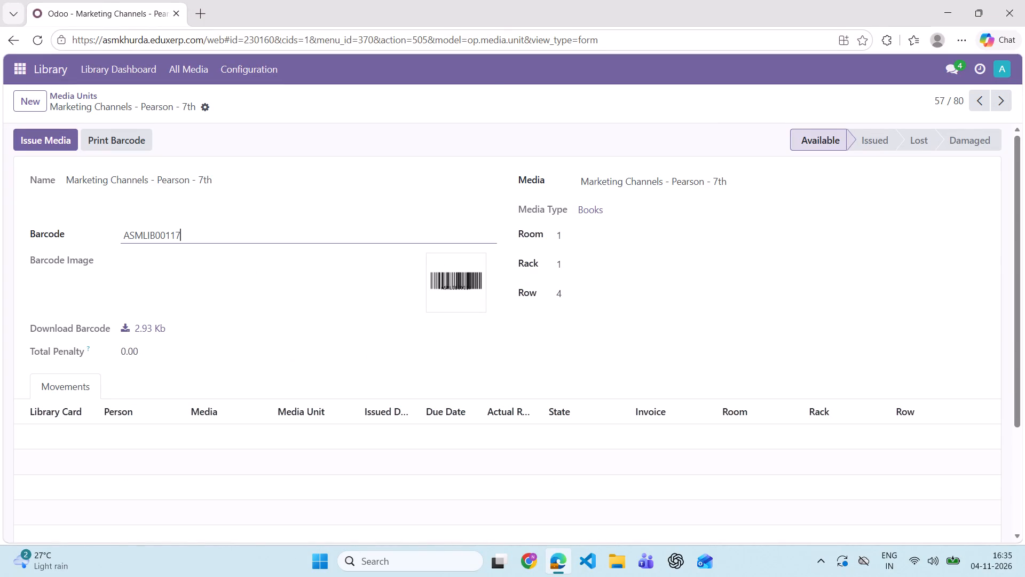
pyautogui.press('BackSpace')
pyautogui.click(219, 141)
pyautogui.click(210, 235)
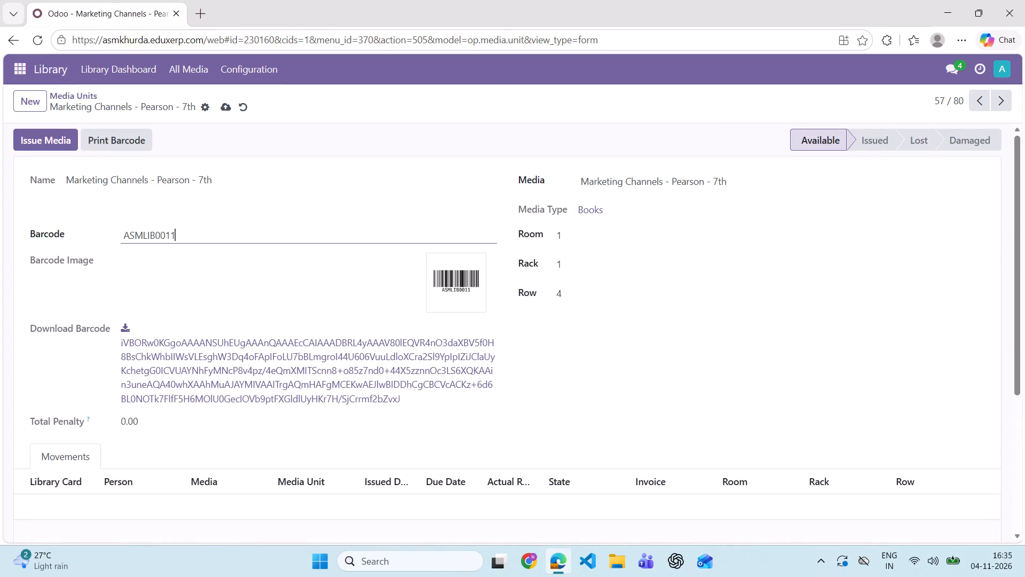
pyautogui.press('7')
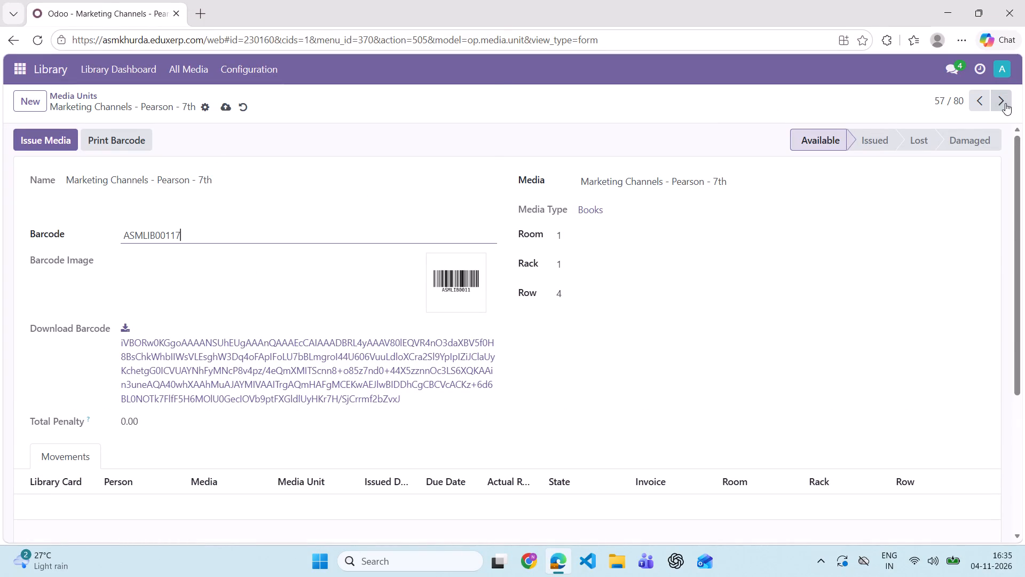
pyautogui.click(1005, 103)
# Regenerate the barcode image for ASMLIB00531 by removing and re-entering the last digit 1, and move on to the next record.
pyautogui.click(309, 232)
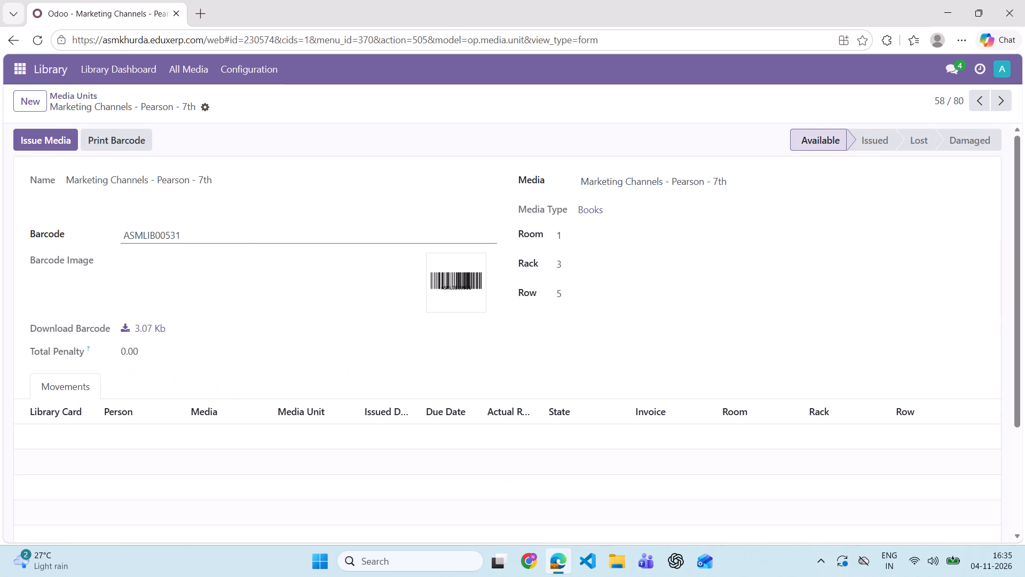
pyautogui.press('BackSpace')
pyautogui.click(298, 149)
pyautogui.click(256, 241)
pyautogui.press('1')
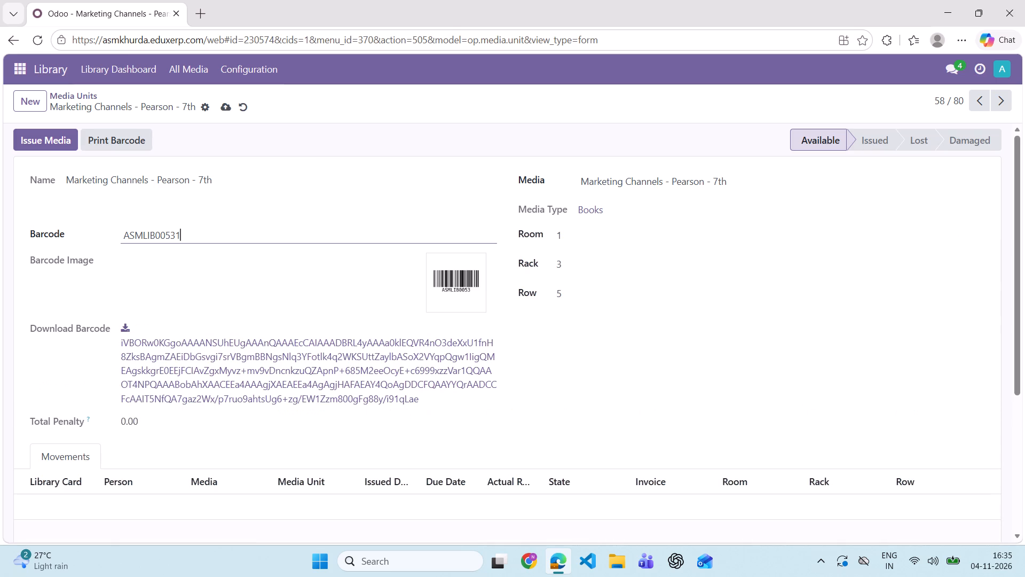
pyautogui.click(1008, 96)
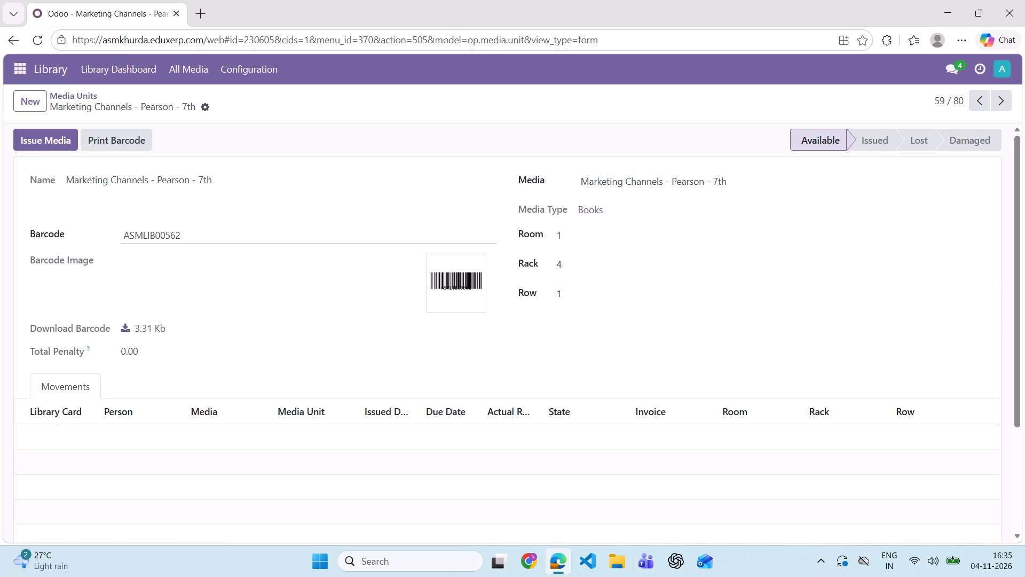
# Regenerate the barcode image for ASMLIB00562 by removing and re-entering the last digit 2, and move on to the next record.
pyautogui.click(223, 234)
pyautogui.press('BackSpace')
pyautogui.click(236, 152)
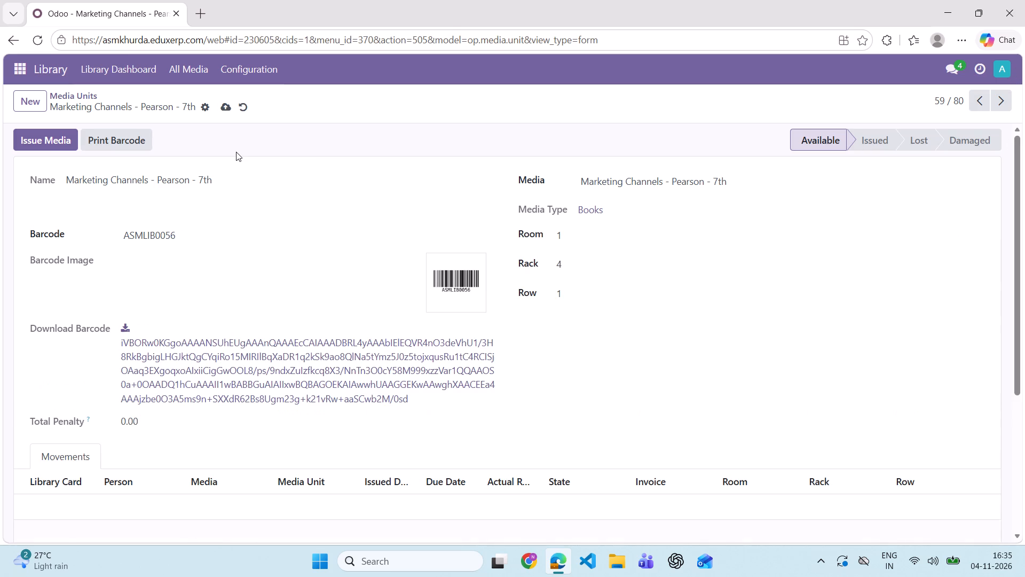
pyautogui.click(194, 234)
pyautogui.press('2')
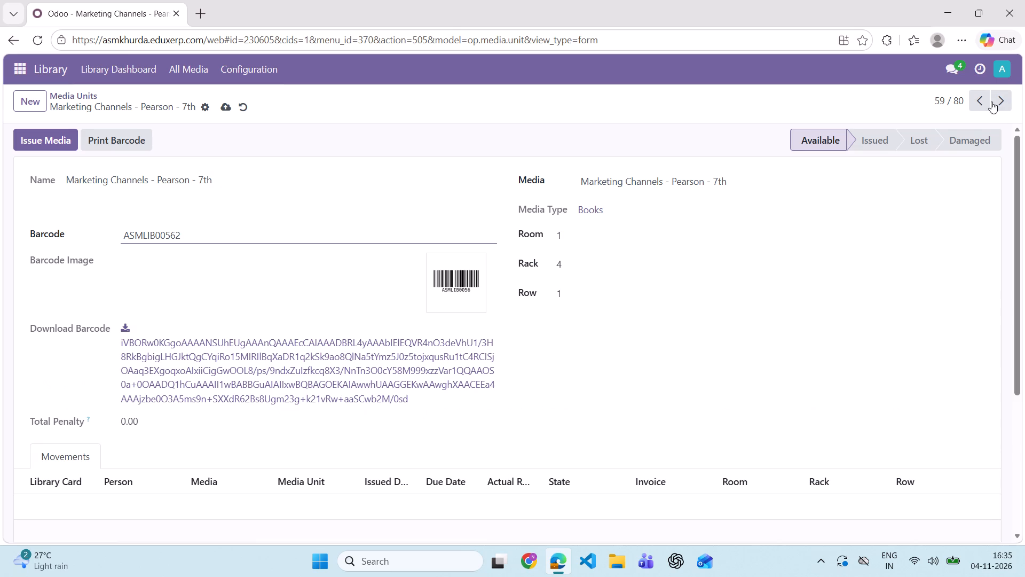
pyautogui.click(1000, 101)
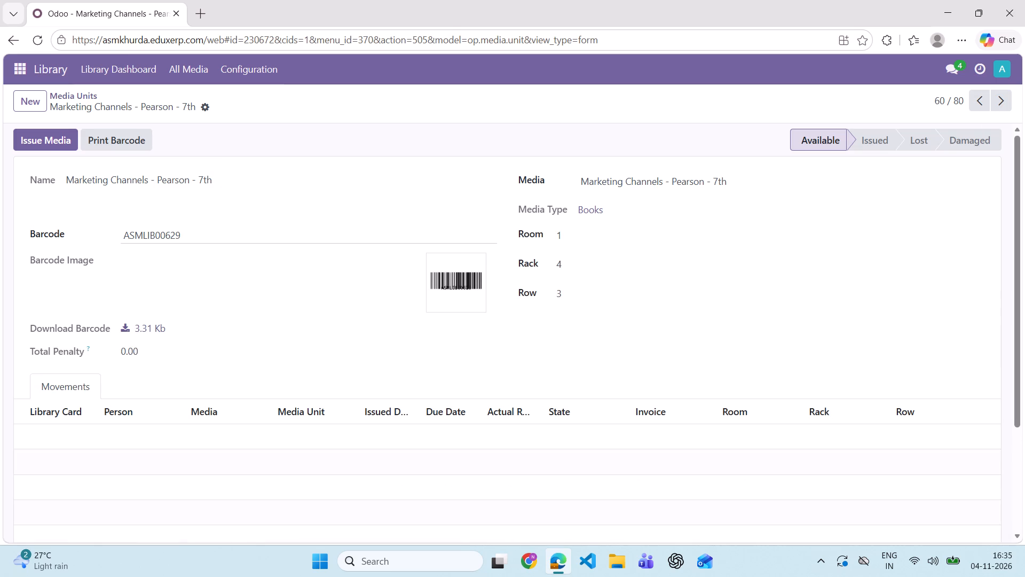
# Regenerate the barcode image for ASMLIB00629 by removing and re-entering the last digit 9, recheck the saved record, and move on to the next one.
pyautogui.click(191, 241)
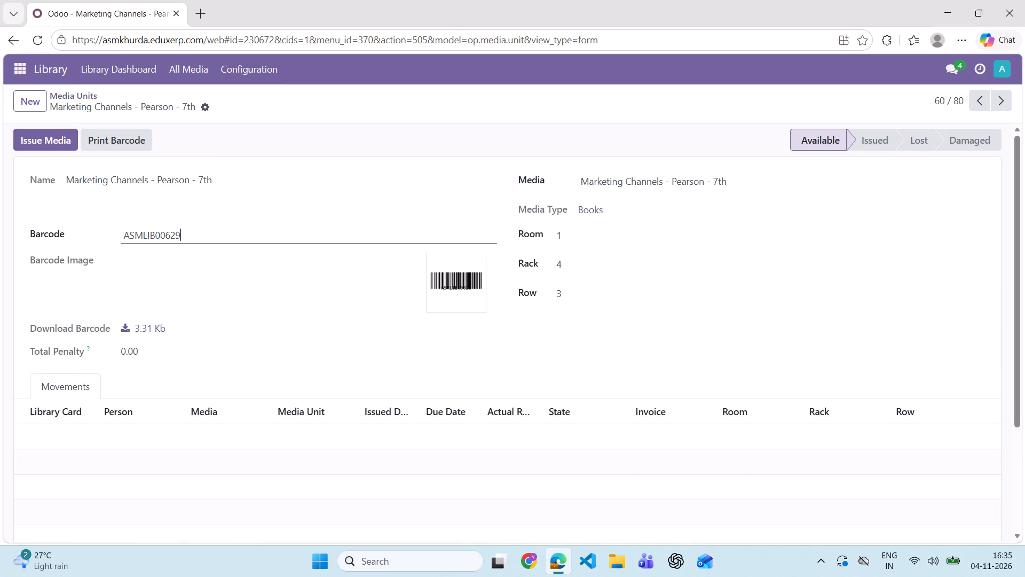
pyautogui.press('BackSpace')
pyautogui.click(205, 151)
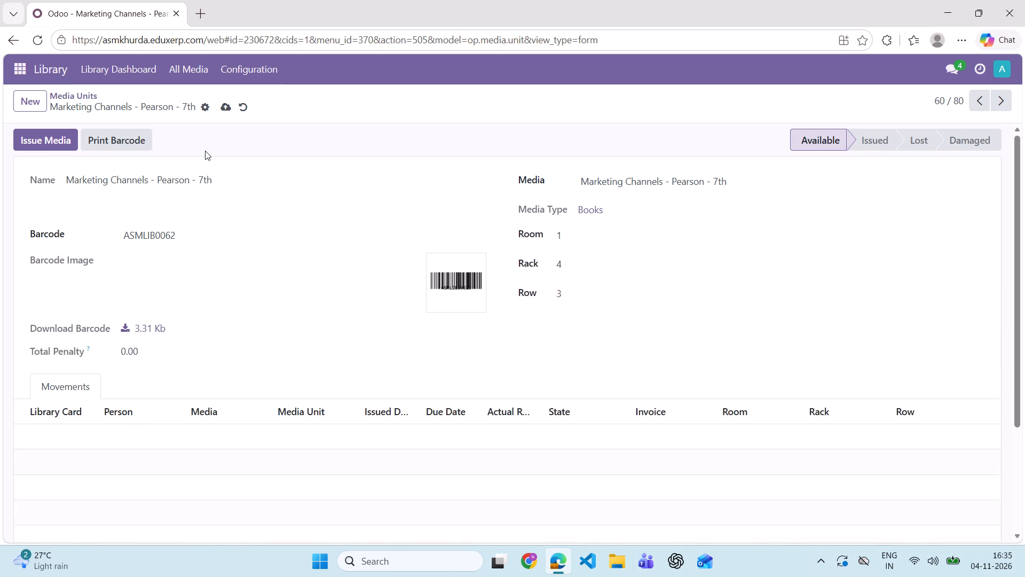
pyautogui.click(188, 231)
pyautogui.press('9')
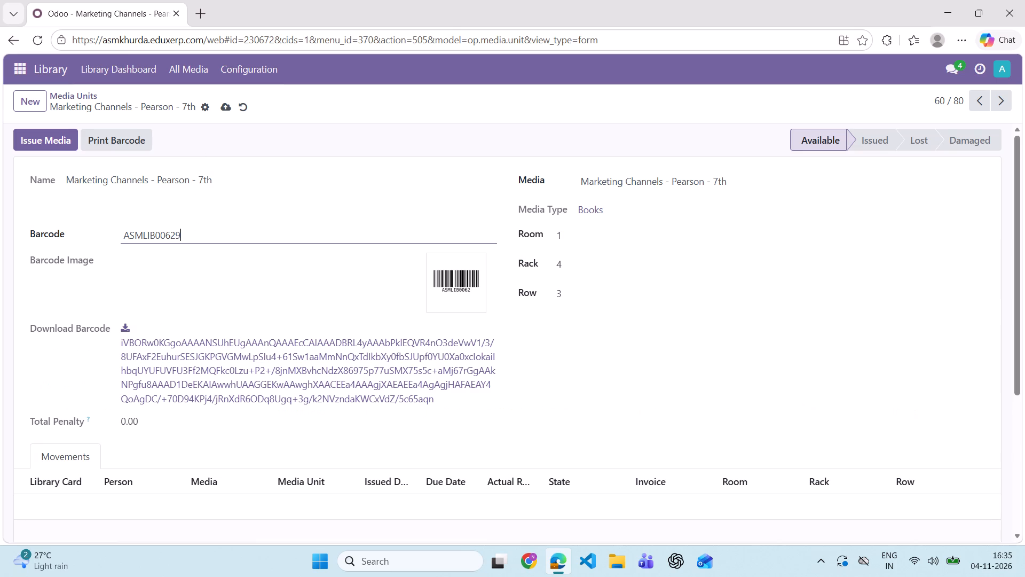
pyautogui.click(1004, 103)
pyautogui.click(979, 103)
pyautogui.click(979, 103)
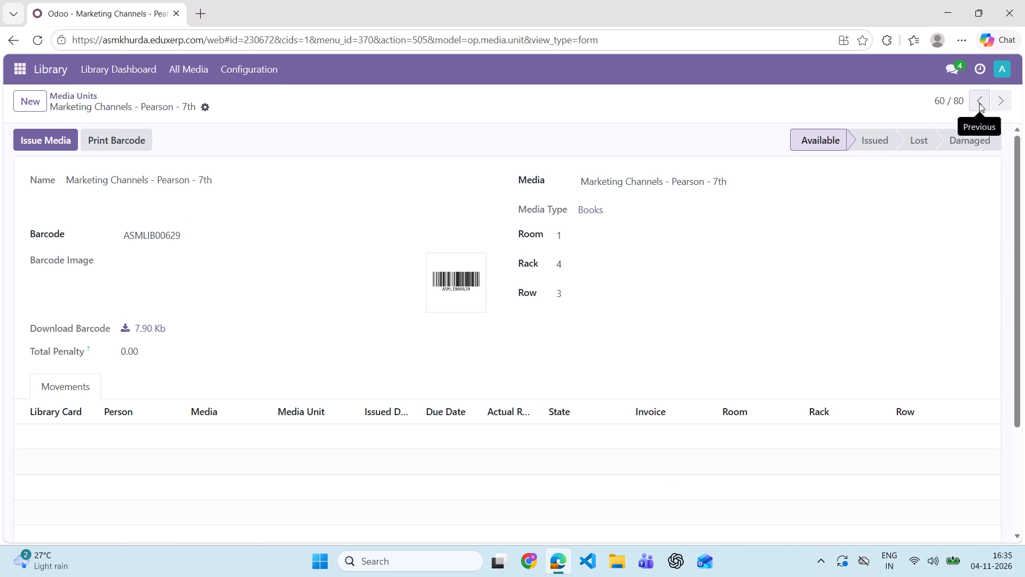
pyautogui.click(998, 103)
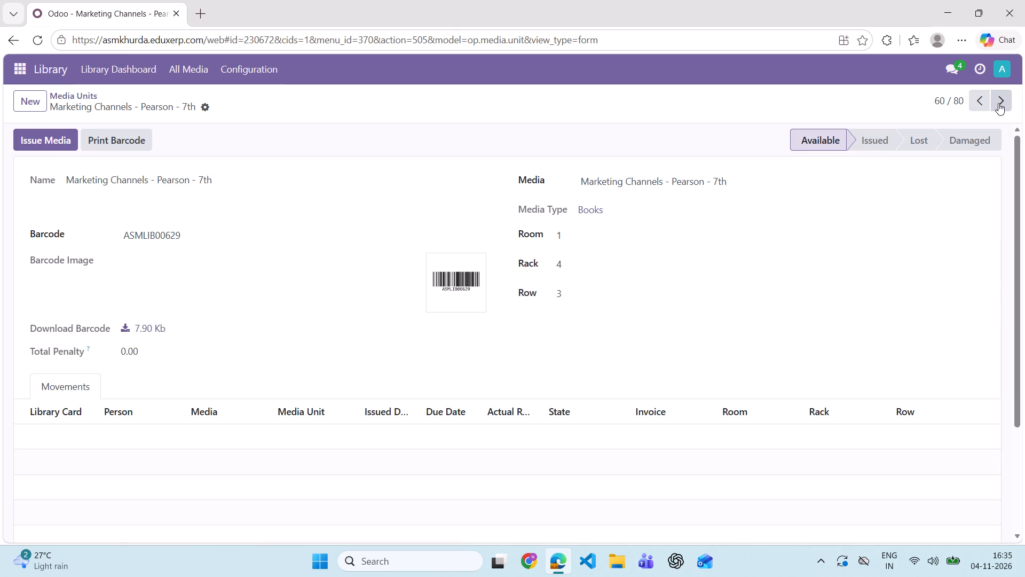
pyautogui.click(998, 103)
# Regenerate the barcode image for ASMLIB00630 by removing and re-entering the last digit 0, and move on to the next record.
pyautogui.click(320, 237)
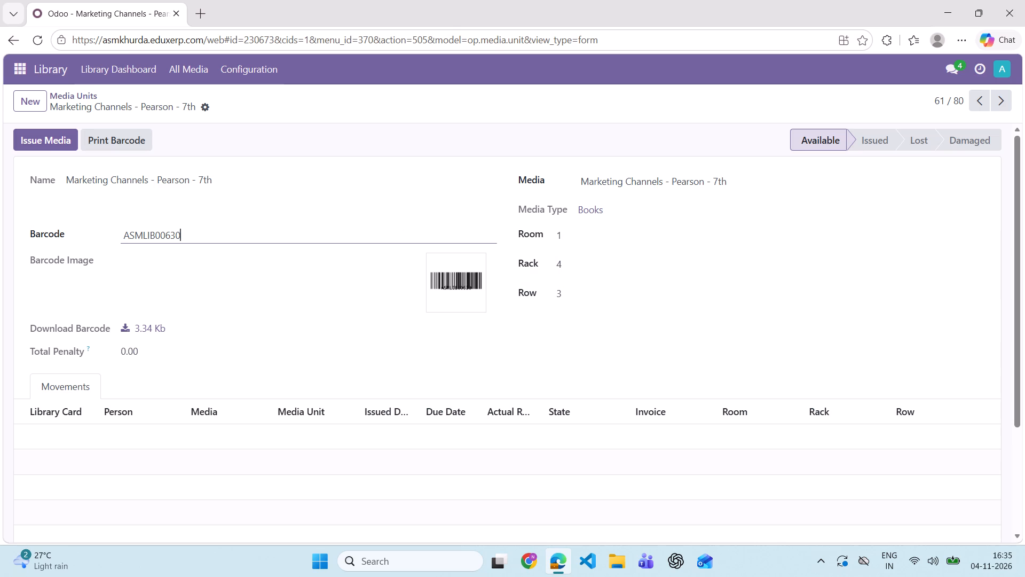
pyautogui.press('BackSpace')
pyautogui.click(280, 169)
pyautogui.click(241, 233)
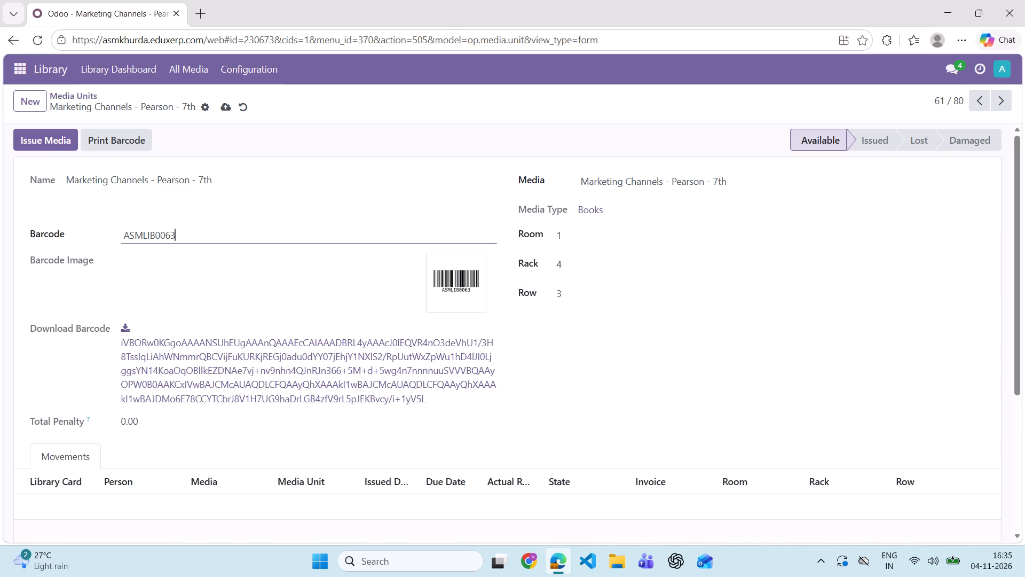
pyautogui.press('0')
pyautogui.click(1002, 108)
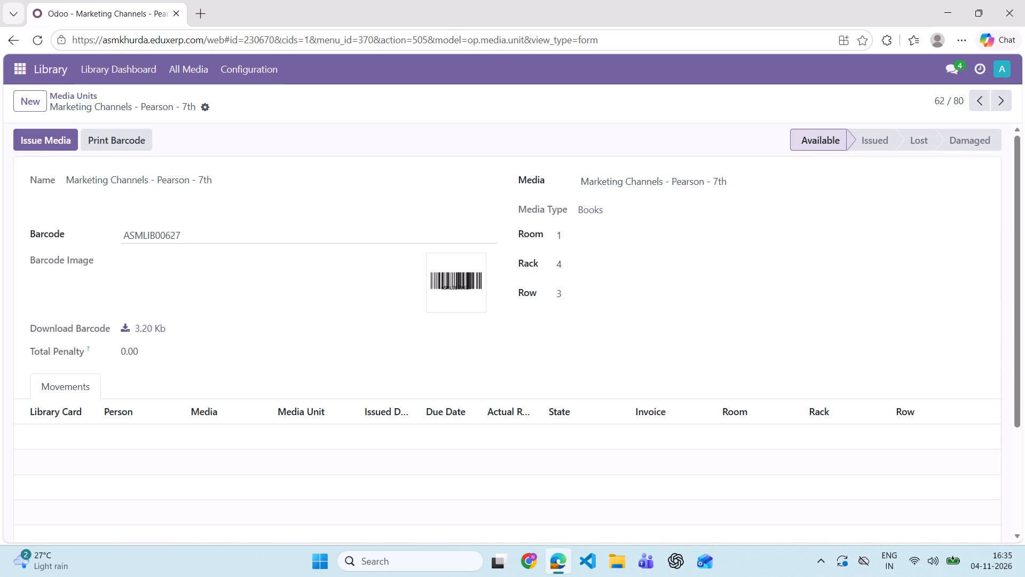
# Regenerate the barcode image for ASMLIB00627 by removing and re-entering the last digit 7, and move on to the next record.
pyautogui.click(267, 232)
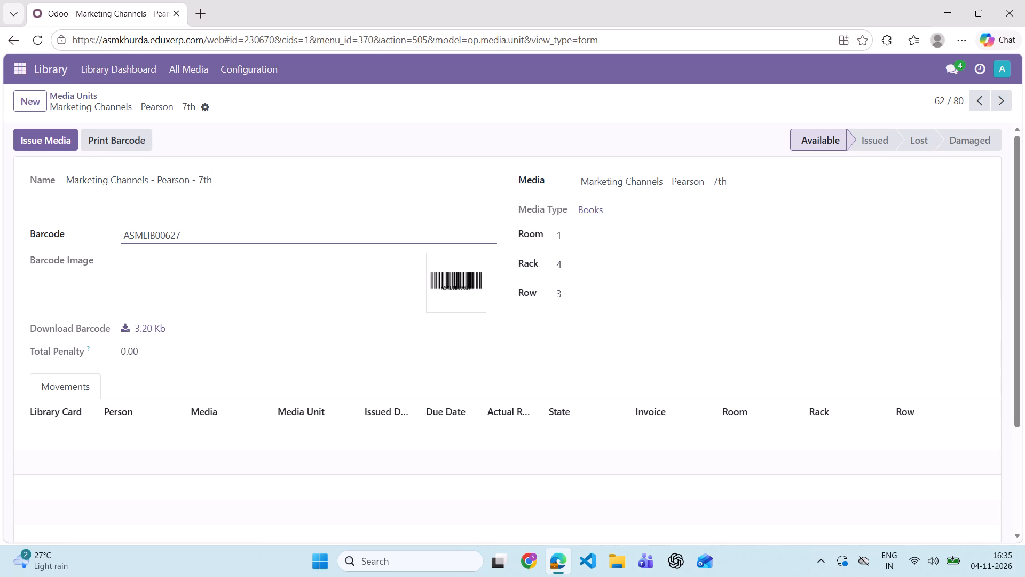
pyautogui.press('BackSpace')
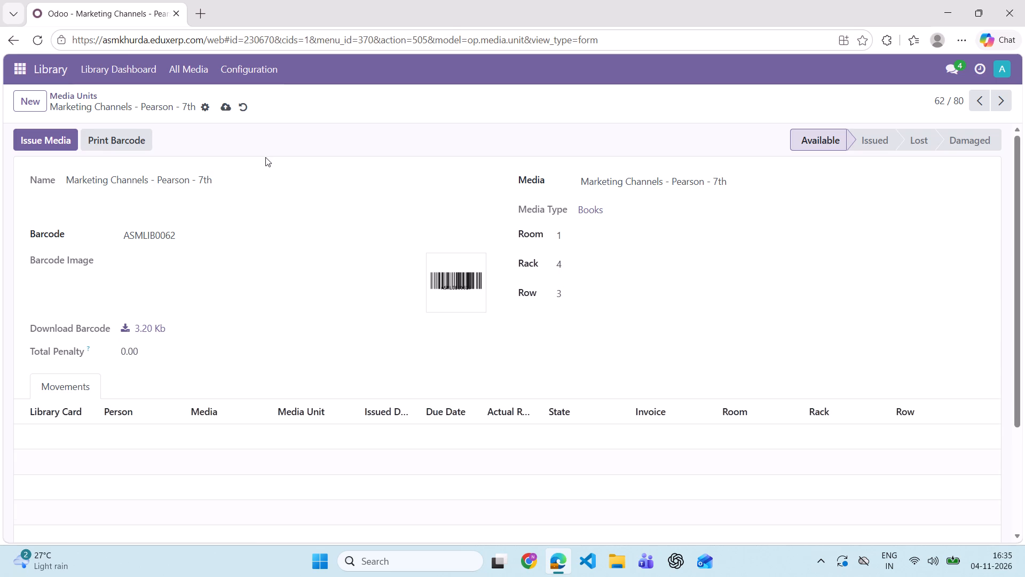
pyautogui.click(265, 157)
pyautogui.click(232, 237)
pyautogui.press('7')
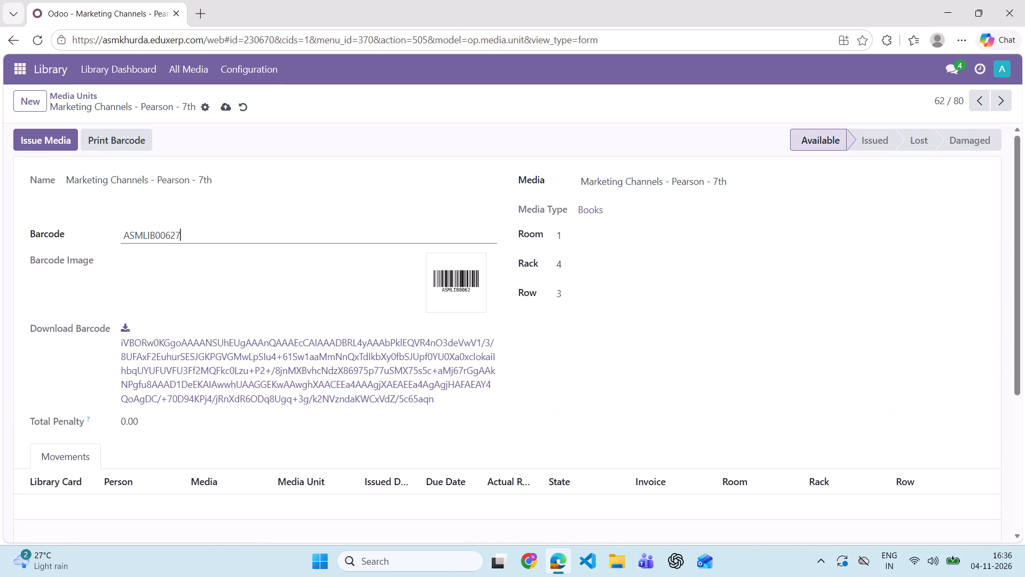
pyautogui.click(1001, 95)
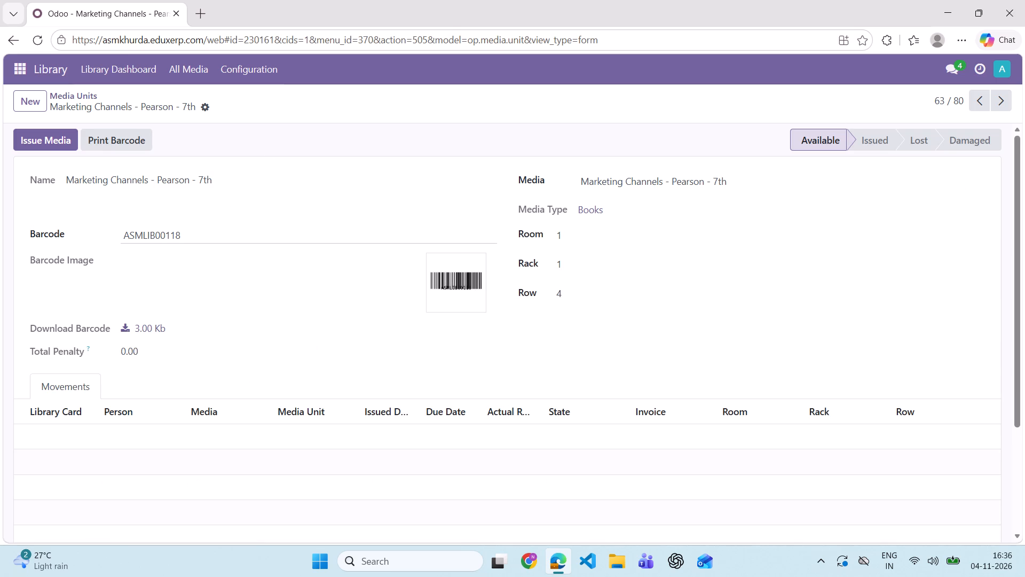
# Regenerate the barcode image for ASMLIB00118 by removing and re-entering the last digit 8, and move on to the next record.
pyautogui.click(186, 230)
pyautogui.press('BackSpace')
pyautogui.click(254, 163)
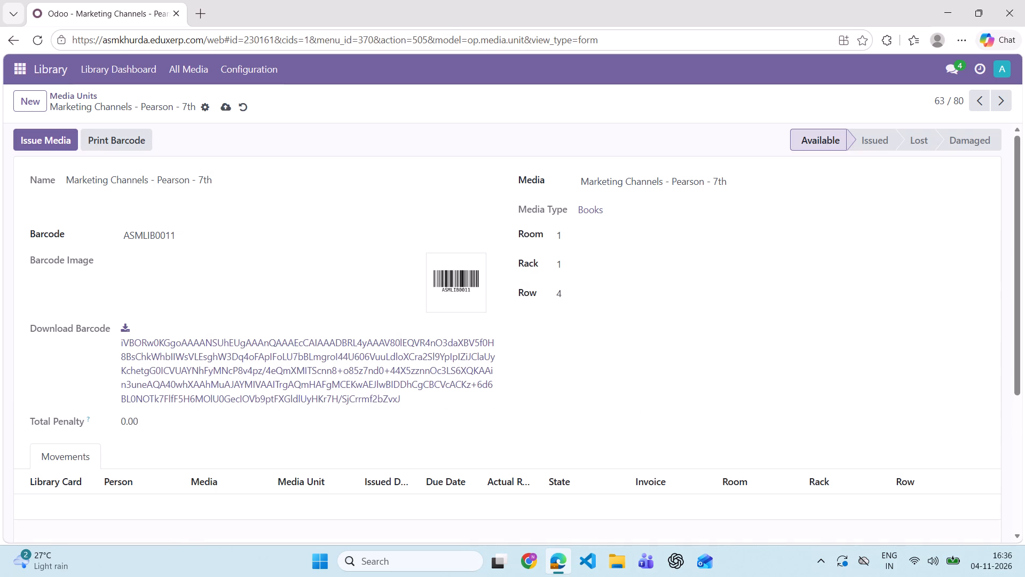
pyautogui.click(212, 240)
pyautogui.press('8')
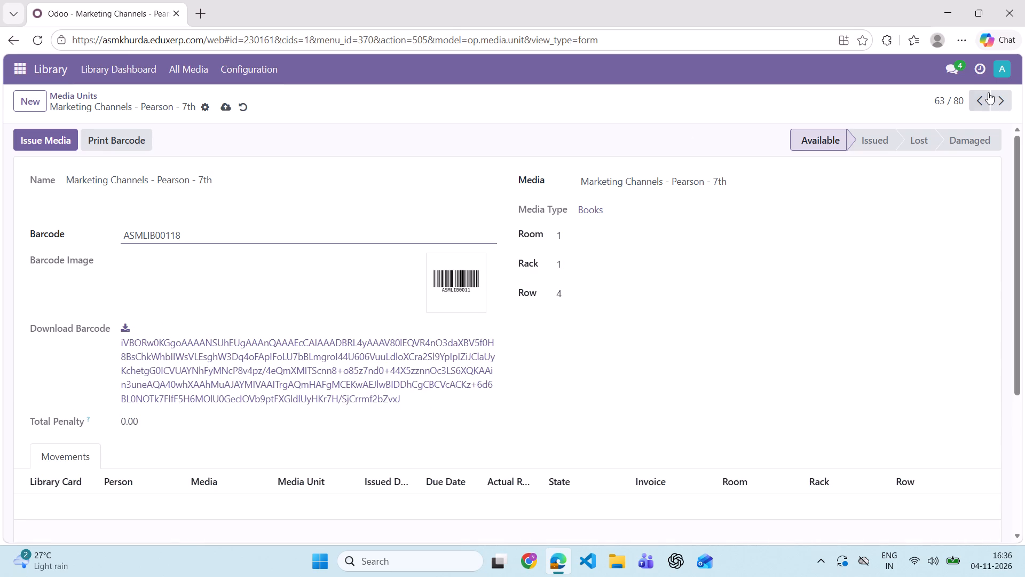
pyautogui.click(1006, 93)
# Regenerate the barcode image for ASMLIB00628 by removing and re-entering the last digit 8, and move on to the next record.
pyautogui.click(270, 229)
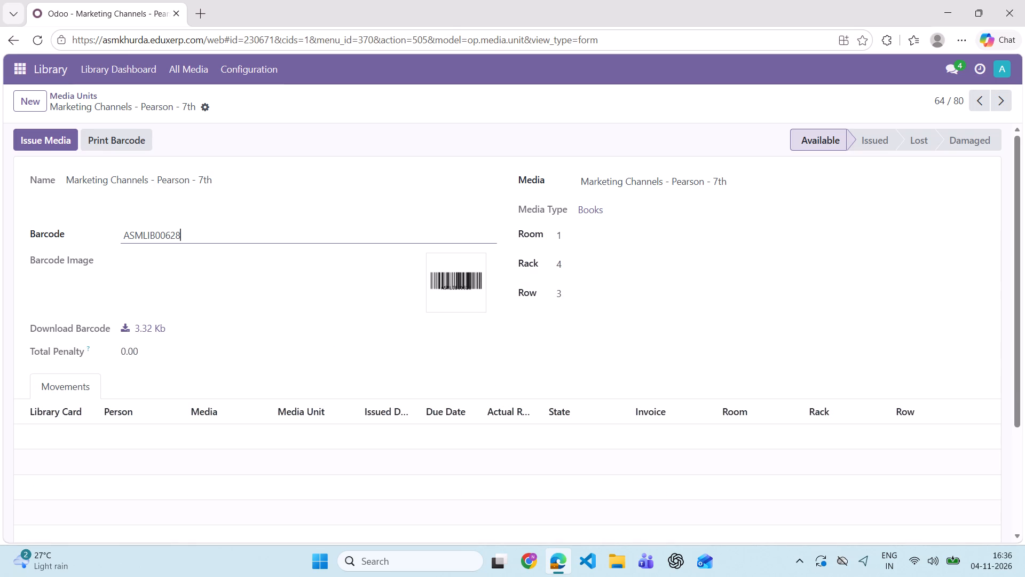
pyautogui.press('BackSpace')
pyautogui.click(293, 148)
pyautogui.click(242, 240)
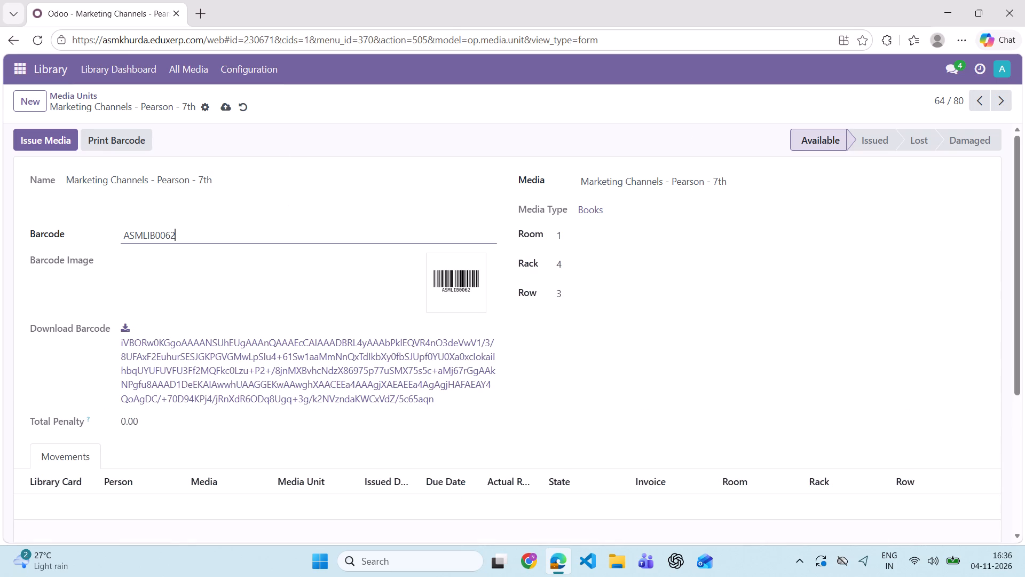
pyautogui.press('8')
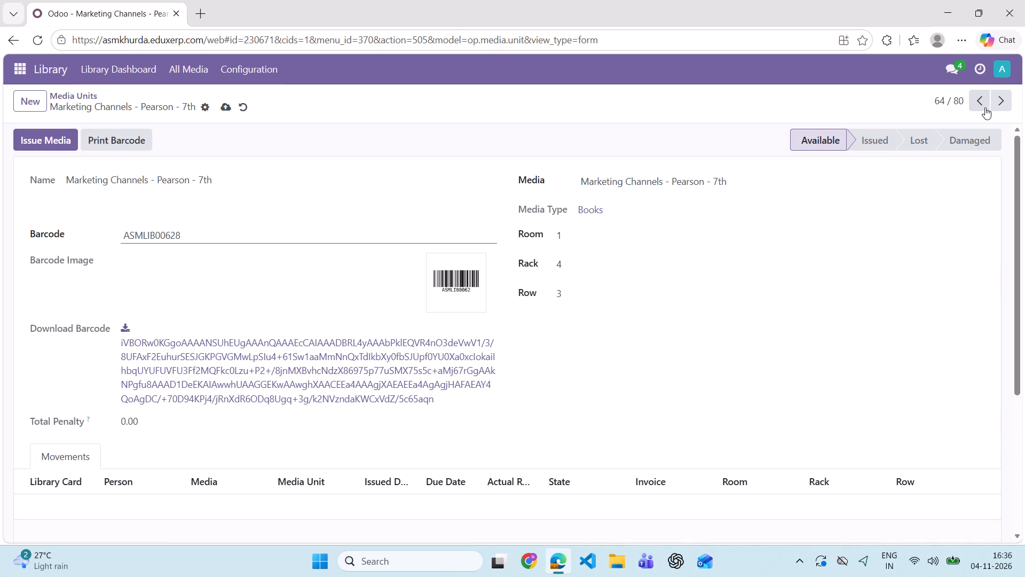
pyautogui.click(992, 105)
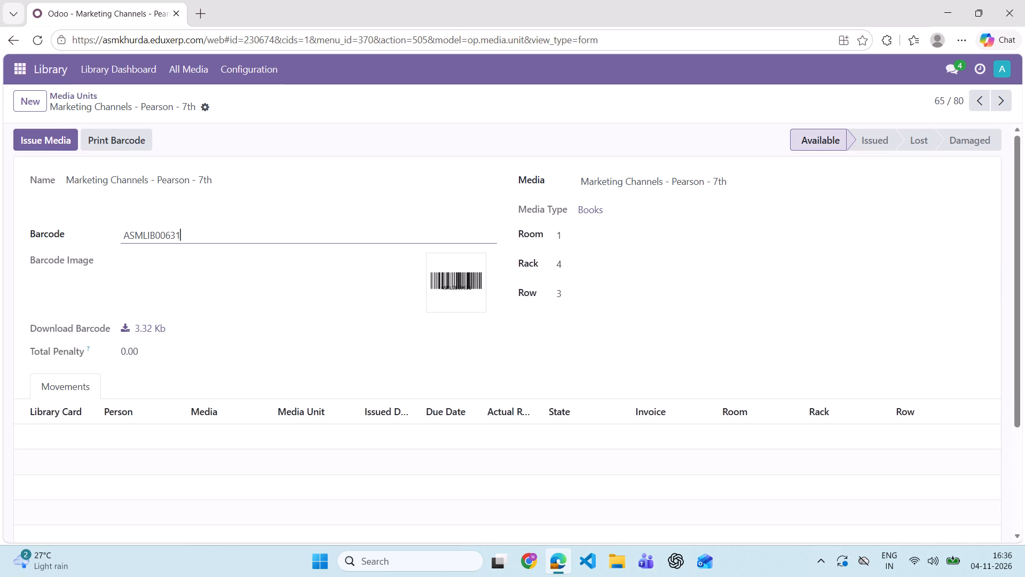
# Regenerate the barcode image for ASMLIB00631 by removing and re-entering the last digit 1, and move on to the next record.
pyautogui.click(223, 234)
pyautogui.press('BackSpace')
pyautogui.click(234, 167)
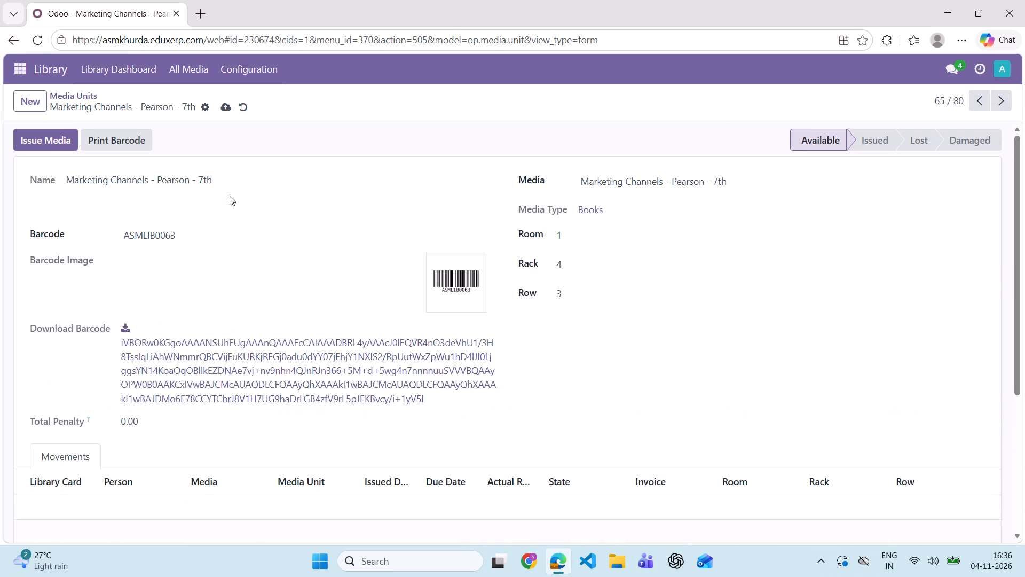
pyautogui.click(221, 240)
pyautogui.press('1')
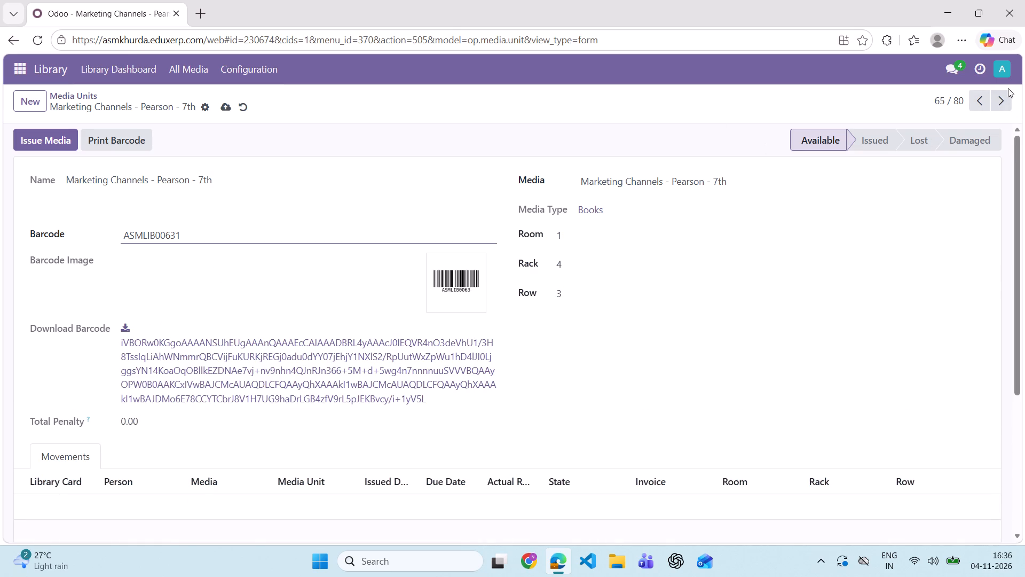
pyautogui.click(1005, 99)
# Regenerate the barcode image for ASMLIB00622 by removing and re-entering the last digit 2, and move on to the next record.
pyautogui.click(199, 231)
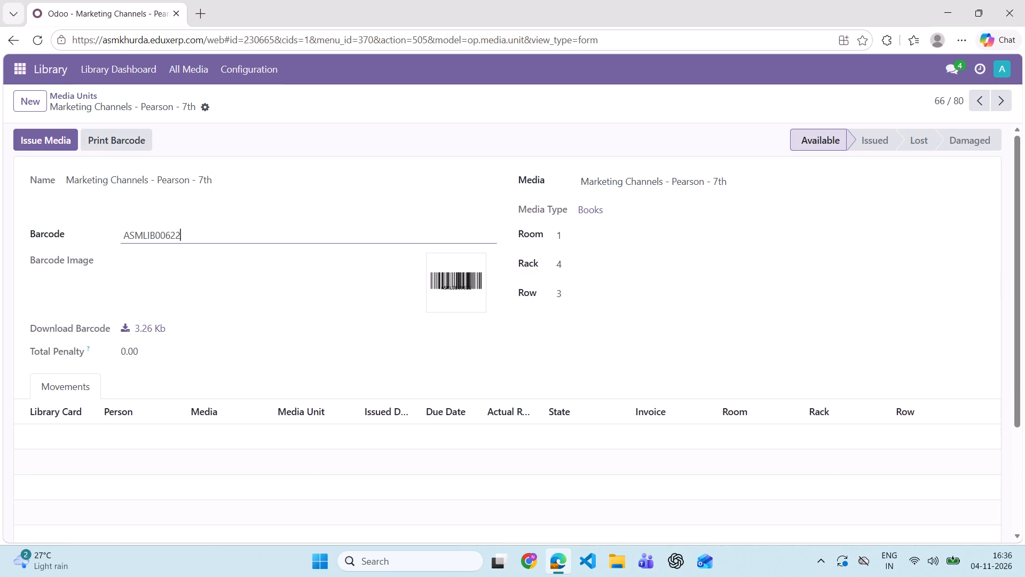
pyautogui.press('BackSpace')
pyautogui.click(241, 148)
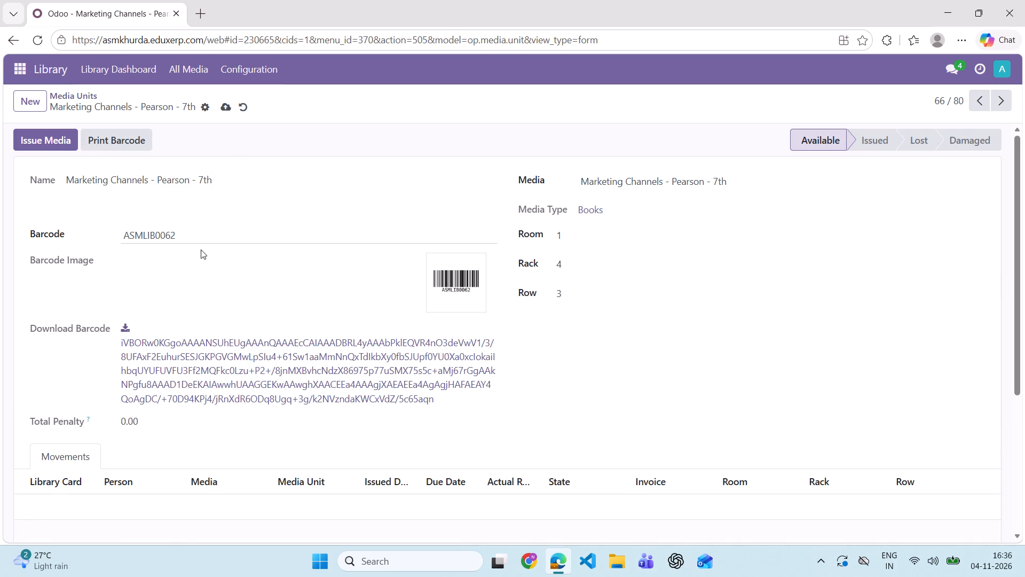
pyautogui.click(208, 237)
pyautogui.press('2')
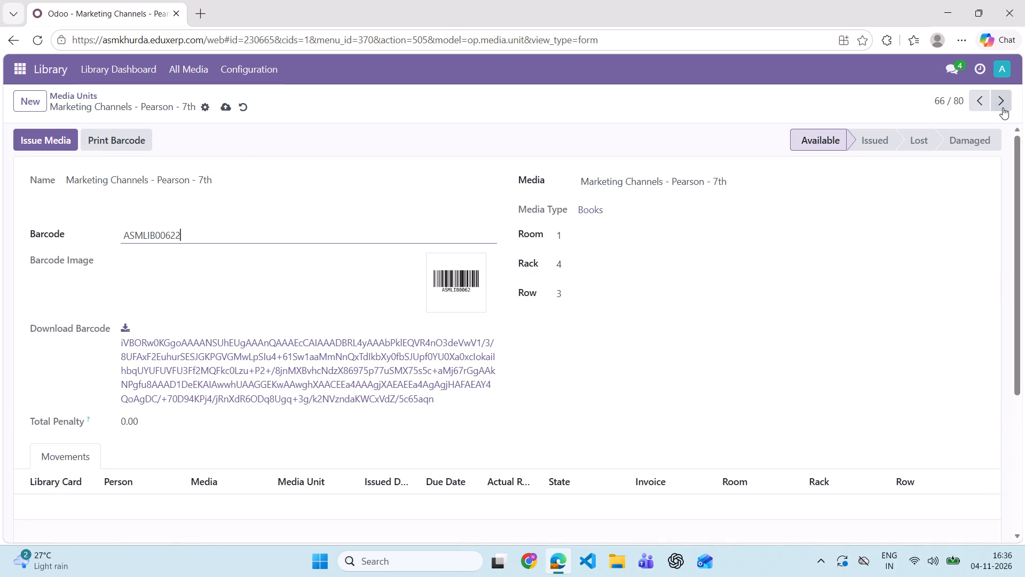
pyautogui.click(1003, 107)
# Regenerate the barcode image for ASMLIB00621 by removing and re-entering the last digit 1, and move on to the next record.
pyautogui.click(215, 231)
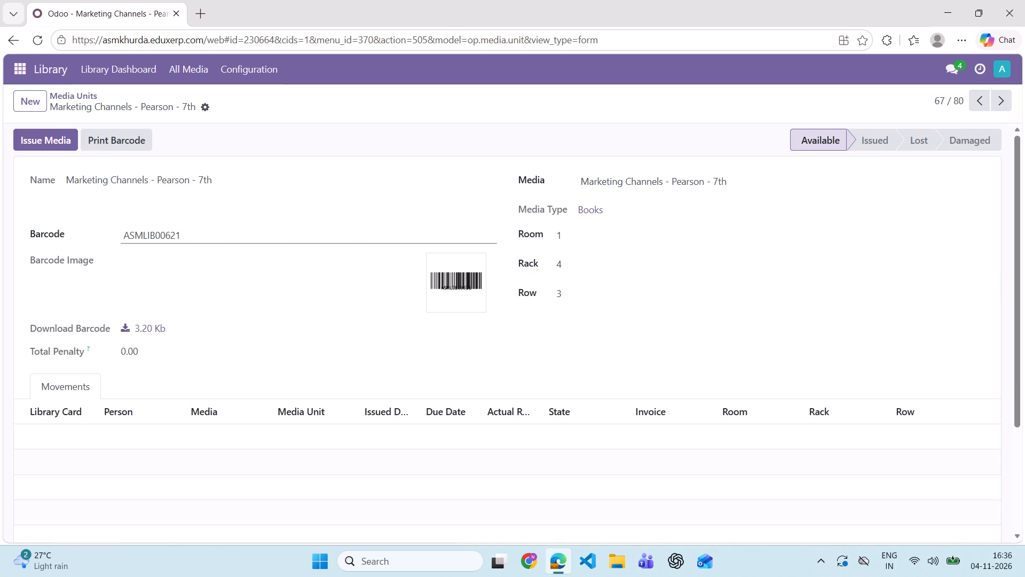
pyautogui.press('BackSpace')
pyautogui.click(234, 162)
pyautogui.click(193, 229)
pyautogui.press('1')
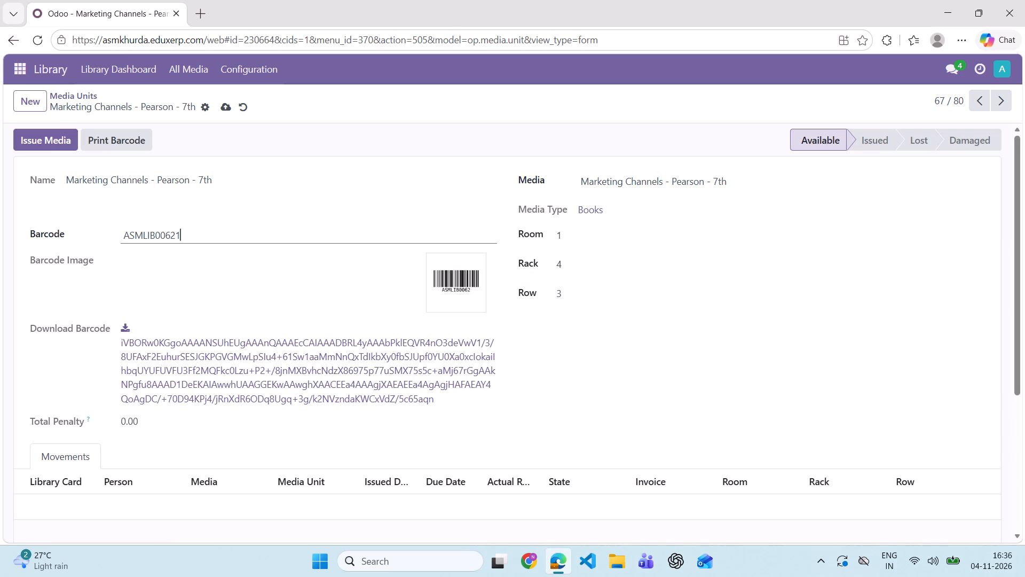
pyautogui.click(1012, 105)
pyautogui.click(1008, 104)
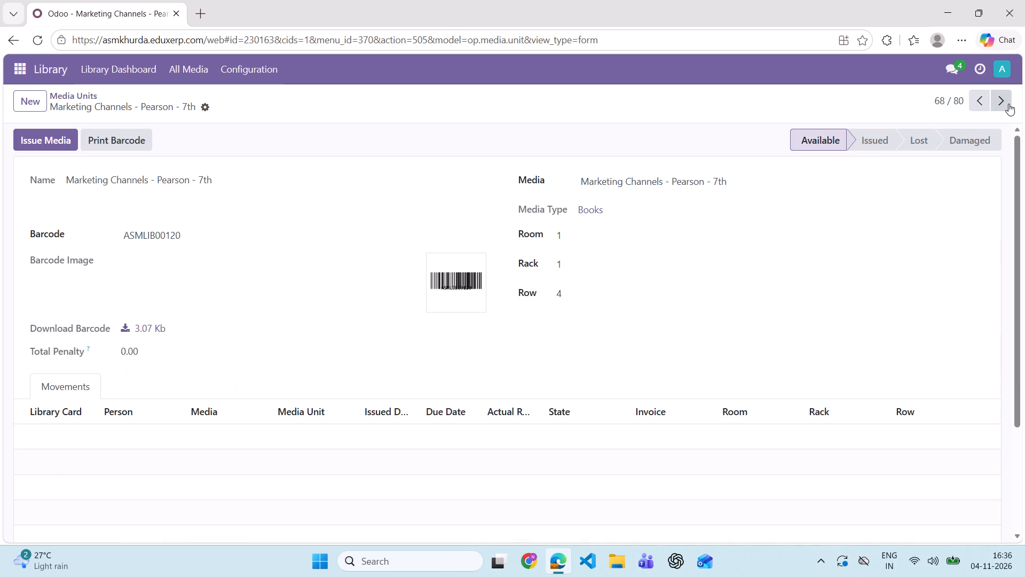
# Regenerate the barcode image for ASMLIB00120 by removing and re-entering the last digit 0, and move on to the next record.
pyautogui.click(299, 237)
pyautogui.press('BackSpace')
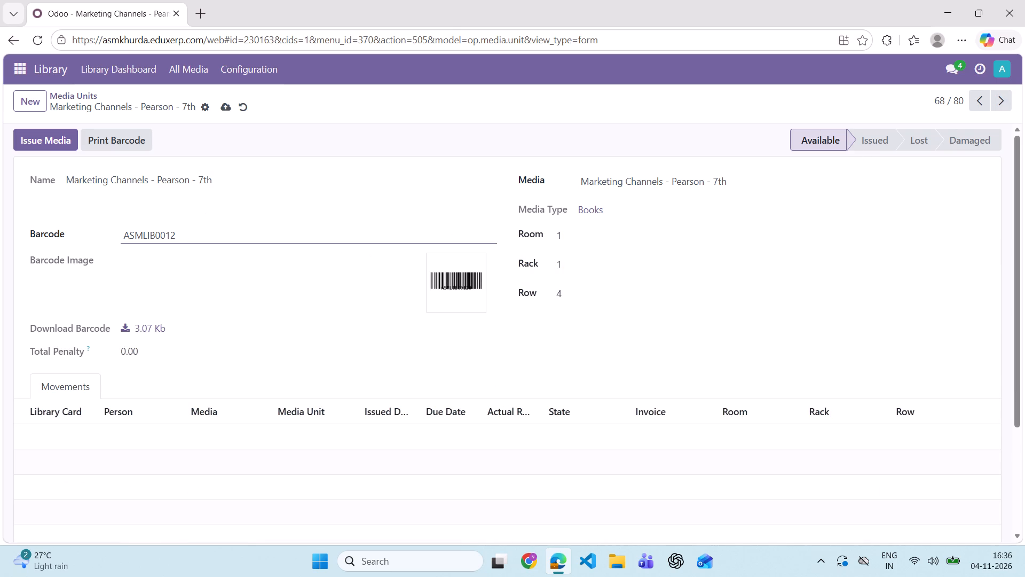
pyautogui.click(345, 155)
pyautogui.click(256, 244)
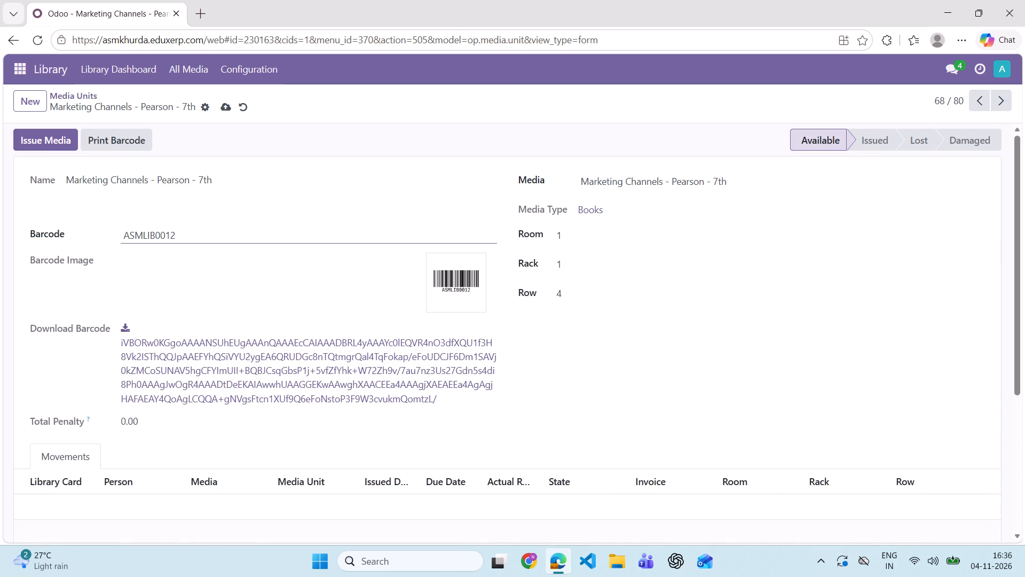
pyautogui.press('0')
pyautogui.click(996, 99)
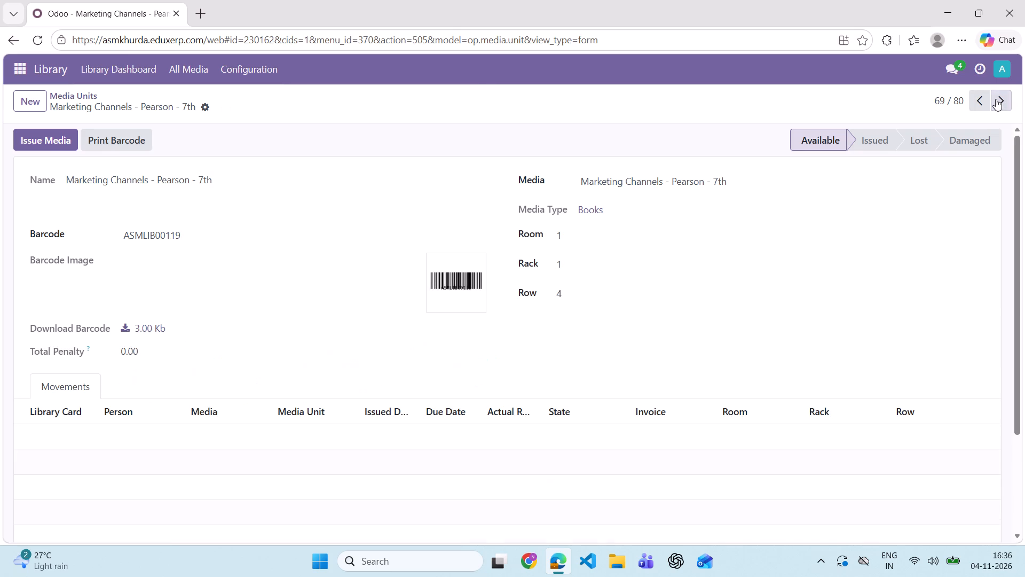
# Regenerate the barcode image for ASMLIB00119 by removing and re-entering the last digit 9, and move on to the next record.
pyautogui.click(290, 247)
pyautogui.click(294, 238)
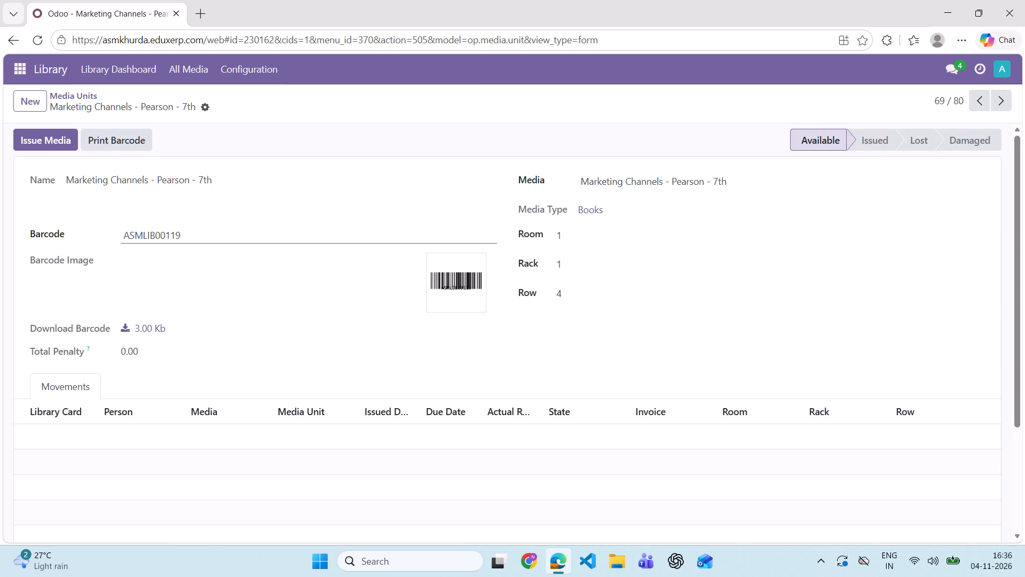
pyautogui.press('BackSpace')
pyautogui.click(302, 150)
pyautogui.click(283, 231)
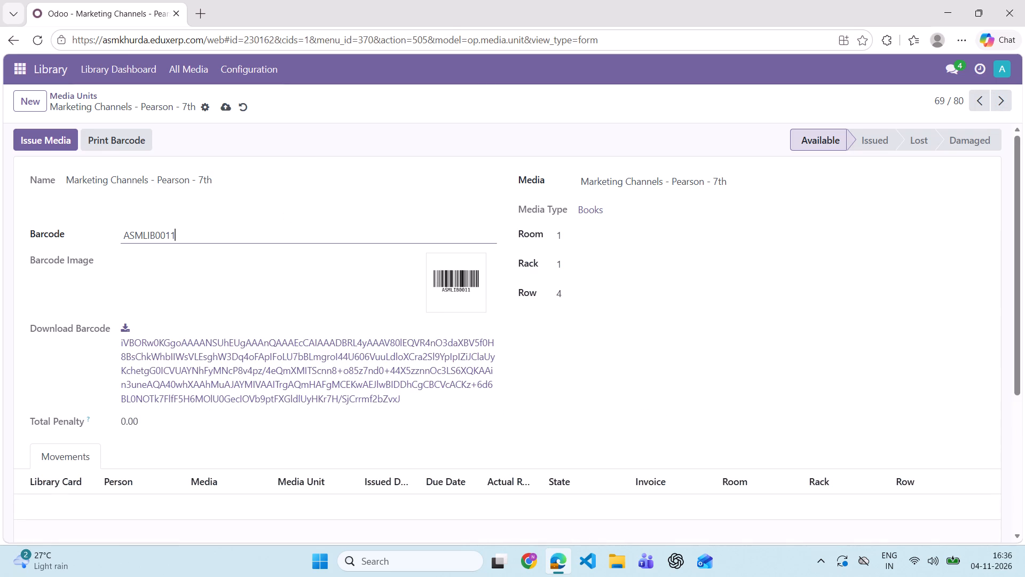
pyautogui.press('9')
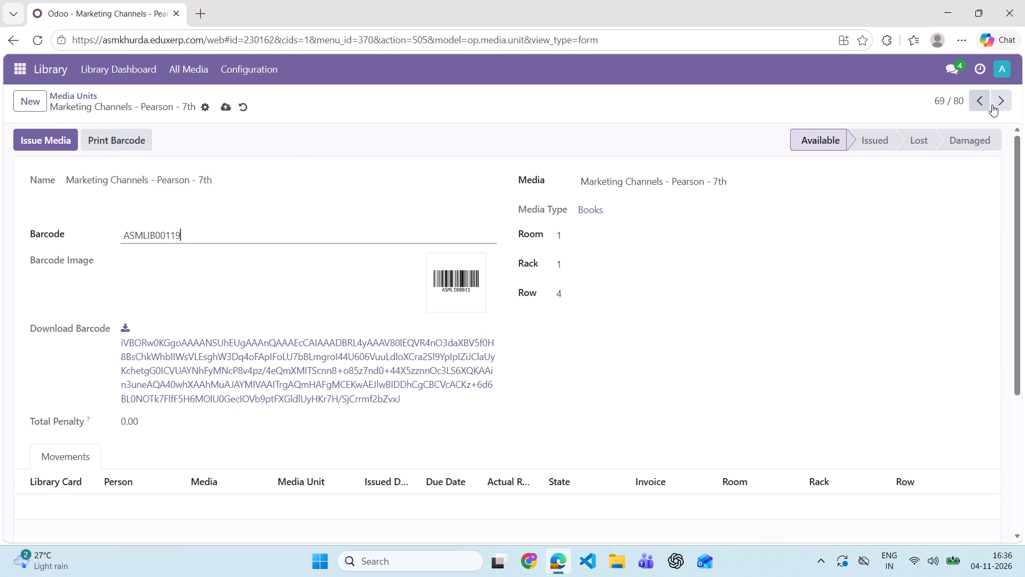
pyautogui.click(1004, 103)
# Regenerate the barcode image for ASMLIB00632 by removing and re-entering the last digit 2, and move on to the next record.
pyautogui.click(338, 224)
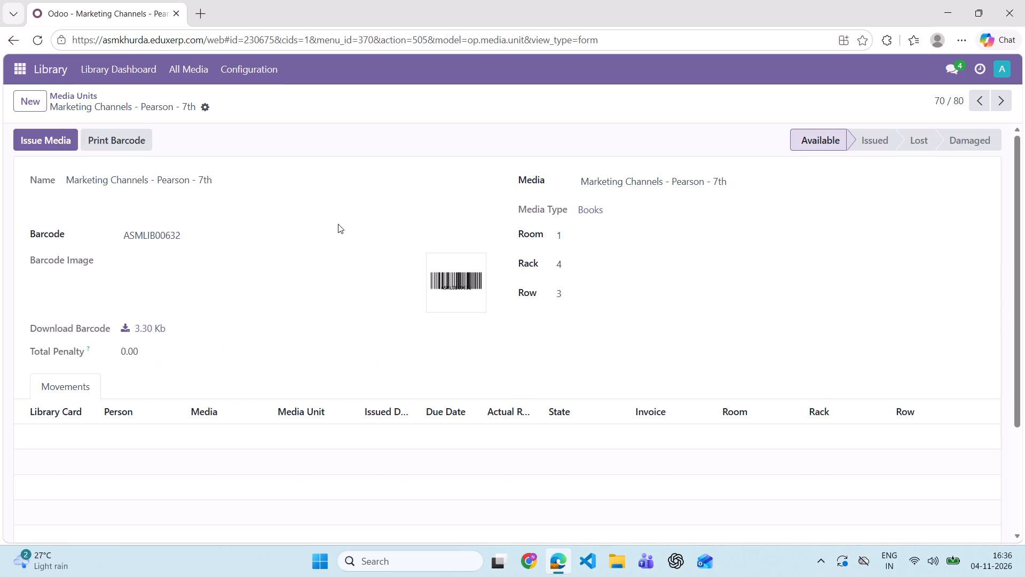
pyautogui.click(334, 229)
pyautogui.press('BackSpace')
pyautogui.click(326, 181)
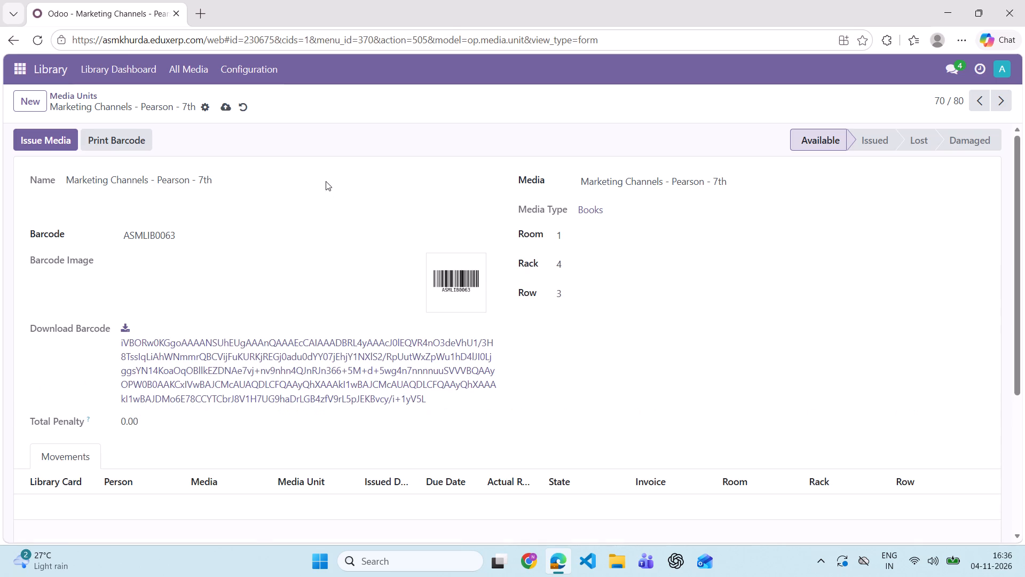
pyautogui.click(225, 238)
pyautogui.press('2')
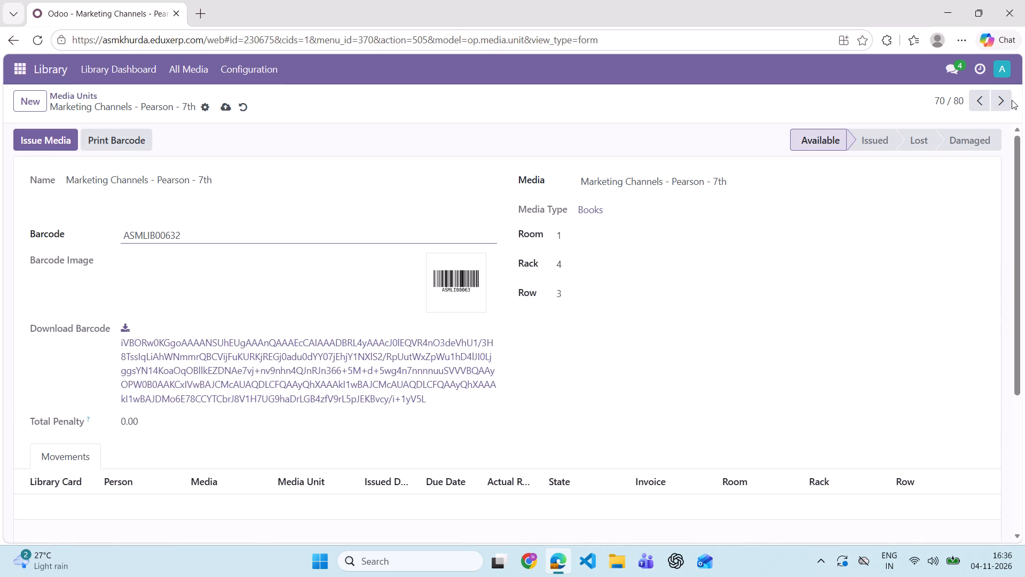
pyautogui.click(1008, 101)
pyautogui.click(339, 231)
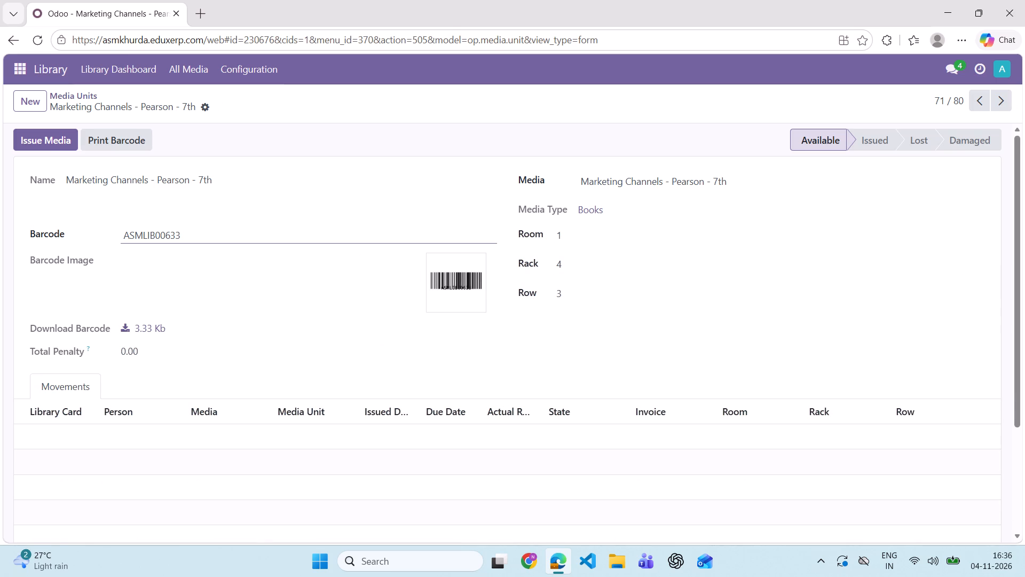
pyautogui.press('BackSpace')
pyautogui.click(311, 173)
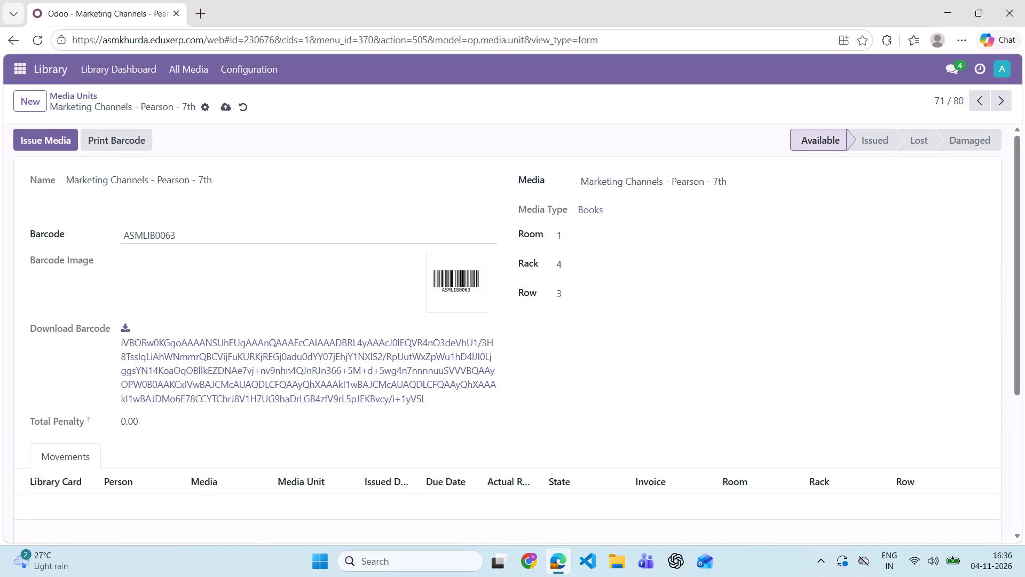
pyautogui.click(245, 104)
# Regenerate the barcode image for ASMLIB00633 by removing and re-entering the last digit 3, and move on to the next record.
pyautogui.click(225, 231)
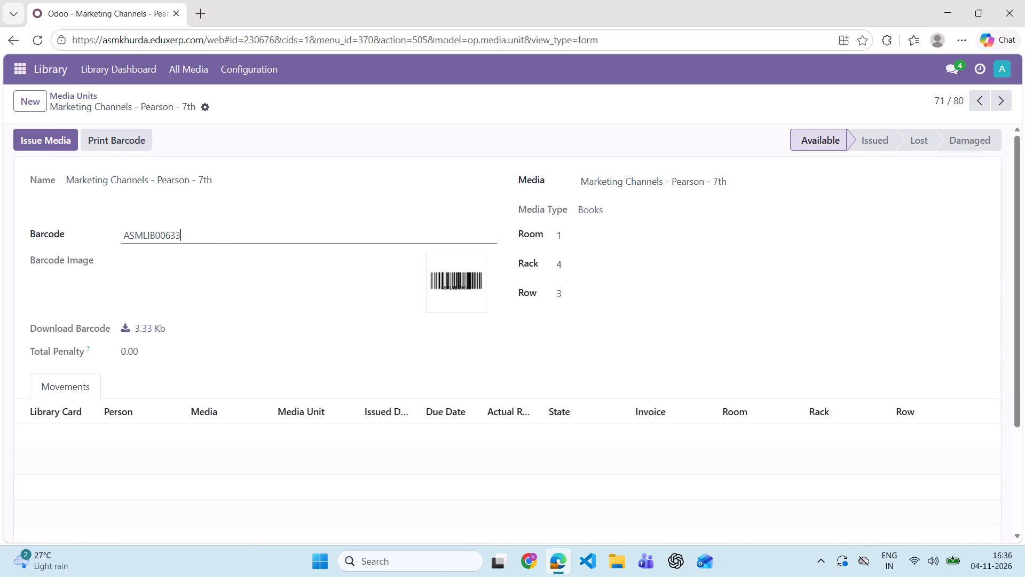
pyautogui.press('BackSpace')
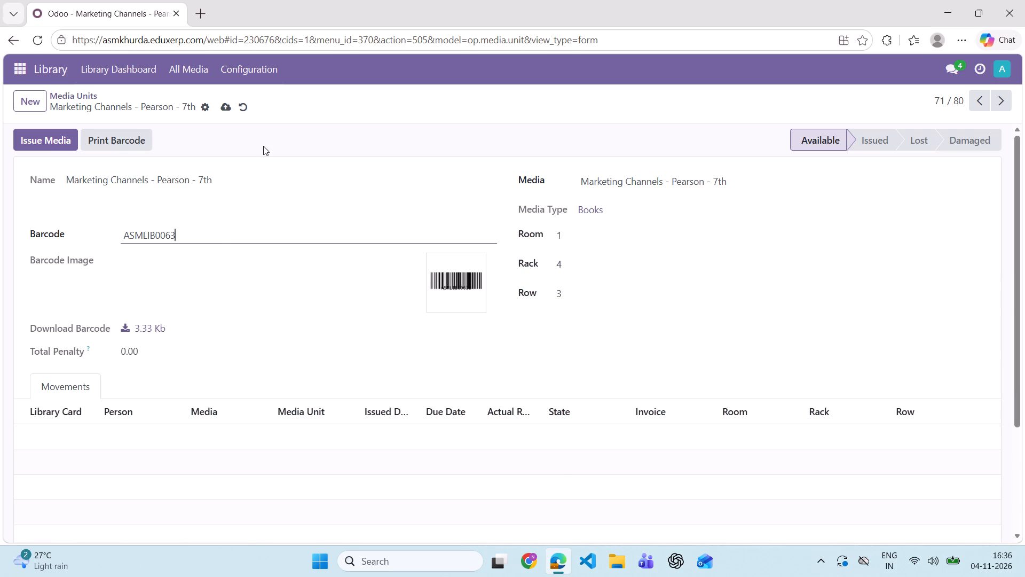
pyautogui.click(263, 146)
pyautogui.click(223, 229)
pyautogui.press('3')
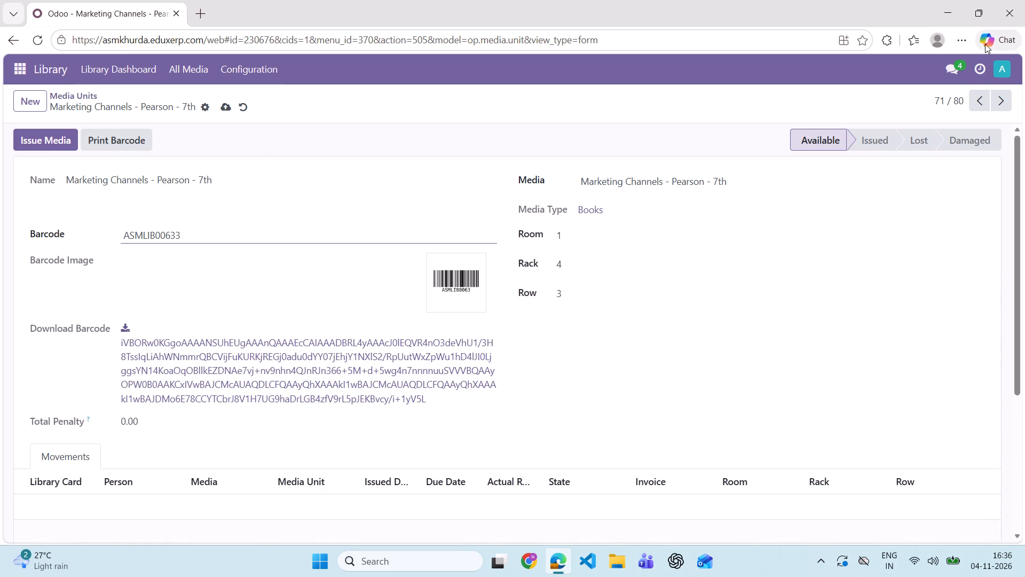
pyautogui.click(998, 101)
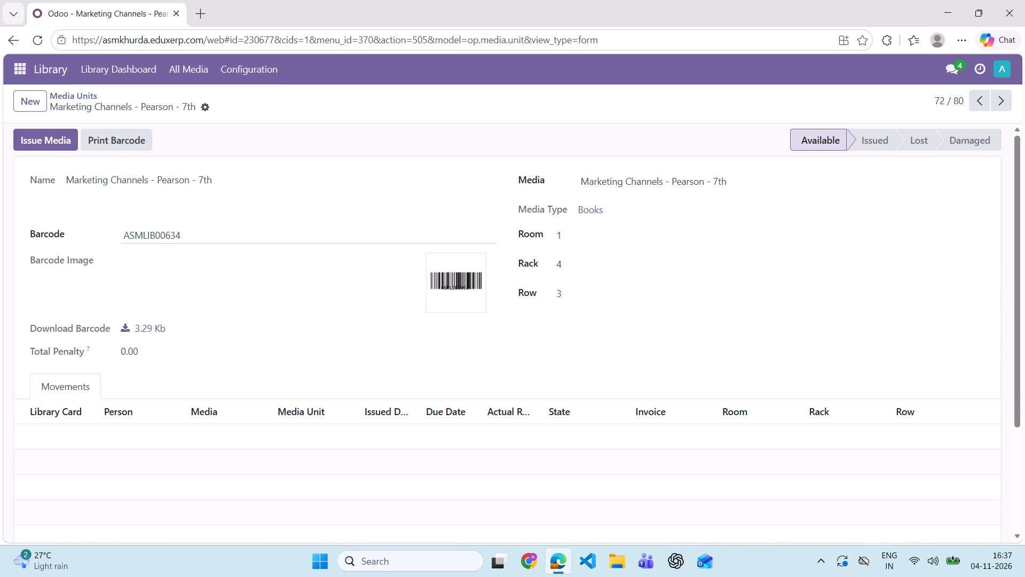
# Regenerate the barcode image for ASMLIB00634 by removing and re-entering the last digit 4, and move on to the next record.
pyautogui.click(273, 234)
pyautogui.press('BackSpace')
pyautogui.click(235, 151)
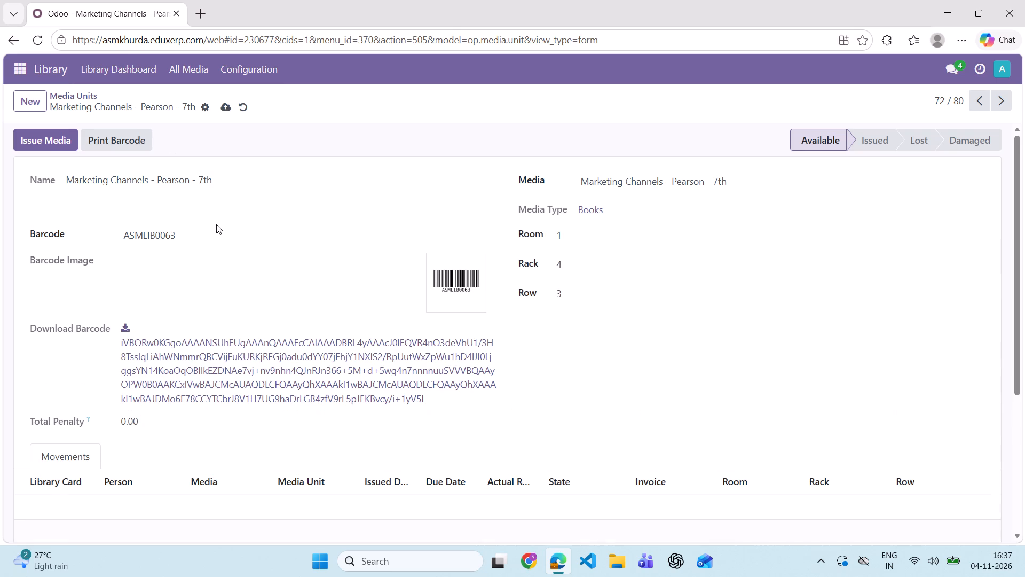
pyautogui.click(215, 232)
pyautogui.press('4')
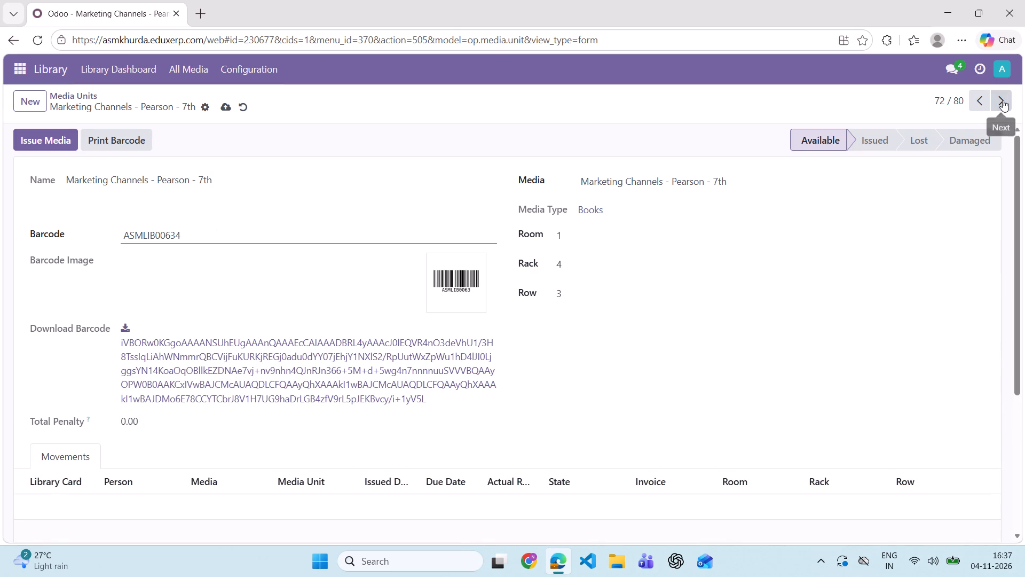
pyautogui.click(1003, 100)
# Regenerate the barcode image for ASMLIB00624 by removing and re-entering the last digit 4, and move on to the next record.
pyautogui.click(306, 231)
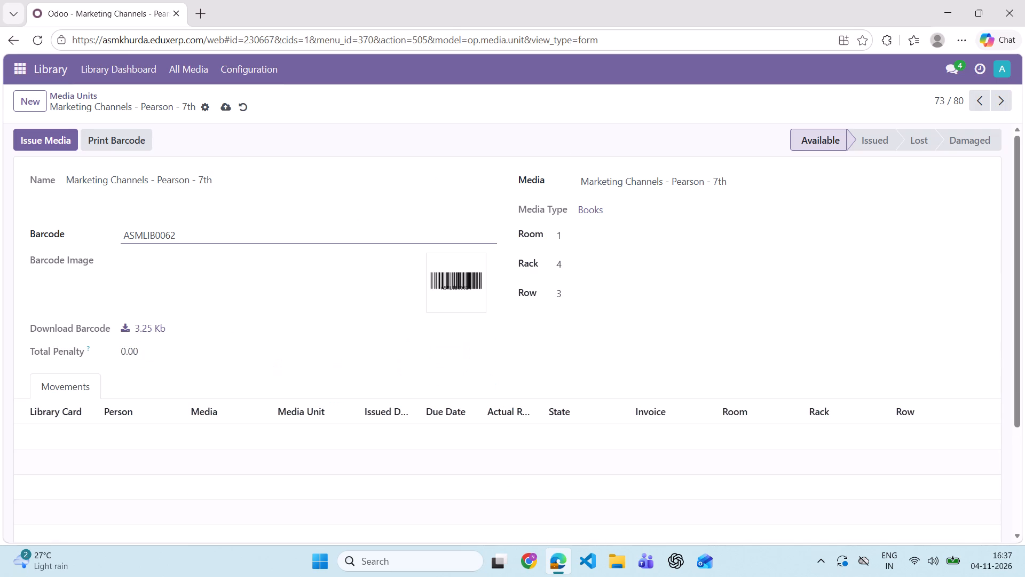
pyautogui.press('BackSpace')
pyautogui.click(272, 166)
pyautogui.click(222, 233)
pyautogui.press('4')
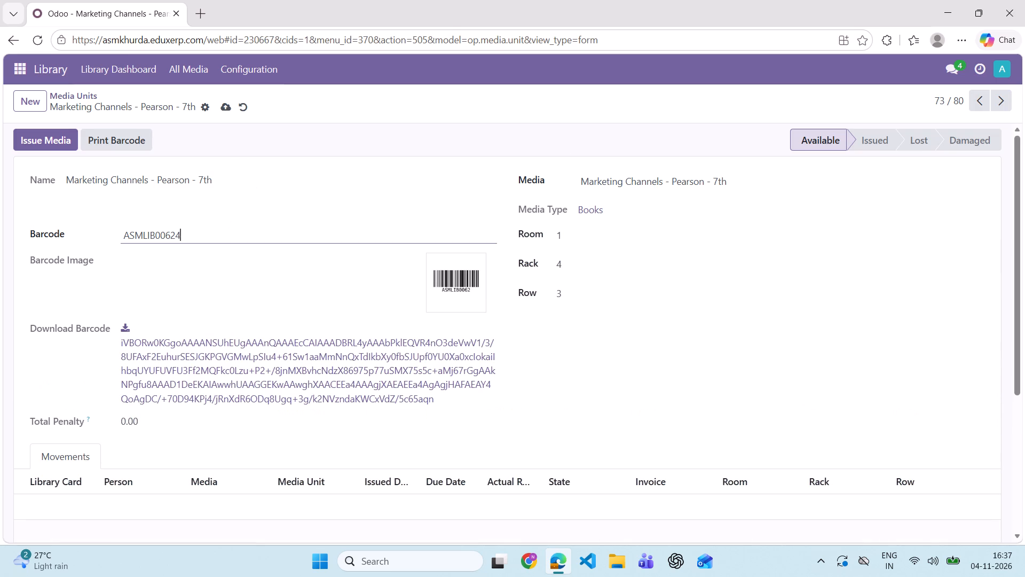
pyautogui.click(995, 100)
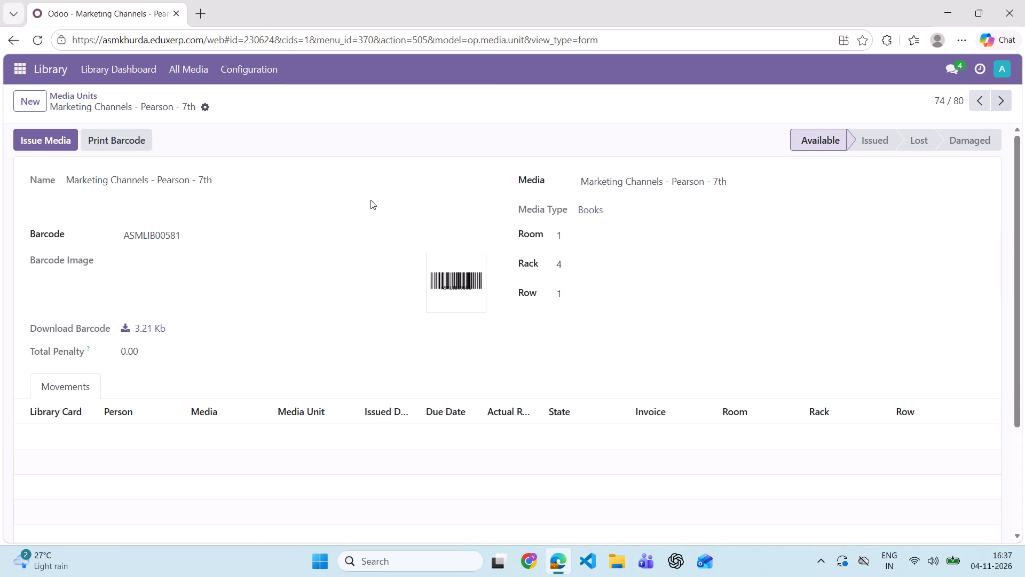
# Regenerate the barcode image for ASMLIB00581 by removing and re-entering the last digit 1, and move on to the next record.
pyautogui.click(243, 242)
pyautogui.press('BackSpace')
pyautogui.click(241, 161)
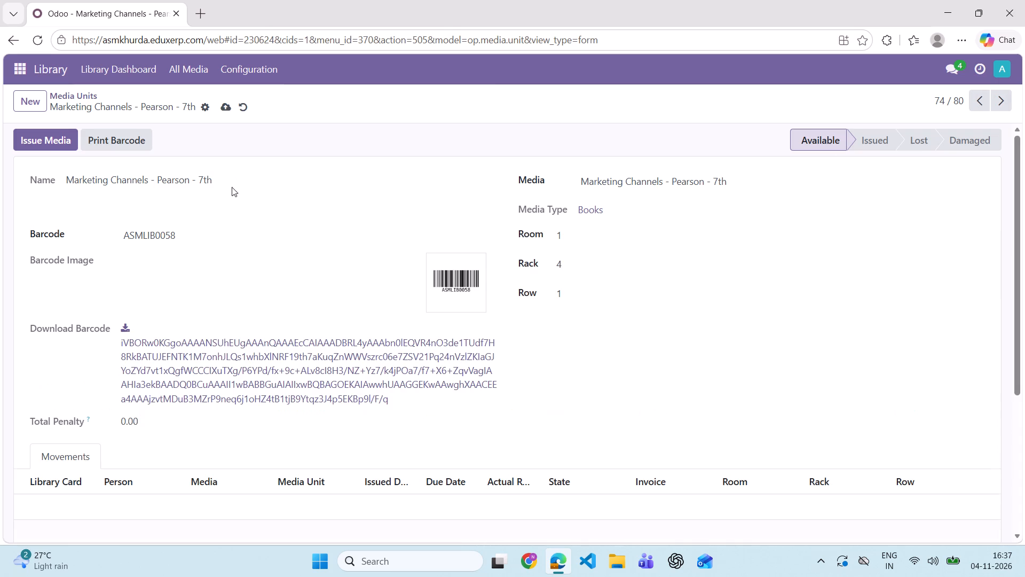
pyautogui.click(216, 227)
pyautogui.press('1')
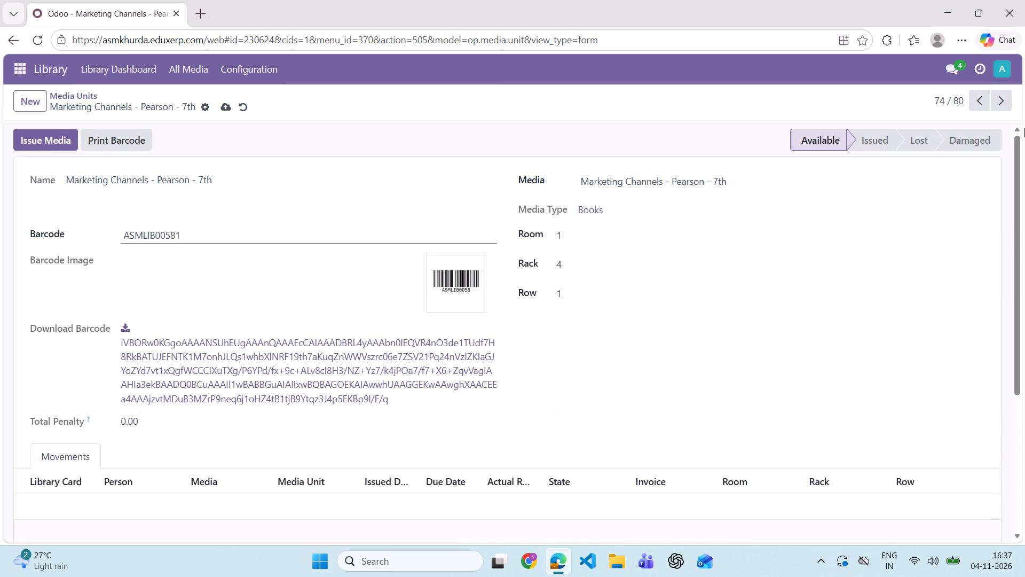
pyautogui.click(1005, 103)
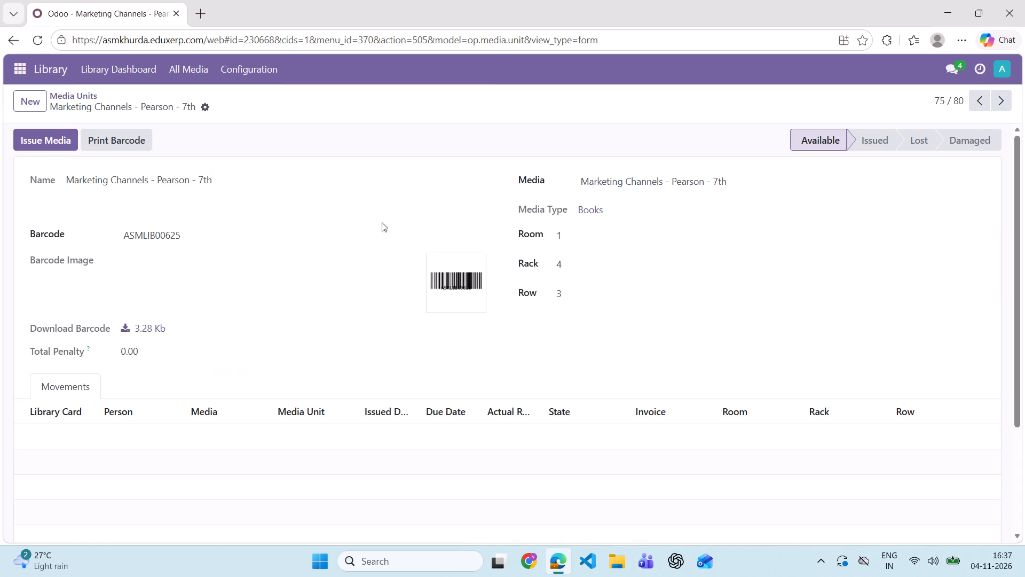
# Regenerate the barcode image for ASMLIB00625 by removing and re-entering the last digit 5, and move on to the next record.
pyautogui.click(211, 240)
pyautogui.press('BackSpace')
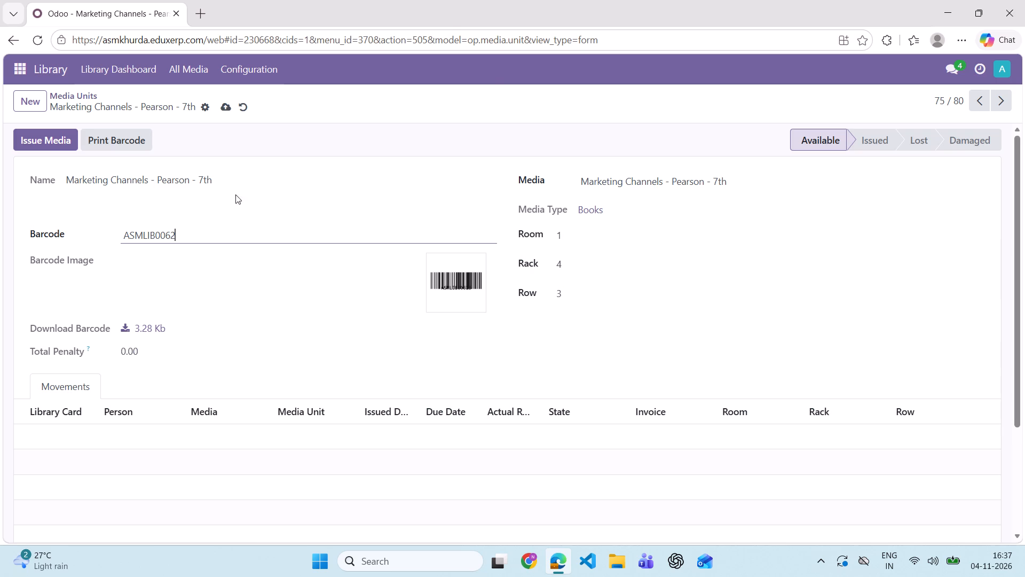
pyautogui.click(245, 161)
pyautogui.click(208, 232)
pyautogui.press('5')
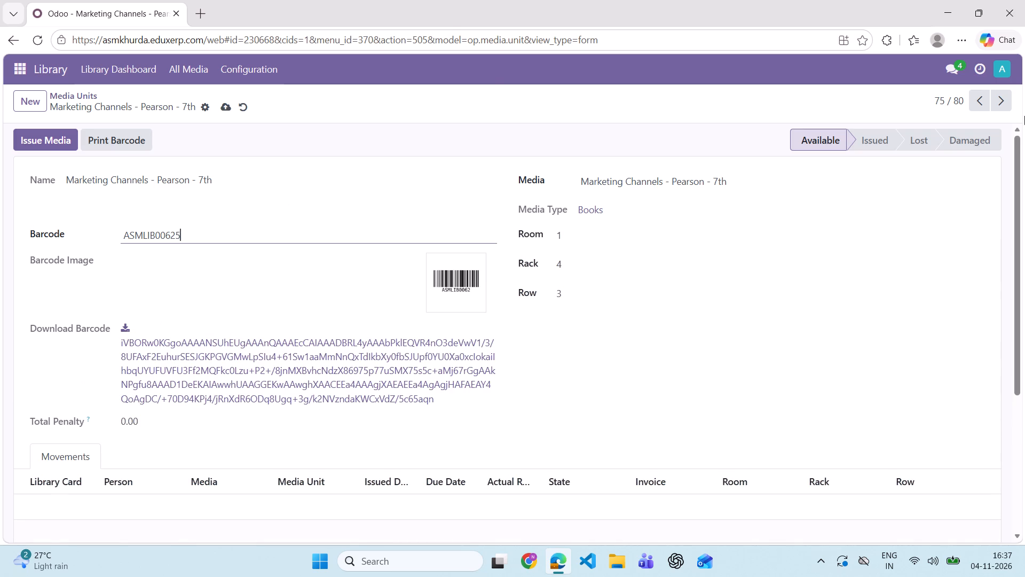
pyautogui.click(1006, 105)
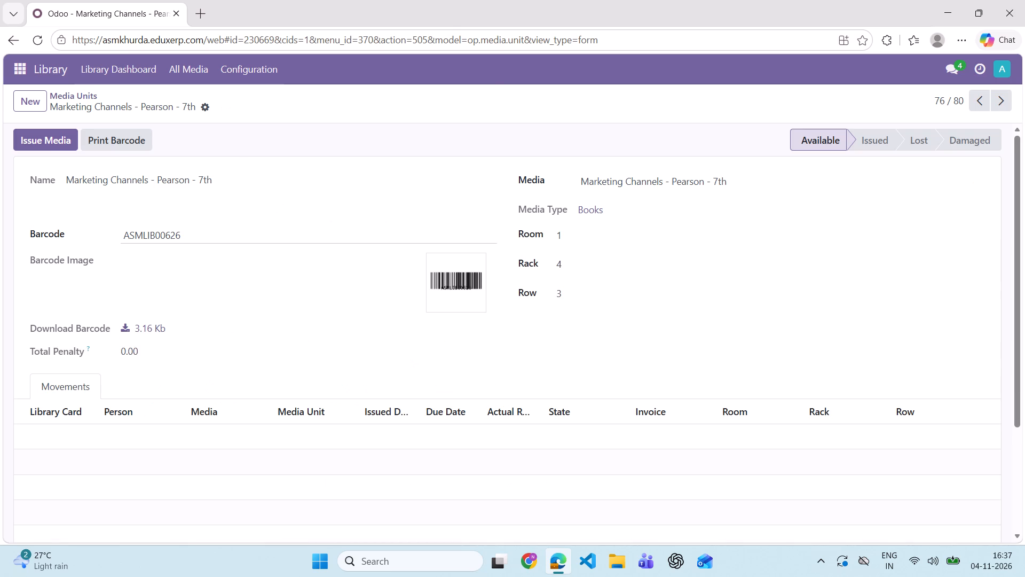
# Regenerate the barcode image for ASMLIB00626 by removing and re-entering the last digit 6, and move on to the next record.
pyautogui.click(266, 230)
pyautogui.press('BackSpace')
pyautogui.click(296, 172)
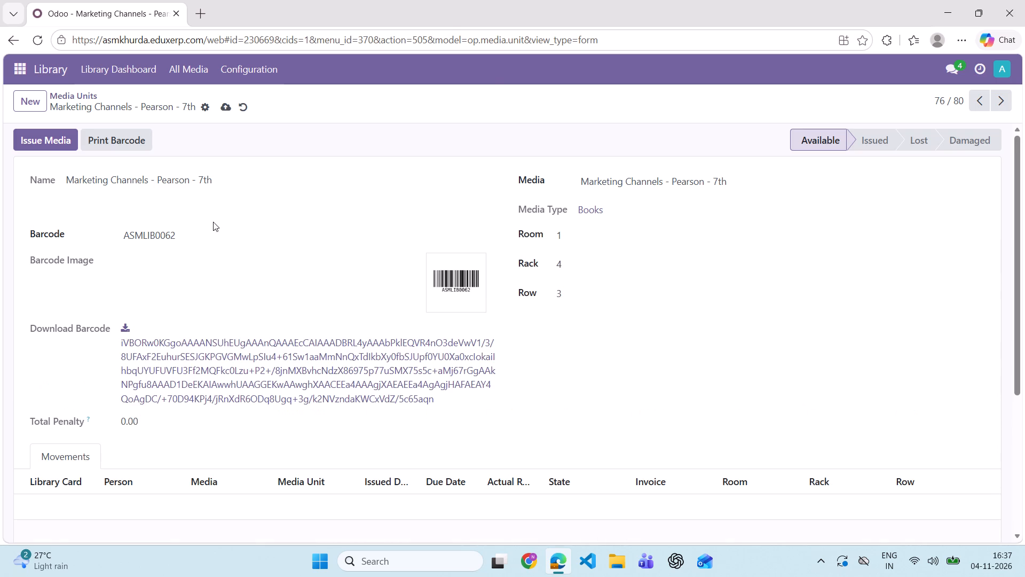
pyautogui.click(205, 230)
pyautogui.press('6')
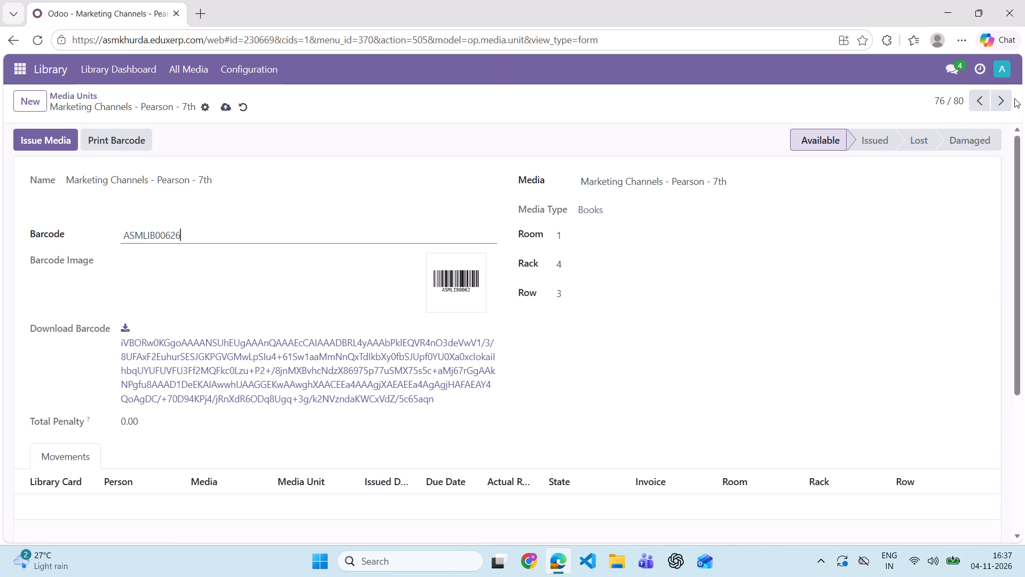
pyautogui.click(1014, 98)
pyautogui.click(1005, 100)
# Regenerate the barcode image for ASMLIB00623 by removing and re-entering the last digit 3, and move on to the next record.
pyautogui.click(213, 236)
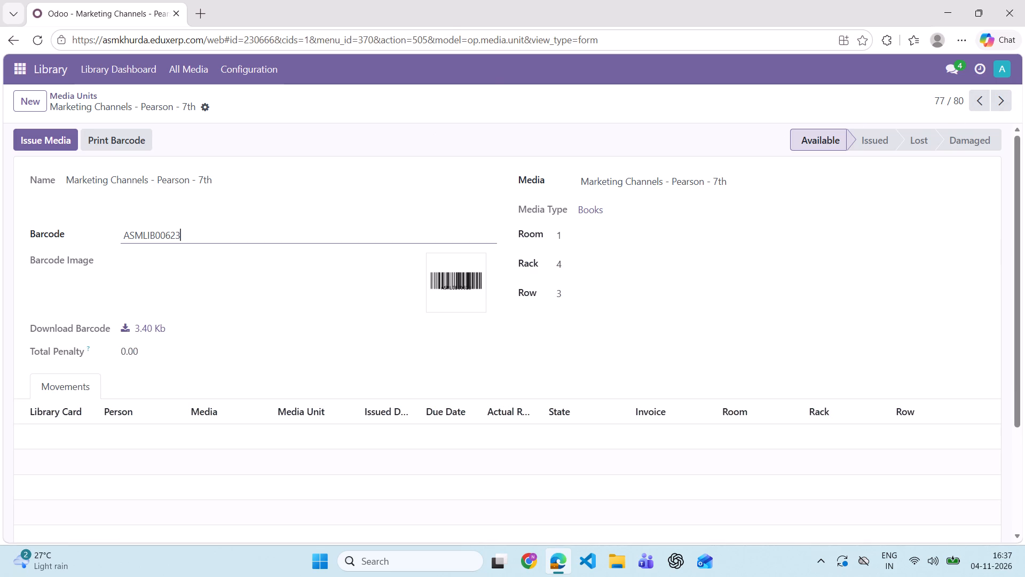
pyautogui.press('BackSpace')
pyautogui.click(269, 163)
pyautogui.click(220, 229)
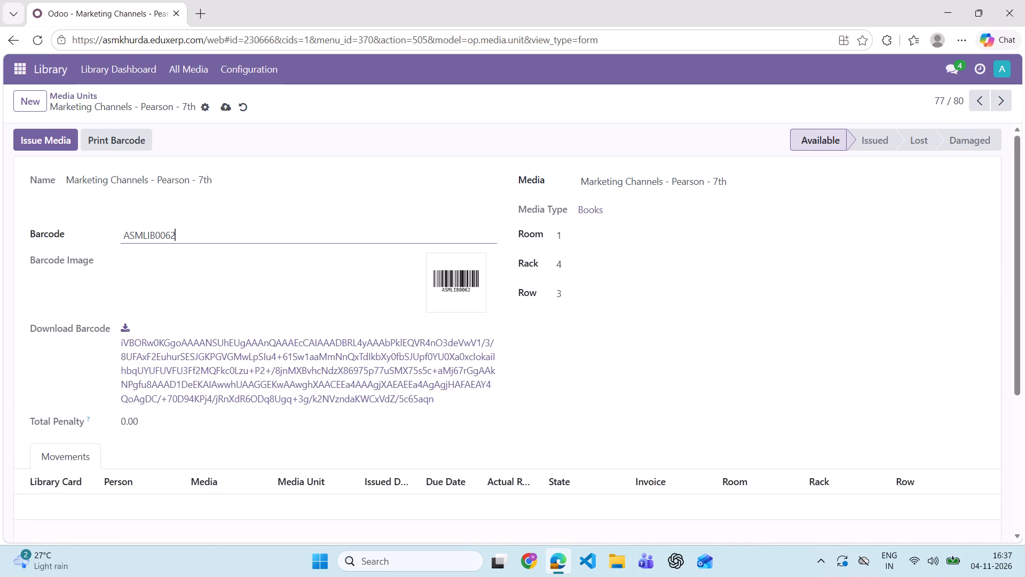
pyautogui.press('3')
pyautogui.click(1003, 104)
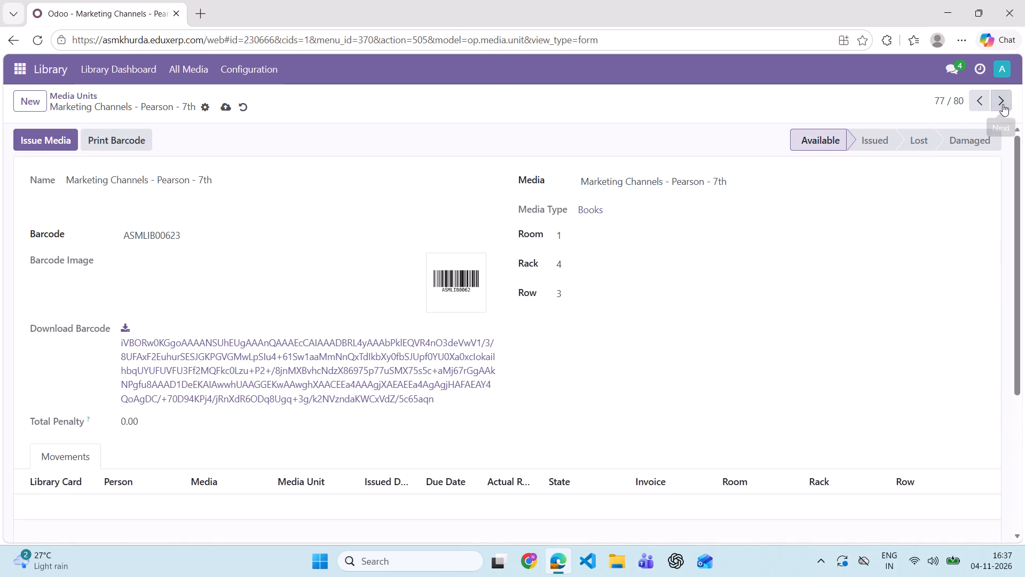
# Regenerate the barcode image for ASMLIB01718 by removing and re-entering the last digit 8, and move on to the next record.
pyautogui.click(243, 243)
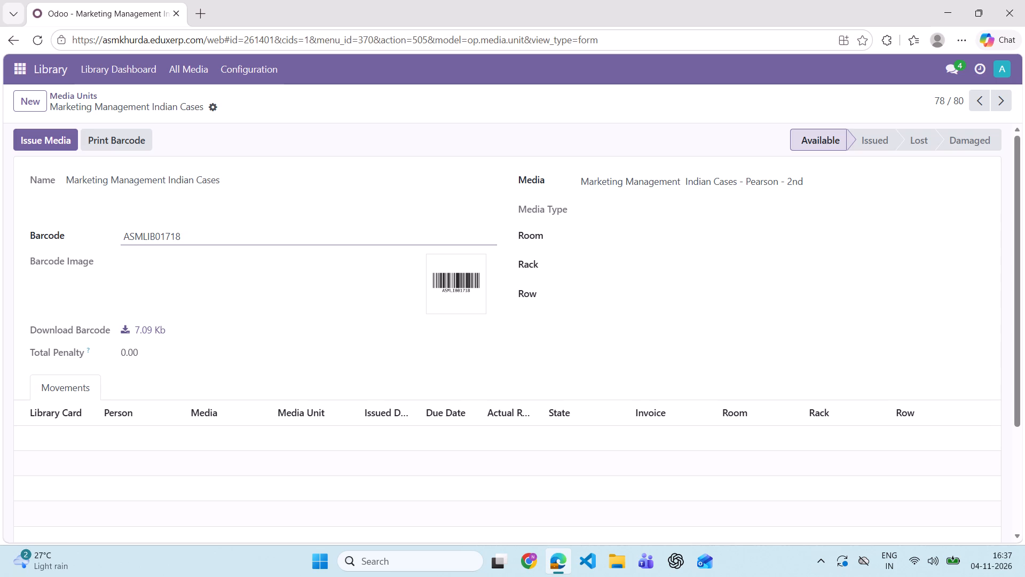
pyautogui.press('BackSpace')
pyautogui.click(276, 171)
pyautogui.click(252, 233)
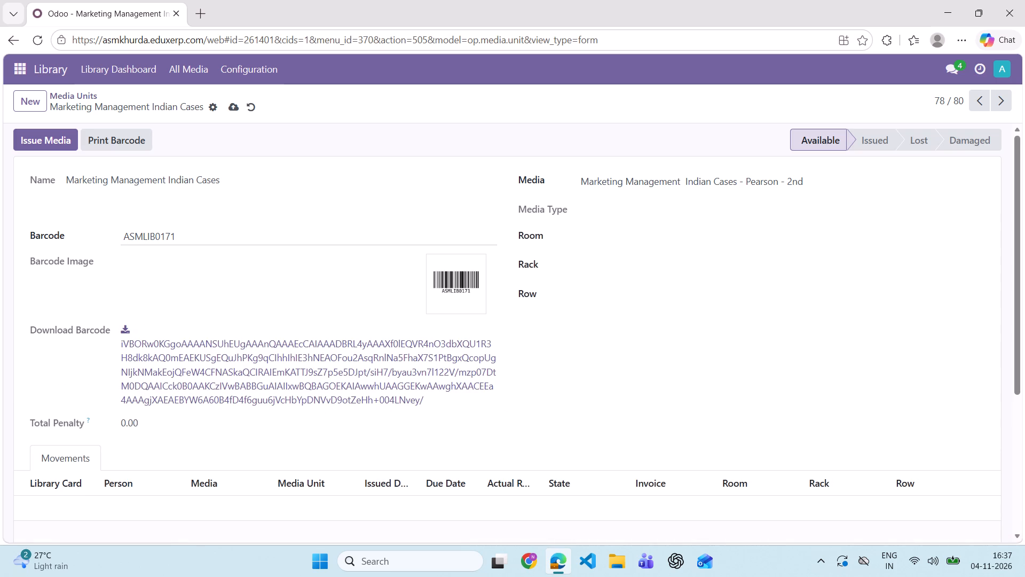
pyautogui.press('8')
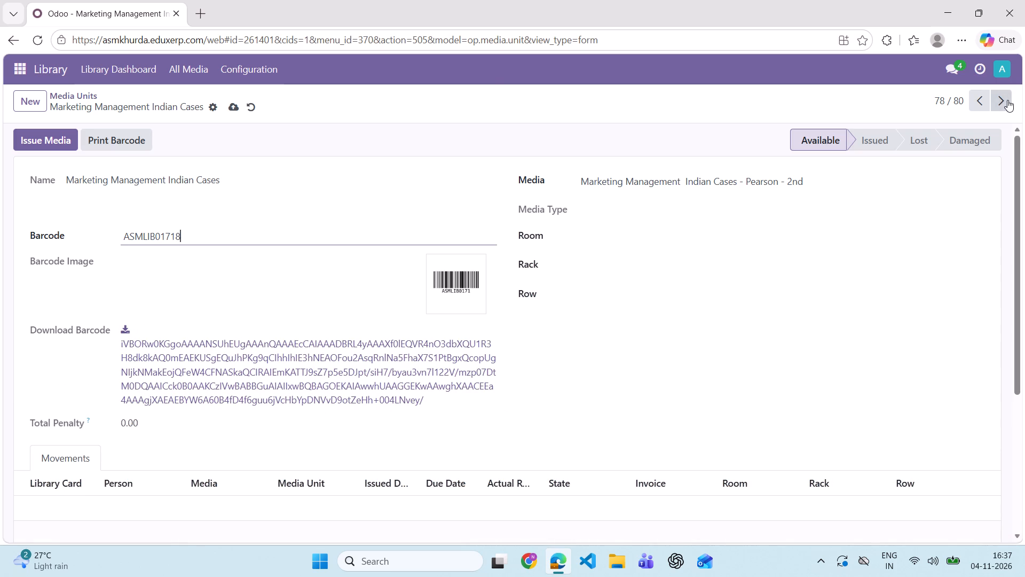
pyautogui.click(1007, 100)
# Regenerate the barcode image for ASMLIB01657 by removing and re-entering the last digit 7, and move on to the next record.
pyautogui.click(228, 239)
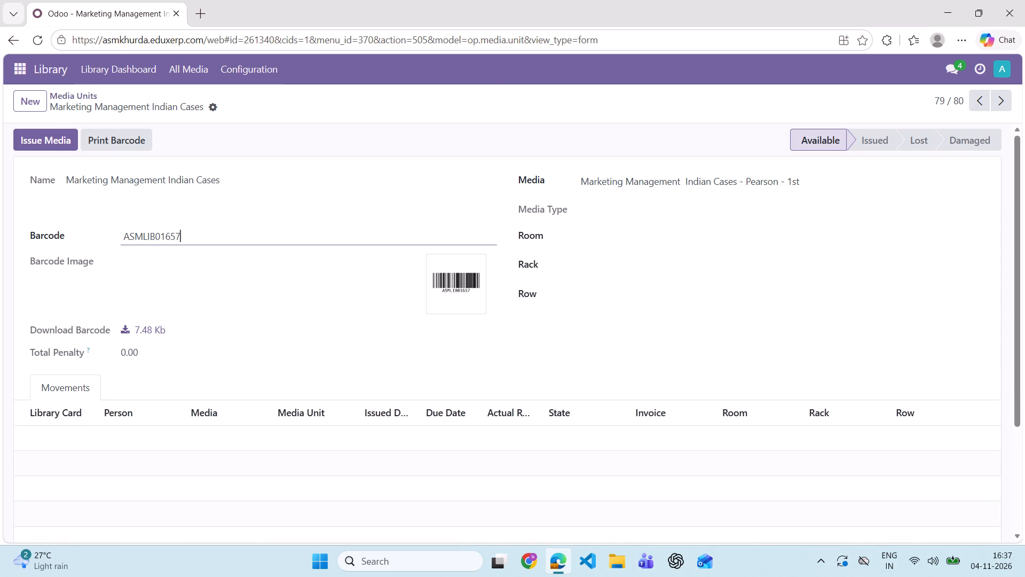
pyautogui.press('BackSpace')
pyautogui.click(272, 158)
pyautogui.click(220, 236)
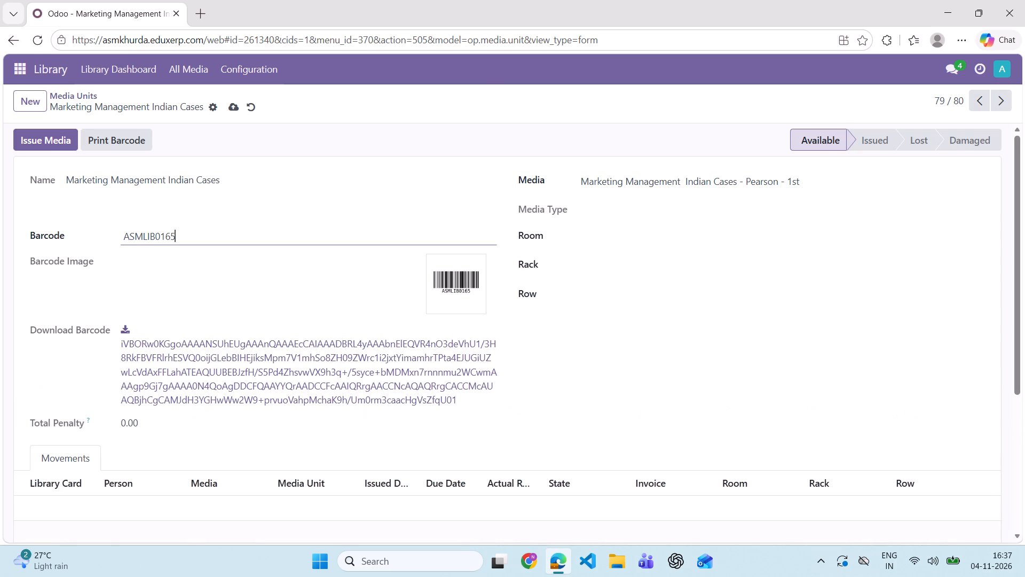
pyautogui.press('7')
pyautogui.click(1007, 105)
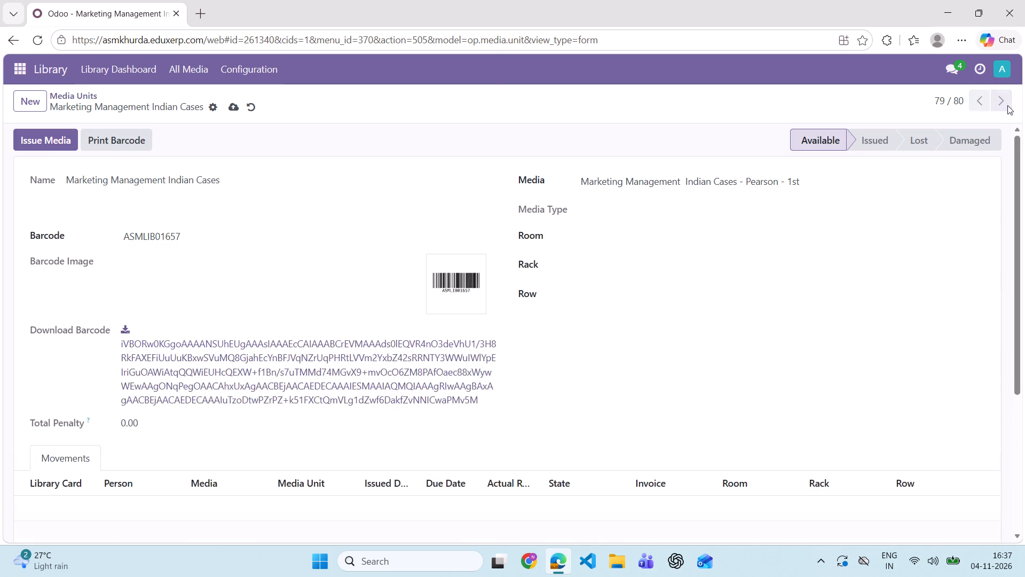
# Regenerate the barcode image for ASMLIB01653 by removing and re-entering the last digit 3, and move on to the next record.
pyautogui.click(247, 235)
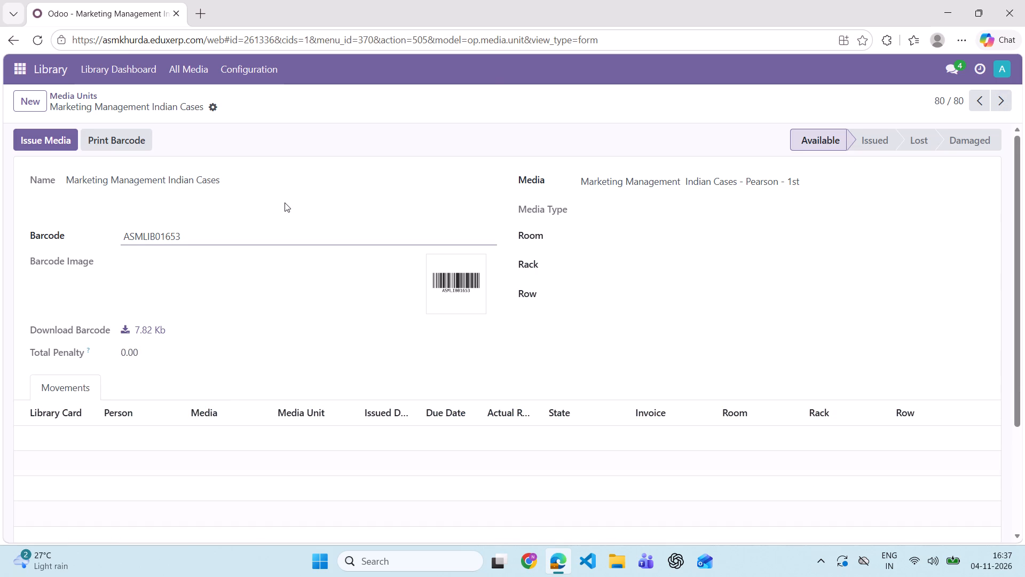
pyautogui.press('BackSpace')
pyautogui.click(262, 193)
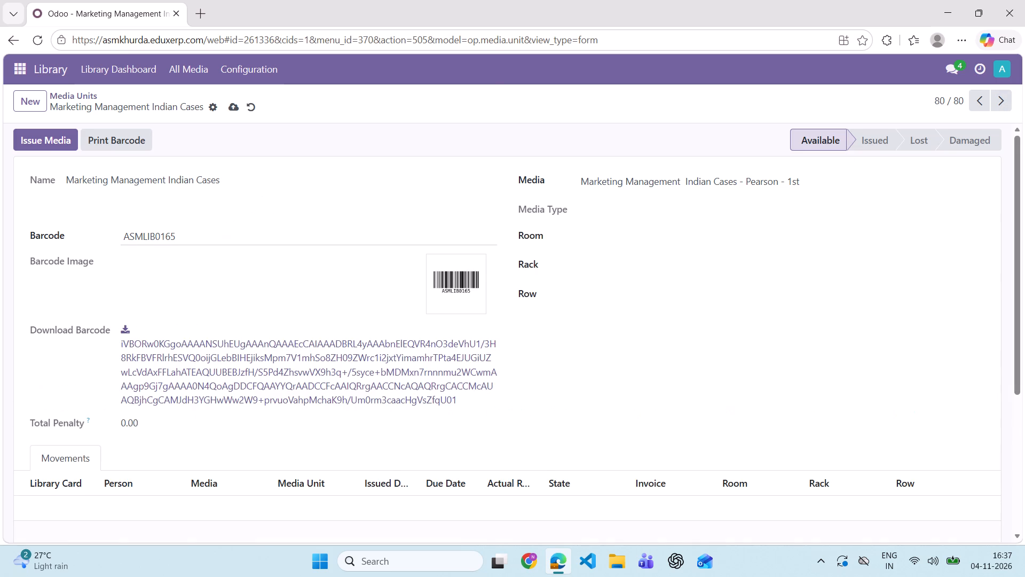
pyautogui.click(208, 238)
pyautogui.press('3')
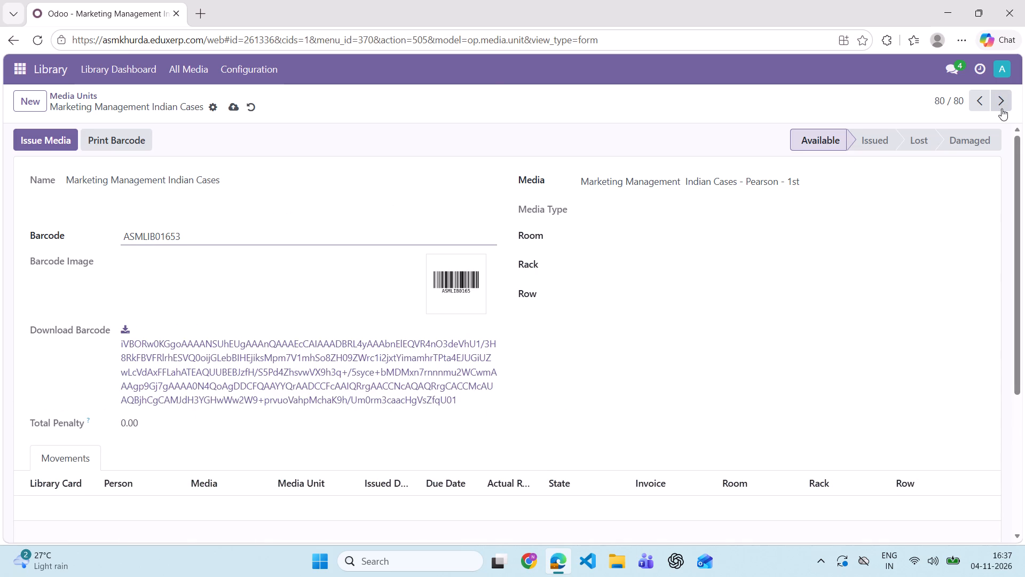
pyautogui.click(1005, 95)
# Return to the media units list, check the records for missing barcode images, and open the ASMLIB02039 record.
pyautogui.click(76, 95)
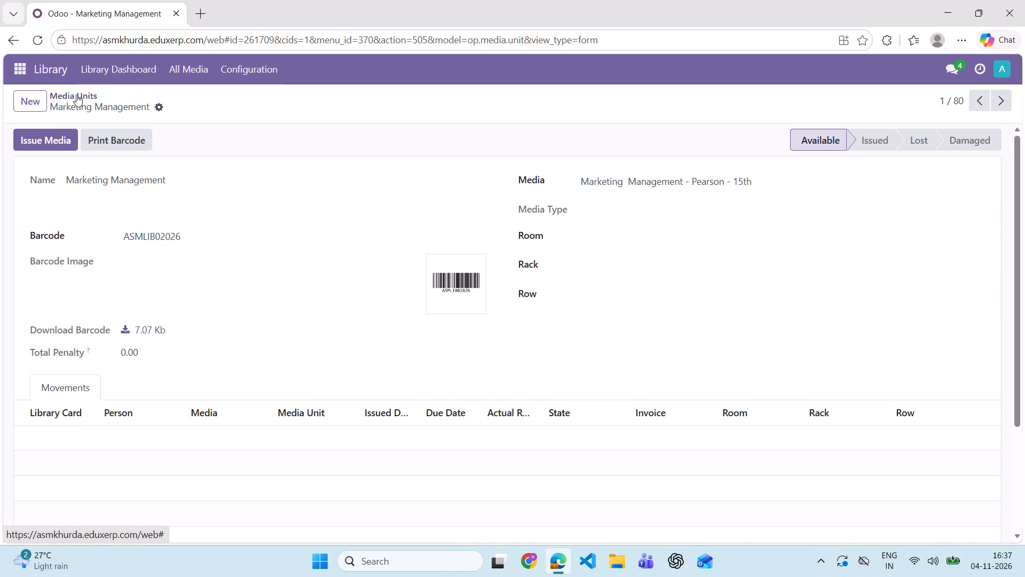
pyautogui.scroll(-8, 532, 308)
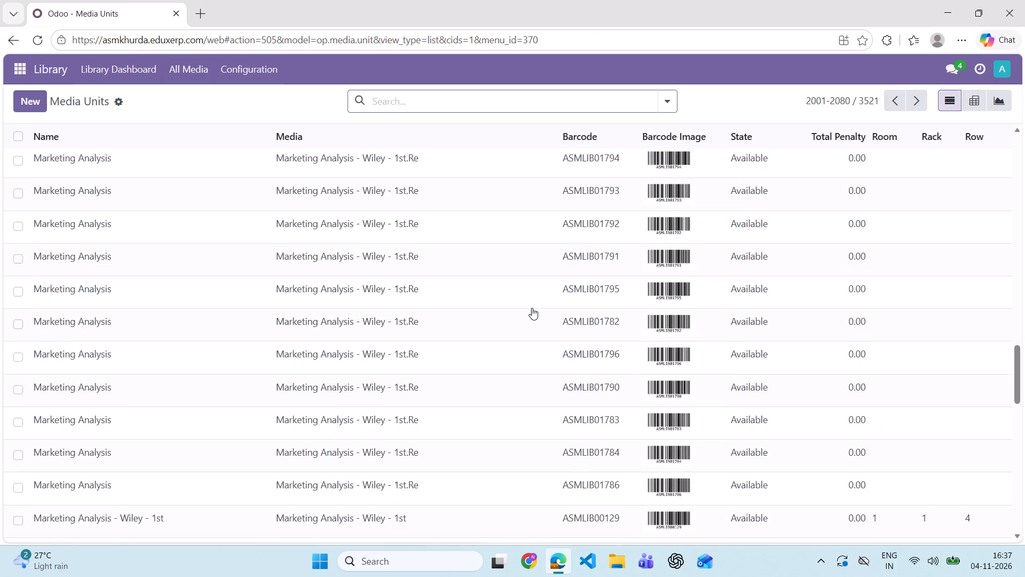
pyautogui.scroll(-11, 532, 308)
pyautogui.scroll(-12, 532, 308)
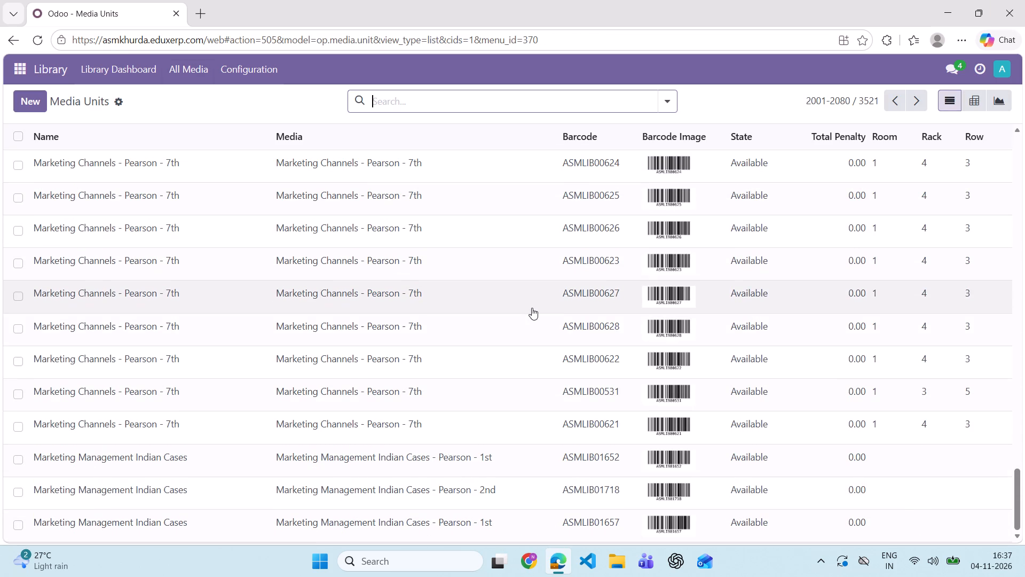
pyautogui.scroll(-4, 532, 308)
pyautogui.scroll(13, 626, 416)
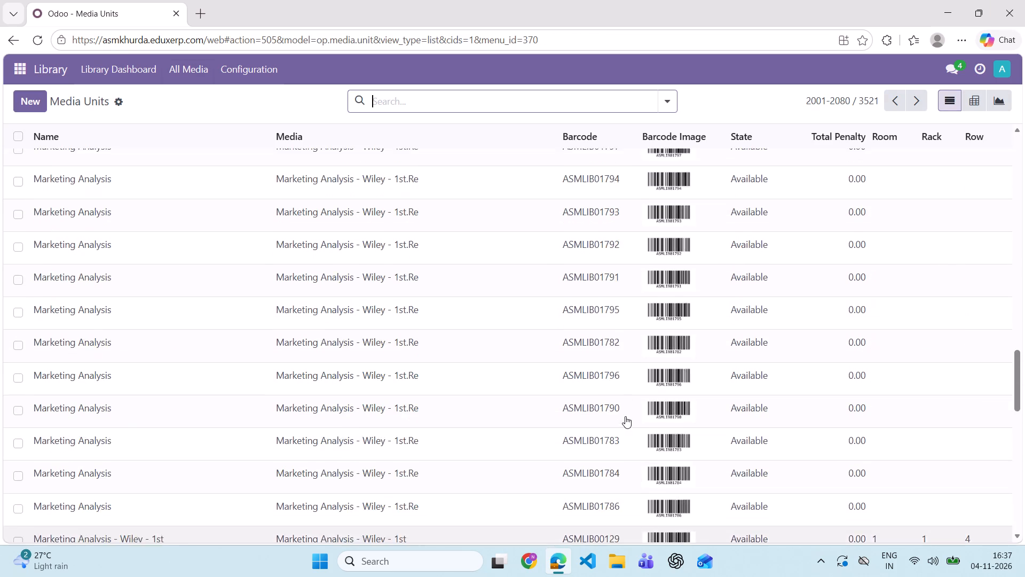
pyautogui.scroll(20, 625, 416)
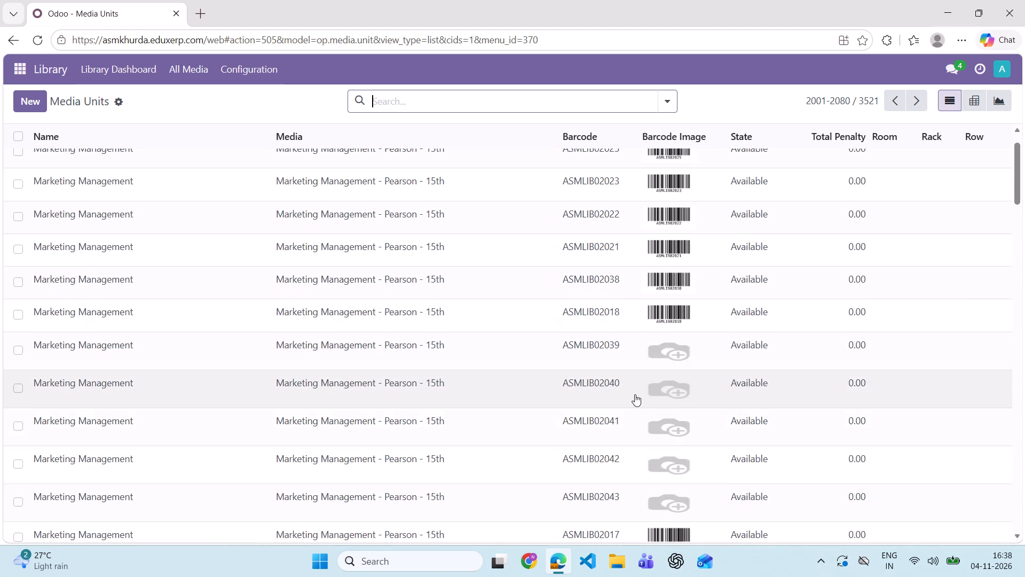
pyautogui.click(622, 360)
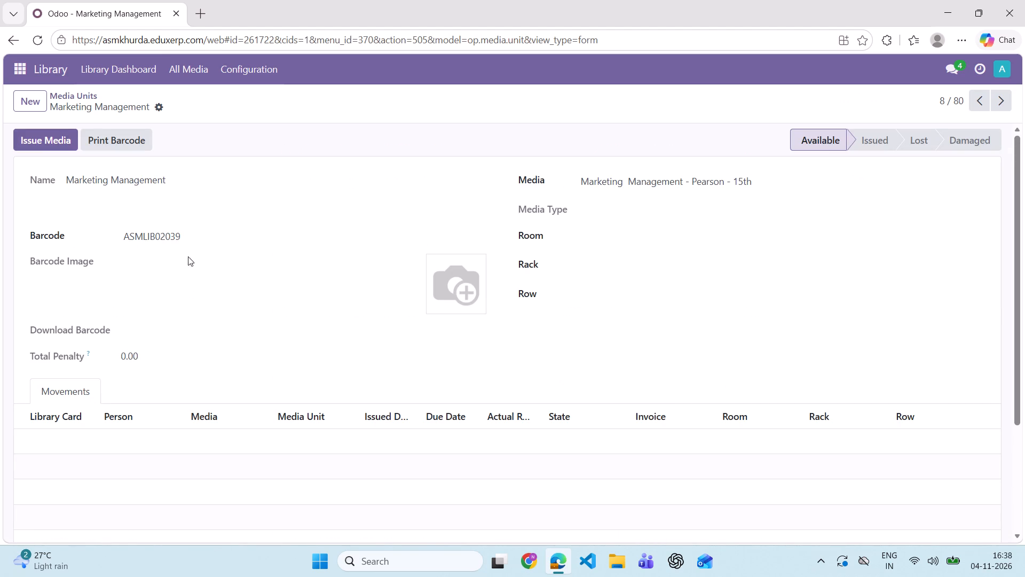
# Generate the barcode image for ASMLIB02039 by removing and re-entering the last digit 9, and move on to the next record.
pyautogui.click(199, 243)
pyautogui.press('BackSpace')
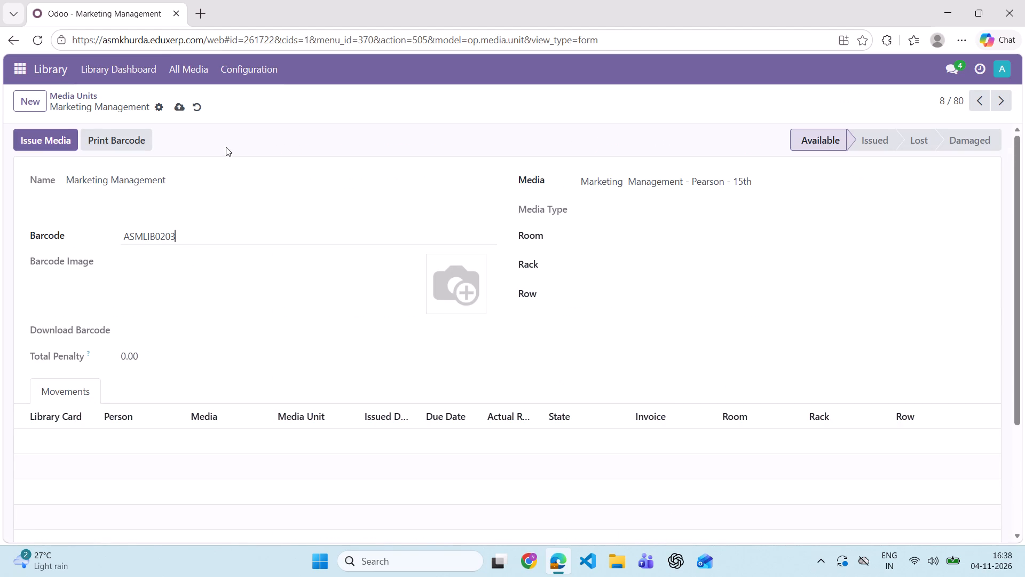
pyautogui.click(226, 147)
pyautogui.click(222, 238)
pyautogui.press('9')
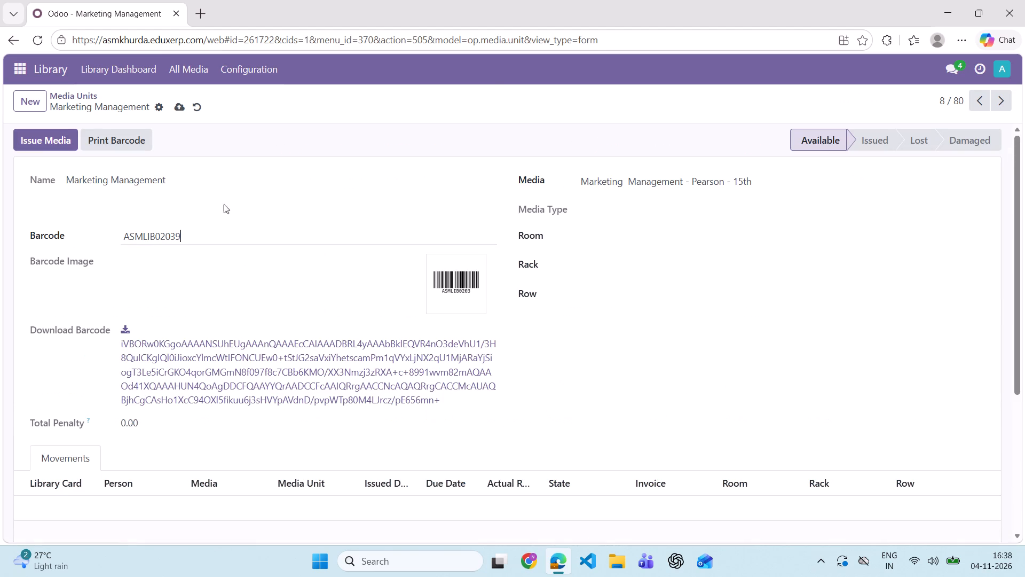
pyautogui.click(219, 174)
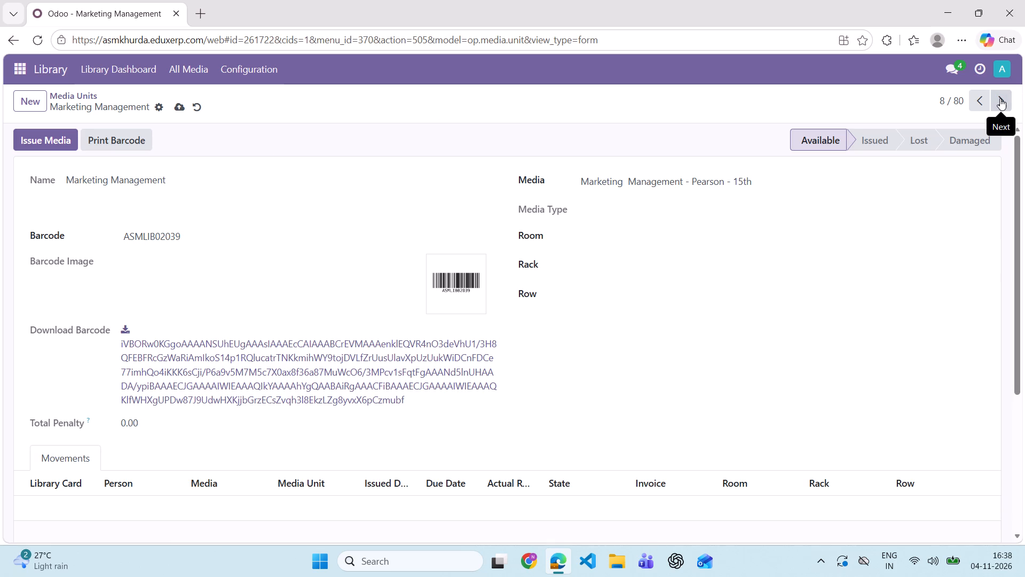
pyautogui.click(1000, 98)
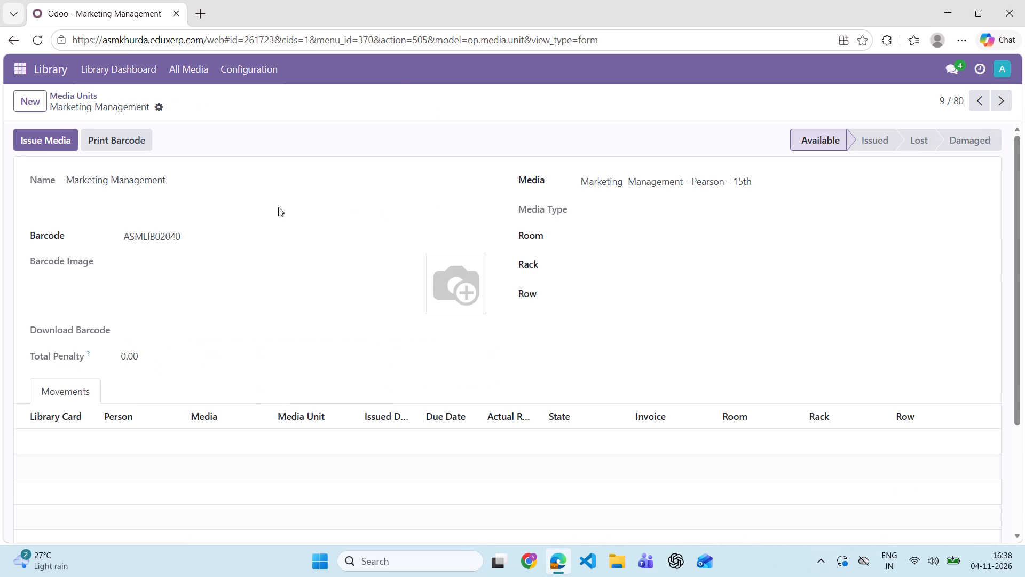
# Generate the barcode image for ASMLIB02040 by removing and re-entering the last digit 0, and move on to the next record.
pyautogui.click(231, 233)
pyautogui.press('BackSpace')
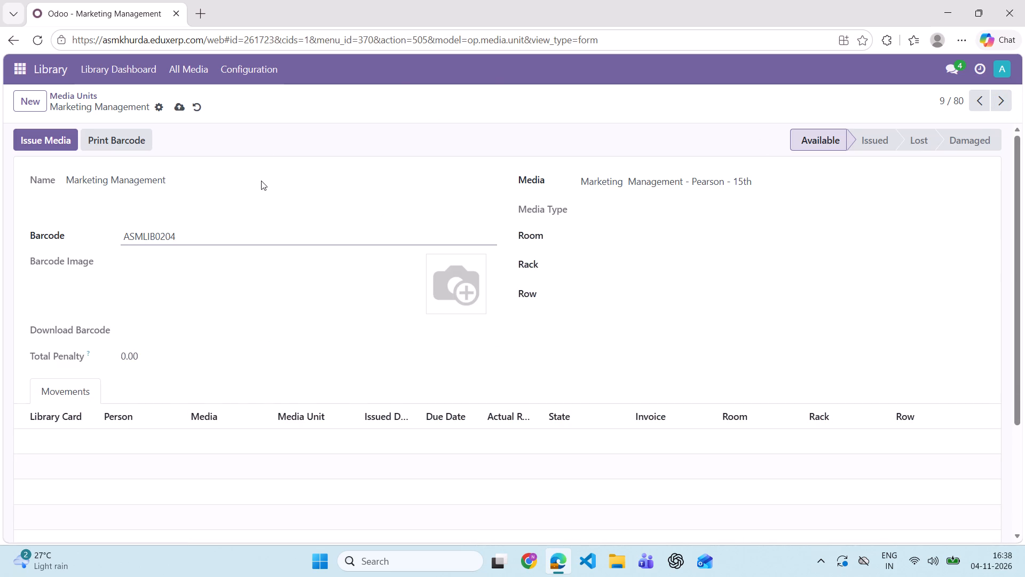
pyautogui.click(263, 177)
pyautogui.click(245, 232)
pyautogui.press('0')
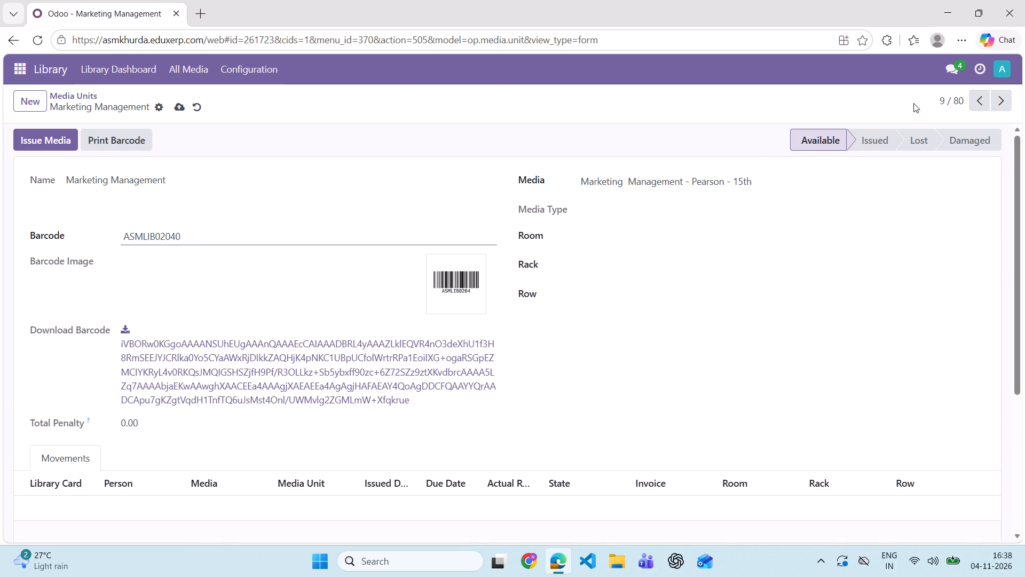
pyautogui.click(1001, 95)
# Generate the barcode image for ASMLIB02041 by removing and re-entering the last digit 1, and move on to the next record.
pyautogui.click(215, 230)
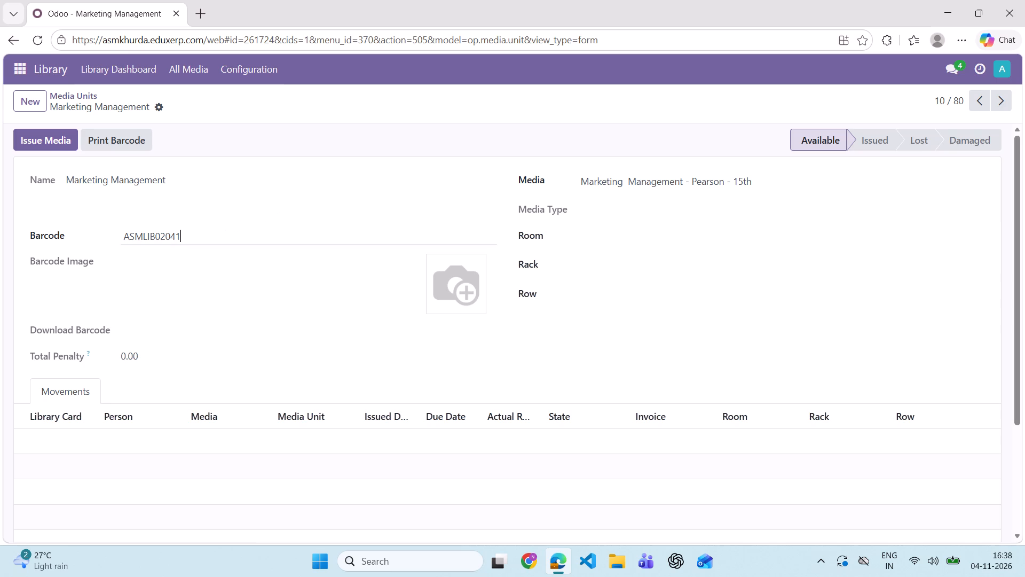
pyautogui.press('BackSpace')
pyautogui.click(219, 179)
pyautogui.click(210, 235)
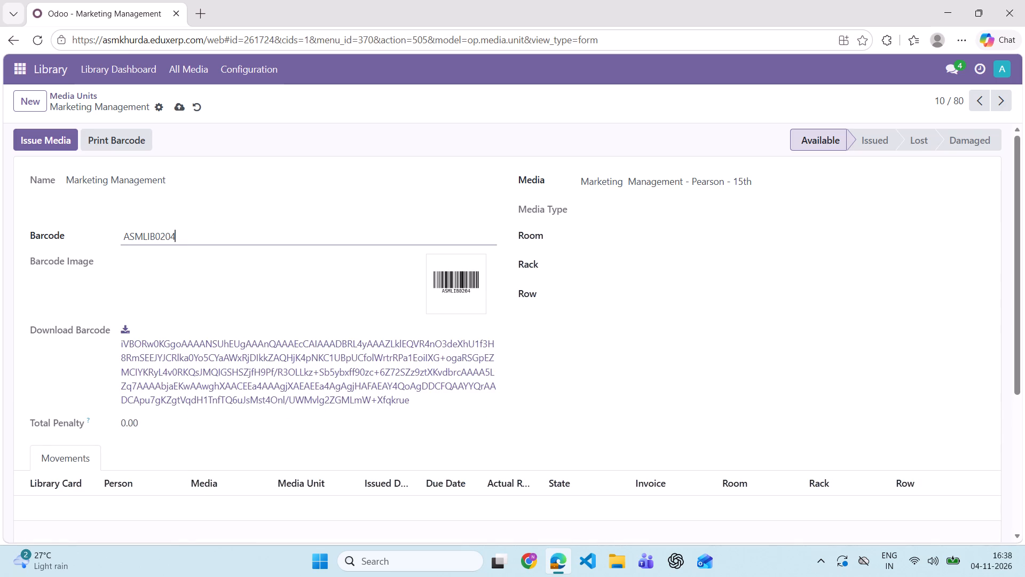
pyautogui.press('1')
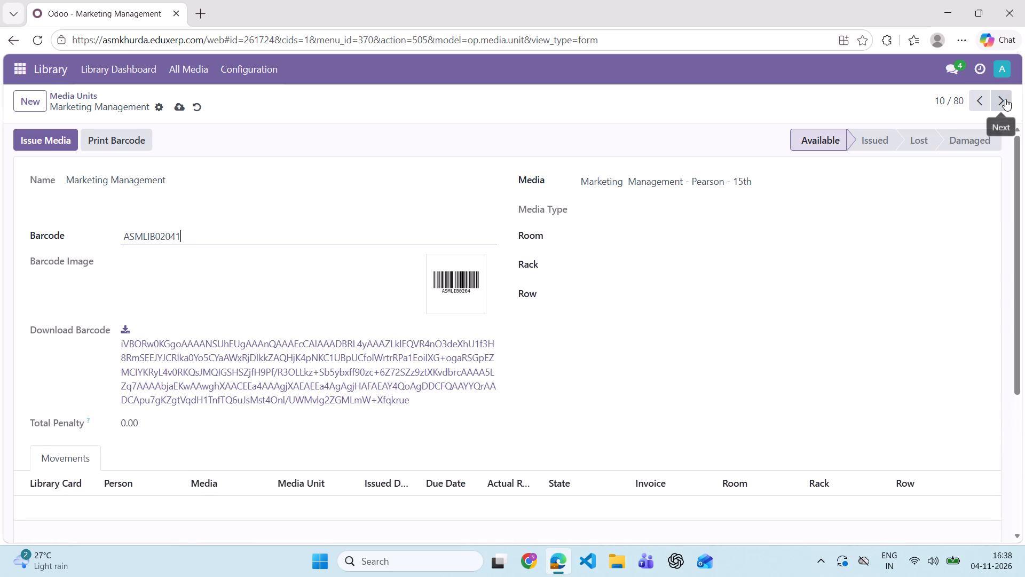
pyautogui.click(1005, 99)
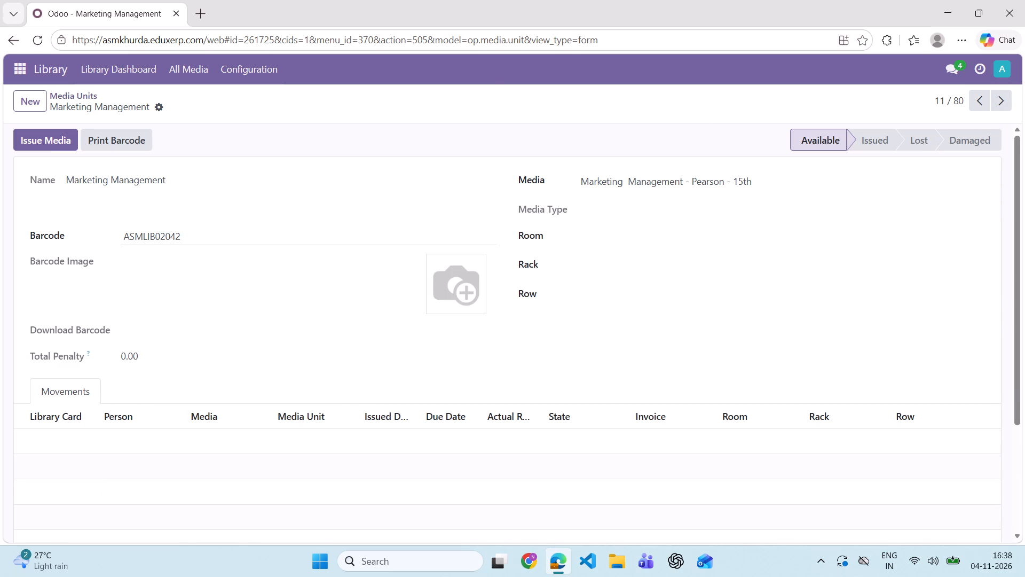
# Generate the barcode image for ASMLIB02042 by removing and re-entering the last digit 2, and move on to the next record.
pyautogui.click(192, 238)
pyautogui.press('BackSpace')
pyautogui.click(193, 155)
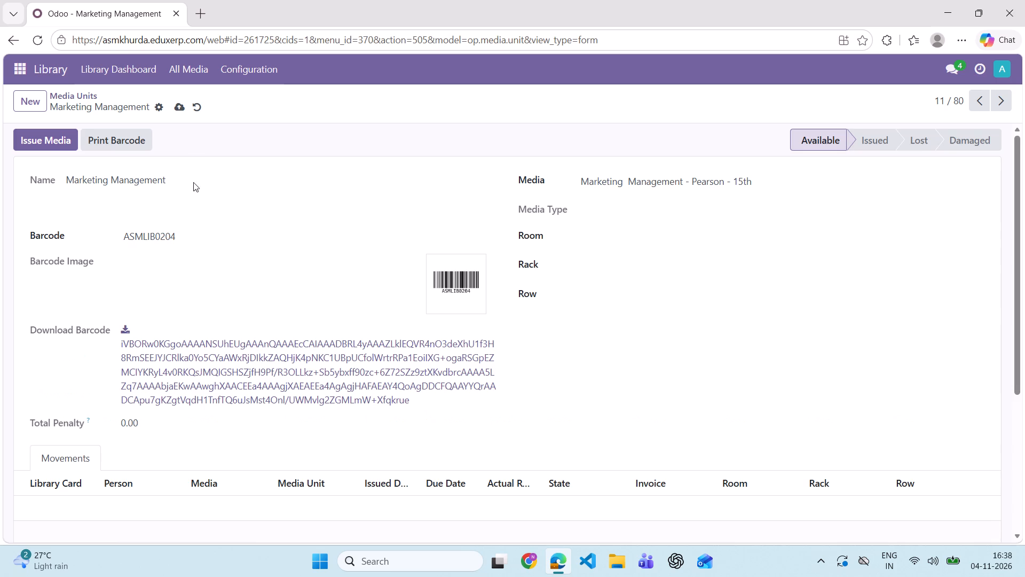
pyautogui.click(194, 238)
pyautogui.press('2')
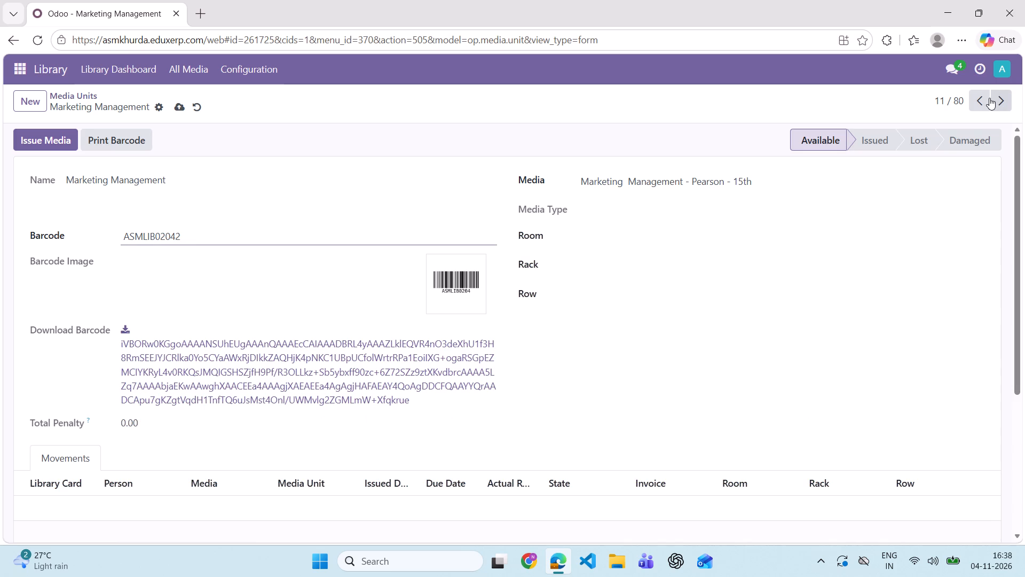
pyautogui.click(995, 98)
# Generate the barcode image for ASMLIB02043 by removing and re-entering the last digit 3, and move on to the next record.
pyautogui.click(200, 240)
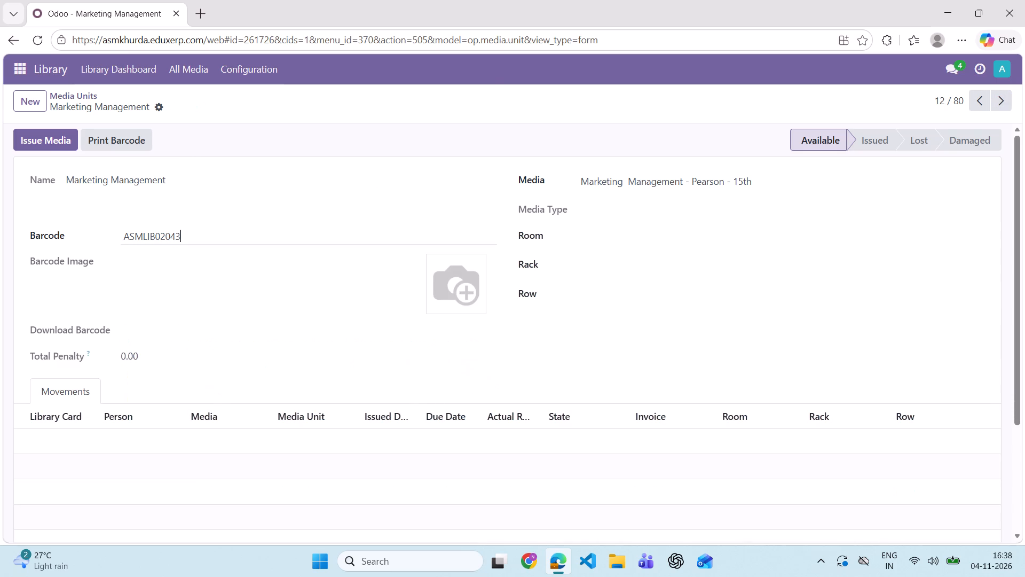
pyautogui.press('BackSpace')
pyautogui.click(182, 164)
pyautogui.click(185, 235)
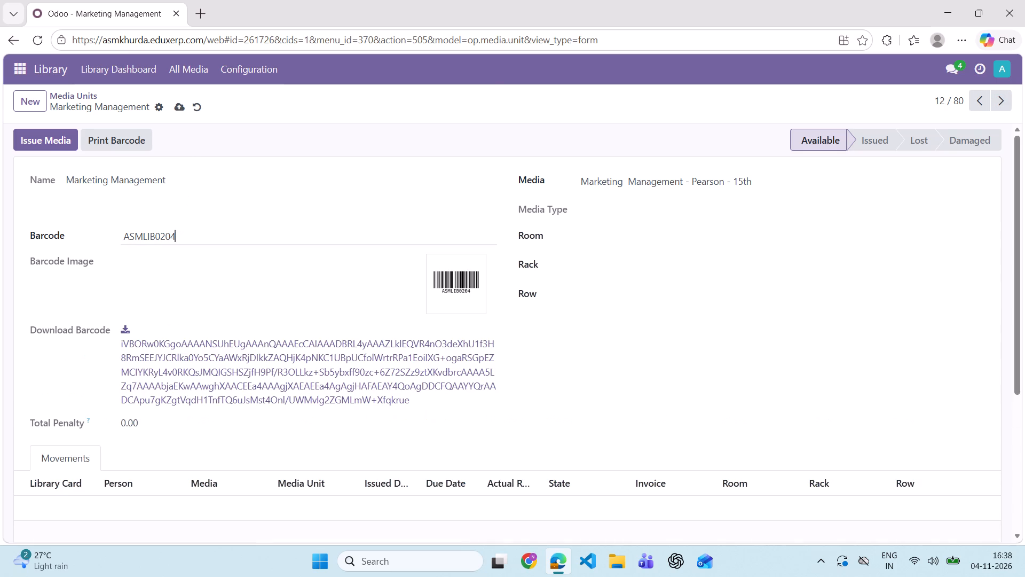
pyautogui.press('3')
pyautogui.click(997, 106)
# Return to the media units list and check records 2001-2080 and 2081-2160 for missing barcode images.
pyautogui.click(88, 97)
pyautogui.scroll(3, 724, 224)
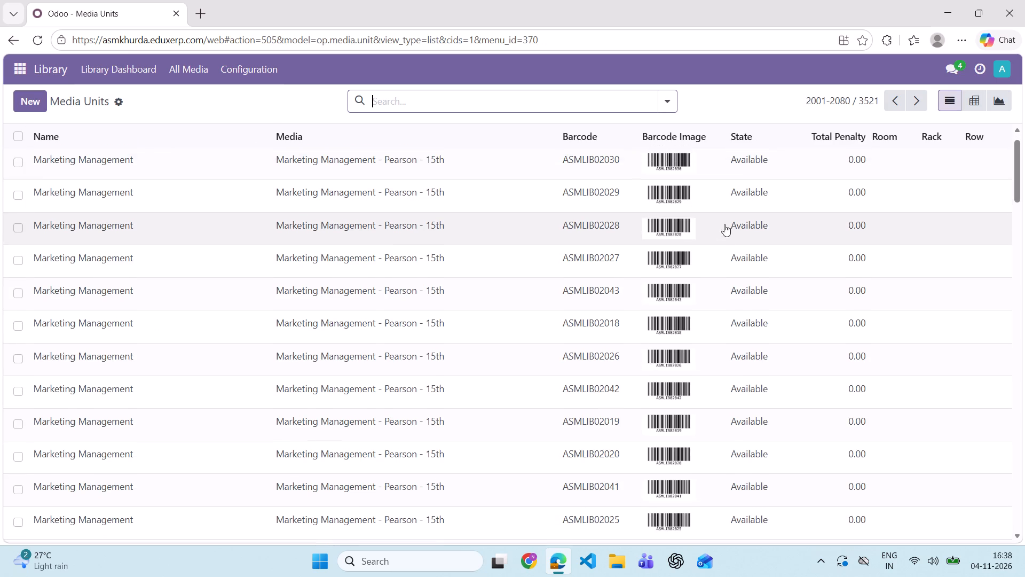
pyautogui.scroll(6, 724, 224)
pyautogui.moveTo(1018, 173); pyautogui.dragTo(1020, 196)
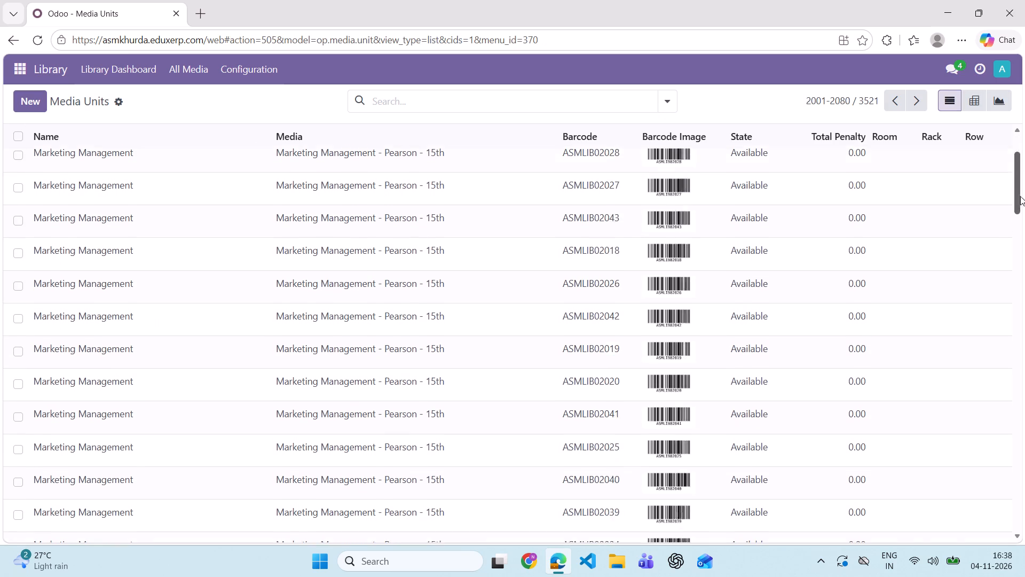
pyautogui.moveTo(1020, 196); pyautogui.dragTo(1018, 297)
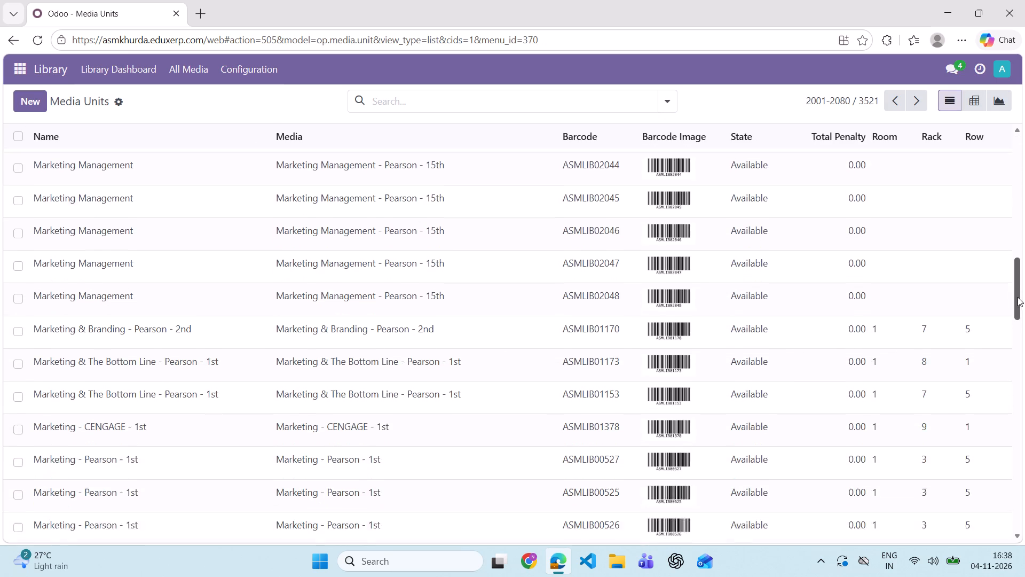
pyautogui.moveTo(1018, 297); pyautogui.dragTo(1009, 443)
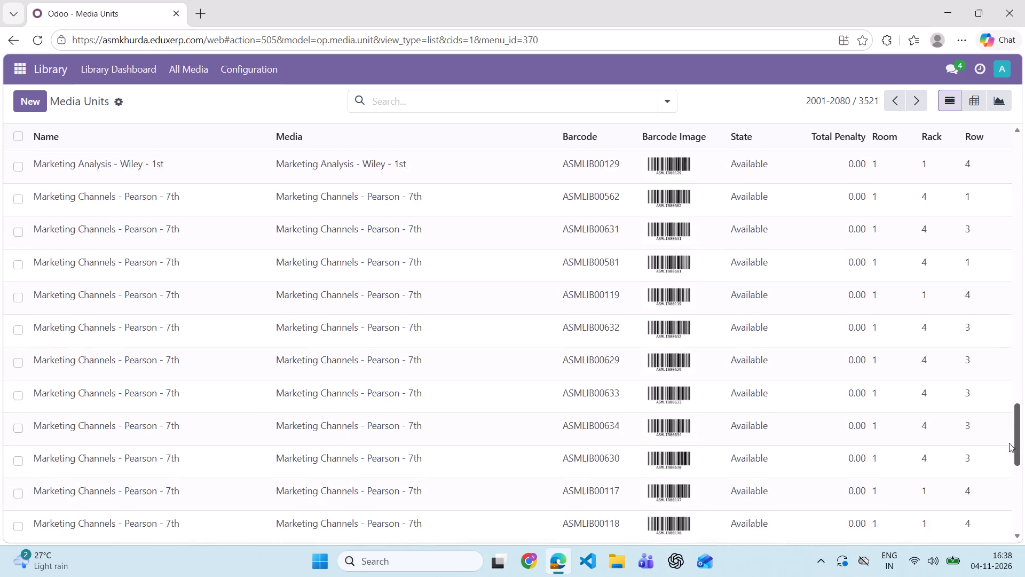
pyautogui.moveTo(1009, 443); pyautogui.dragTo(1008, 516)
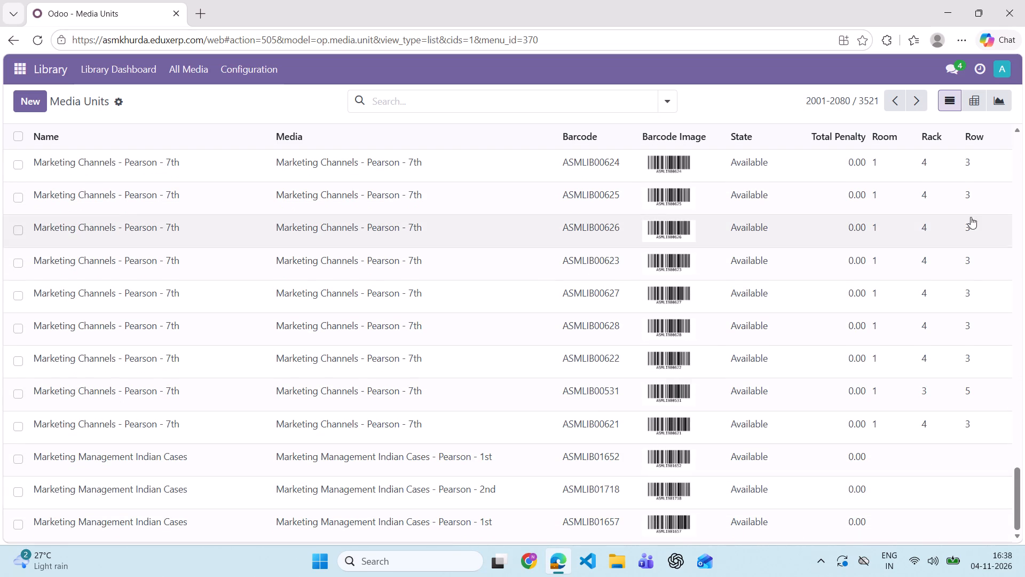
pyautogui.click(924, 107)
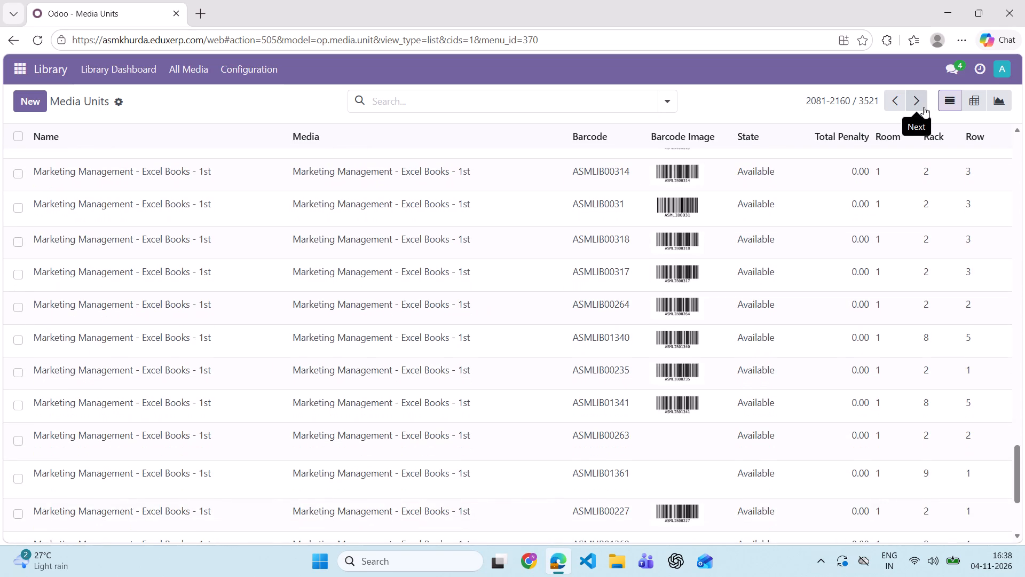
pyautogui.scroll(-6, 937, 293)
pyautogui.scroll(-3, 961, 357)
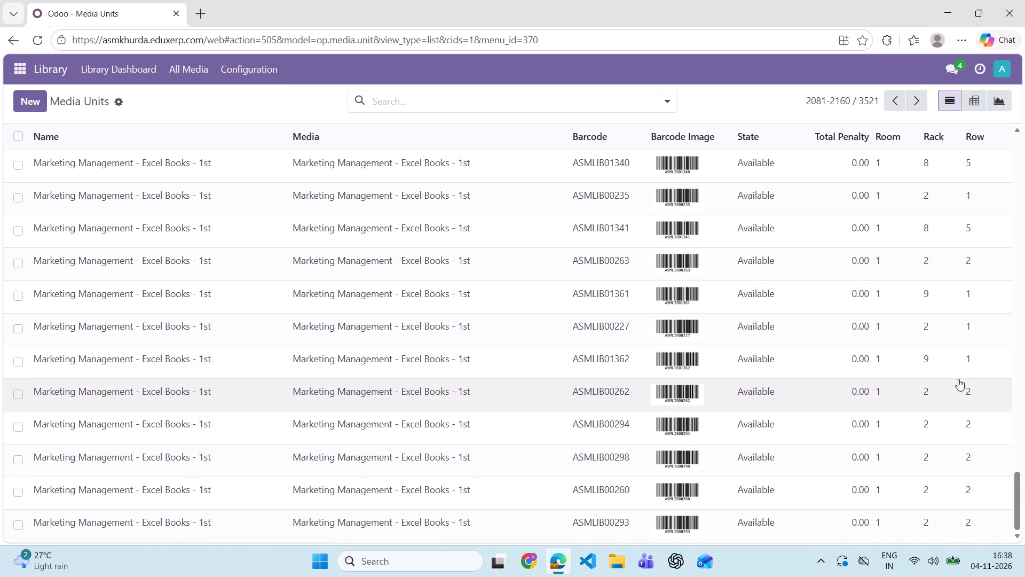
# Go to records 2161-2240 and check them from the first row onward for missing barcode images.
pyautogui.click(920, 106)
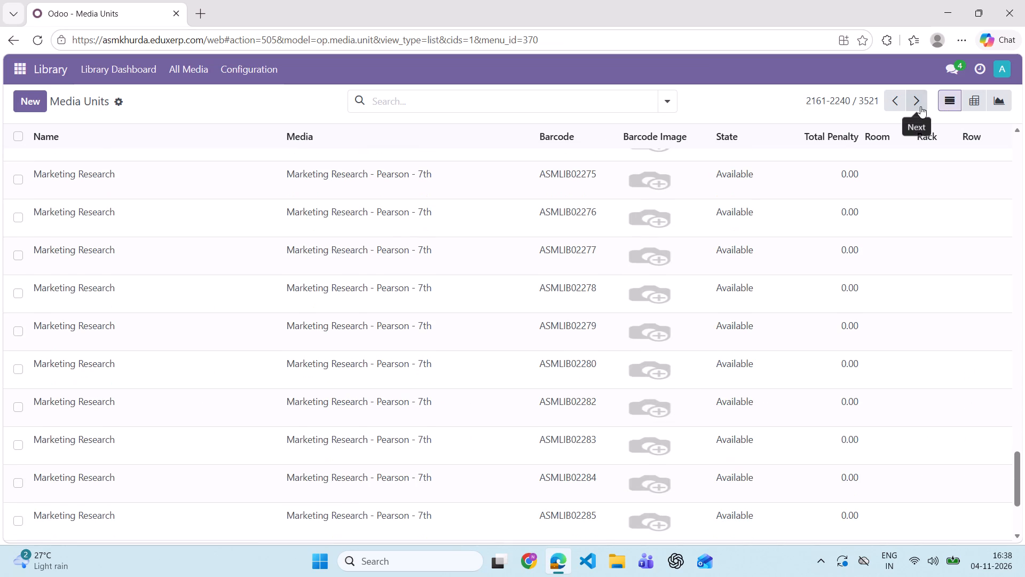
pyautogui.moveTo(1017, 458); pyautogui.dragTo(1016, 355)
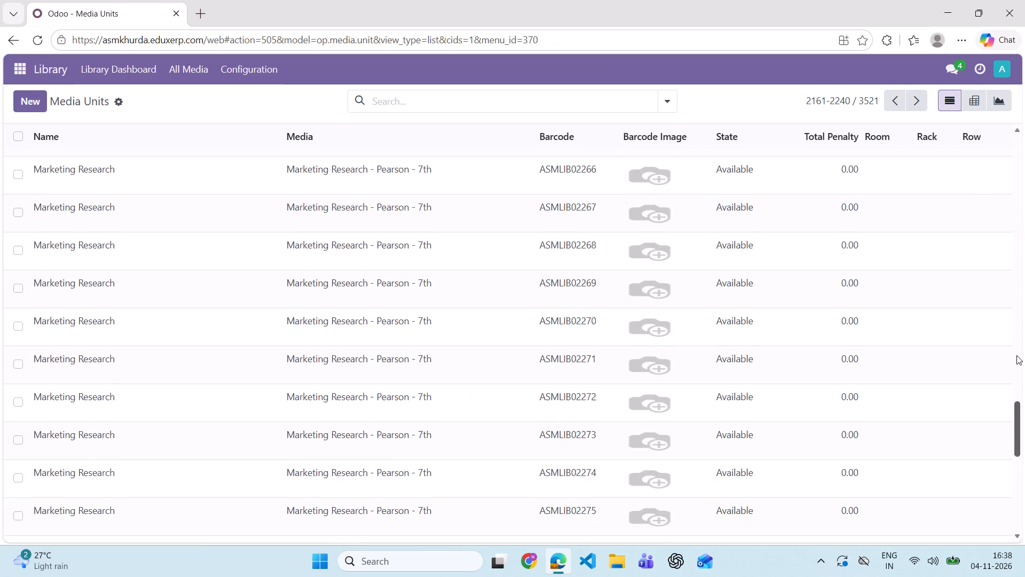
pyautogui.moveTo(1016, 355); pyautogui.dragTo(1017, 6)
pyautogui.moveTo(1018, 161); pyautogui.dragTo(1020, 132)
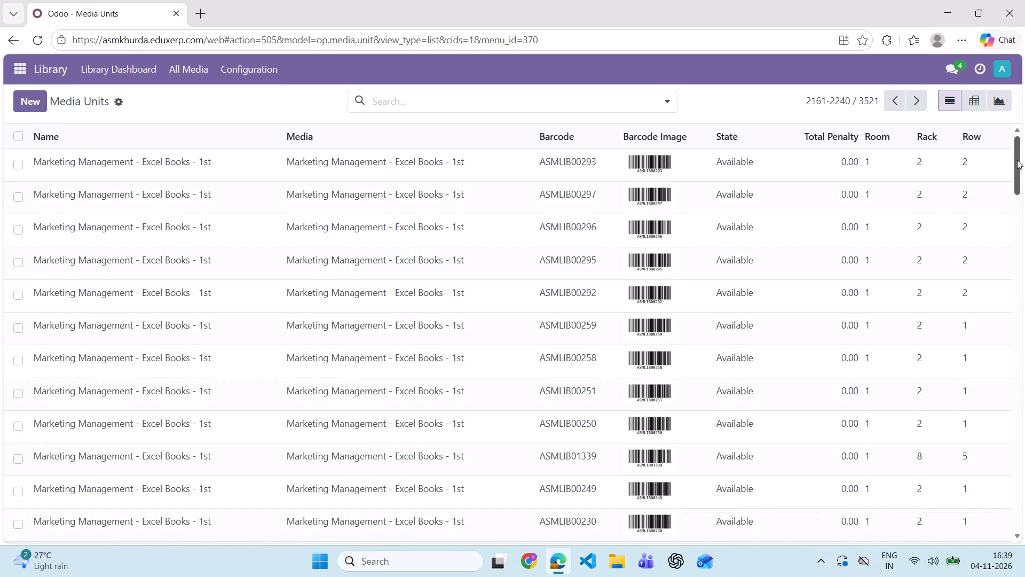
pyautogui.moveTo(1017, 160); pyautogui.dragTo(1016, 174)
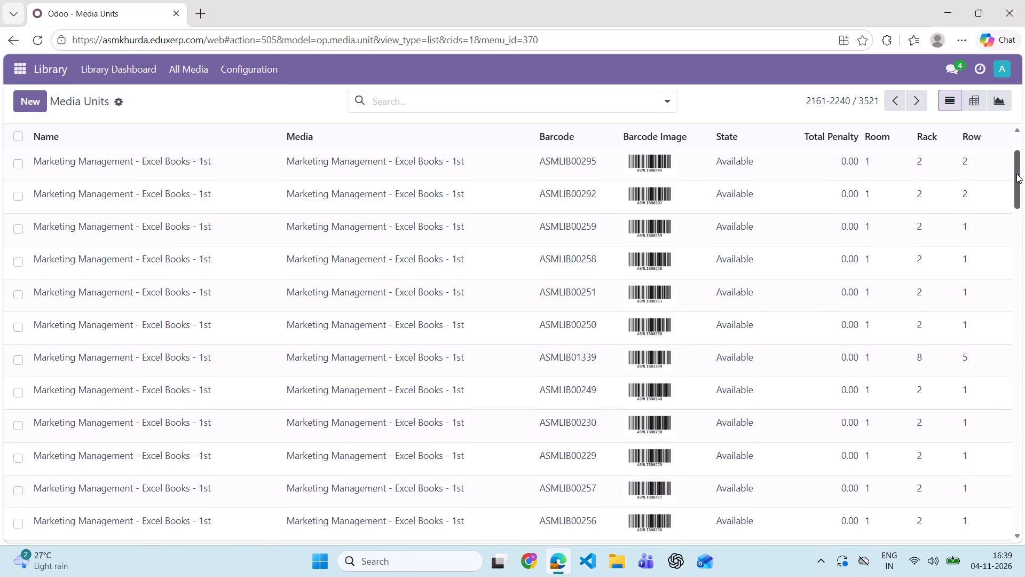
pyautogui.moveTo(1016, 174); pyautogui.dragTo(1009, 209)
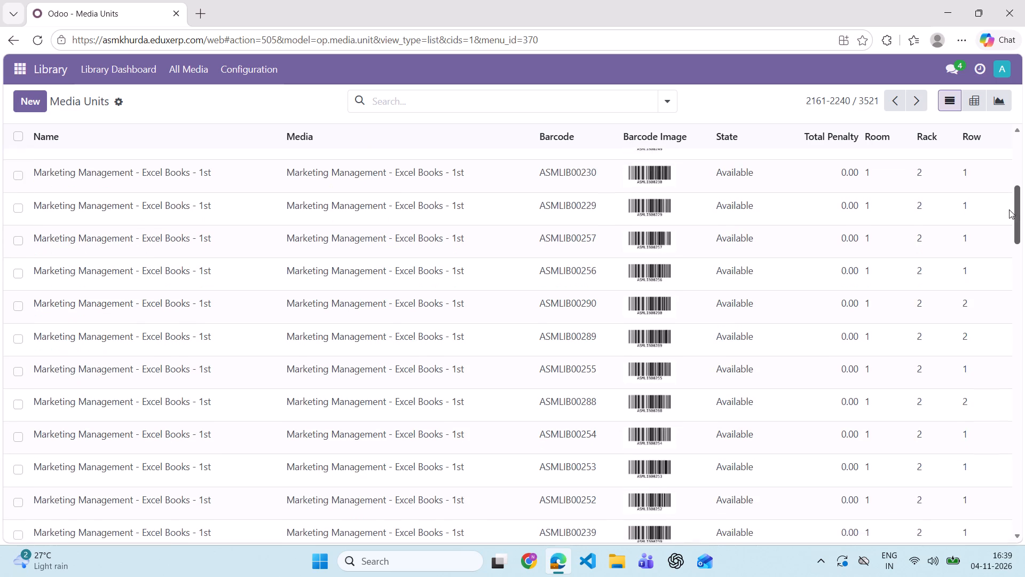
pyautogui.moveTo(1009, 209); pyautogui.dragTo(1005, 235)
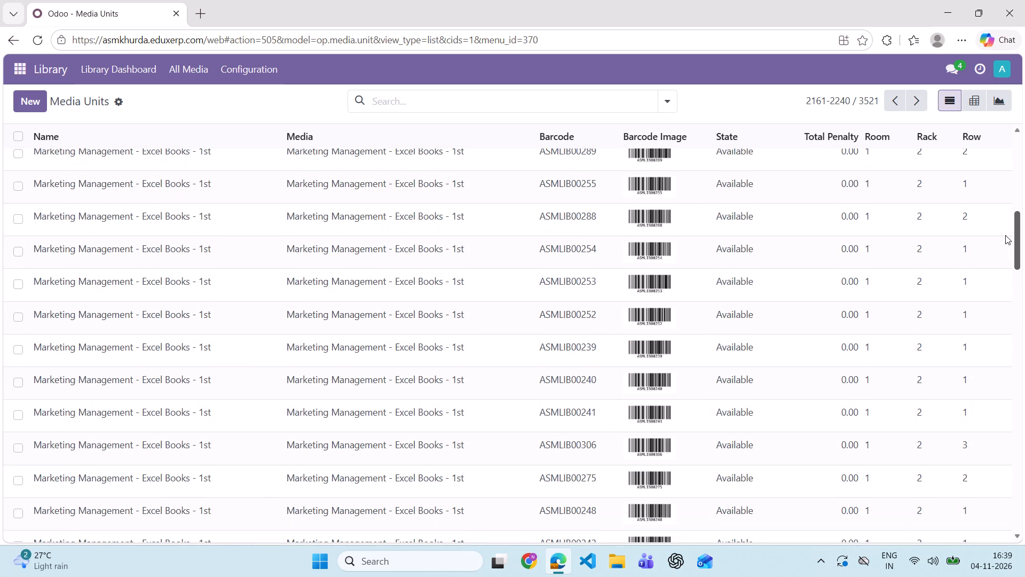
pyautogui.moveTo(1005, 235); pyautogui.dragTo(1006, 261)
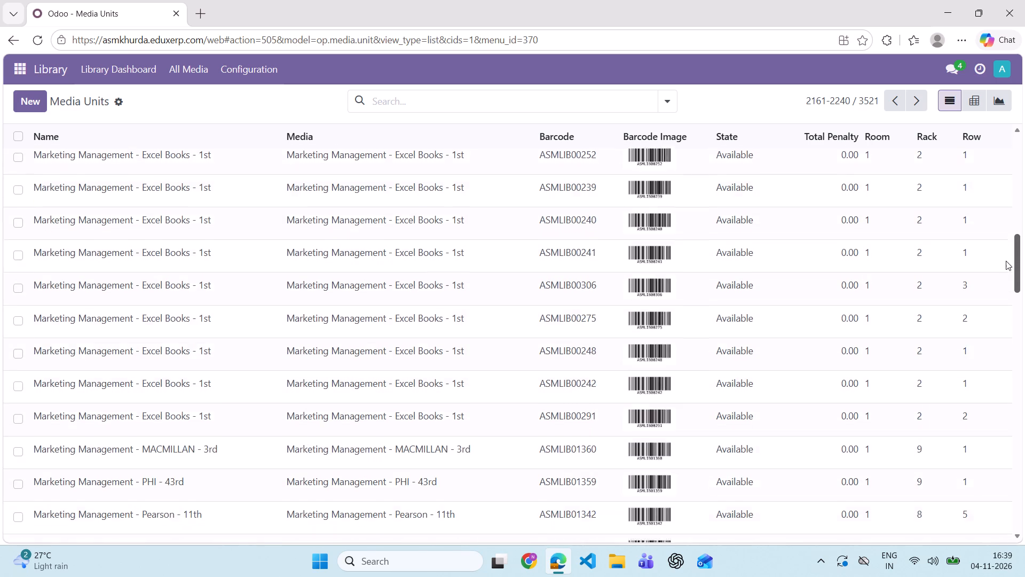
pyautogui.moveTo(1006, 261); pyautogui.dragTo(1012, 310)
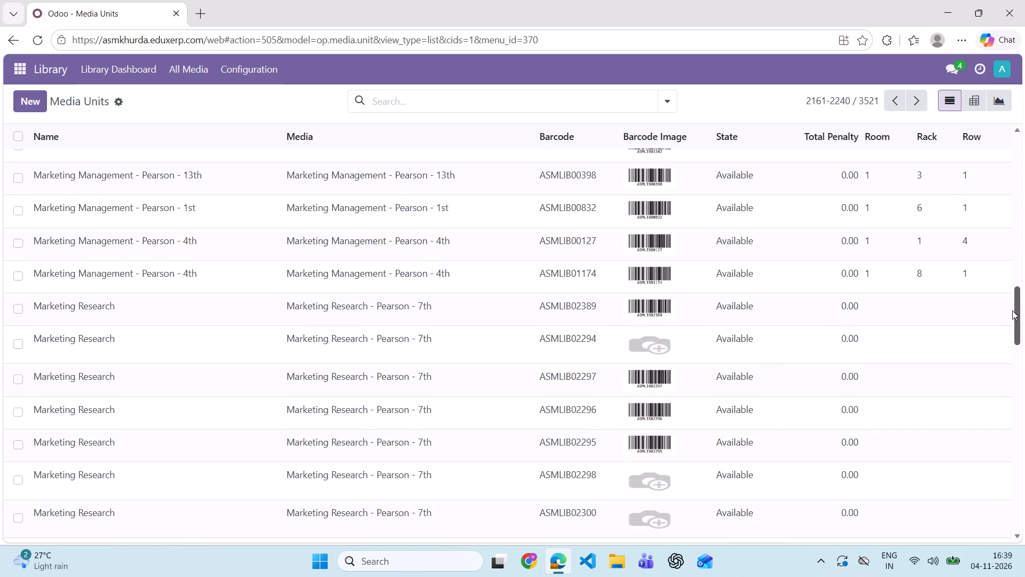
pyautogui.moveTo(1012, 310); pyautogui.dragTo(1013, 317)
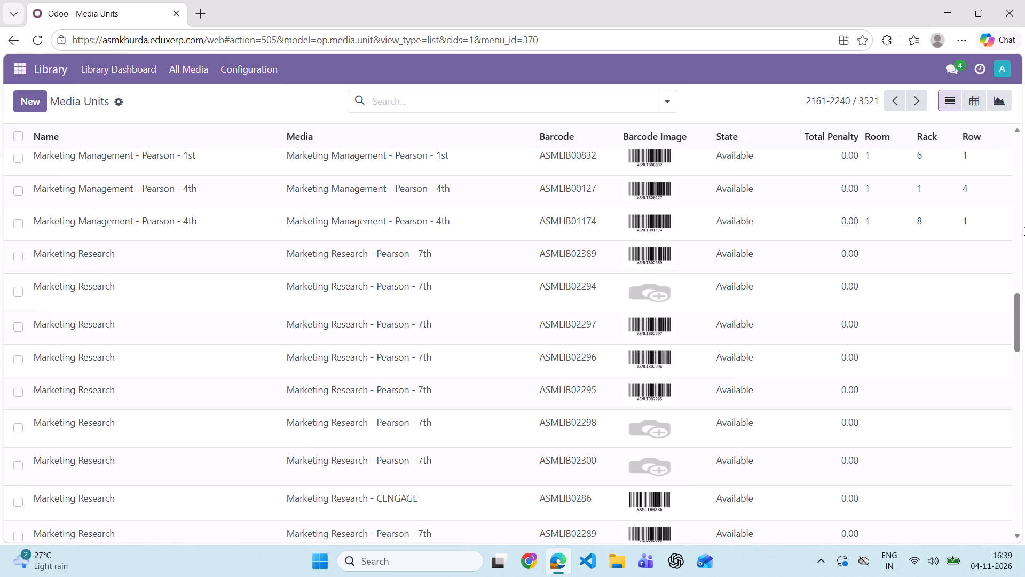
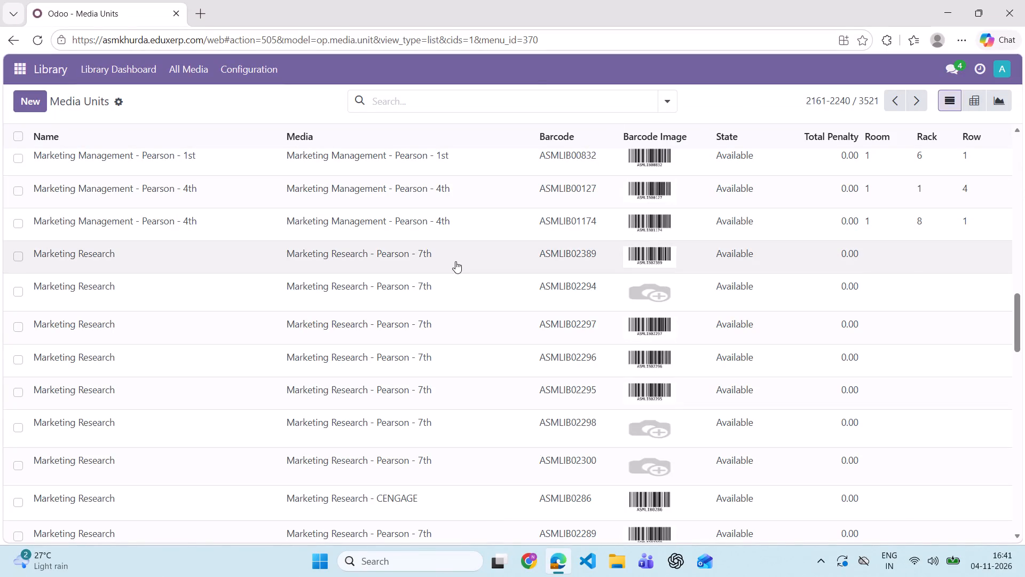
# Check the rest of records 2161-2240, through the last Marketing Research rows, for missing barcode images.
pyautogui.scroll(-15, 948, 115)
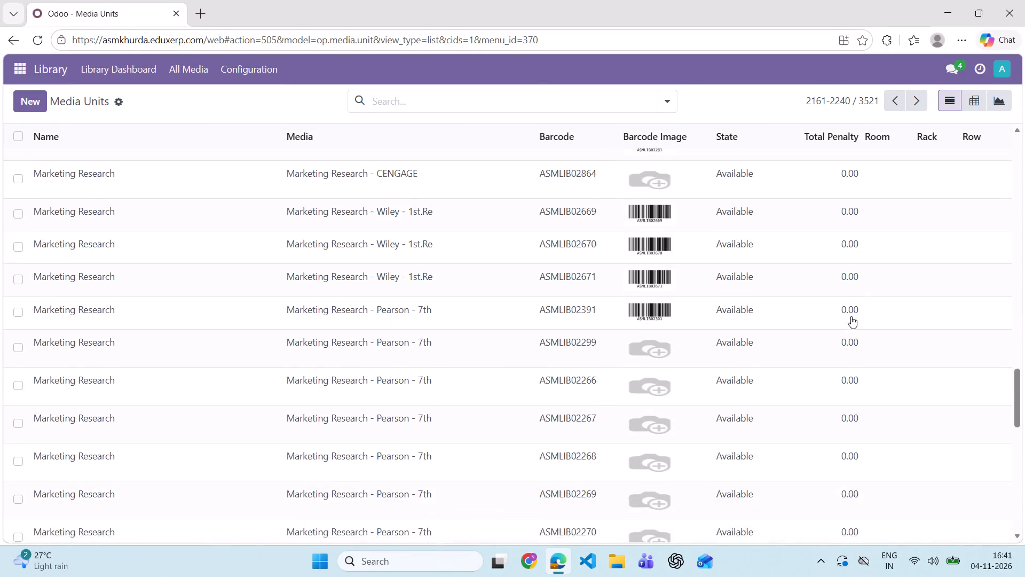
pyautogui.scroll(-19, 851, 316)
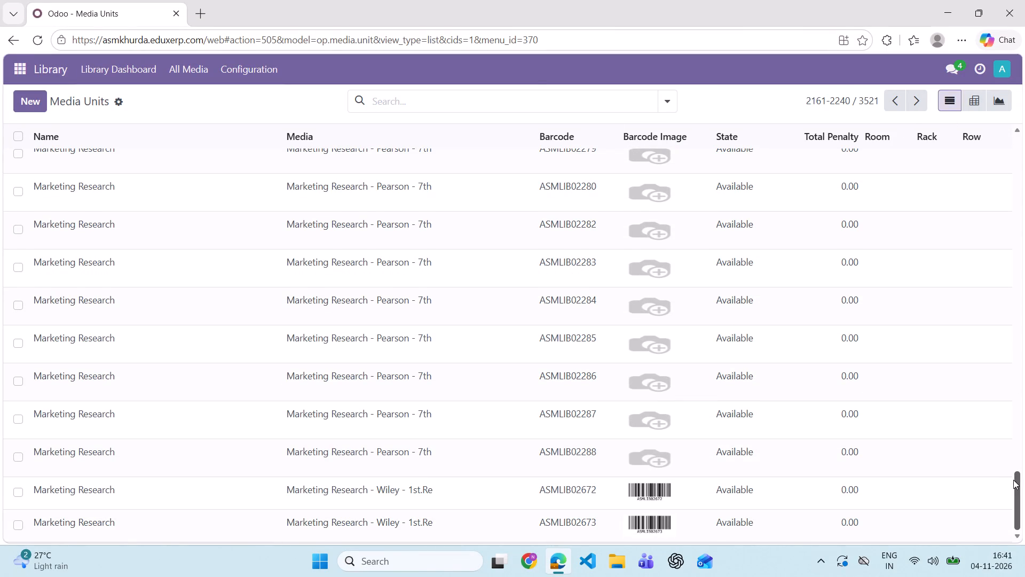
pyautogui.moveTo(1016, 484); pyautogui.dragTo(1024, 147)
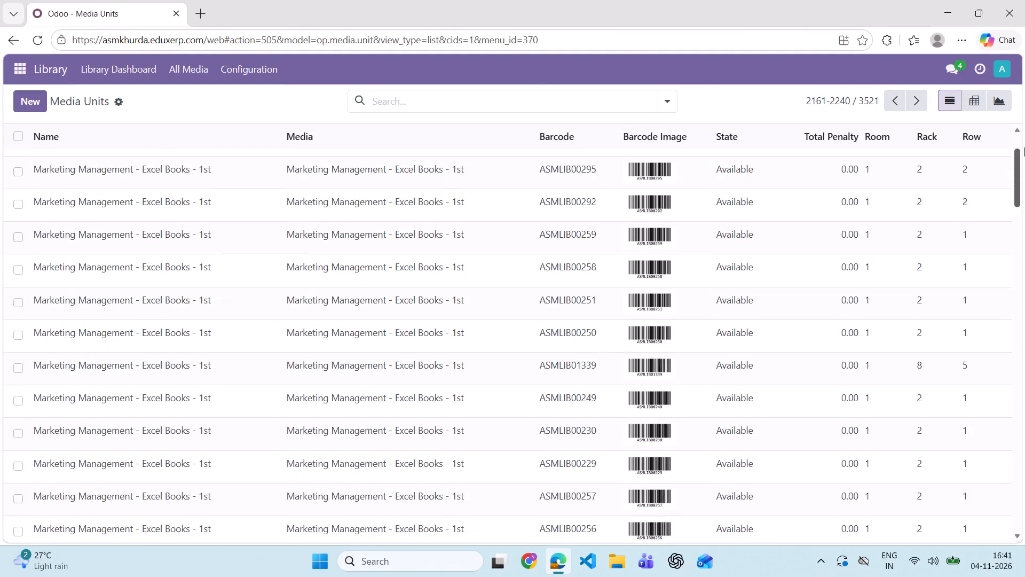
pyautogui.moveTo(1024, 147); pyautogui.dragTo(1024, 128)
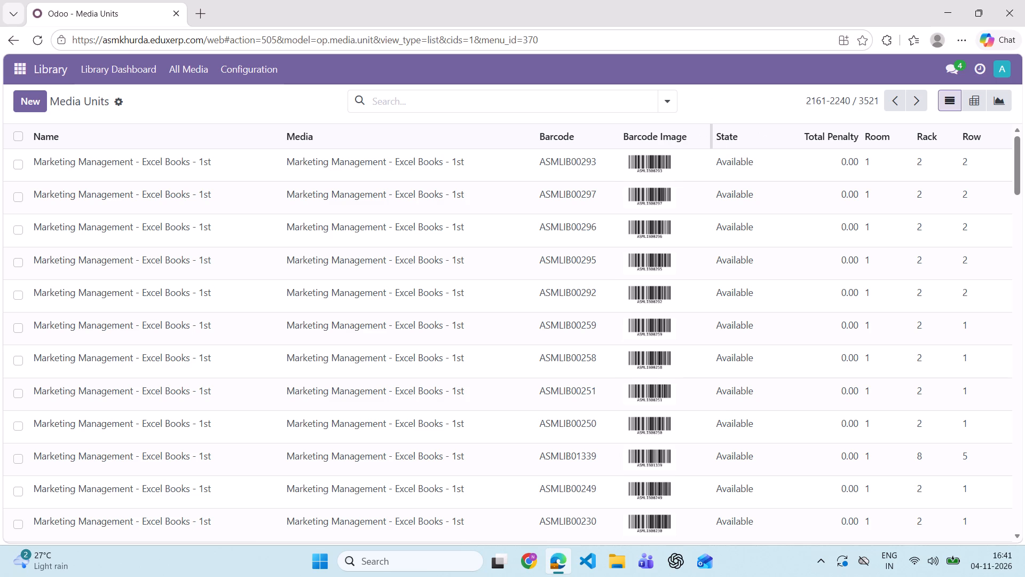
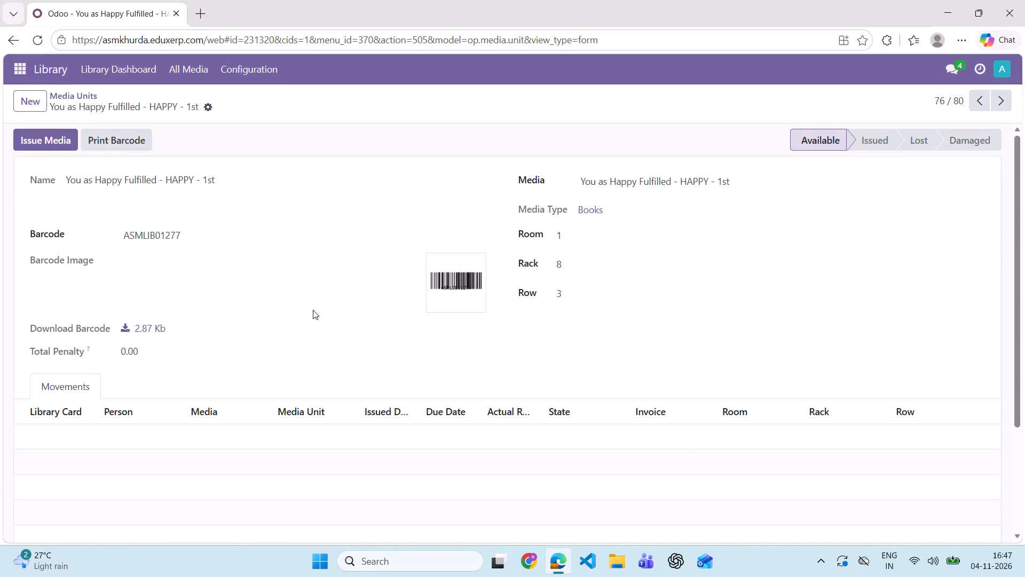
# Return from the open record You as Happy Fulfilled - HAPPY - 1st to the Media Units list.
pyautogui.click(69, 97)
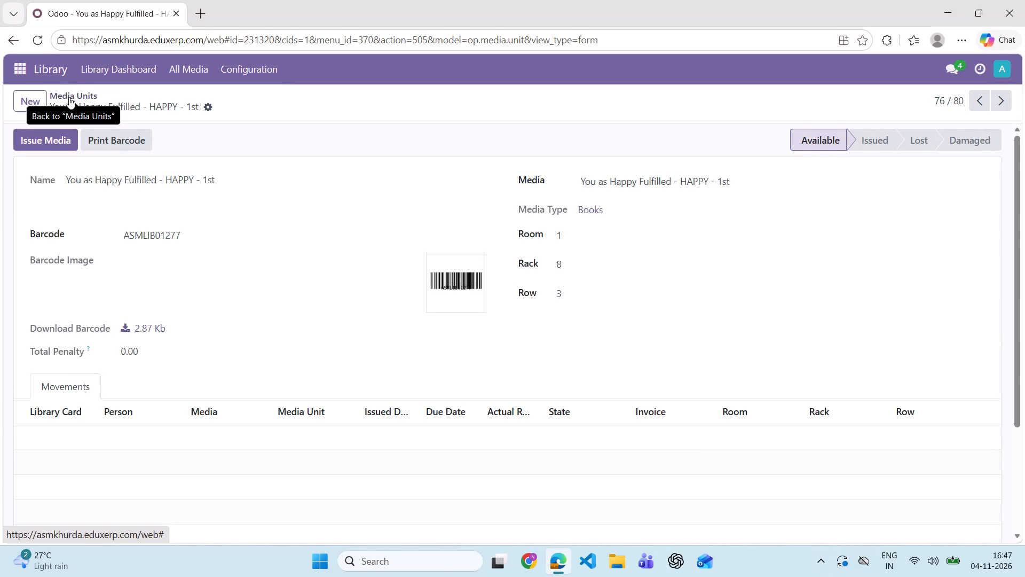
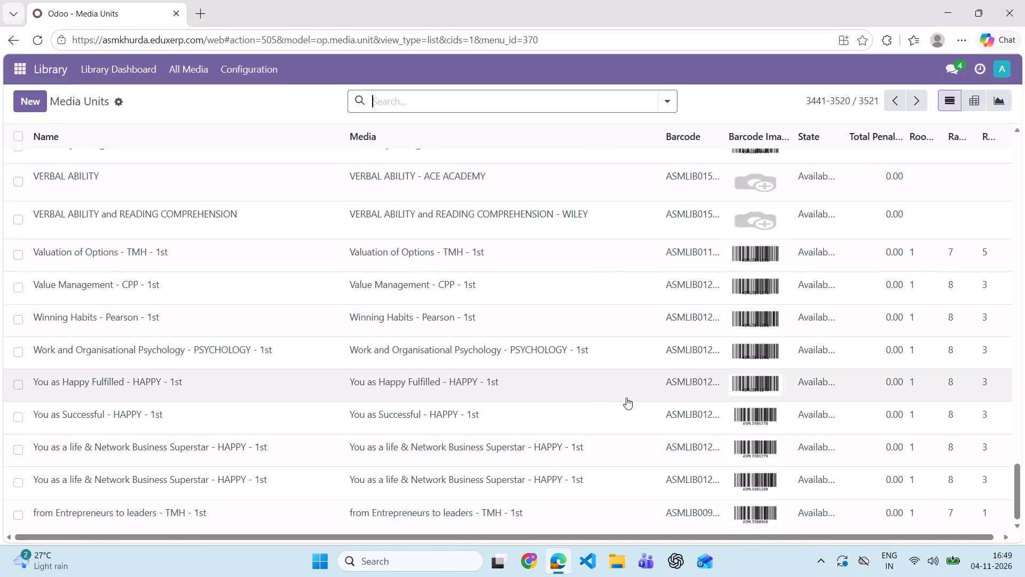
# Regenerate the barcode image of You as Happy Fulfilled - HAPPY - 1st by removing and re-entering the final 7 of ASMLIB01277, and go to the previous record.
pyautogui.click(609, 388)
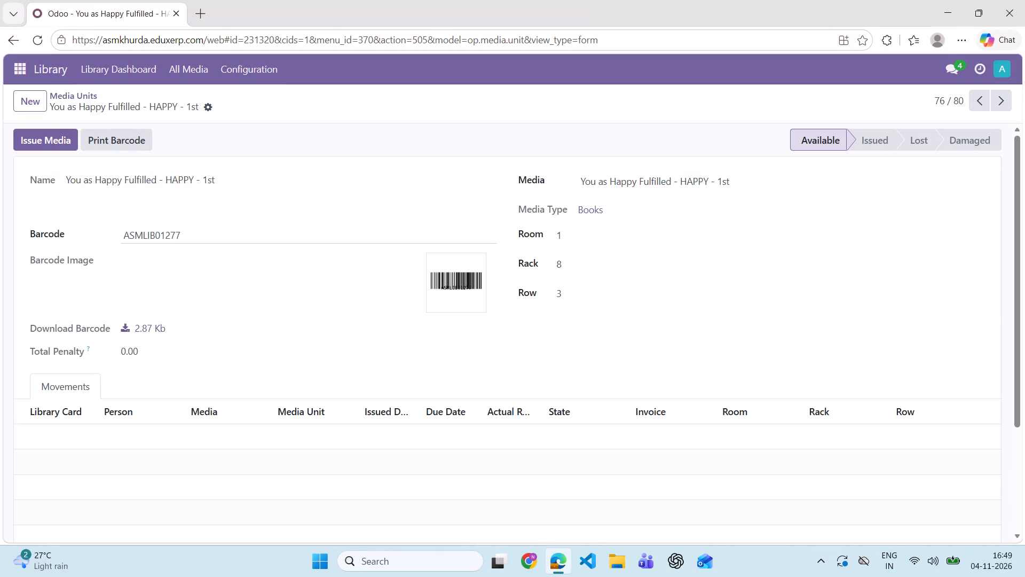
pyautogui.click(196, 244)
pyautogui.click(200, 231)
pyautogui.press('BackSpace')
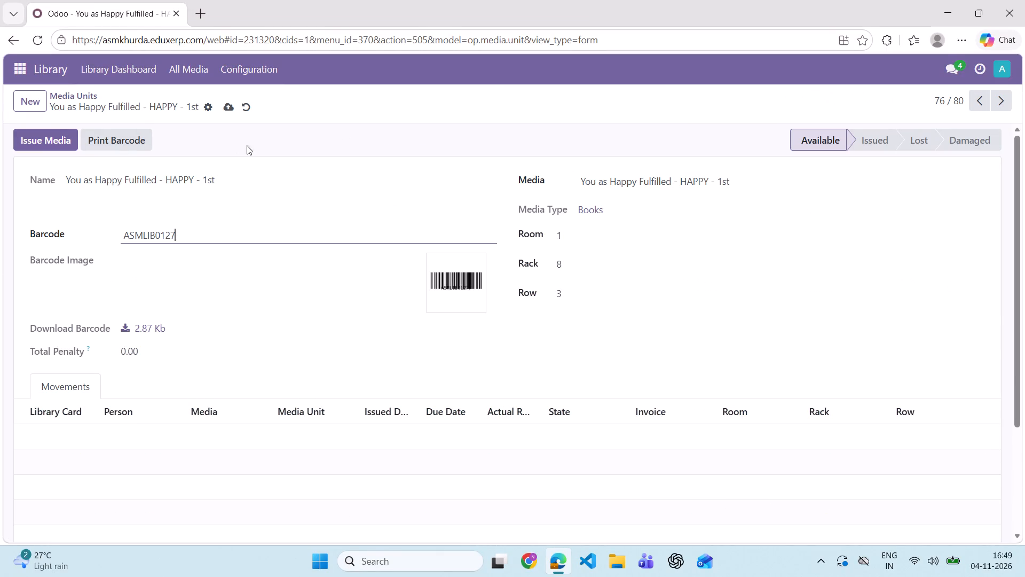
pyautogui.click(249, 143)
pyautogui.click(223, 230)
pyautogui.press('7')
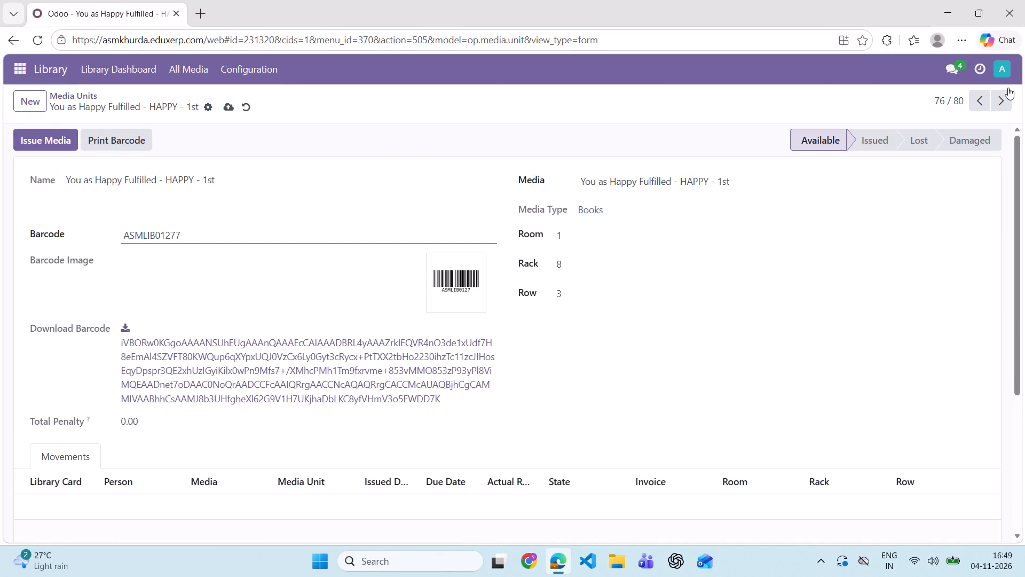
pyautogui.click(981, 103)
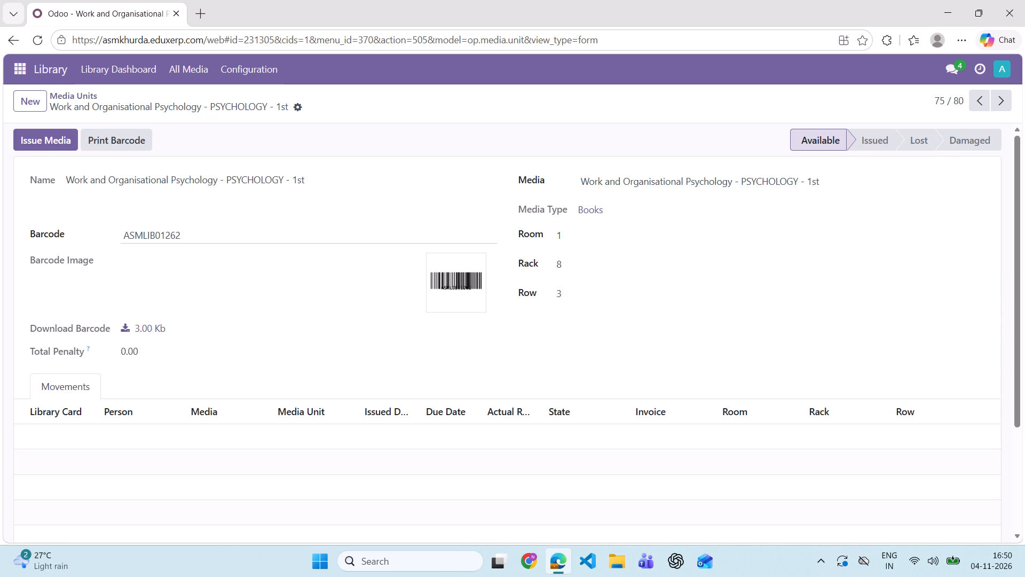
# Regenerate the Work and Organisational Psychology barcode image by removing and re-entering the final 2 of ASMLIB01262, and go to the previous record.
pyautogui.click(206, 240)
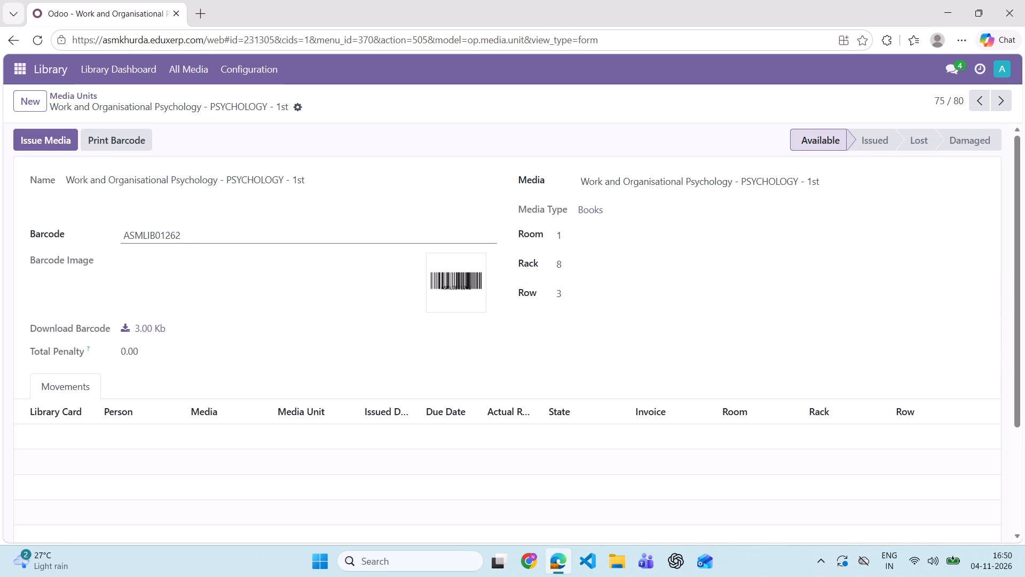
pyautogui.press('BackSpace')
pyautogui.click(221, 135)
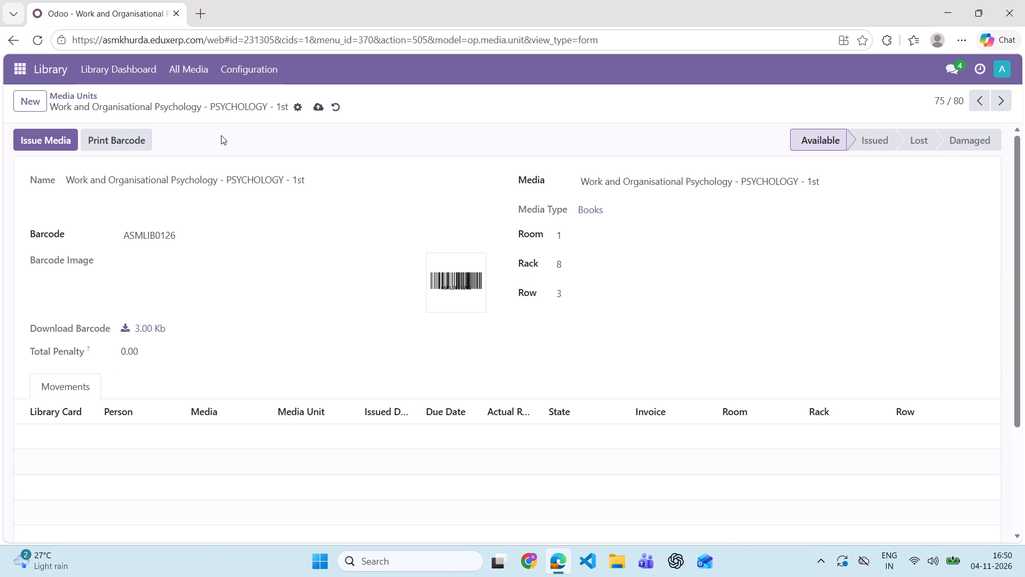
pyautogui.click(219, 234)
pyautogui.press('2')
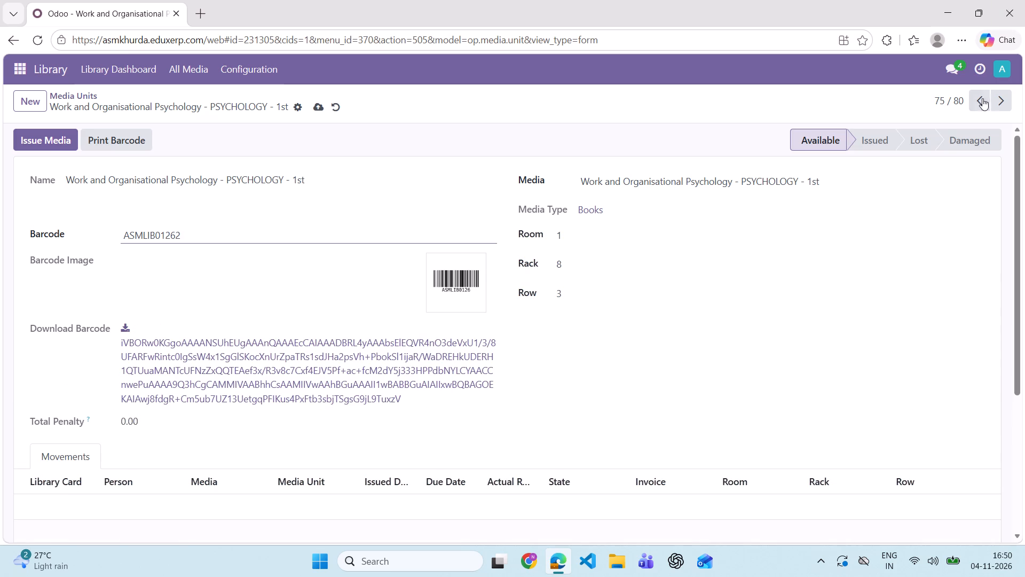
pyautogui.click(977, 103)
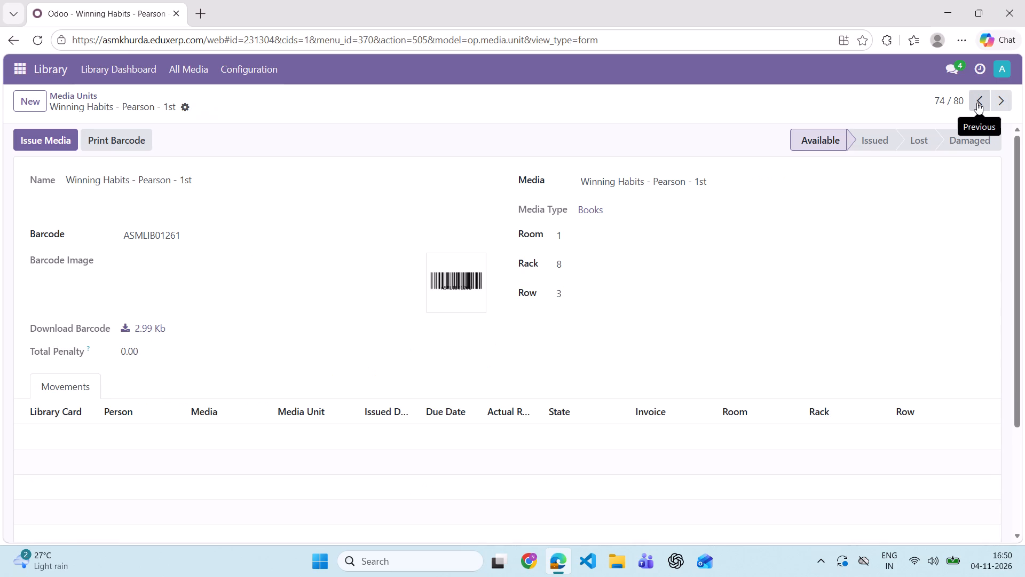
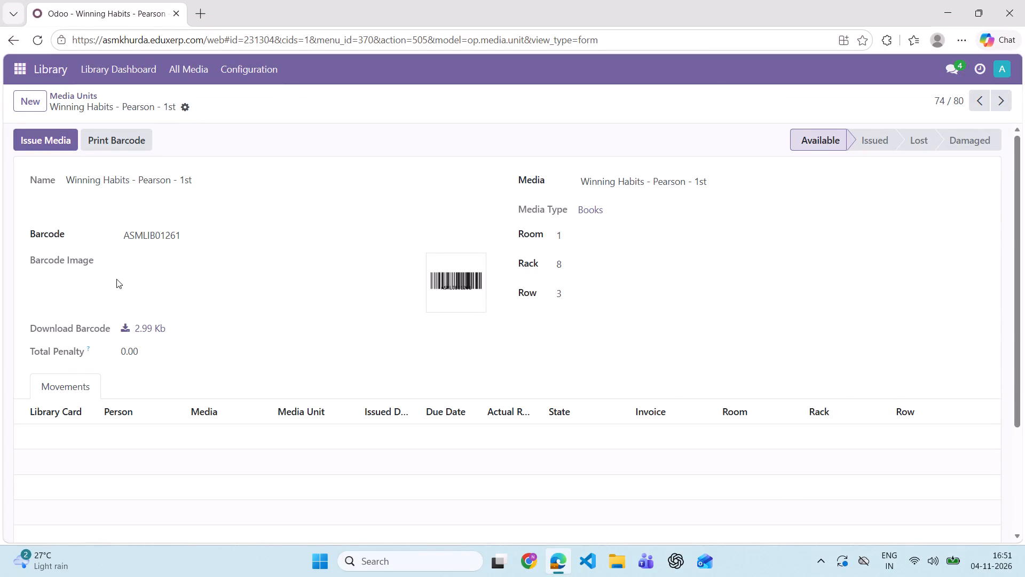
# Regenerate the Winning Habits barcode image by removing and re-entering the final 1 of ASMLIB01261, and go to the previous record.
pyautogui.click(191, 232)
pyautogui.press('BackSpace')
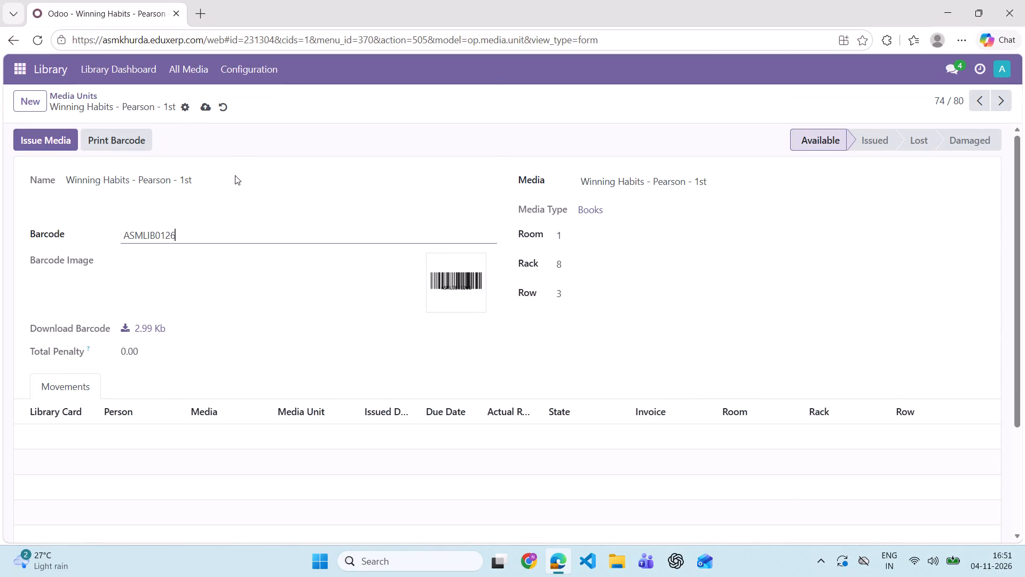
pyautogui.click(242, 146)
pyautogui.click(213, 232)
pyautogui.press('1')
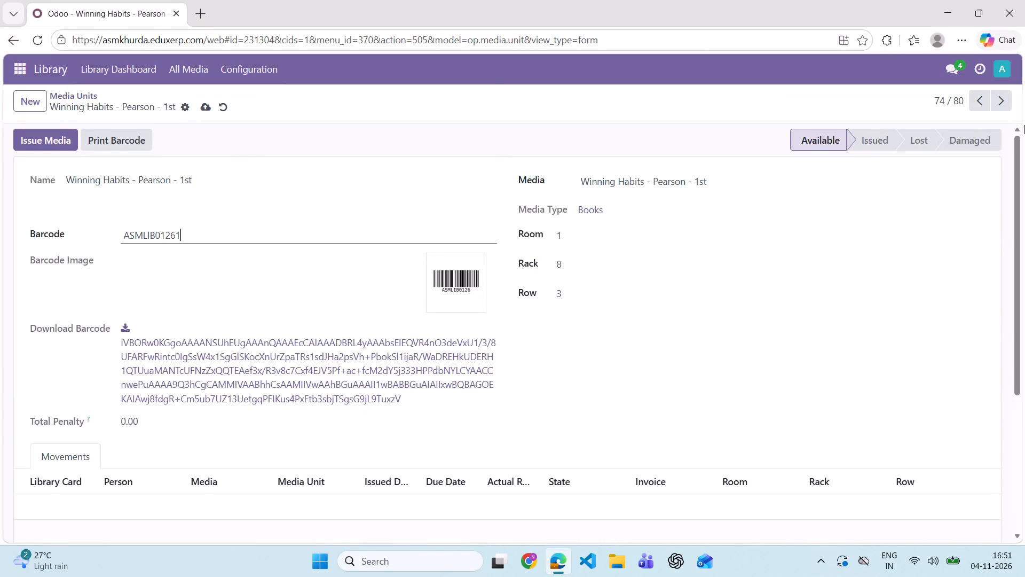
pyautogui.click(974, 106)
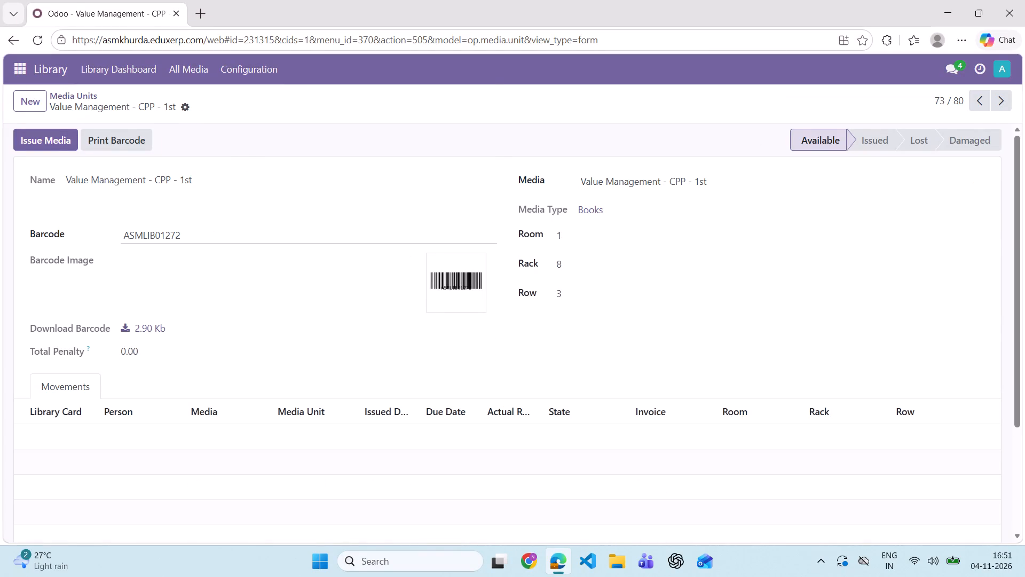
# Regenerate the Value Management barcode image by removing and re-entering the final 2 of ASMLIB01272, and go to the previous record.
pyautogui.click(356, 237)
pyautogui.press('BackSpace')
pyautogui.click(294, 140)
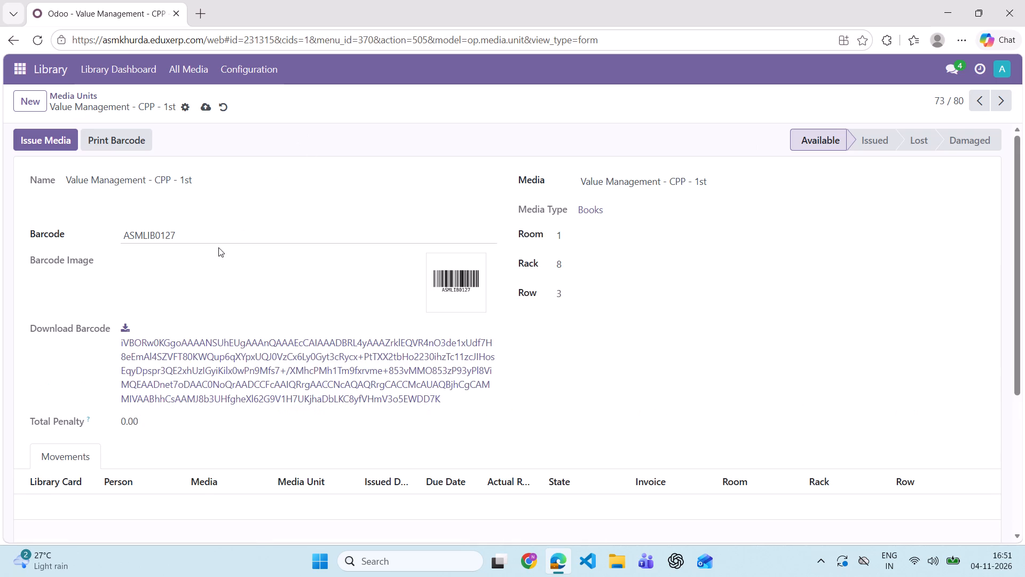
pyautogui.click(216, 237)
pyautogui.press('2')
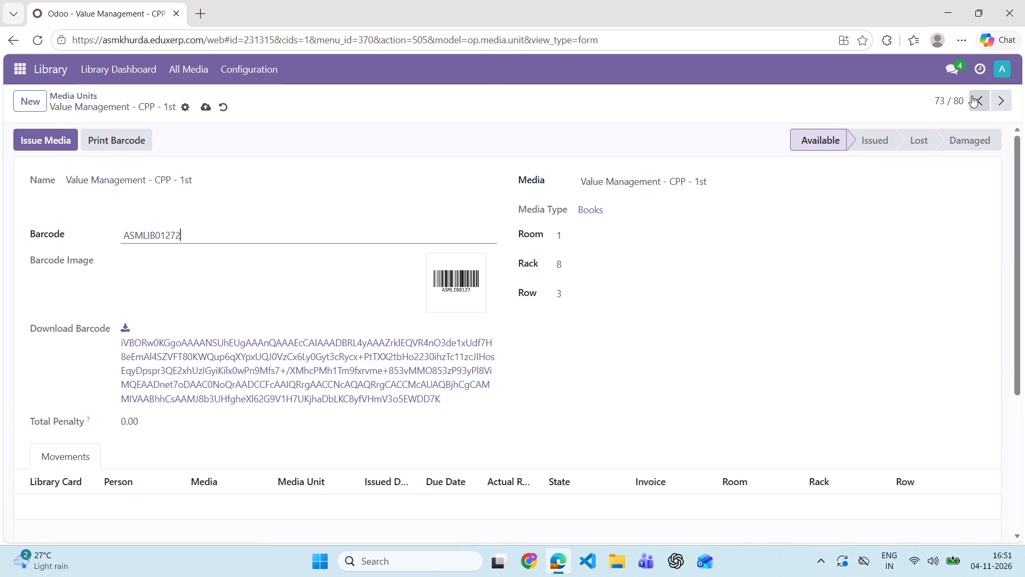
pyautogui.click(972, 96)
# Regenerate the Valuation of Options barcode image by removing and re-entering the final 2 of ASMLIB01152, and go to the previous record.
pyautogui.click(207, 242)
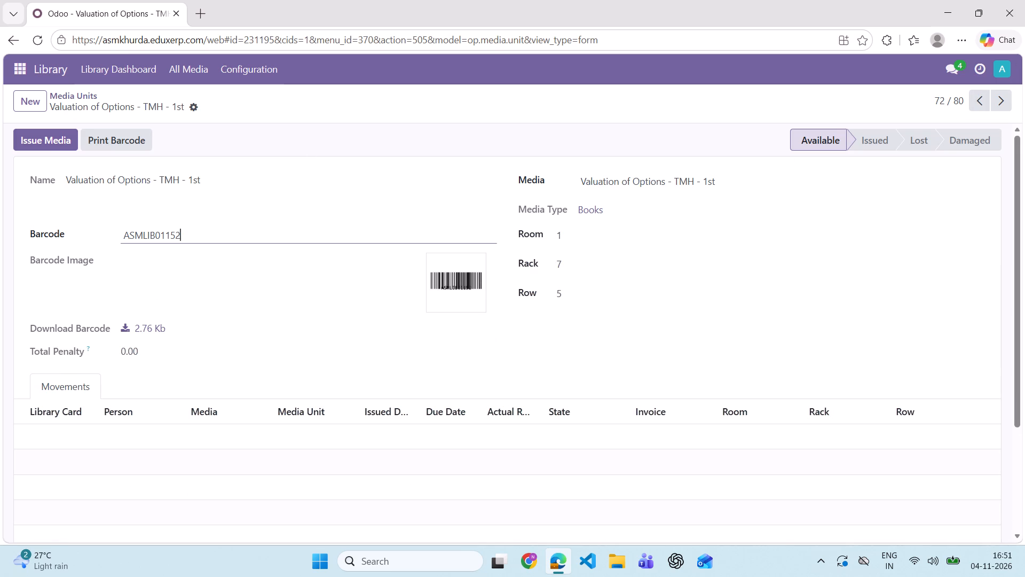
pyautogui.press('BackSpace')
pyautogui.click(230, 138)
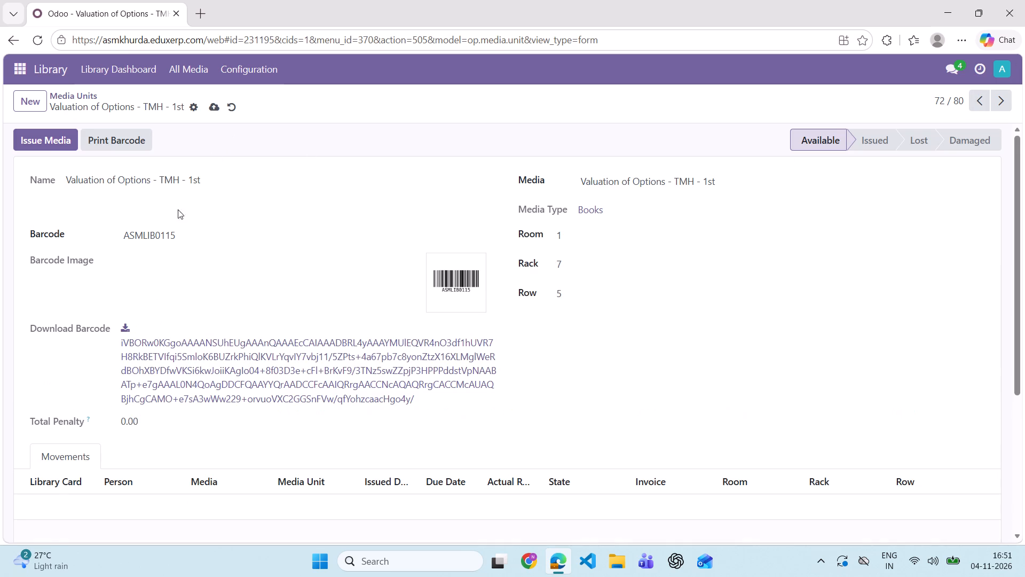
pyautogui.click(194, 235)
pyautogui.press('2')
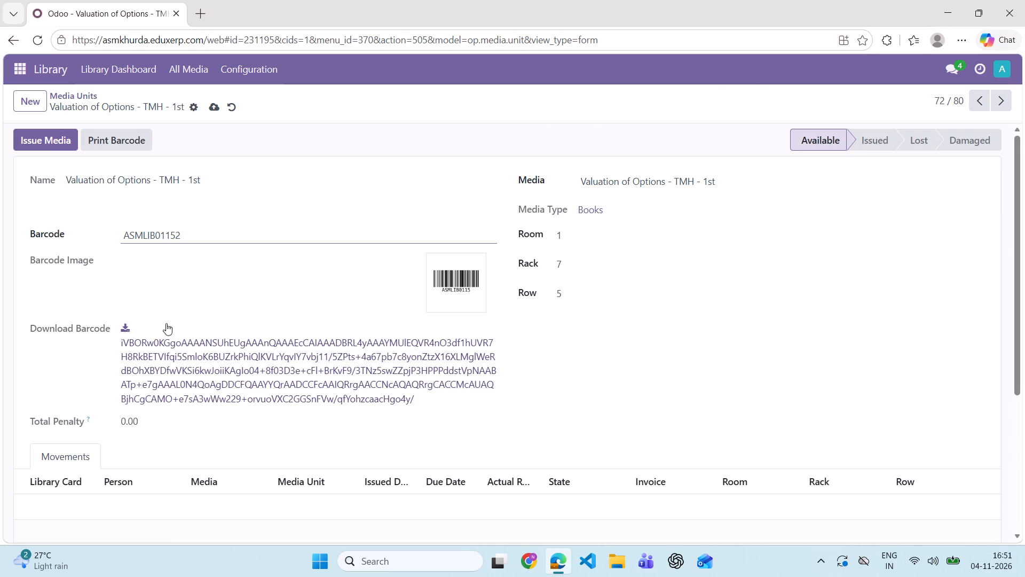
pyautogui.click(981, 104)
# Generate the Verbal Ability and Reading Comprehension barcode image by removing and re-entering the final 2 of ASMLIB01522, and go to the previous record.
pyautogui.click(240, 238)
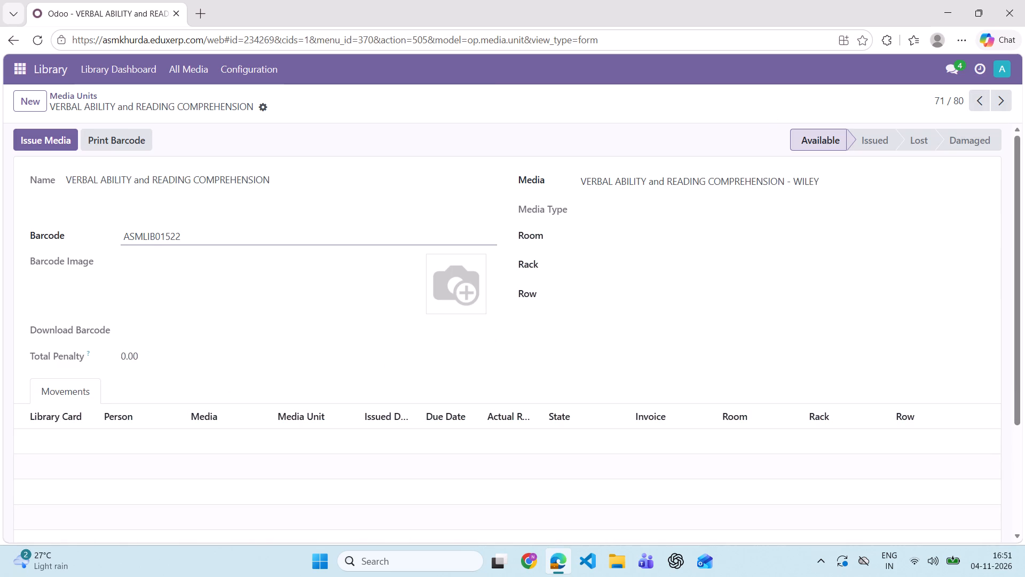
pyautogui.press('BackSpace')
pyautogui.click(271, 145)
pyautogui.click(238, 236)
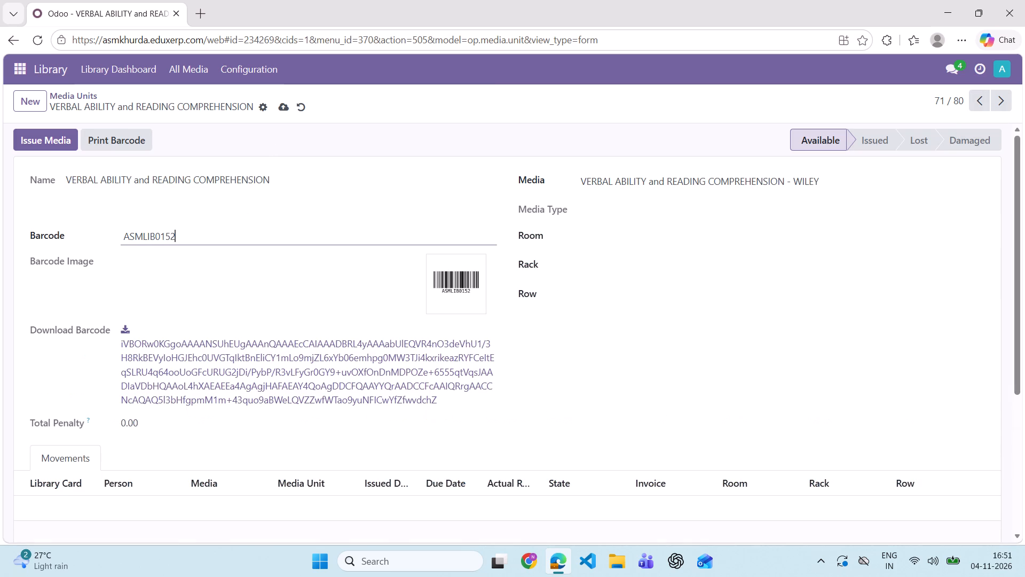
pyautogui.press('2')
pyautogui.click(982, 96)
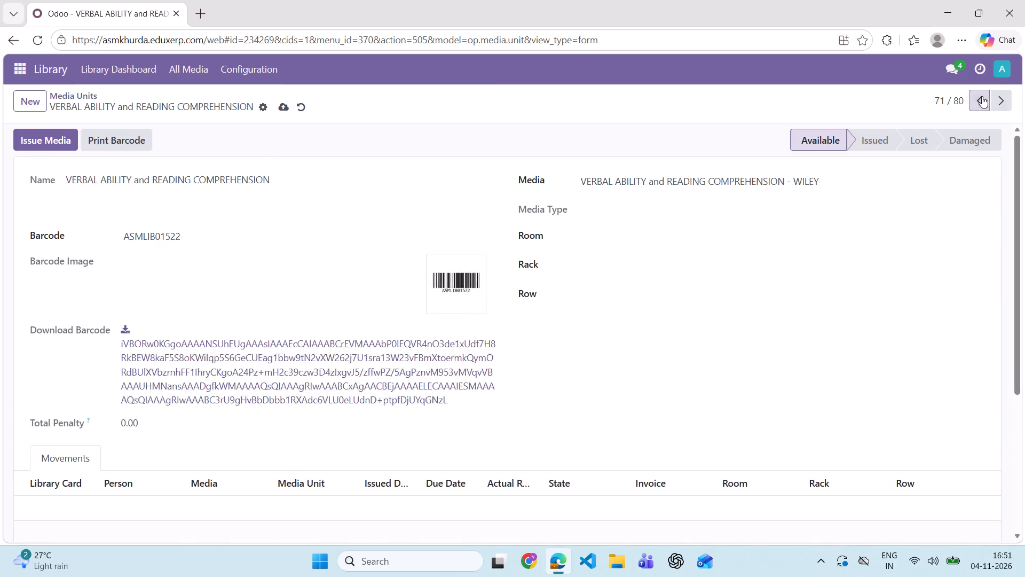
# Generate the Verbal Ability barcode image by removing and re-entering the final 1 of ASMLIB01521, and go to the previous record.
pyautogui.click(207, 237)
pyautogui.press('BackSpace')
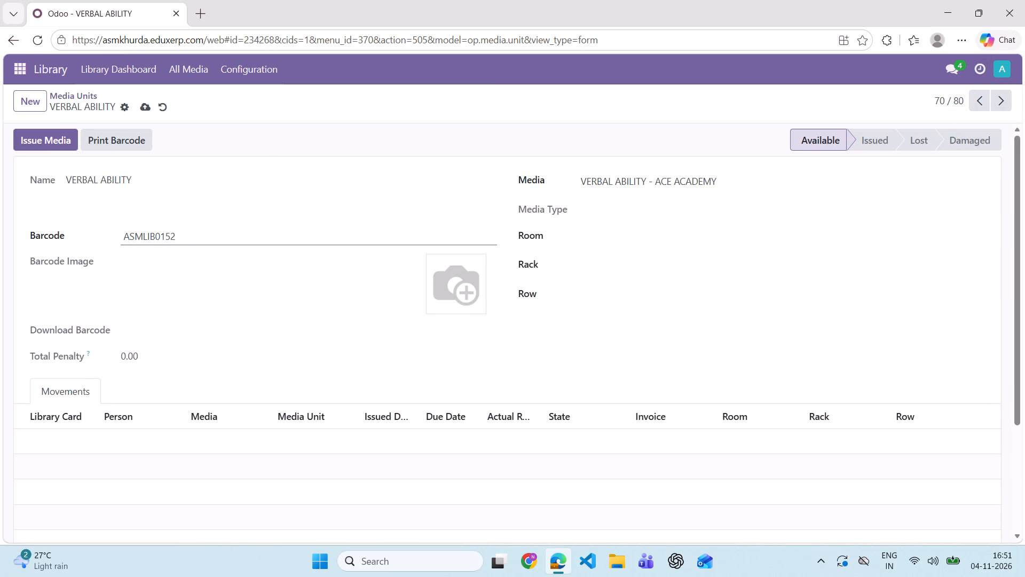
pyautogui.click(235, 163)
pyautogui.click(212, 231)
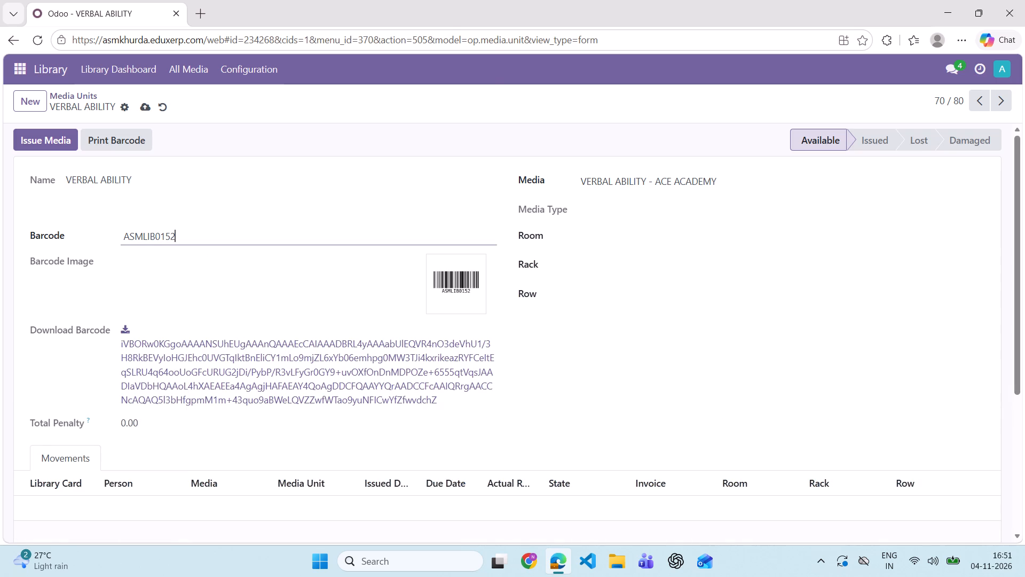
pyautogui.press('1')
pyautogui.click(979, 99)
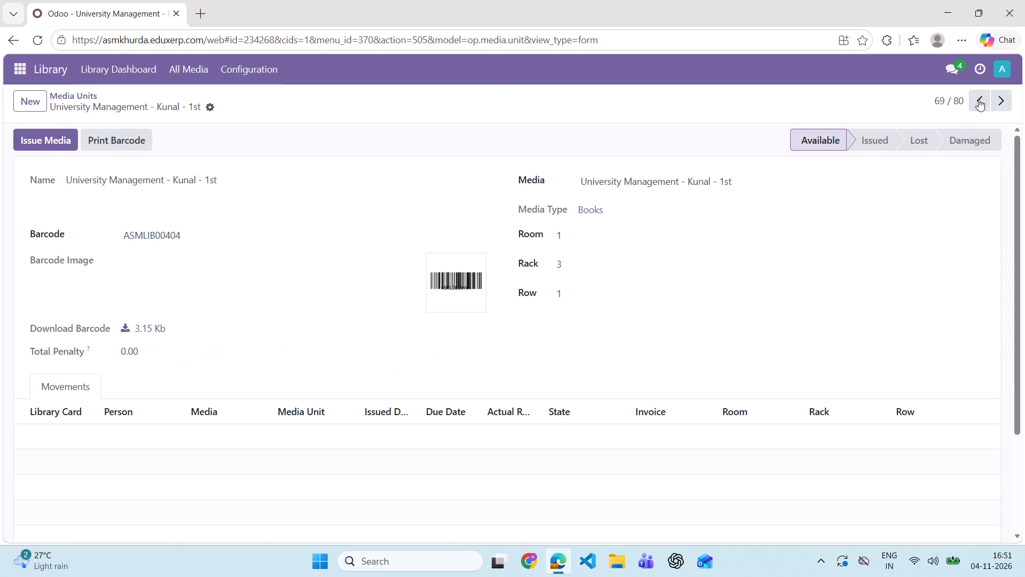
pyautogui.click(240, 237)
pyautogui.press('BackSpace')
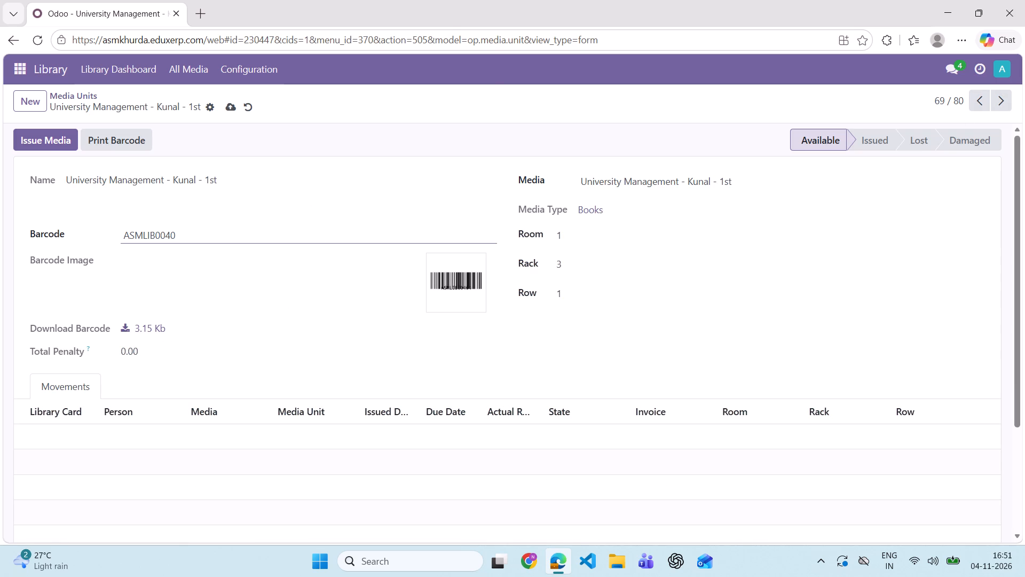
pyautogui.click(249, 148)
pyautogui.click(207, 236)
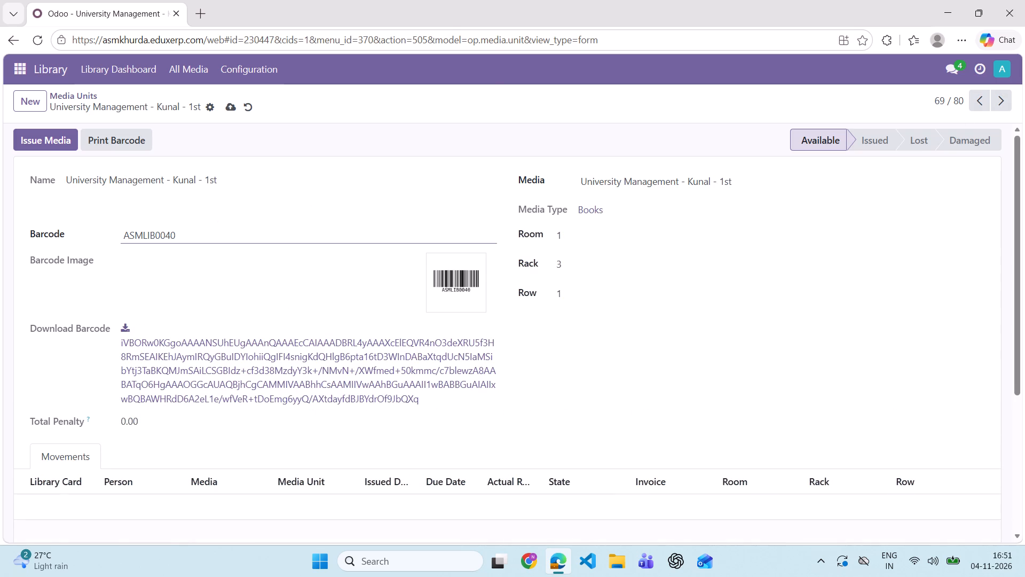
pyautogui.press('4')
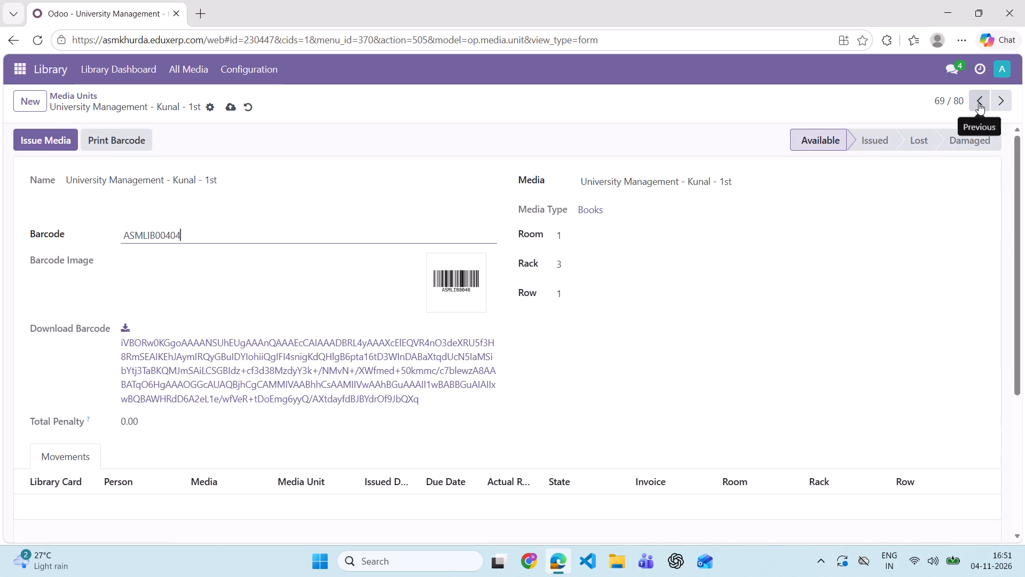
pyautogui.click(979, 103)
# Generate the Understanding The Theory & Design Of Organizations barcode image by removing and re-entering the final 2 of ASMLIB03262, and go to the previous record.
pyautogui.click(294, 232)
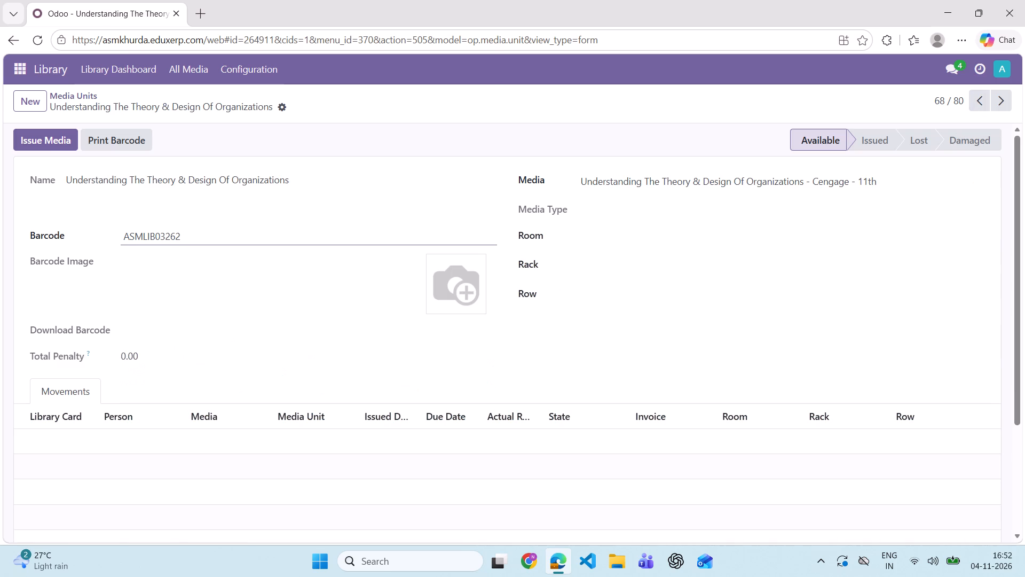
pyautogui.press('BackSpace')
pyautogui.click(282, 143)
pyautogui.click(239, 241)
pyautogui.press('2')
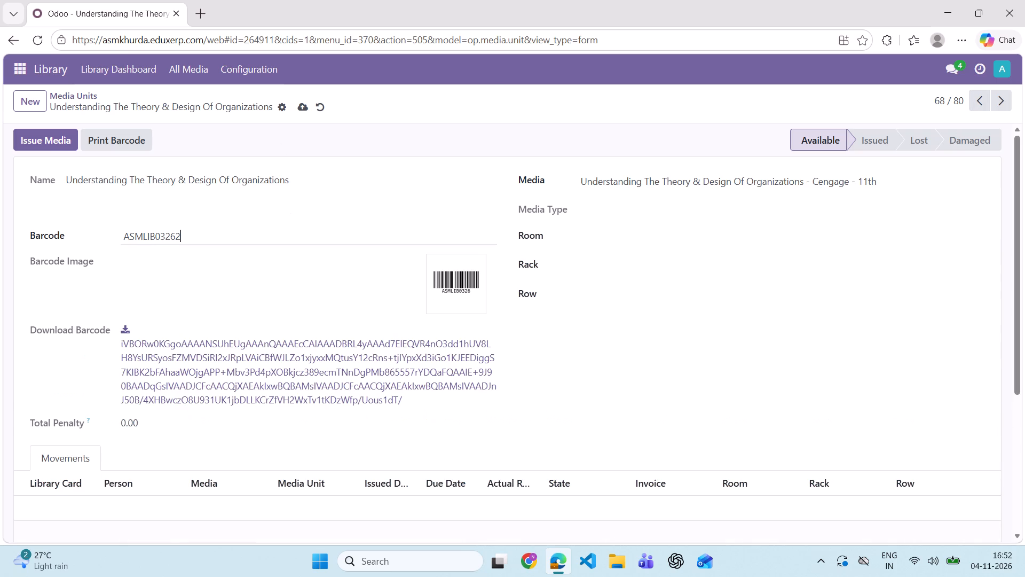
pyautogui.click(980, 99)
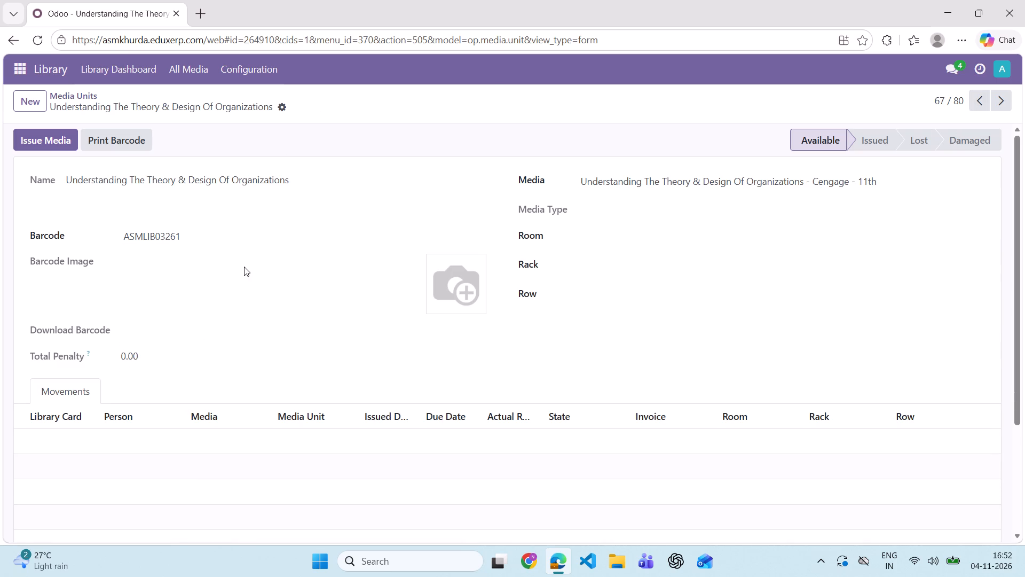
# Generate the barcode image of the ASMLIB03261 copy by removing and re-entering the barcode's final 1, and go to the previous record.
pyautogui.click(248, 234)
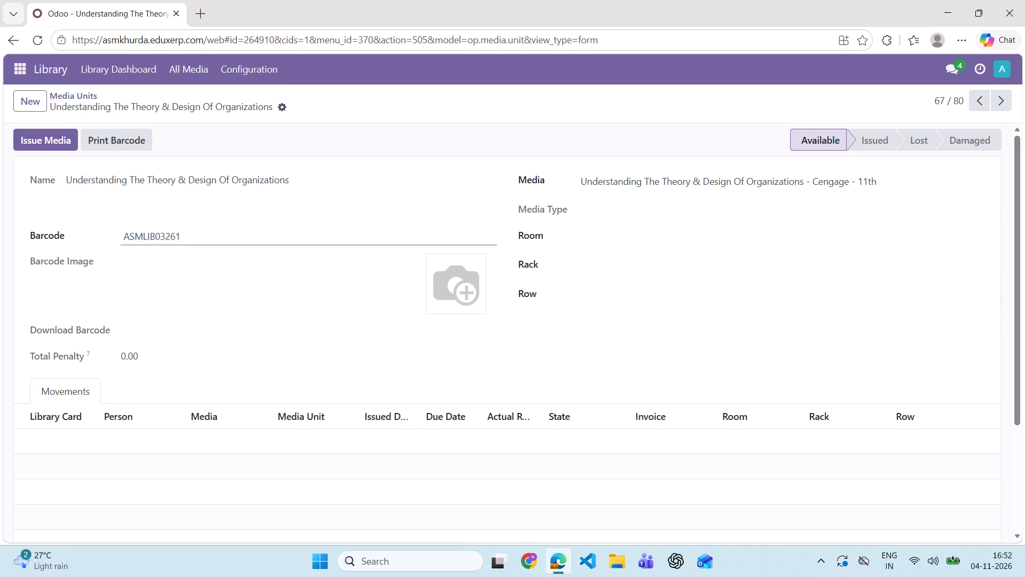
pyautogui.press('BackSpace')
pyautogui.click(245, 133)
pyautogui.click(206, 236)
pyautogui.press('1')
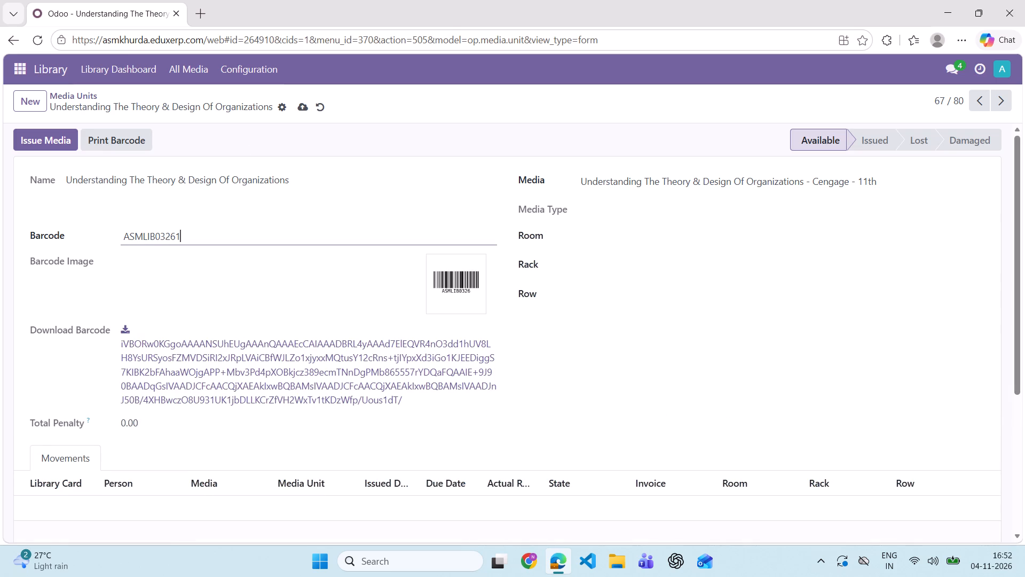
pyautogui.click(975, 102)
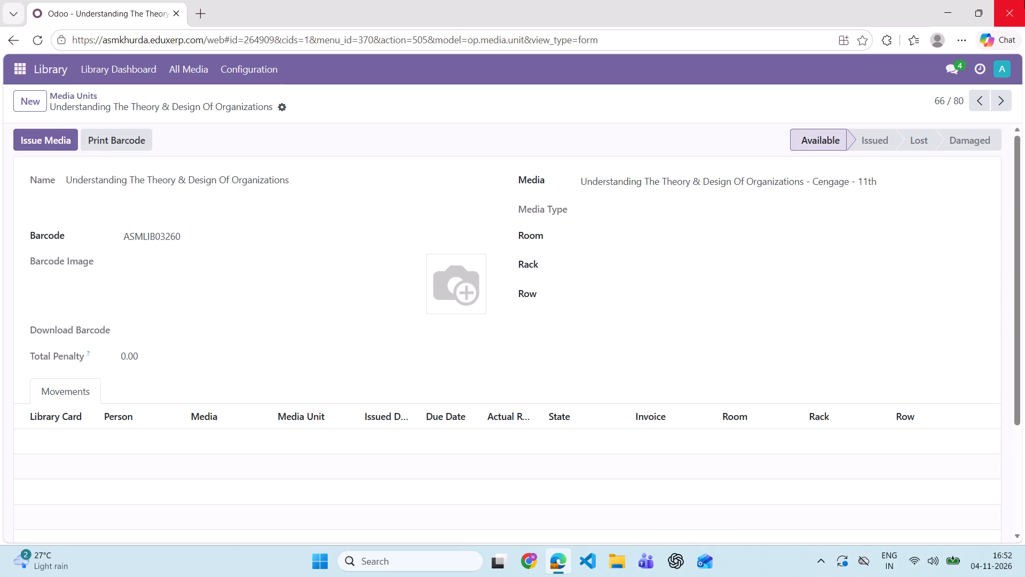
# Check the saved barcode images of the ASMLIB03261 and ASMLIB03262 copies, and return to the ASMLIB03260 record.
pyautogui.click(999, 100)
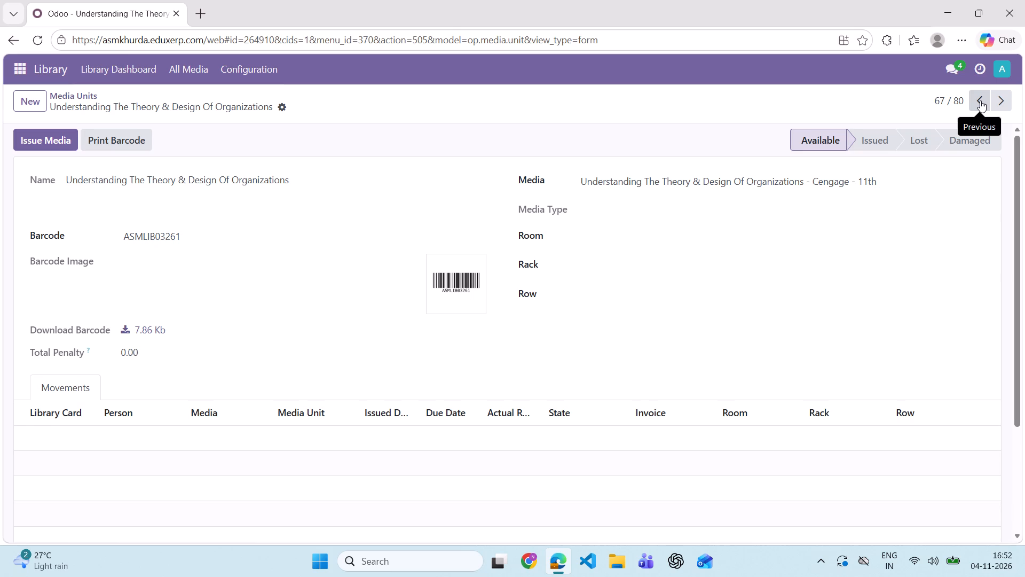
pyautogui.click(1000, 105)
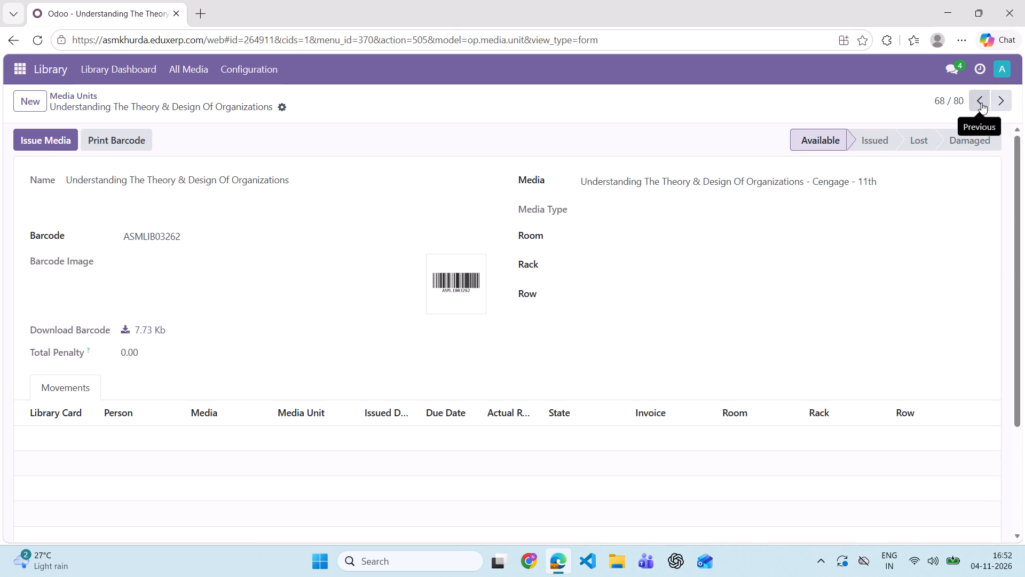
pyautogui.click(981, 103)
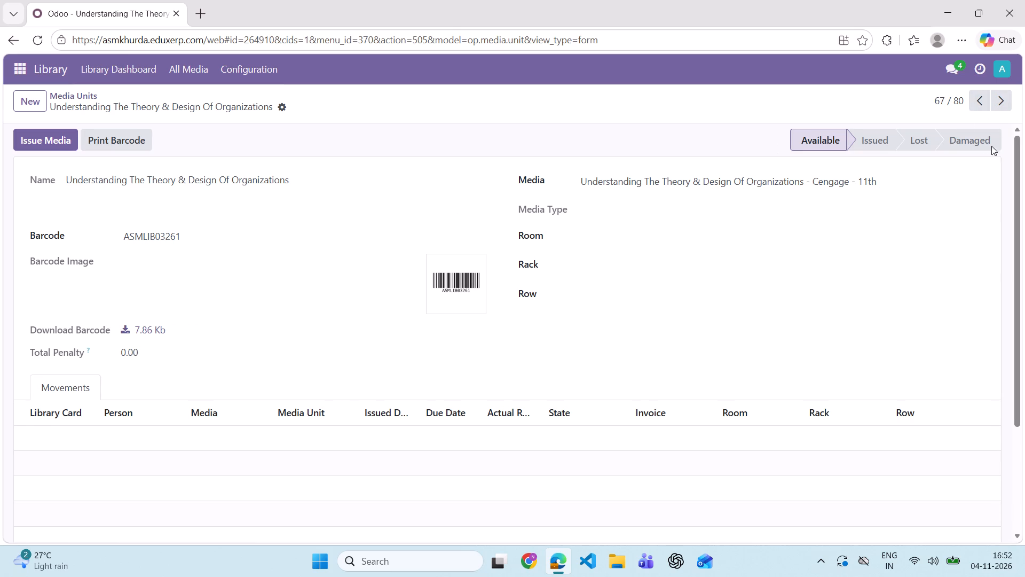
pyautogui.click(974, 100)
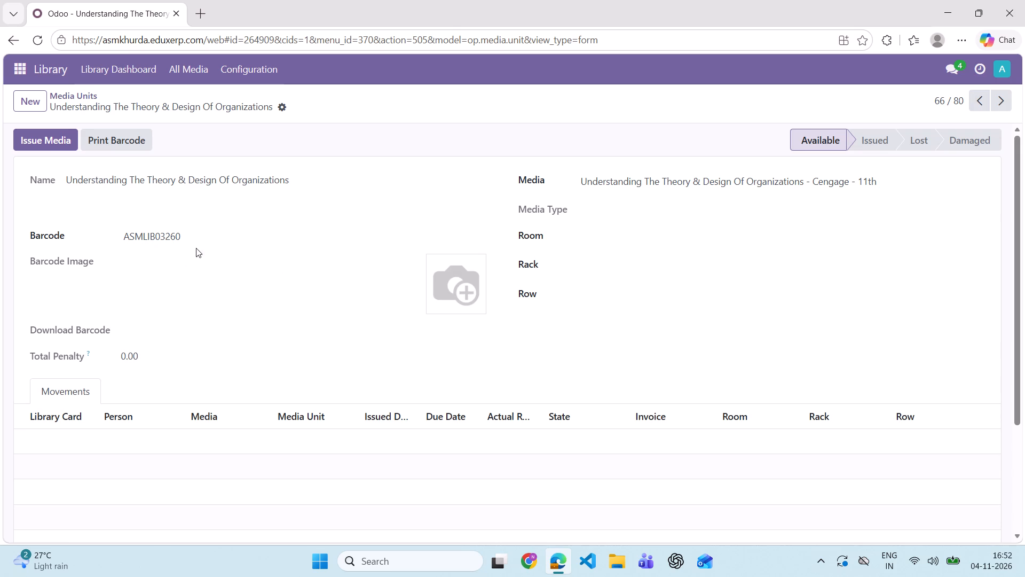
# Generate the barcode image of the ASMLIB03260 copy by removing and re-entering the barcode's final 0, and go to the previous record.
pyautogui.click(197, 246)
pyautogui.click(211, 237)
pyautogui.press('BackSpace')
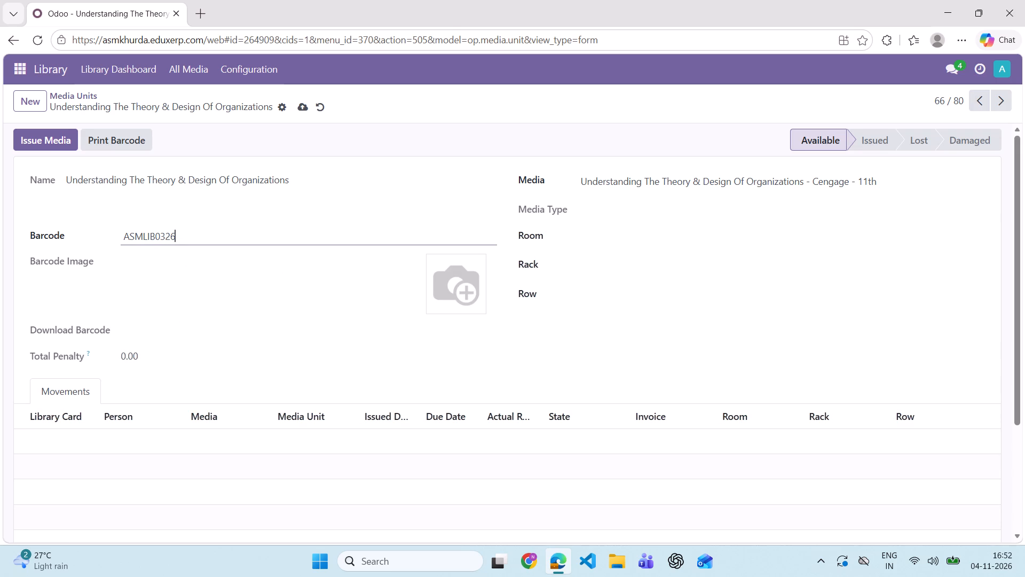
pyautogui.click(309, 127)
pyautogui.click(248, 230)
pyautogui.press('0')
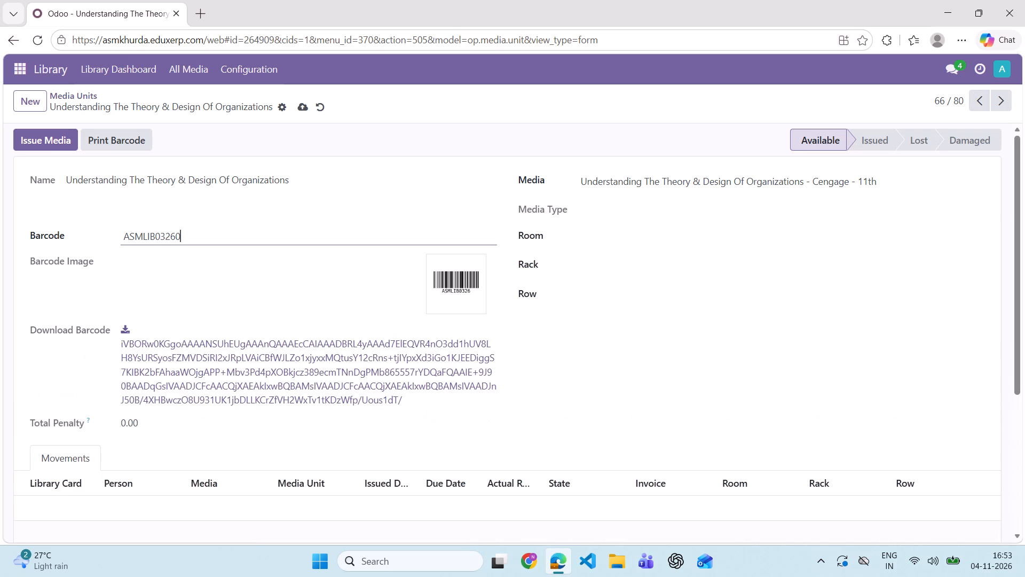
pyautogui.click(968, 100)
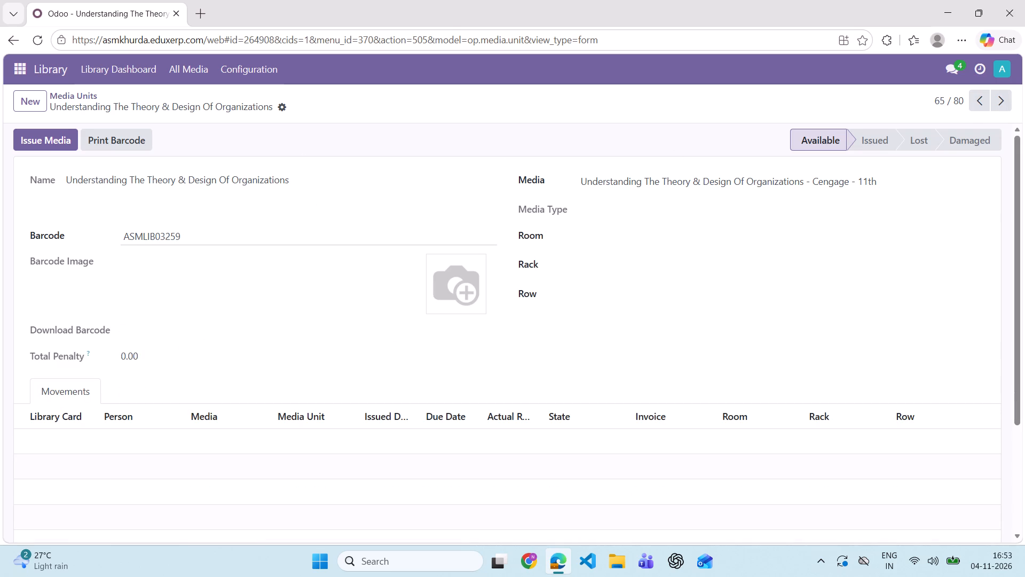
# Generate the barcode image of the ASMLIB03259 copy by removing and re-entering the barcode's final 9, and go to the previous record.
pyautogui.click(183, 244)
pyautogui.press('BackSpace')
pyautogui.click(222, 158)
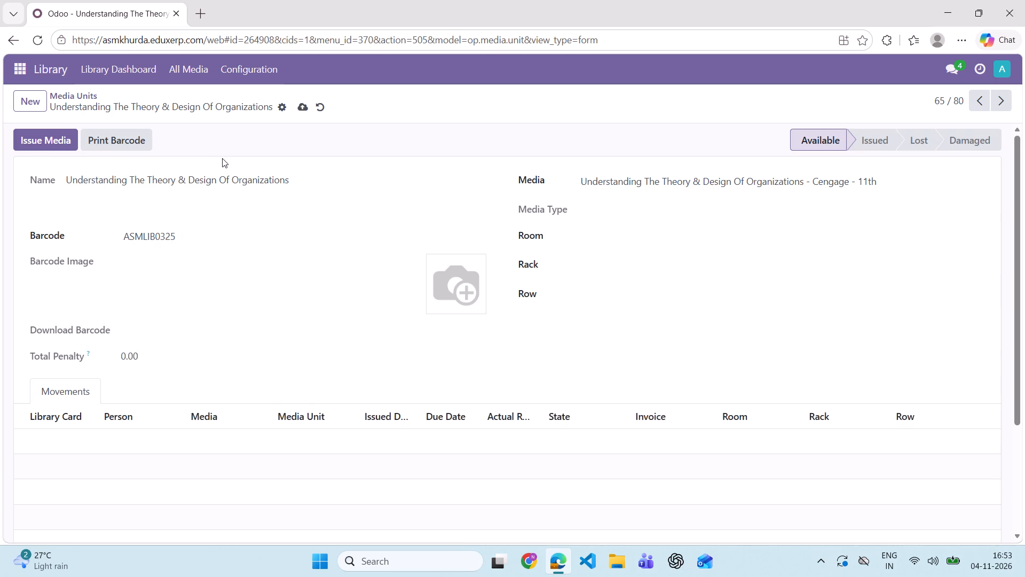
pyautogui.click(206, 235)
pyautogui.press('9')
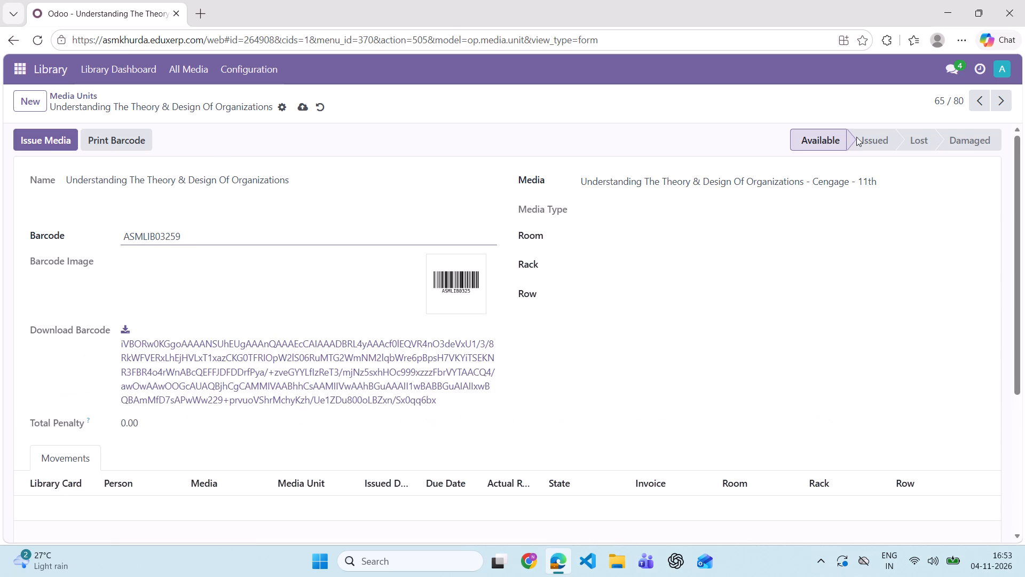
pyautogui.click(975, 97)
# Generate the barcode image of the ASMLIB03258 copy by removing and re-entering the barcode's final 8, and go to the previous record.
pyautogui.click(220, 238)
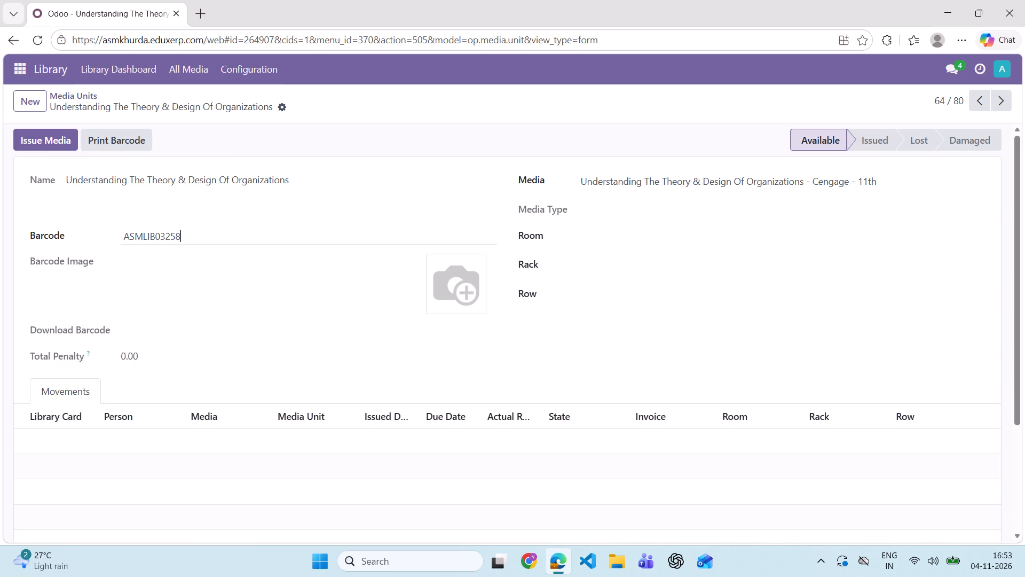
pyautogui.press('BackSpace')
pyautogui.click(257, 124)
pyautogui.click(227, 236)
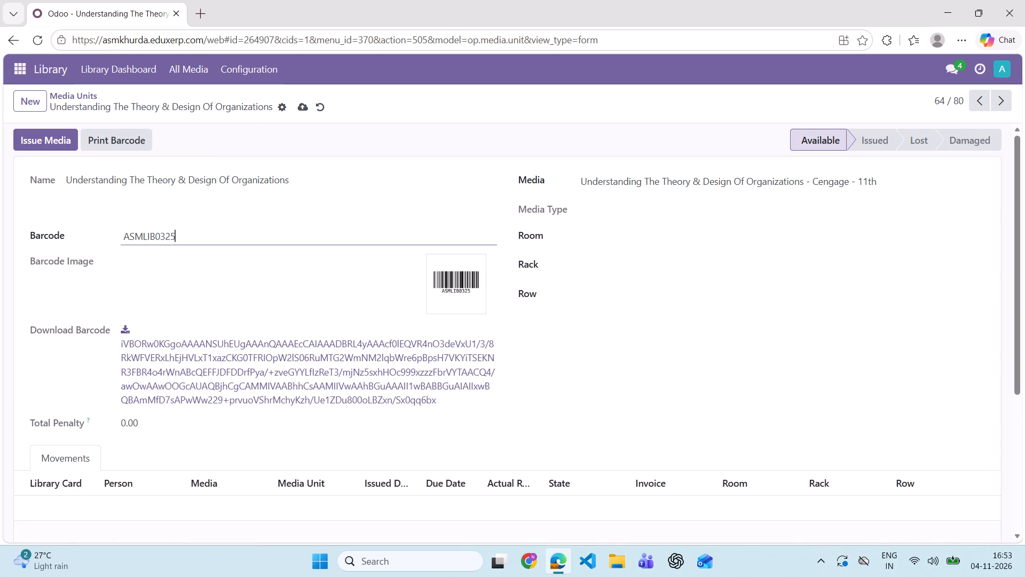
pyautogui.press('8')
pyautogui.click(978, 104)
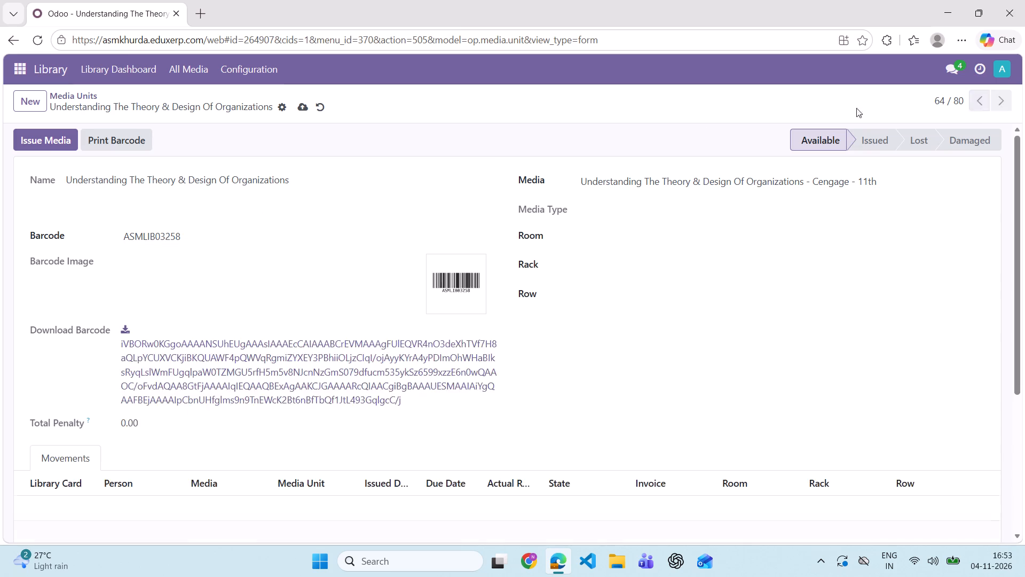
# Generate the barcode image of the ASMLIB03266 copy by removing and re-entering the barcode's final 6, and go to the previous record.
pyautogui.click(277, 235)
pyautogui.press('BackSpace')
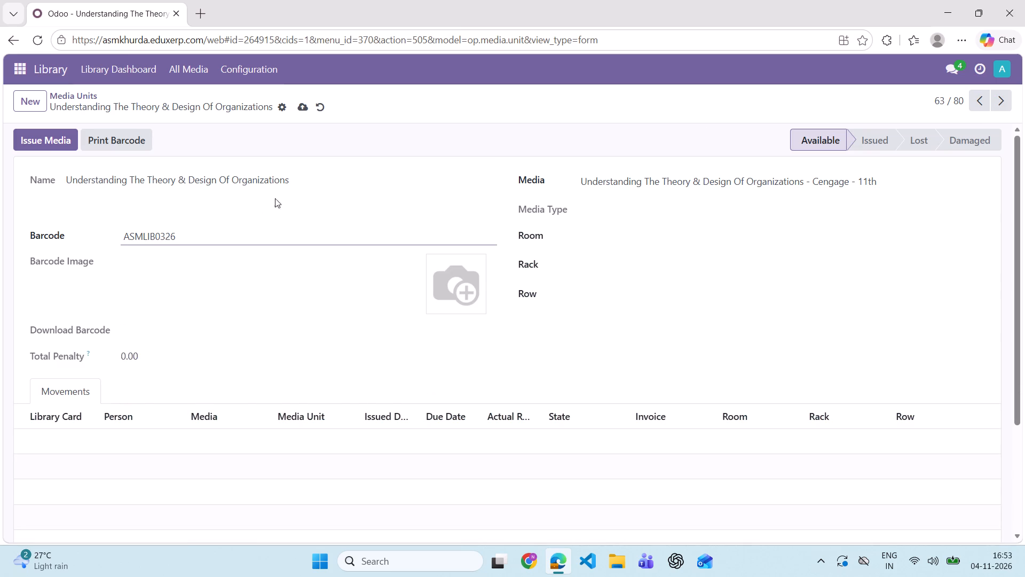
pyautogui.click(282, 145)
pyautogui.click(219, 235)
pyautogui.press('6')
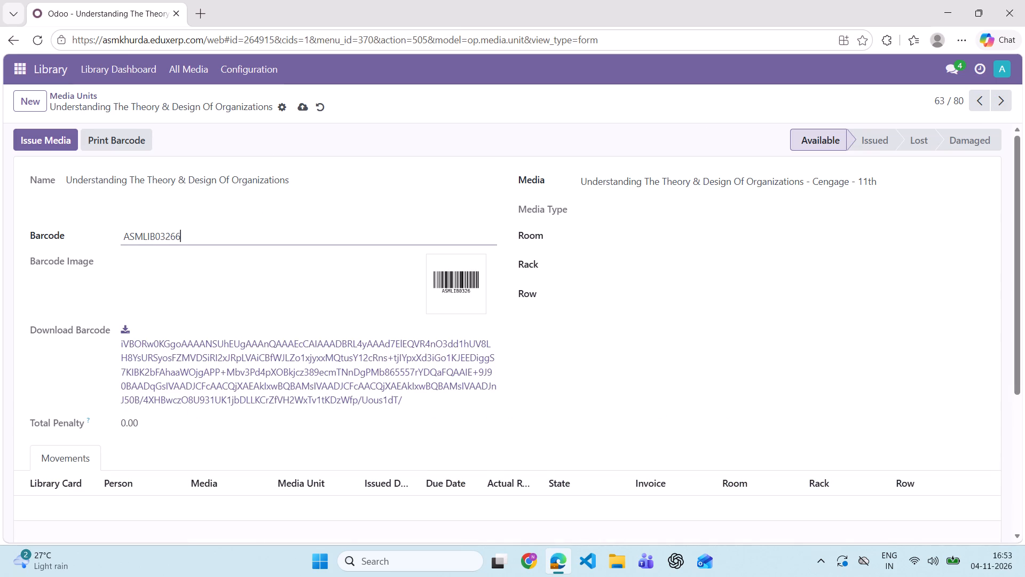
pyautogui.click(983, 102)
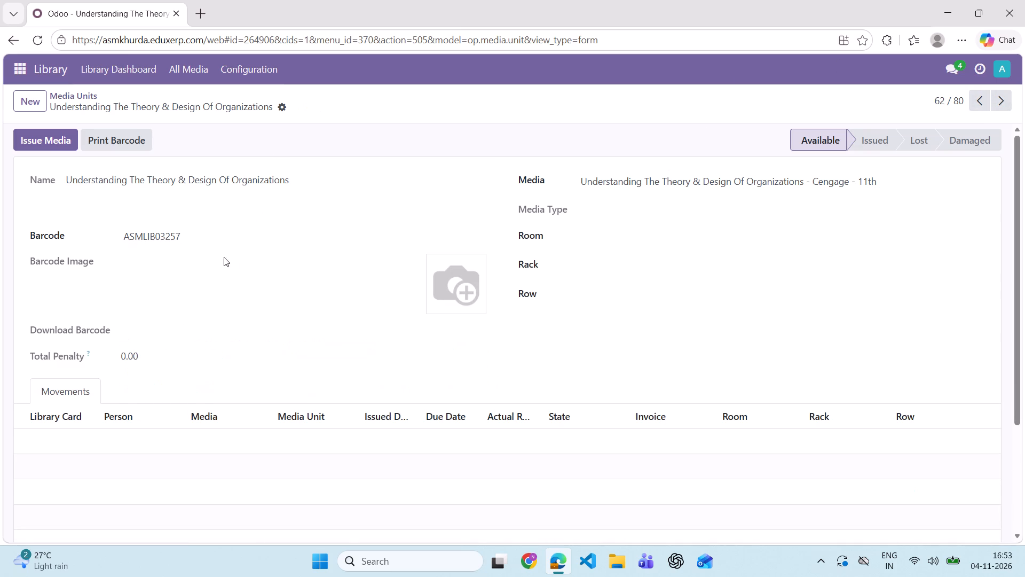
# Generate the barcode image of the ASMLIB03257 copy by removing and re-entering the barcode's final 7, and go to the previous record.
pyautogui.click(212, 238)
pyautogui.press('BackSpace')
pyautogui.click(199, 159)
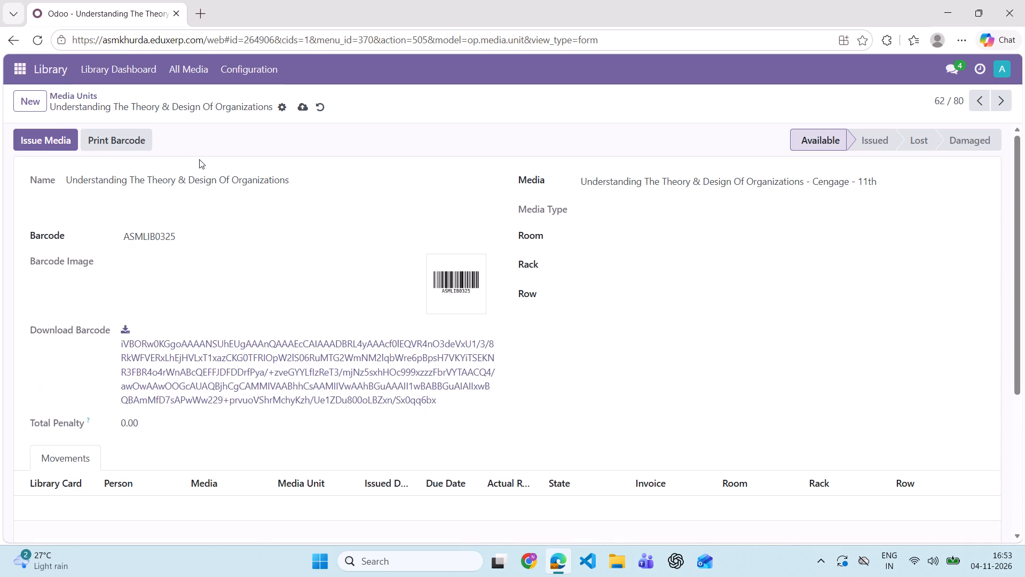
pyautogui.click(206, 239)
pyautogui.press('7')
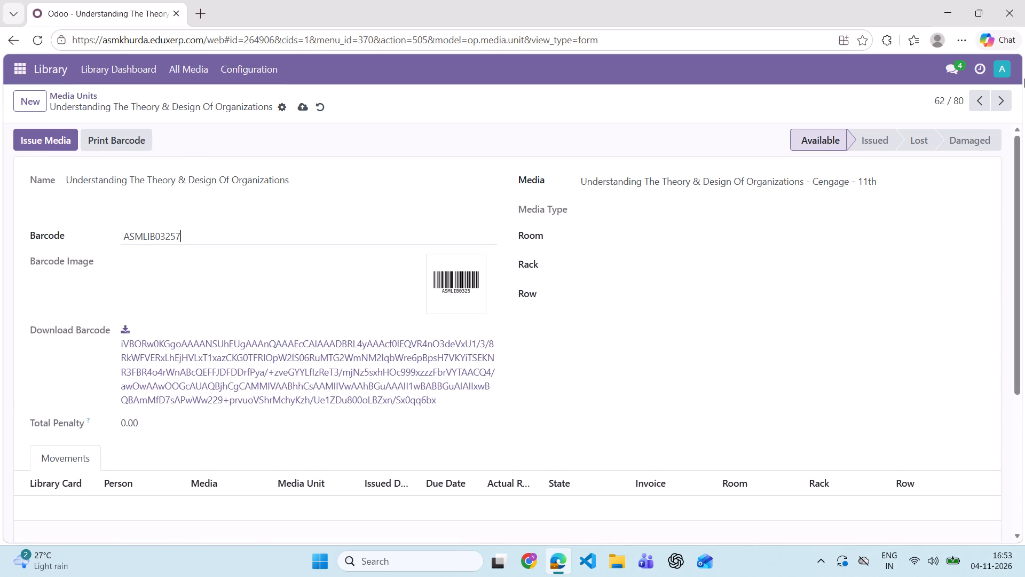
pyautogui.click(983, 102)
# Generate the barcode image of the ASMLIB03265 copy by removing and re-entering the barcode's final 5, and go to the previous record.
pyautogui.click(200, 233)
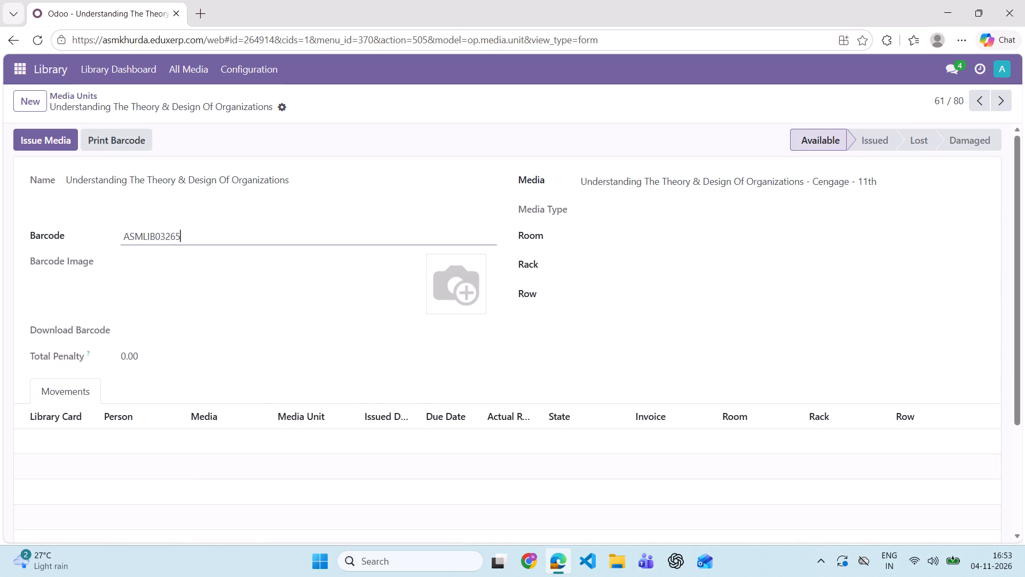
pyautogui.press('BackSpace')
pyautogui.click(234, 151)
pyautogui.click(209, 233)
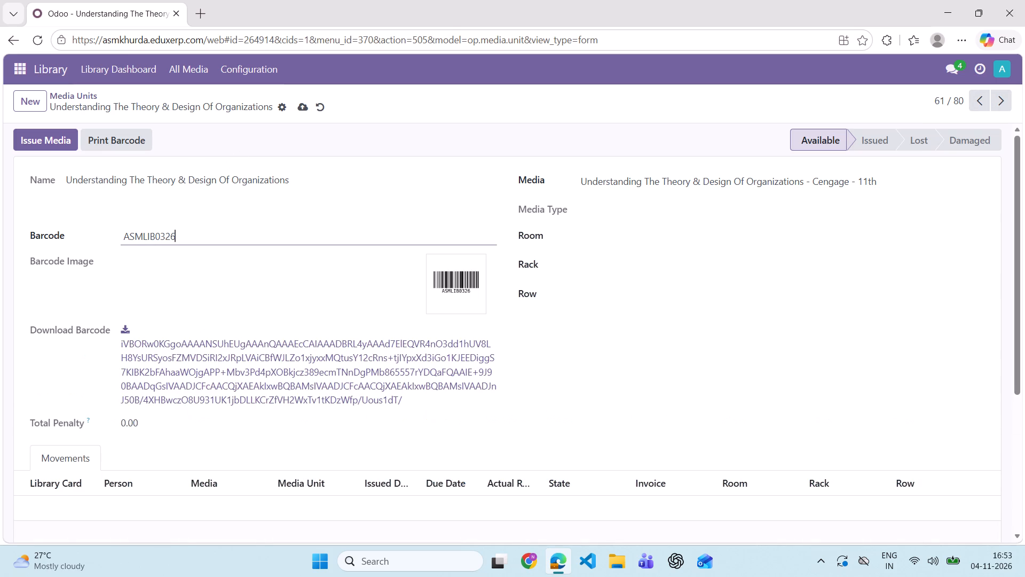
pyautogui.press('5')
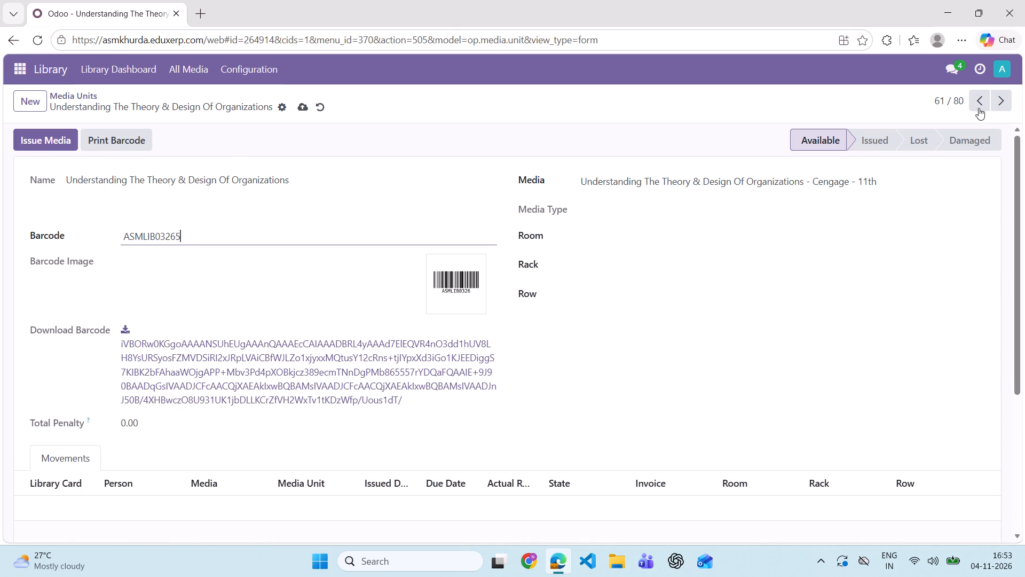
pyautogui.click(976, 106)
# Generate the barcode image of the ASMLIB03263 copy by removing and re-entering the barcode's final 3, and go to the previous record.
pyautogui.click(213, 236)
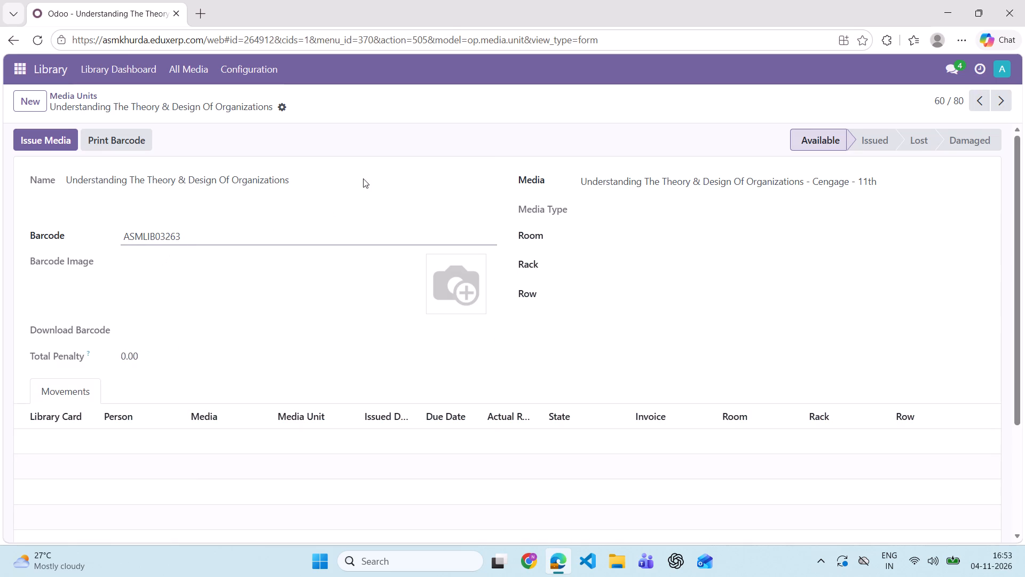
pyautogui.press('BackSpace')
pyautogui.click(342, 145)
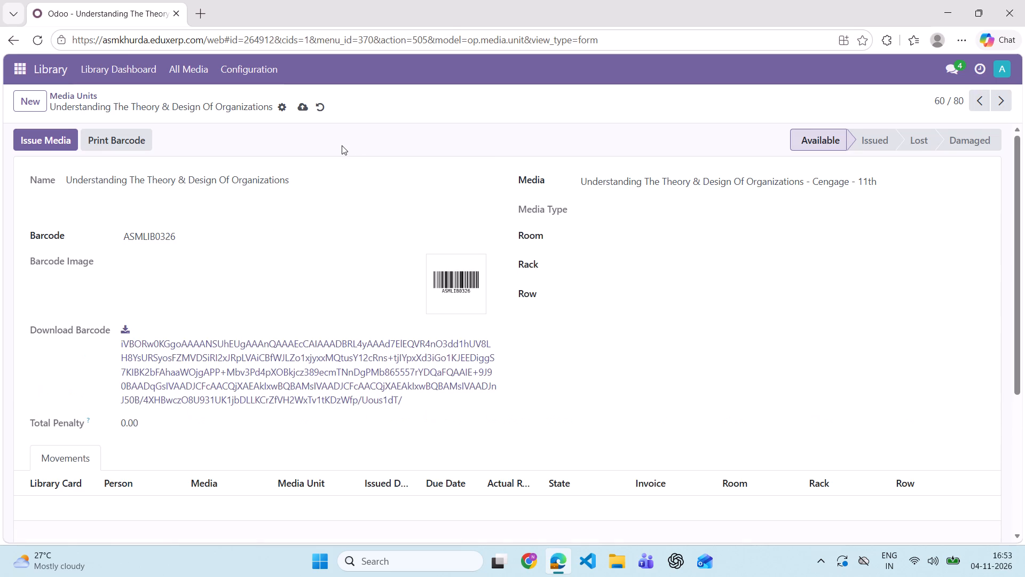
pyautogui.click(187, 240)
pyautogui.press('3')
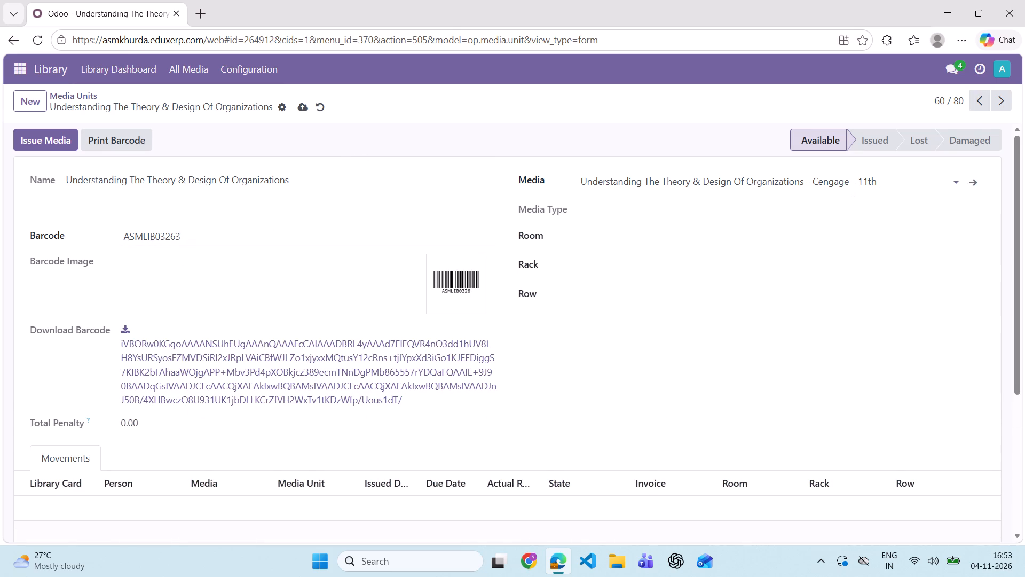
pyautogui.click(983, 108)
# Generate the barcode image of the ASMLIB03264 copy by removing and re-entering the barcode's final 4, and go to the previous record.
pyautogui.click(264, 239)
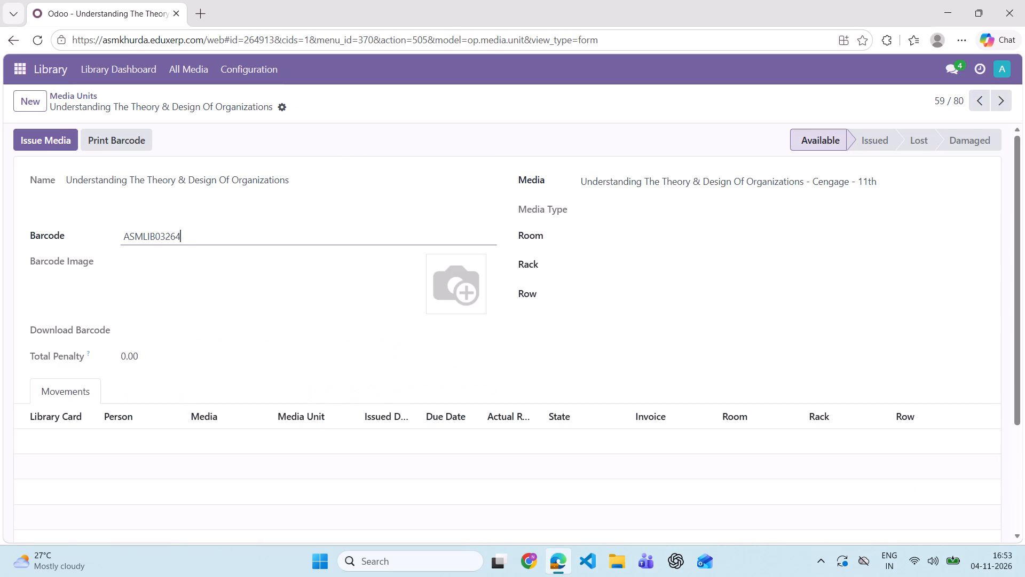
pyautogui.press('BackSpace')
pyautogui.click(234, 146)
pyautogui.click(190, 245)
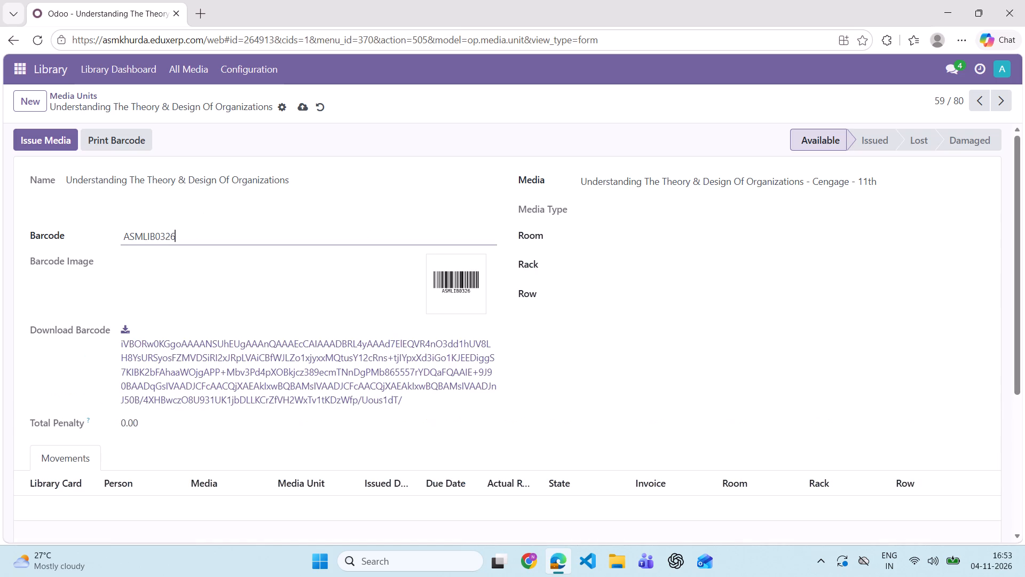
pyautogui.press('4')
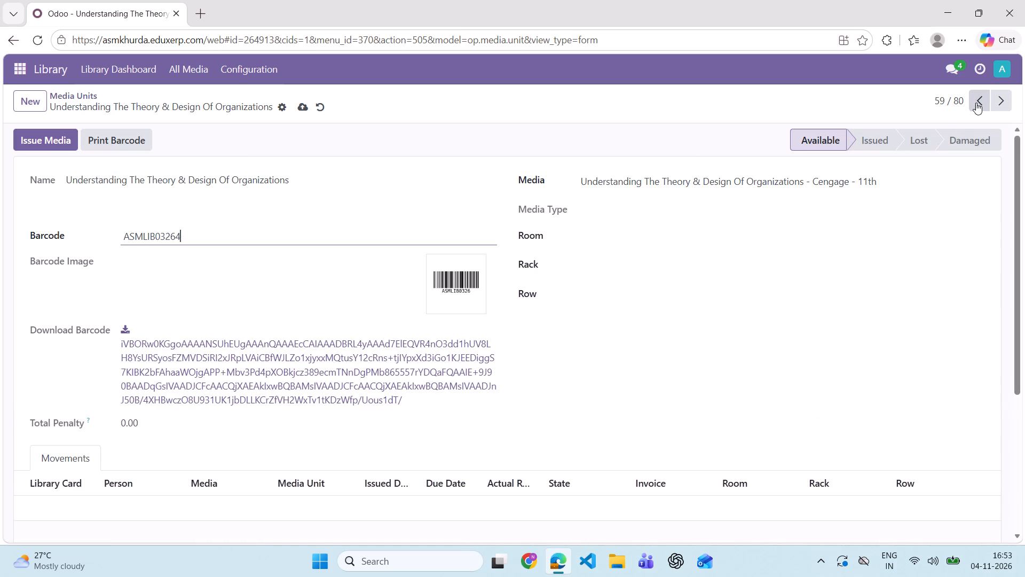
pyautogui.click(976, 103)
# Regenerate the barcode image of the ASMLIB00750 unit by removing and re-entering the barcode's final 0, and go to the previous record.
pyautogui.click(269, 231)
pyautogui.press('BackSpace')
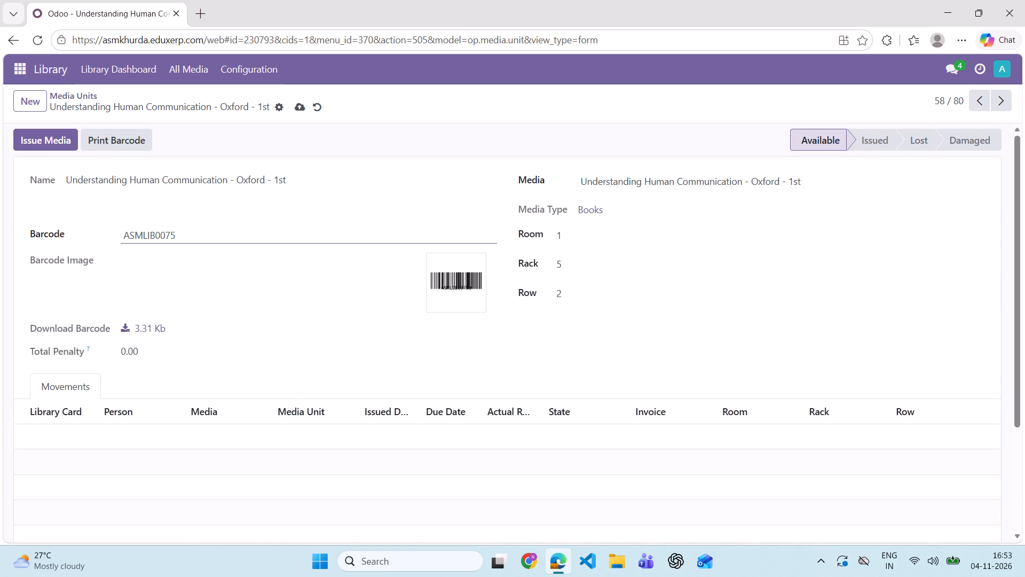
pyautogui.click(280, 158)
pyautogui.click(228, 237)
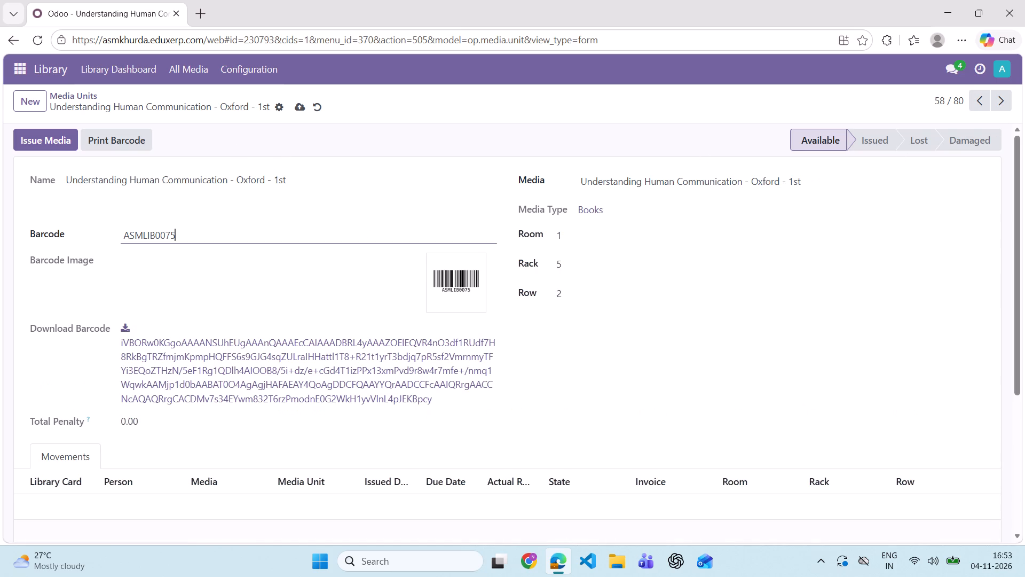
pyautogui.press('0')
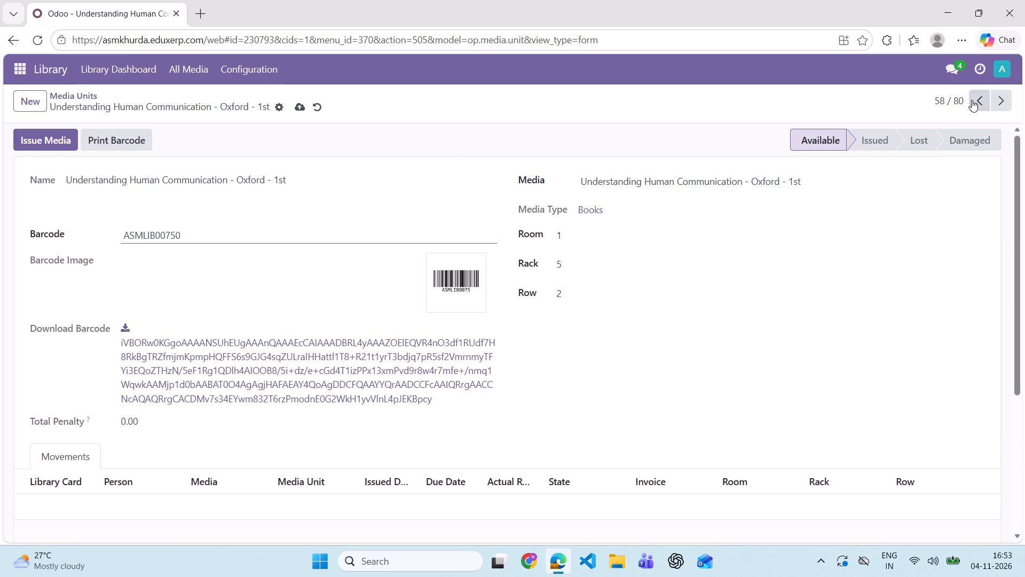
pyautogui.click(974, 99)
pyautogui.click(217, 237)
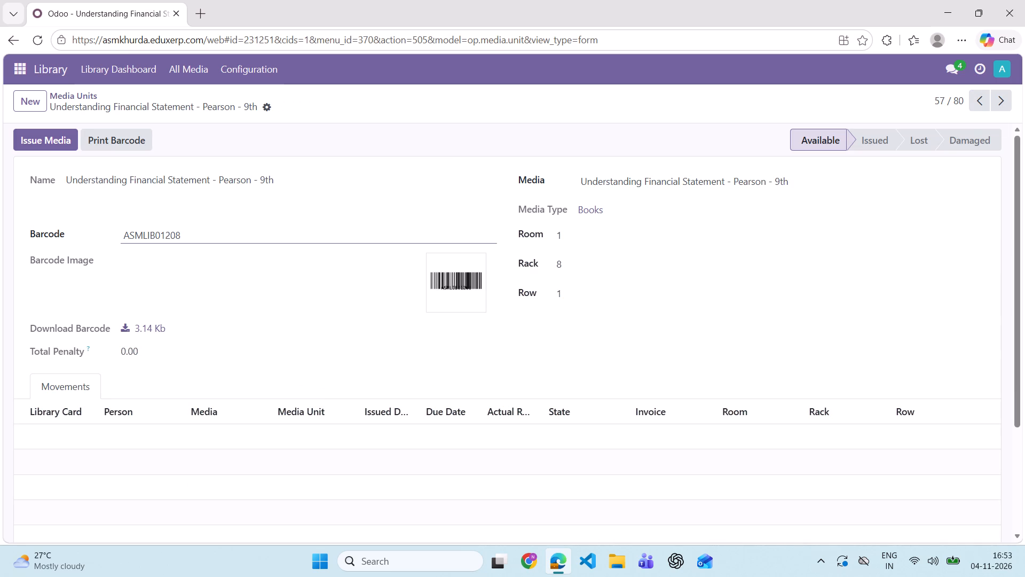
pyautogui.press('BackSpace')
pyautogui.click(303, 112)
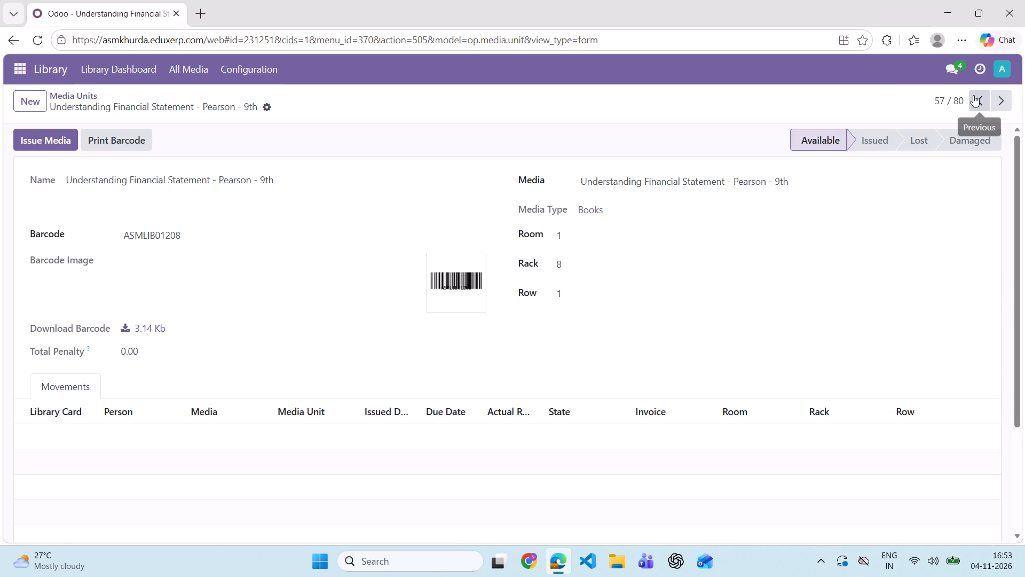
# Check the saved barcode image of the ASMLIB00750 unit, and return to the ASMLIB01208 record.
pyautogui.click(999, 105)
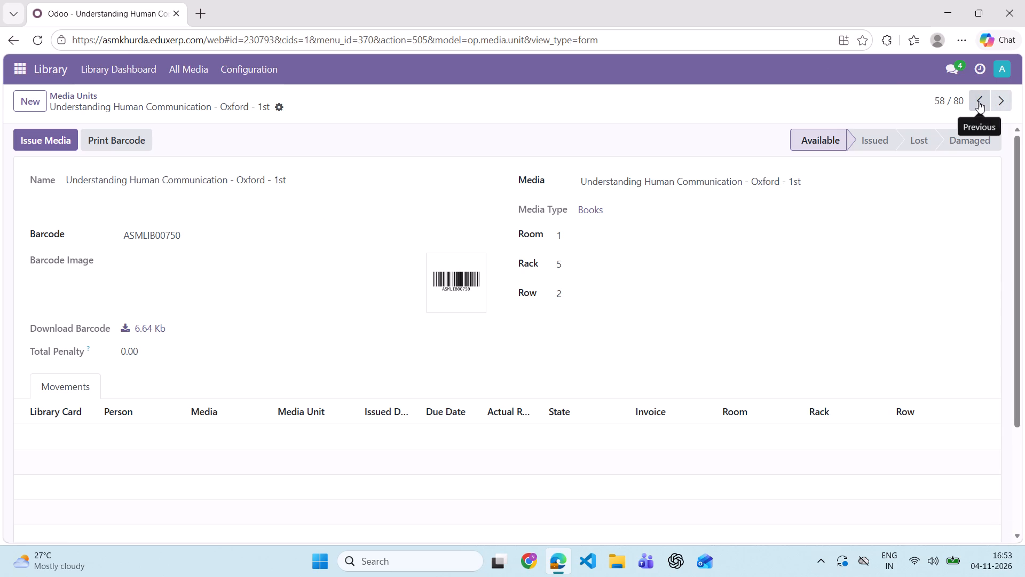
pyautogui.click(979, 102)
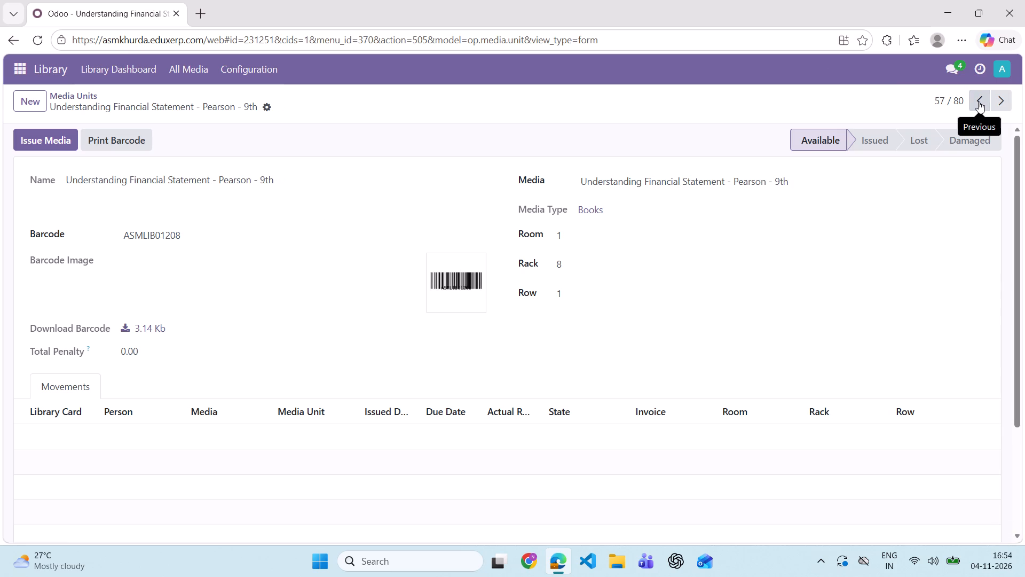
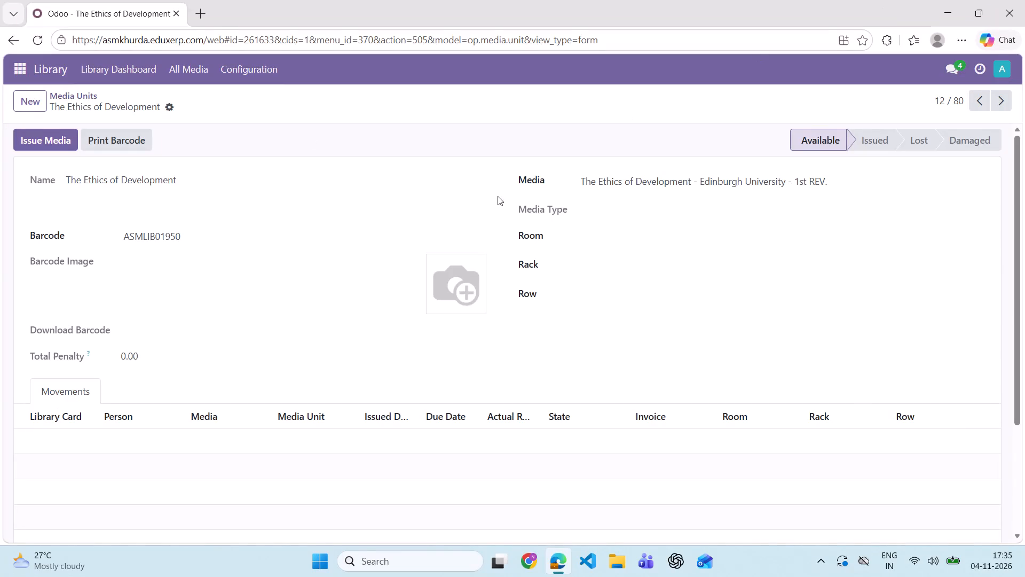
# Generate the barcode image of the ASMLIB01950 unit by removing and re-entering the barcode's final 0, and go to the next record.
pyautogui.click(196, 237)
pyautogui.press('BackSpace')
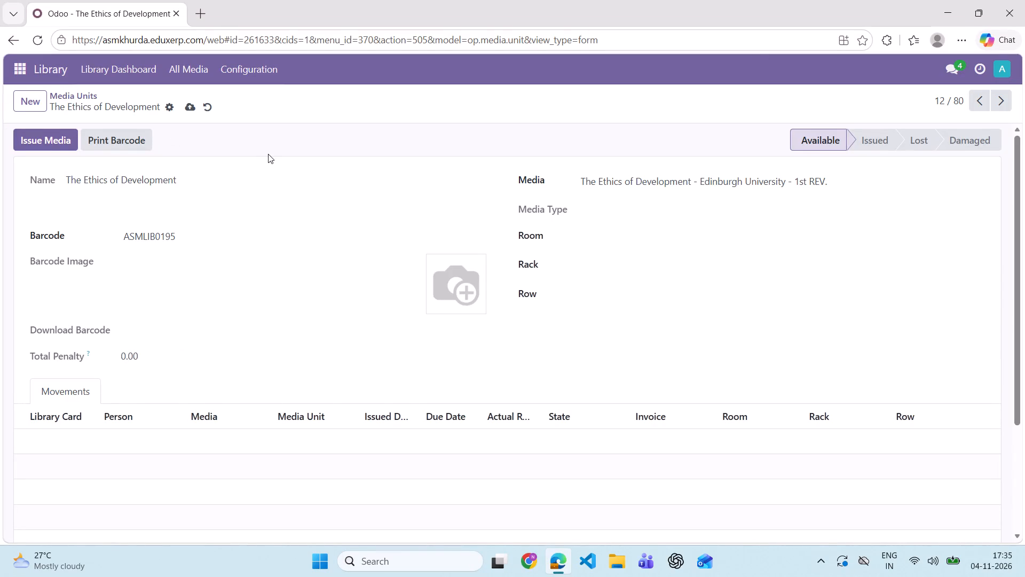
pyautogui.click(268, 154)
pyautogui.click(202, 241)
pyautogui.press('0')
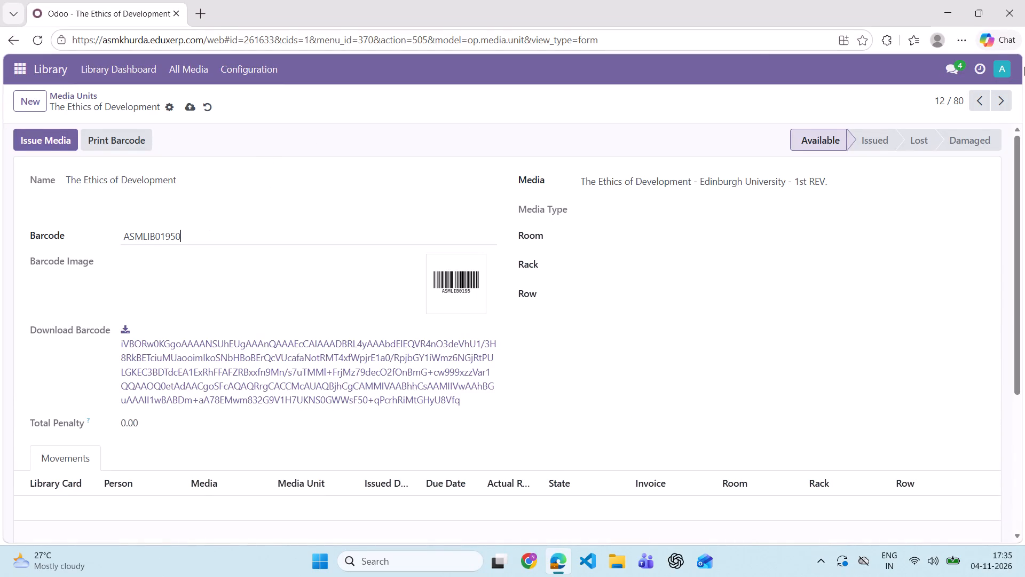
pyautogui.click(996, 97)
# Generate the barcode image of the ASMLIB01949 unit by removing and re-entering the barcode's final 9, and go to the next record.
pyautogui.click(234, 232)
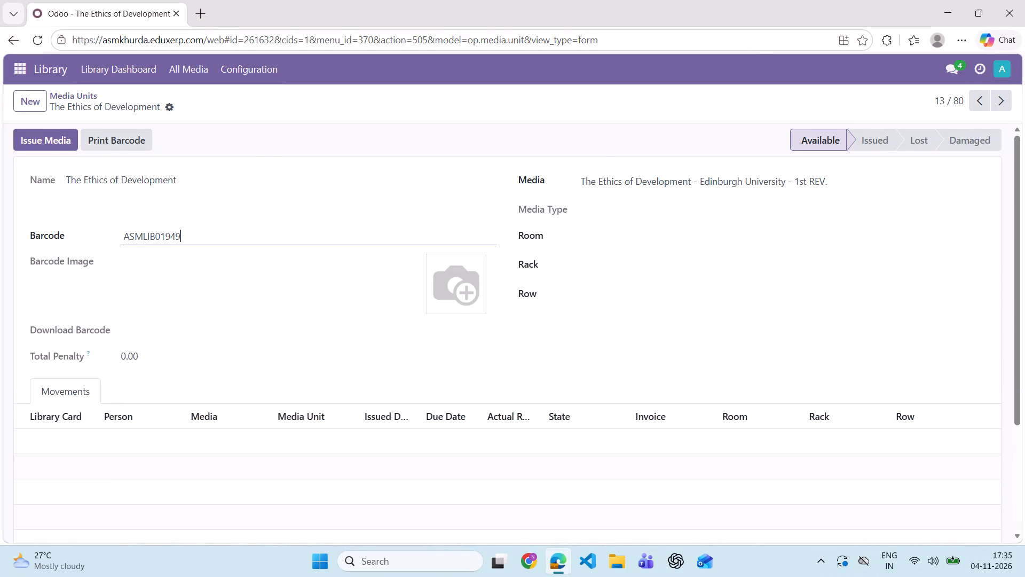
pyautogui.press('BackSpace')
pyautogui.click(224, 170)
pyautogui.click(206, 234)
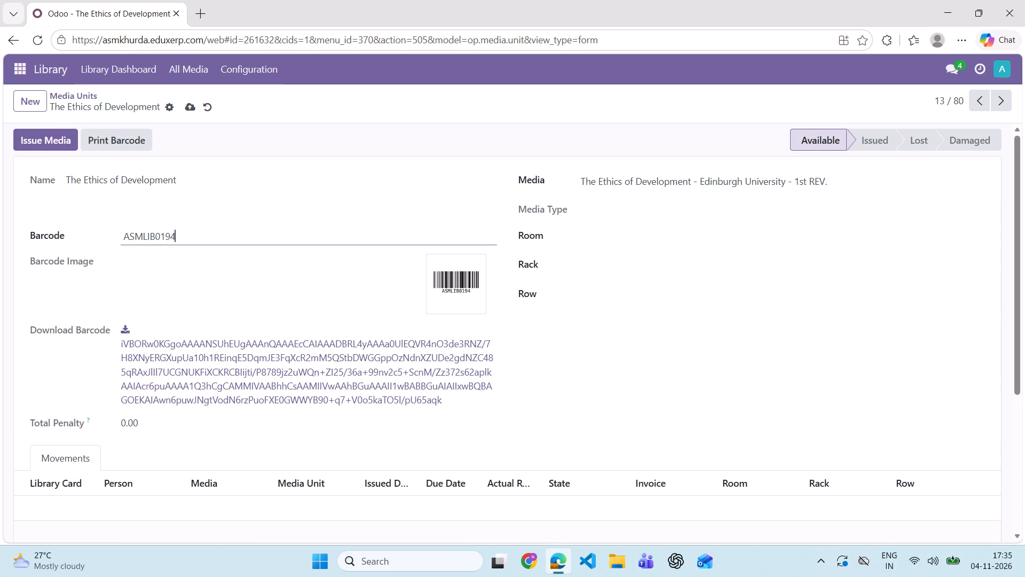
pyautogui.press('9')
pyautogui.click(1003, 100)
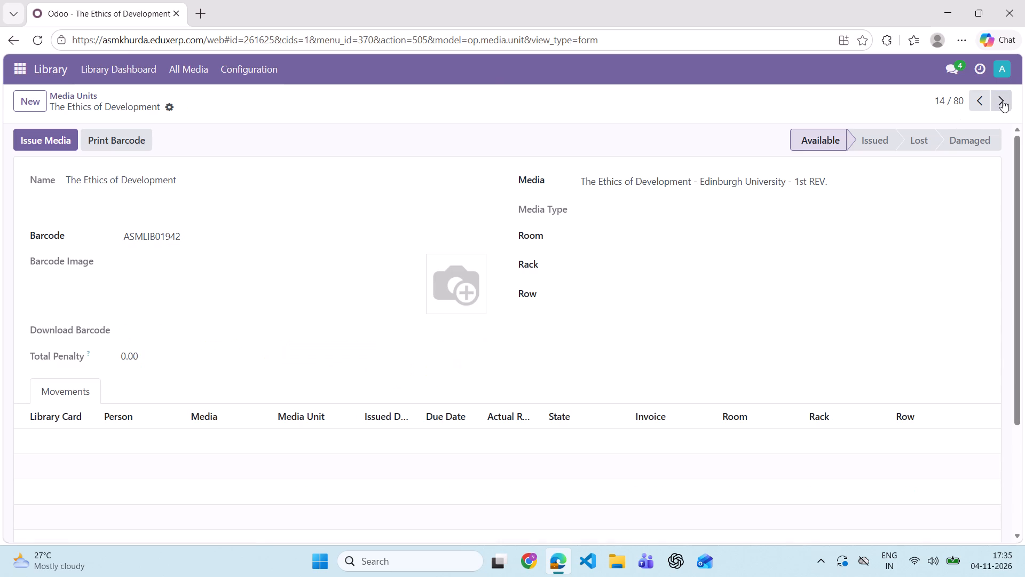
# Generate the barcode image of the ASMLIB01942 unit by removing and re-entering the barcode's final 2, and go to the next record.
pyautogui.click(217, 240)
pyautogui.press('BackSpace')
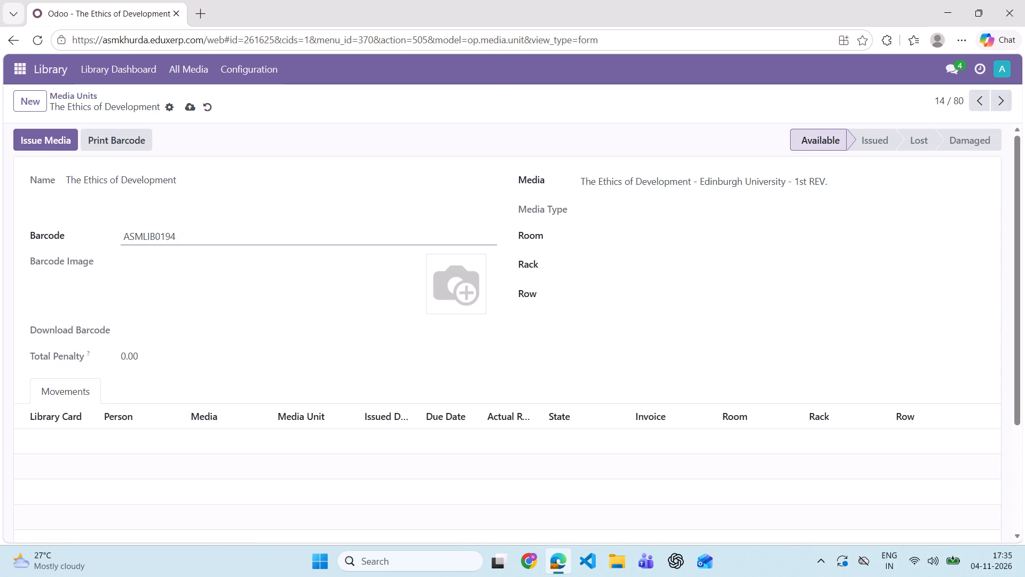
pyautogui.click(218, 163)
pyautogui.click(188, 242)
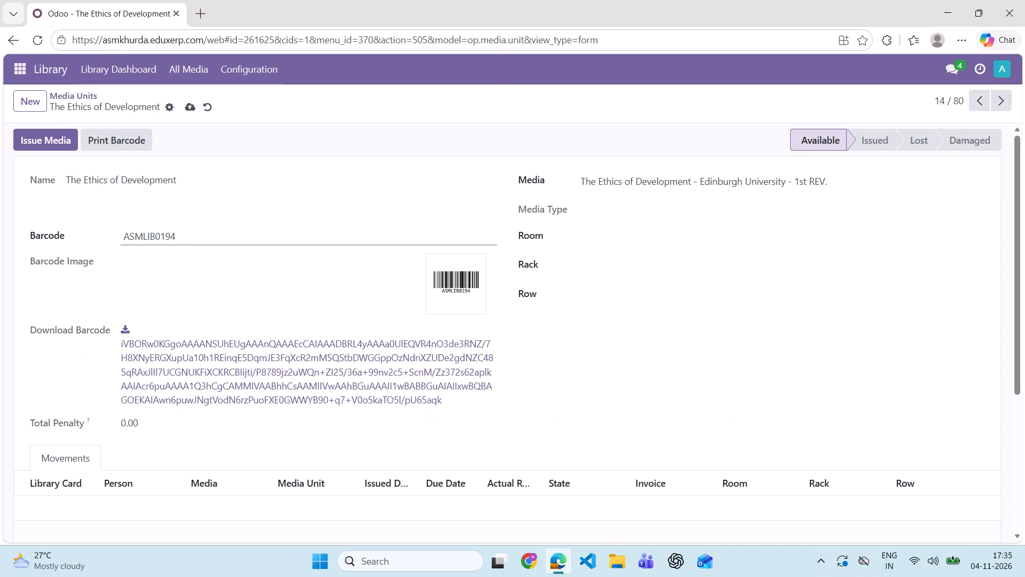
pyautogui.press('2')
pyautogui.click(1004, 104)
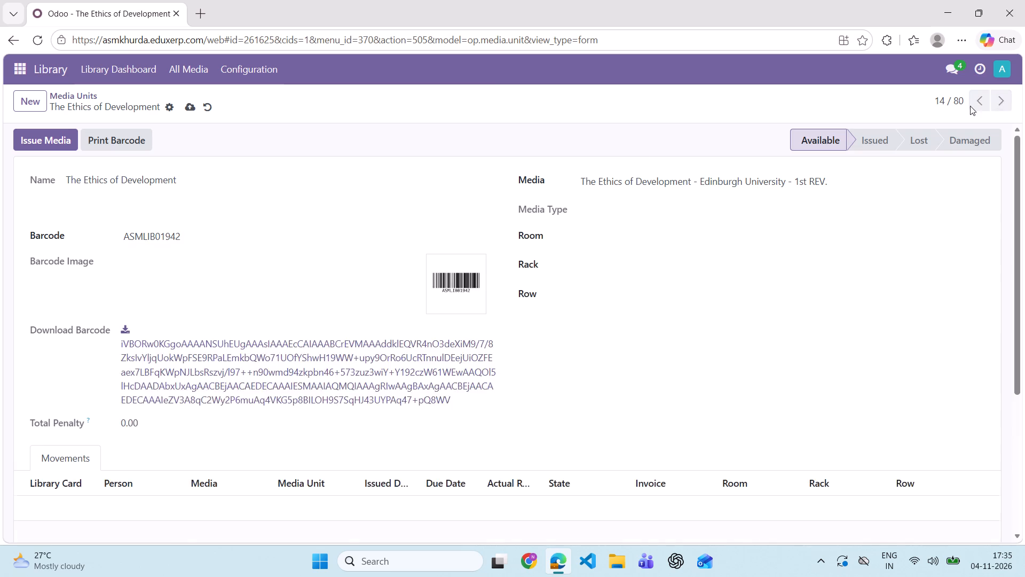
# Generate the barcode image of the ASMLIB01941 unit by removing and re-entering the barcode's final 1, and go to the next record.
pyautogui.click(207, 234)
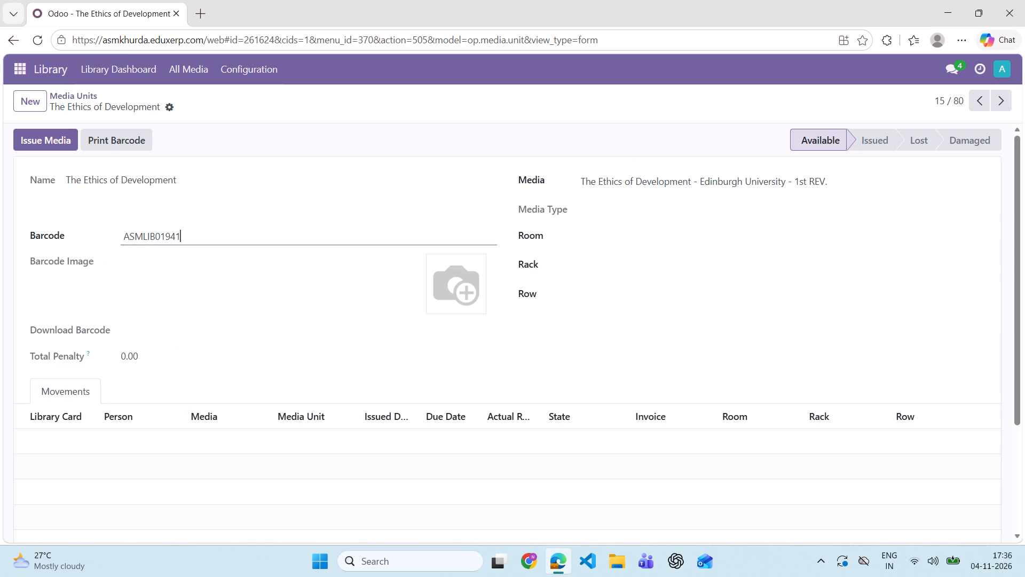
pyautogui.press('BackSpace')
pyautogui.click(219, 175)
pyautogui.click(192, 230)
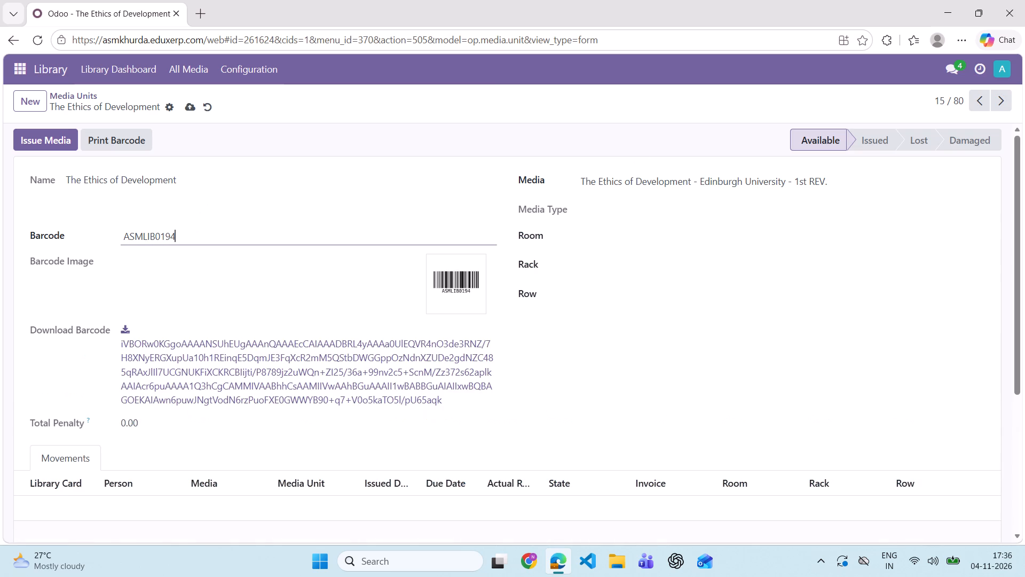
pyautogui.press('1')
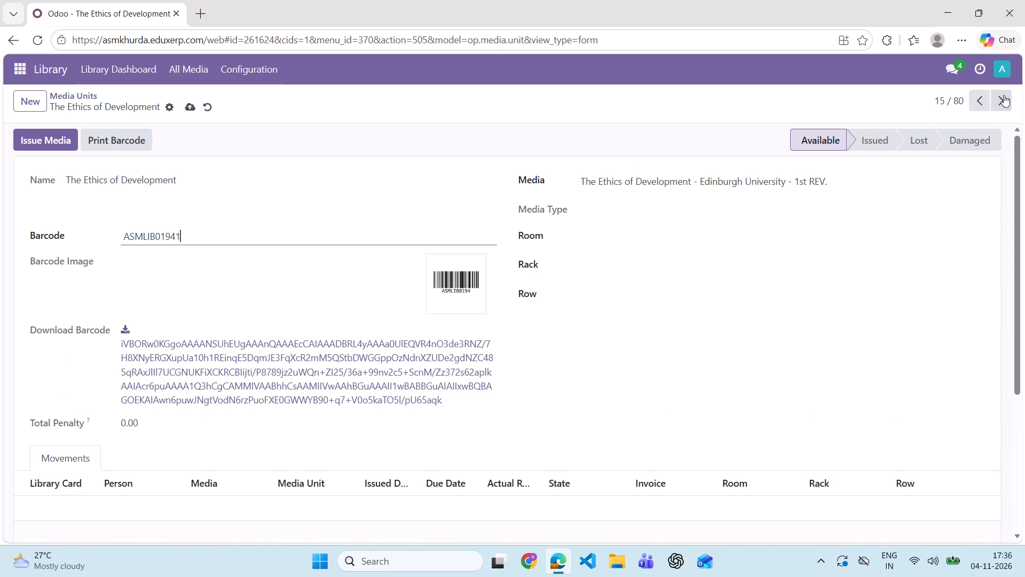
pyautogui.click(1004, 95)
# Generate the barcode image of the ASMLIB01940 unit by removing and re-entering the barcode's final 0, and go to the next record.
pyautogui.click(254, 237)
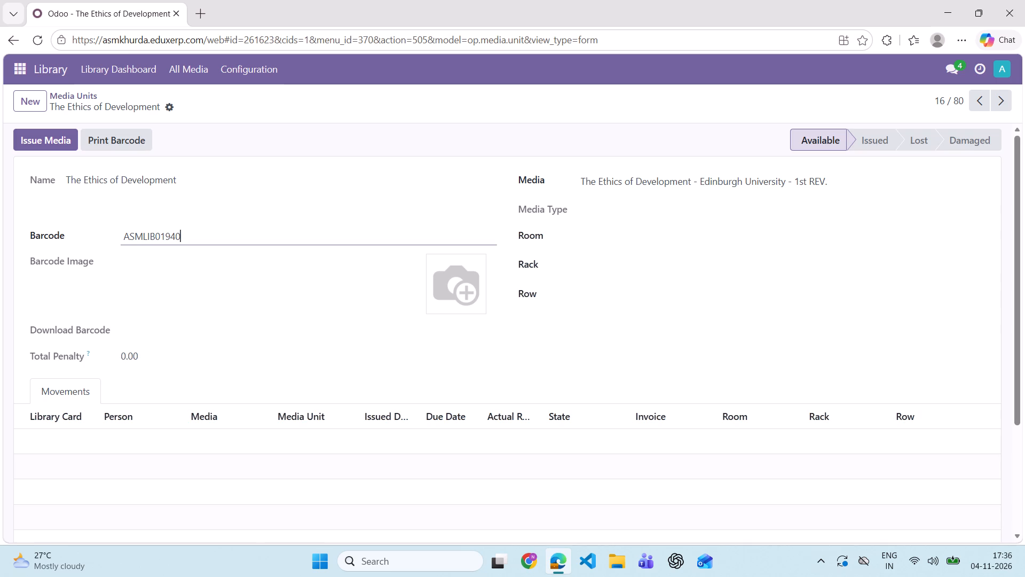
pyautogui.press('BackSpace')
pyautogui.click(267, 162)
pyautogui.click(211, 236)
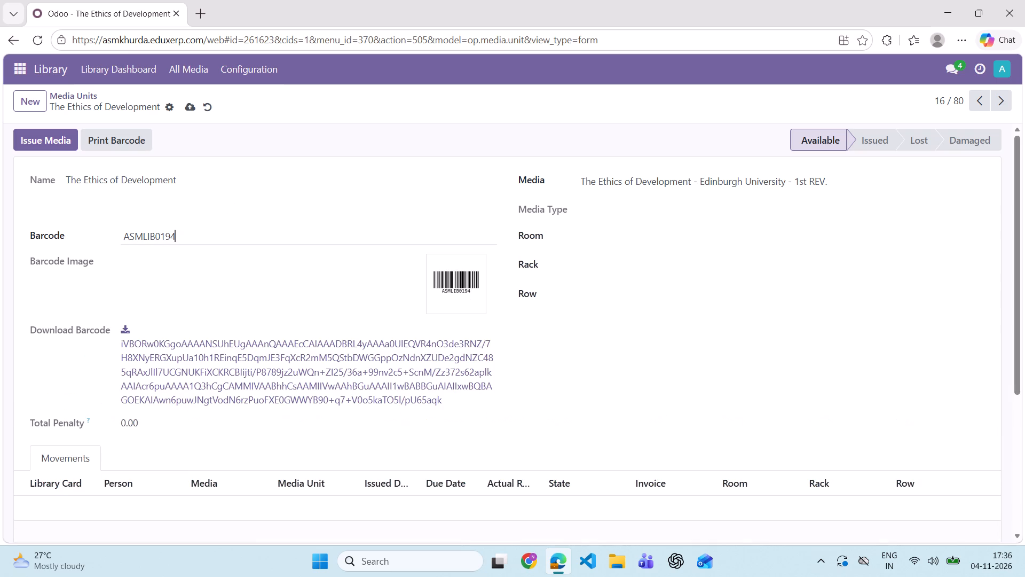
pyautogui.press('0')
pyautogui.click(1002, 92)
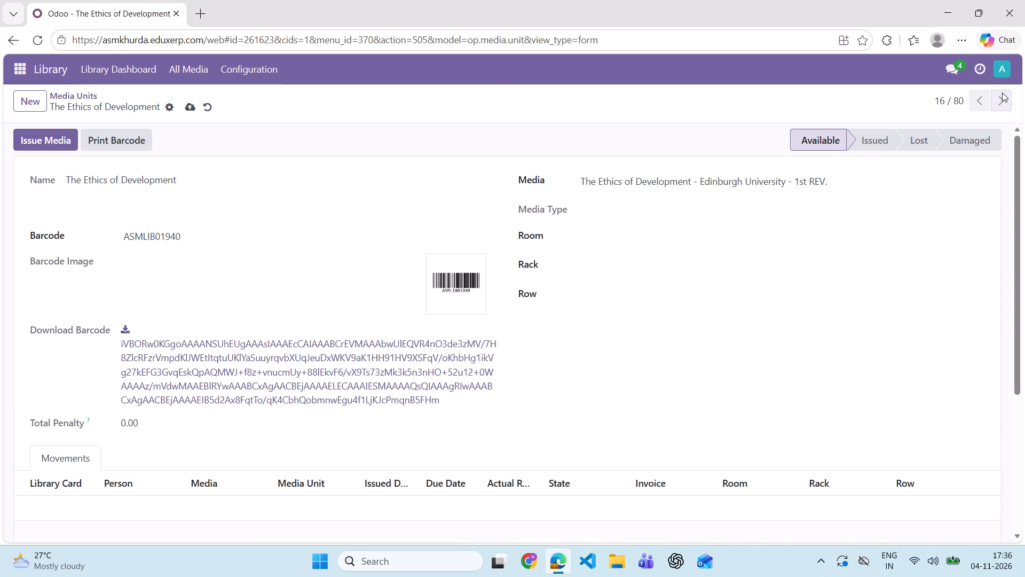
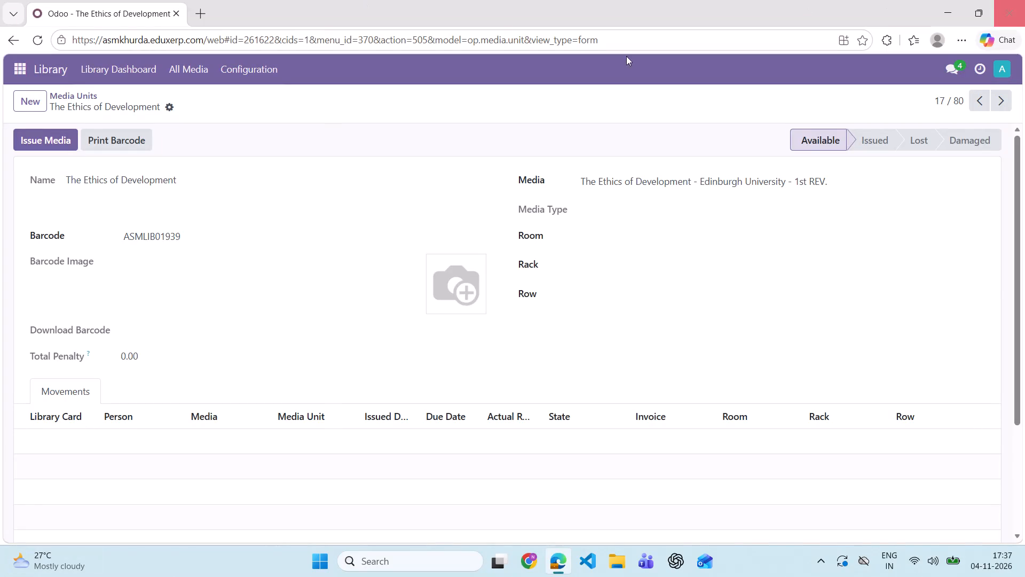
# Generate the barcode image of the ASMLIB01939 unit by removing and re-entering the barcode's final 9, and go to the next record.
pyautogui.click(199, 239)
pyautogui.press('BackSpace')
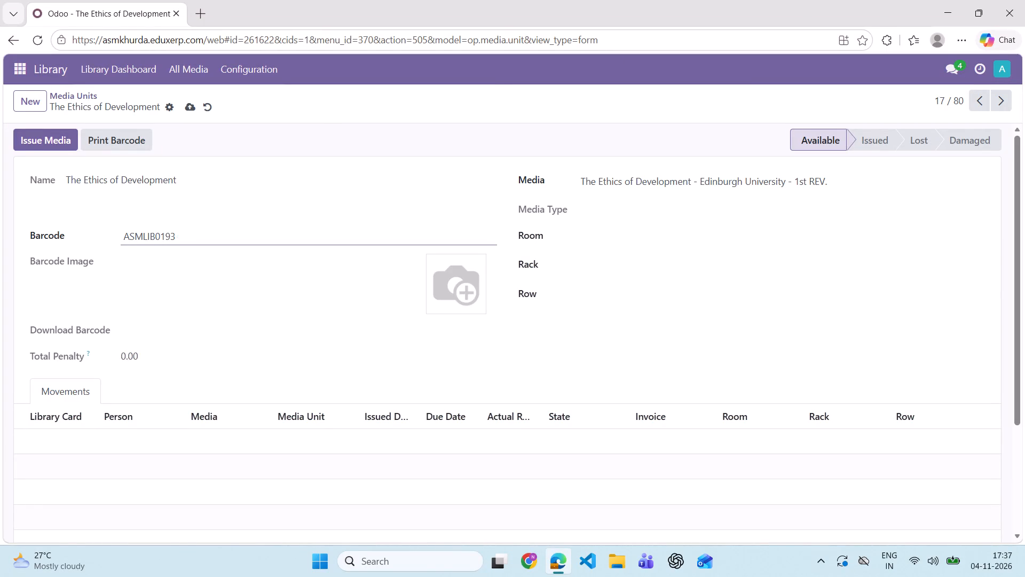
pyautogui.click(210, 171)
pyautogui.click(189, 241)
pyautogui.press('9')
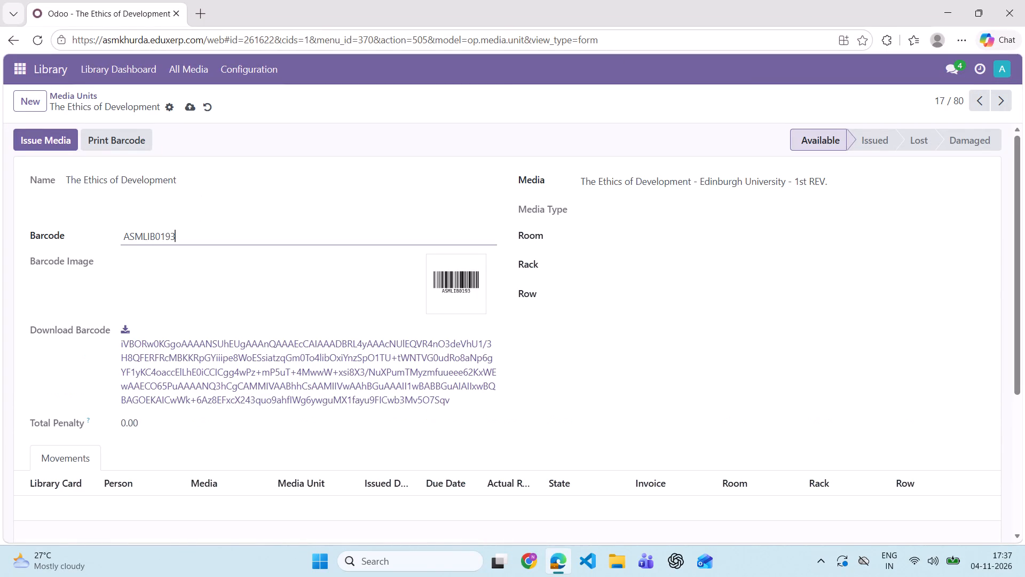
pyautogui.click(1004, 102)
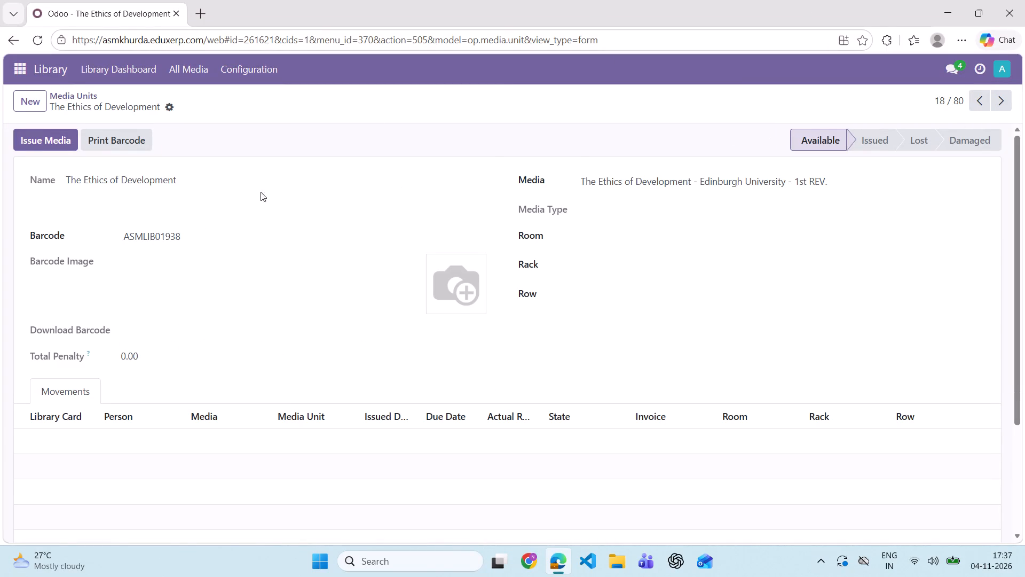
# Generate the barcode image of the ASMLIB01938 unit by removing and re-entering the barcode's final 8, and go to the next record.
pyautogui.click(220, 241)
pyautogui.press('BackSpace')
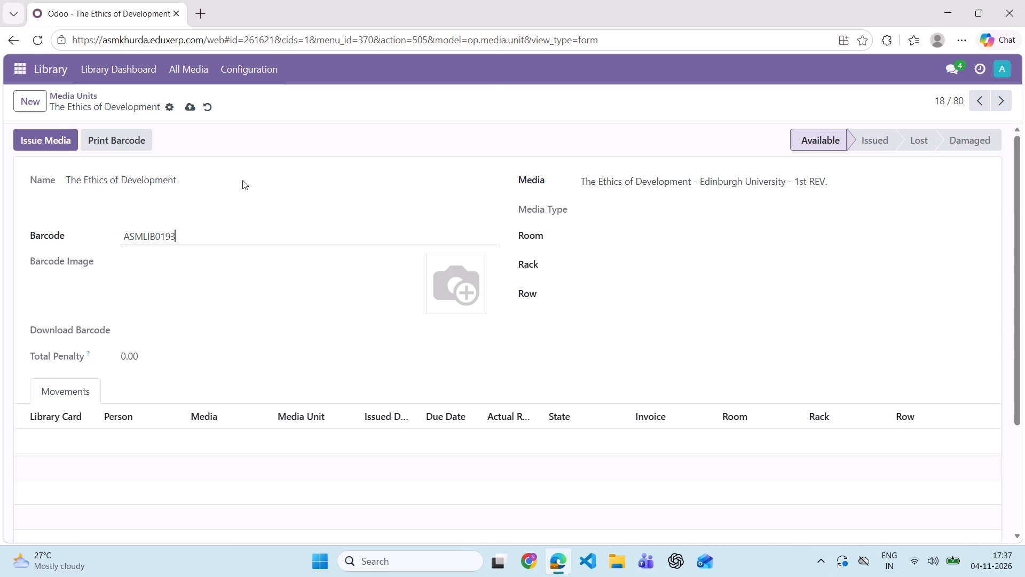
pyautogui.click(242, 180)
pyautogui.click(228, 235)
pyautogui.press('8')
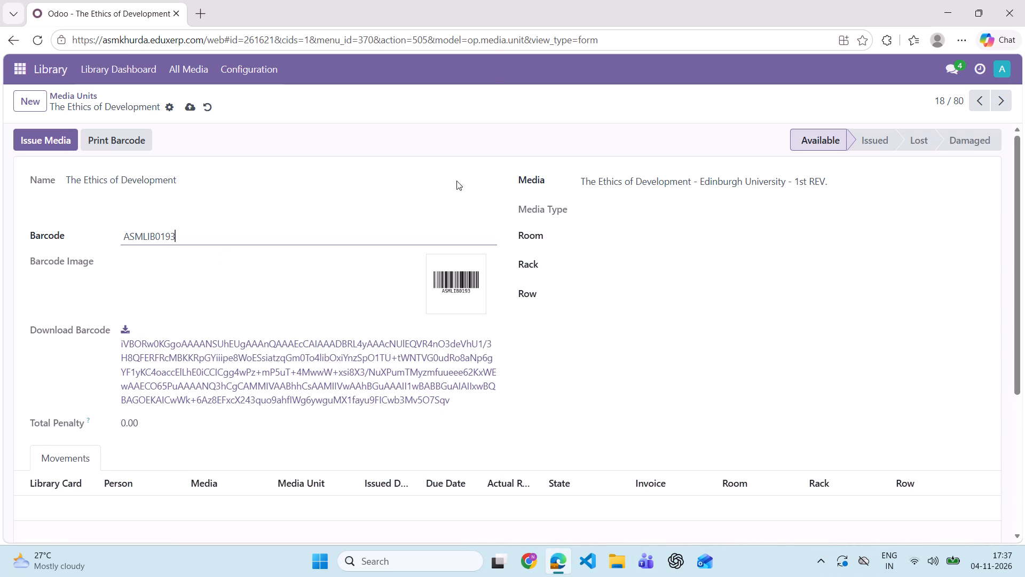
pyautogui.click(1008, 100)
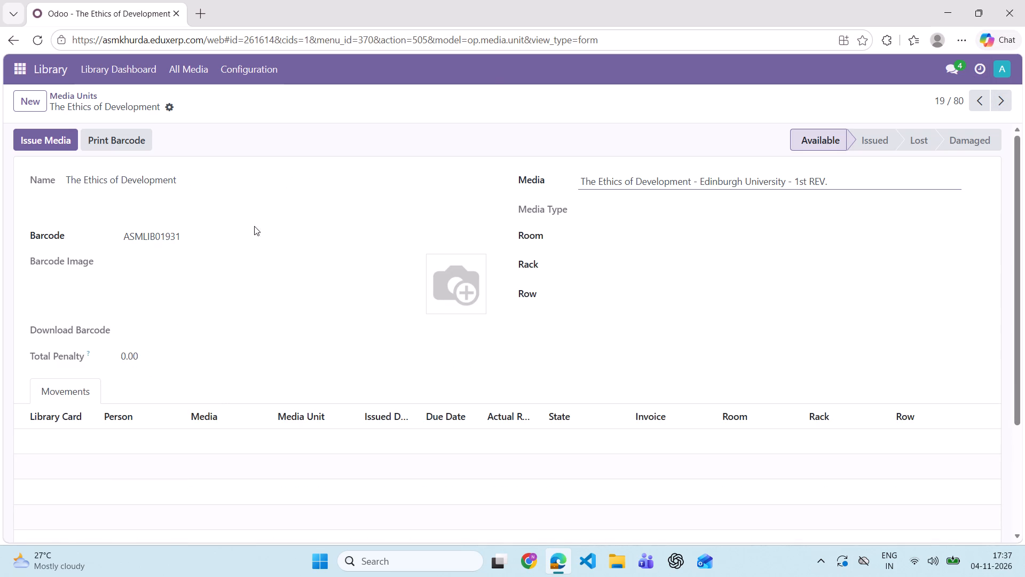
# Generate the barcode image of the ASMLIB01931 unit by removing and re-entering the barcode's final 1, and go to the next record.
pyautogui.click(246, 258)
pyautogui.click(252, 237)
pyautogui.press('BackSpace')
pyautogui.click(231, 182)
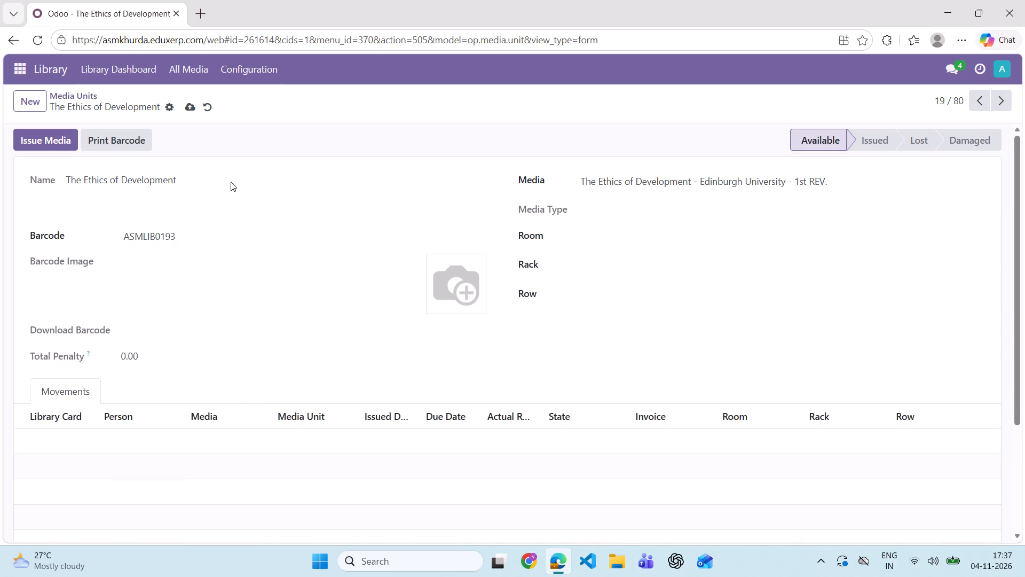
pyautogui.click(210, 230)
pyautogui.press('1')
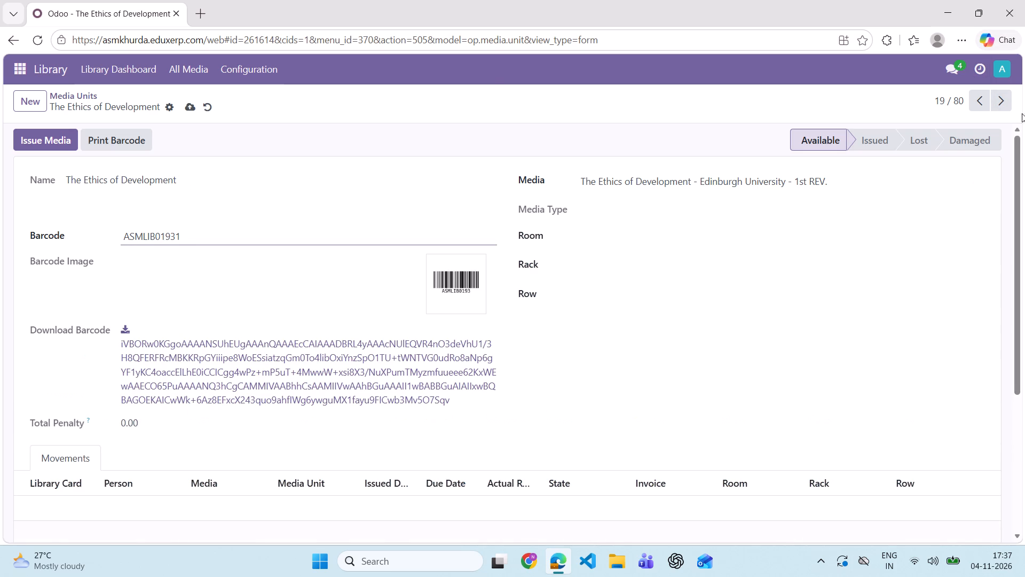
pyautogui.click(1005, 99)
# Generate the barcode image of the ASMLIB01932 unit by removing and re-entering the barcode's final 2, and go to the next record.
pyautogui.click(215, 235)
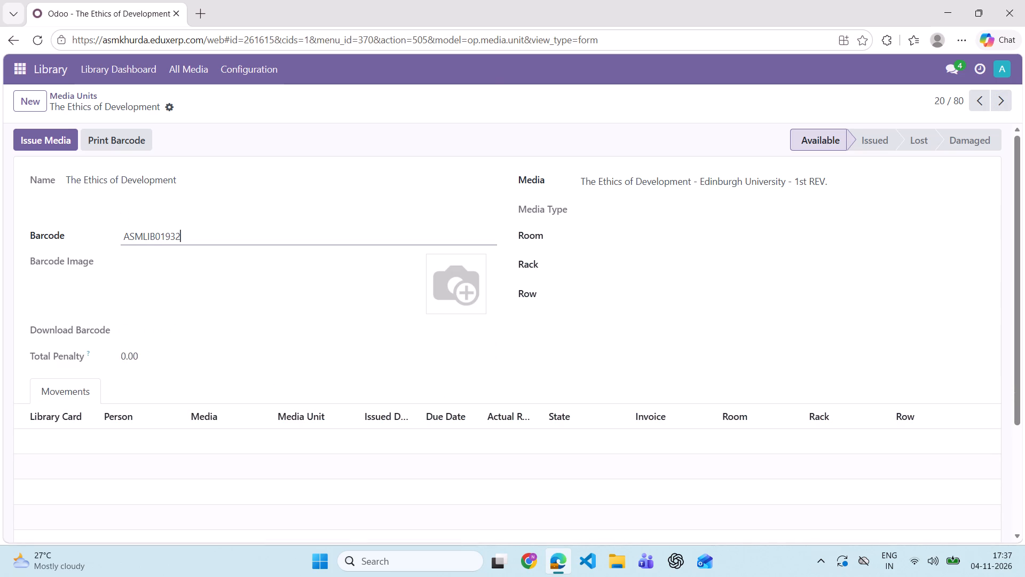
pyautogui.press('BackSpace')
pyautogui.click(246, 157)
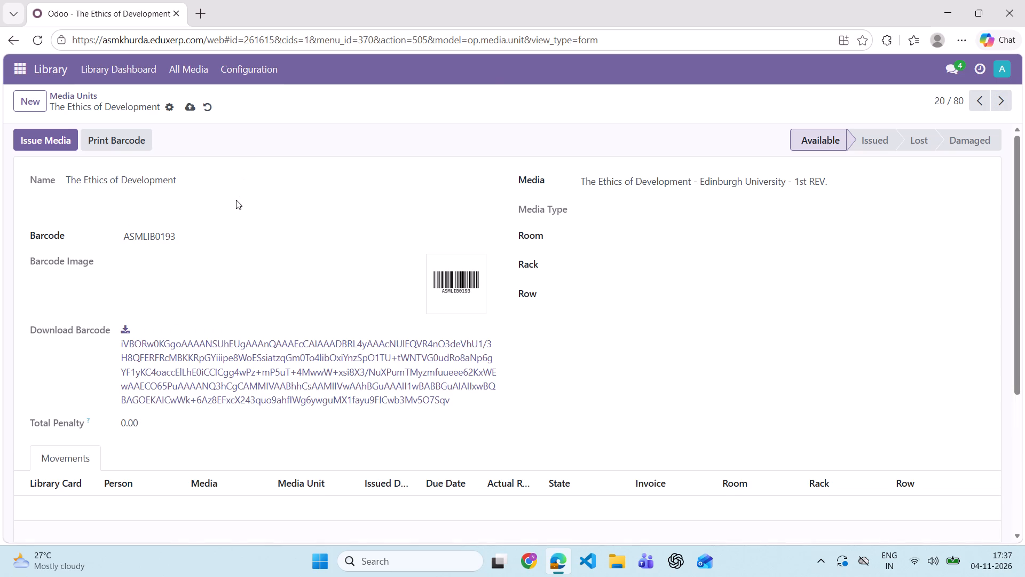
pyautogui.click(222, 251)
pyautogui.click(232, 230)
pyautogui.press('2')
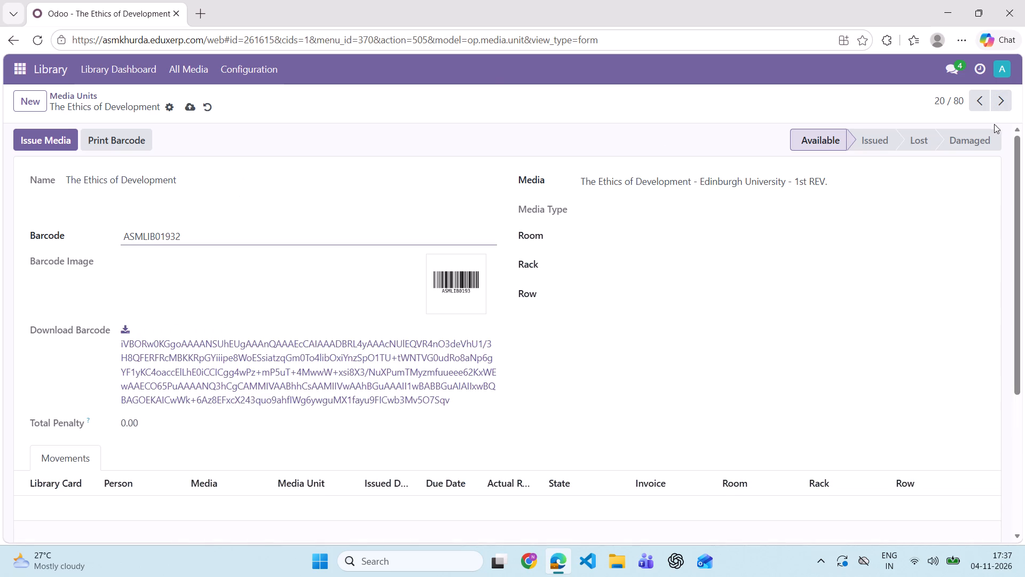
pyautogui.click(1004, 99)
# Generate the barcode image of the ASMLIB01933 unit by removing and re-entering the barcode's final 3, and go to the next record.
pyautogui.click(206, 233)
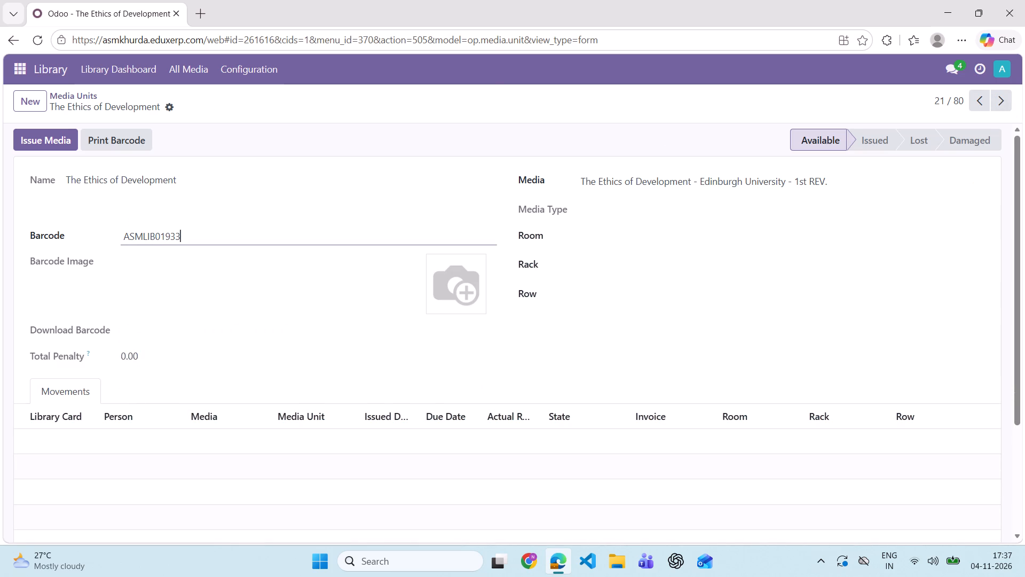
pyautogui.press('BackSpace')
pyautogui.click(217, 175)
pyautogui.click(190, 236)
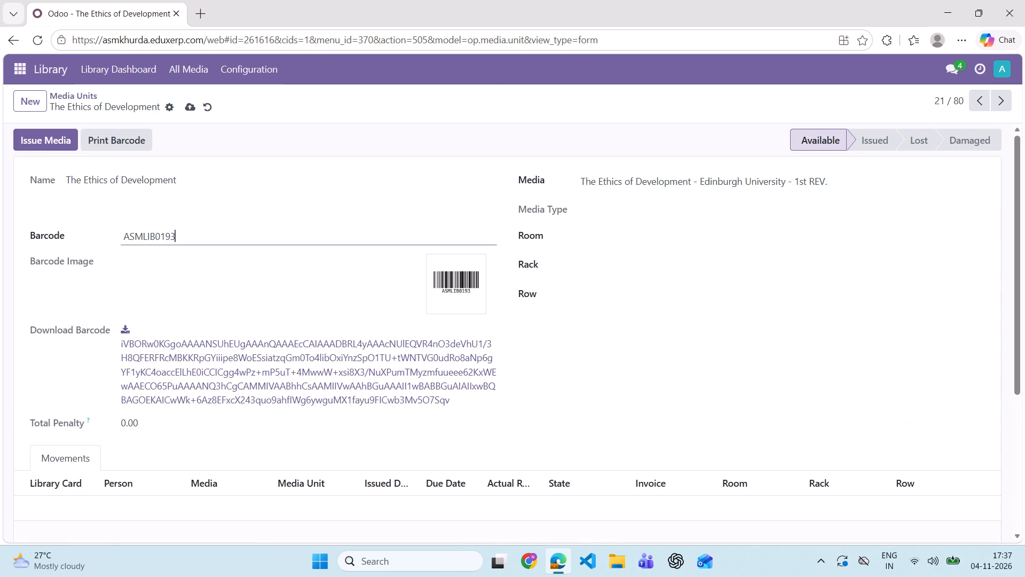
pyautogui.press('3')
pyautogui.click(1004, 97)
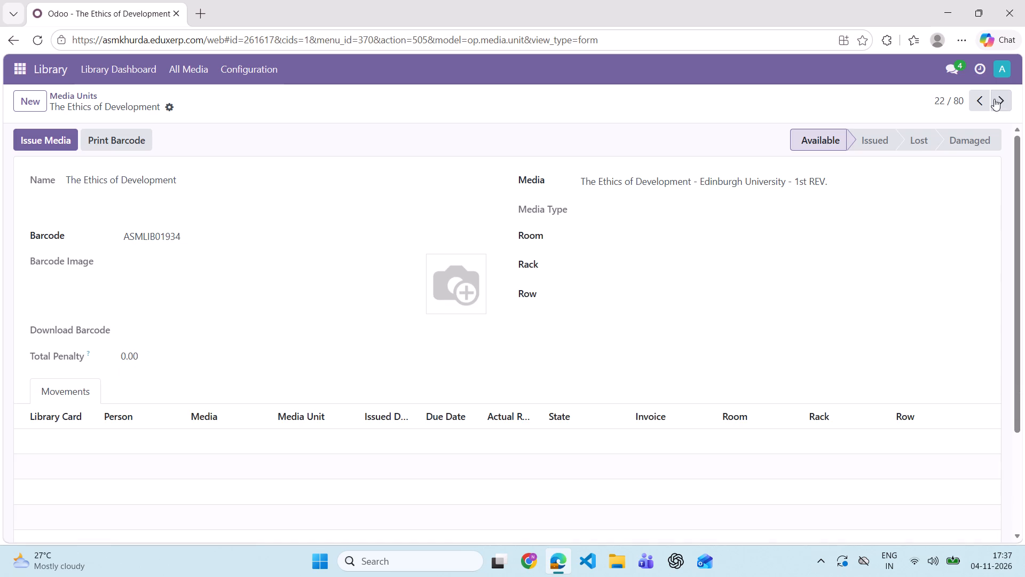
# Generate the barcode image of the ASMLIB01934 unit by removing and re-entering the barcode's final 4, and go to the next record.
pyautogui.click(255, 240)
pyautogui.press('BackSpace')
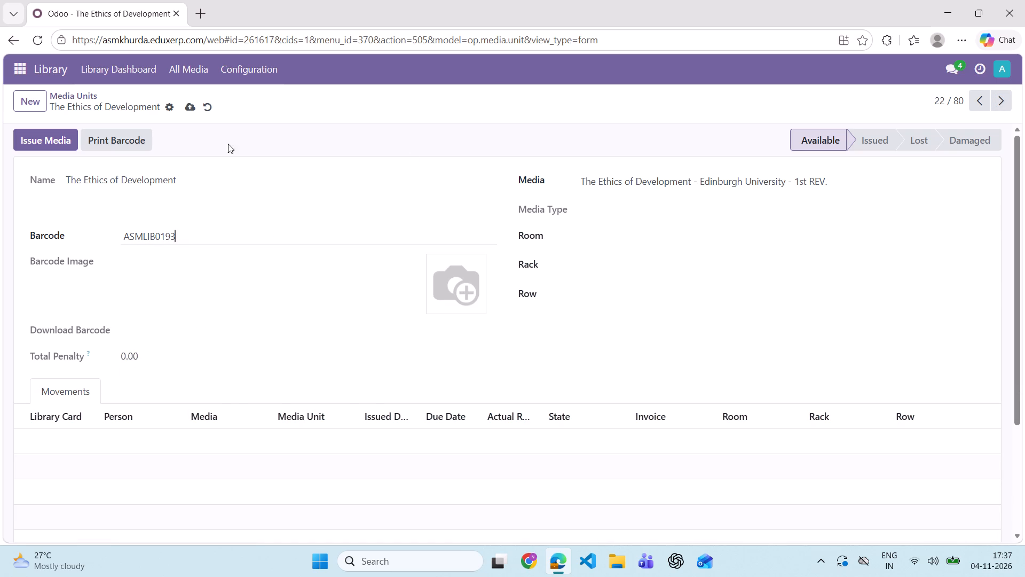
pyautogui.click(228, 137)
pyautogui.click(204, 236)
pyautogui.press('4')
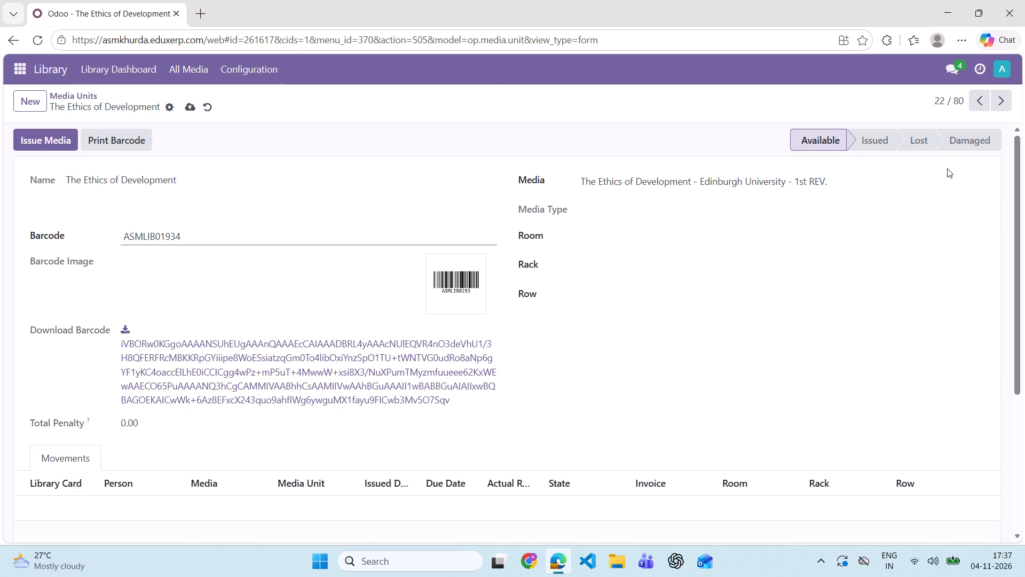
pyautogui.click(998, 102)
# Generate the barcode image of the ASMLIB01937 unit by removing and re-entering the barcode's final 7, and go to the next record.
pyautogui.click(201, 230)
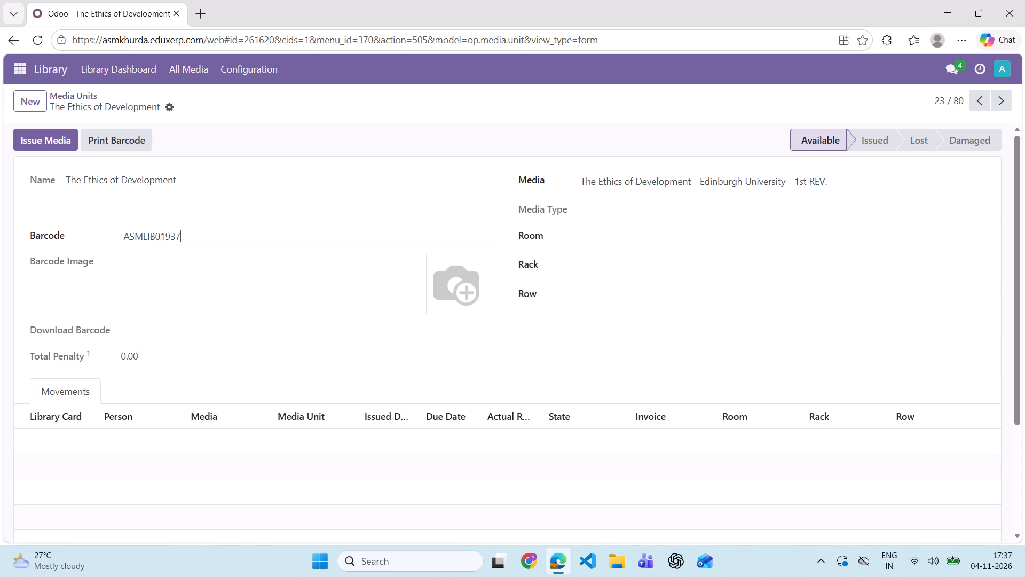
pyautogui.press('BackSpace')
pyautogui.click(194, 165)
pyautogui.click(191, 239)
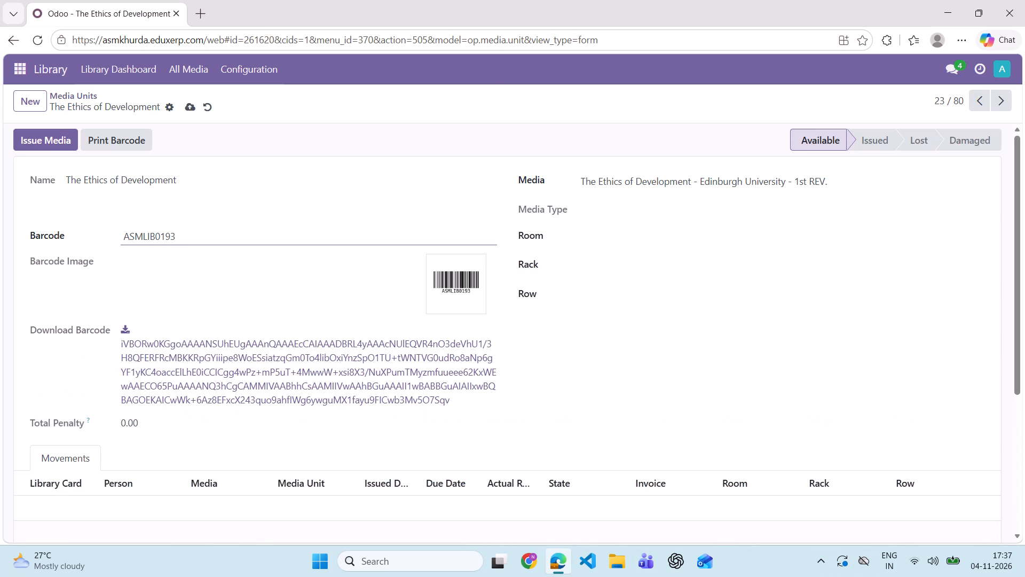
pyautogui.press('7')
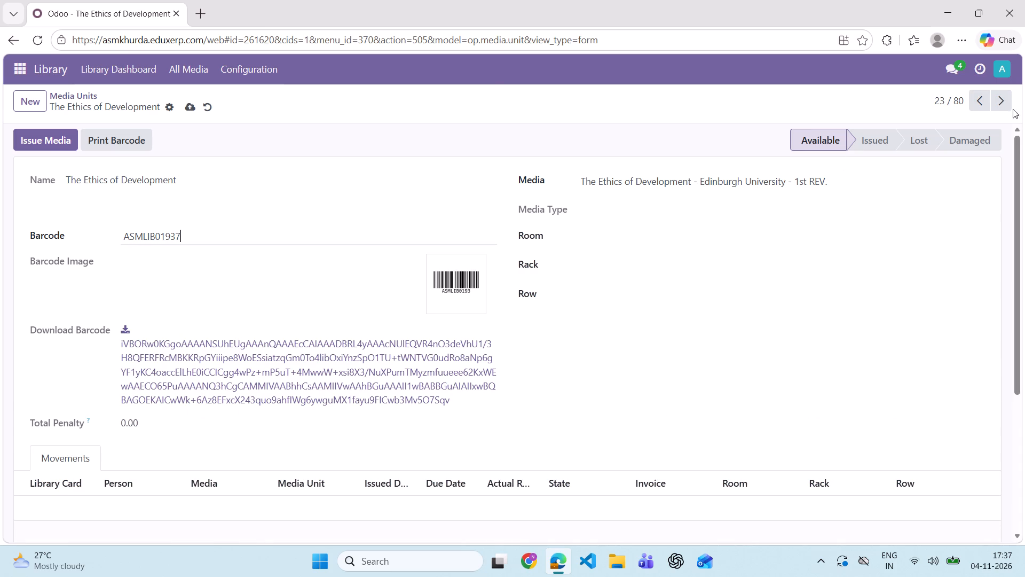
pyautogui.click(1006, 106)
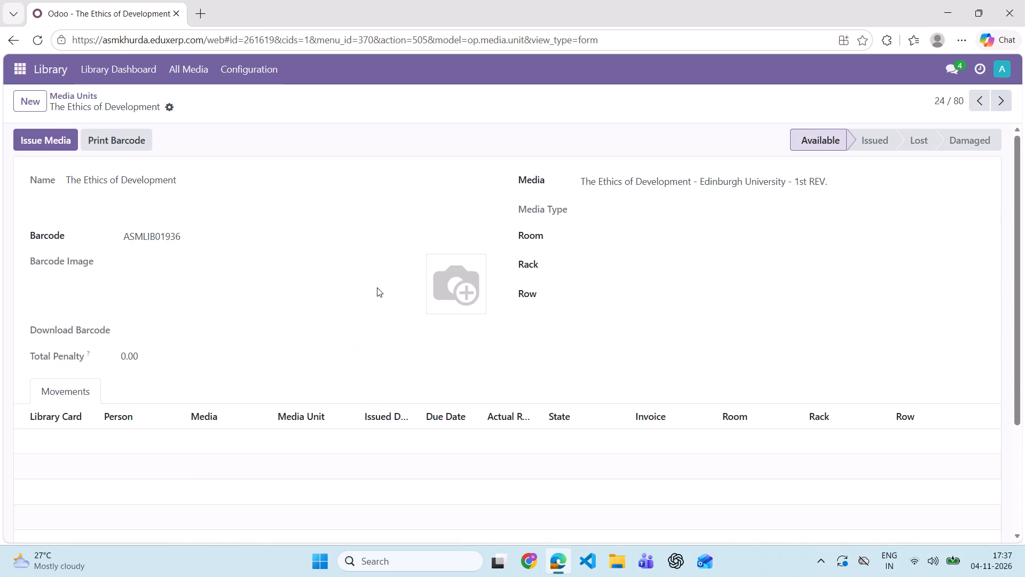
# Generate the barcode image of the ASMLIB01936 unit by removing and re-entering the barcode's final 6, and go to the next record.
pyautogui.click(190, 236)
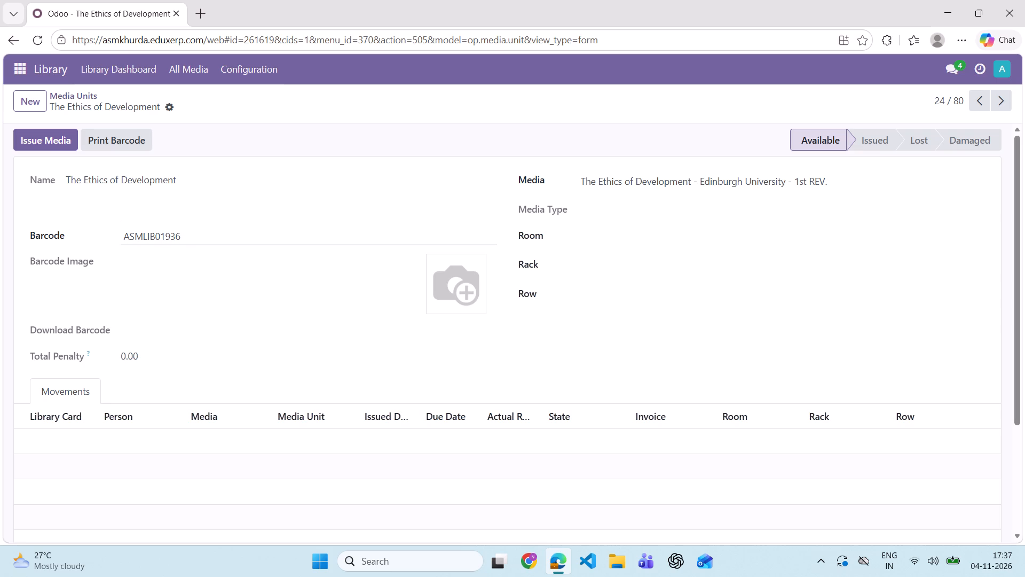
pyautogui.press('BackSpace')
pyautogui.click(207, 175)
pyautogui.click(206, 237)
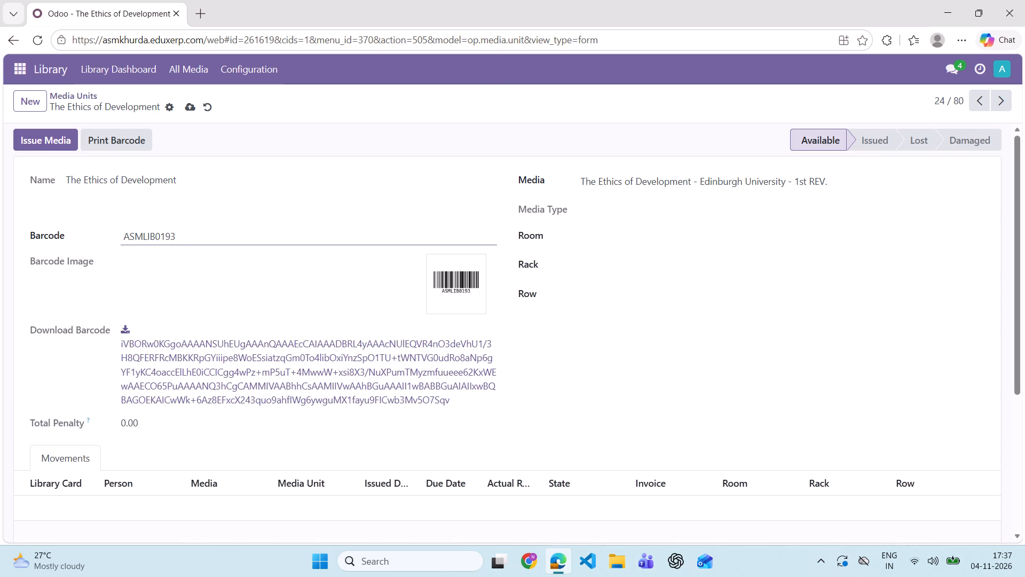
pyautogui.press('6')
pyautogui.click(1008, 99)
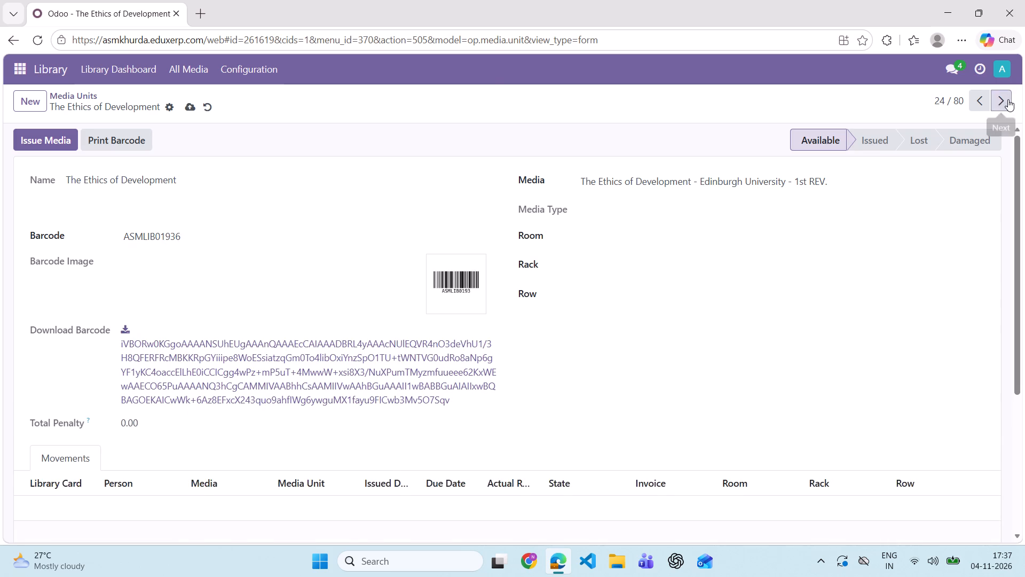
# Generate the barcode image of the ASMLIB01948 unit by removing and re-entering the barcode's final 8, and go to the next record.
pyautogui.click(208, 237)
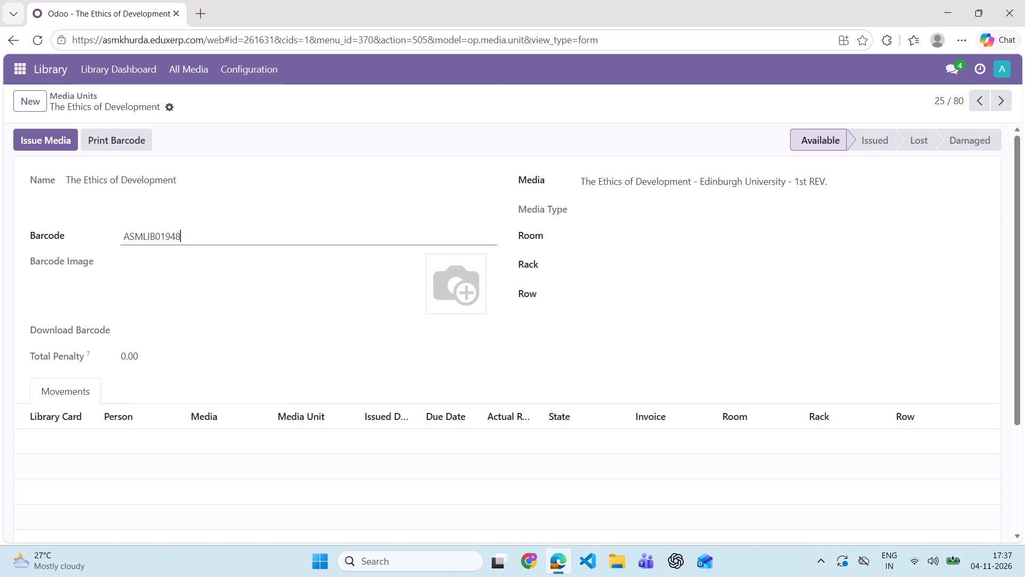
pyautogui.press('BackSpace')
pyautogui.click(250, 162)
pyautogui.click(228, 232)
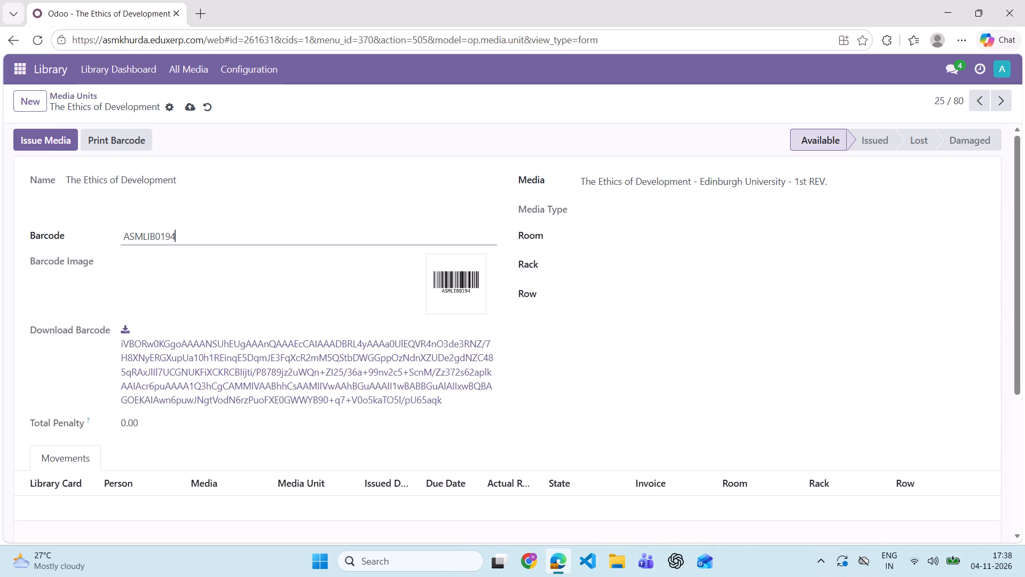
pyautogui.press('8')
pyautogui.click(1003, 103)
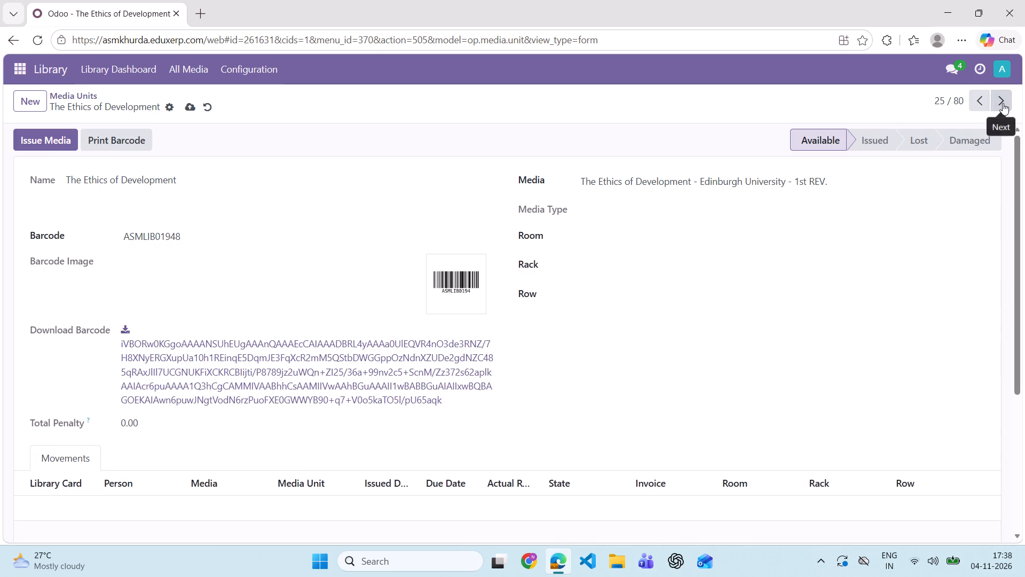
# Generate the barcode image of the ASMLIB01947 unit by removing and re-entering the barcode's final 7, and go to the next record.
pyautogui.click(239, 230)
pyautogui.press('BackSpace')
pyautogui.click(255, 169)
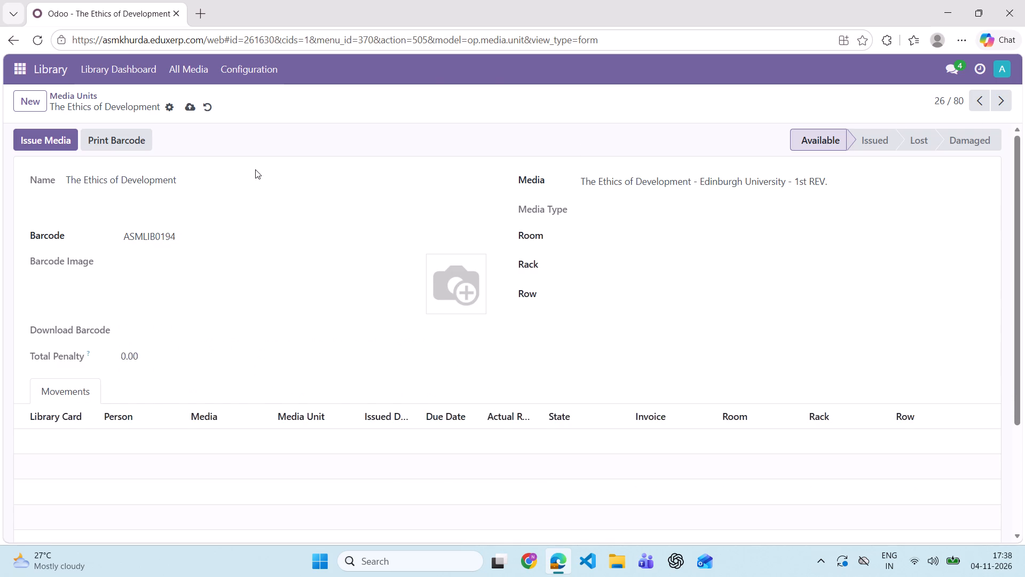
pyautogui.click(222, 239)
pyautogui.press('7')
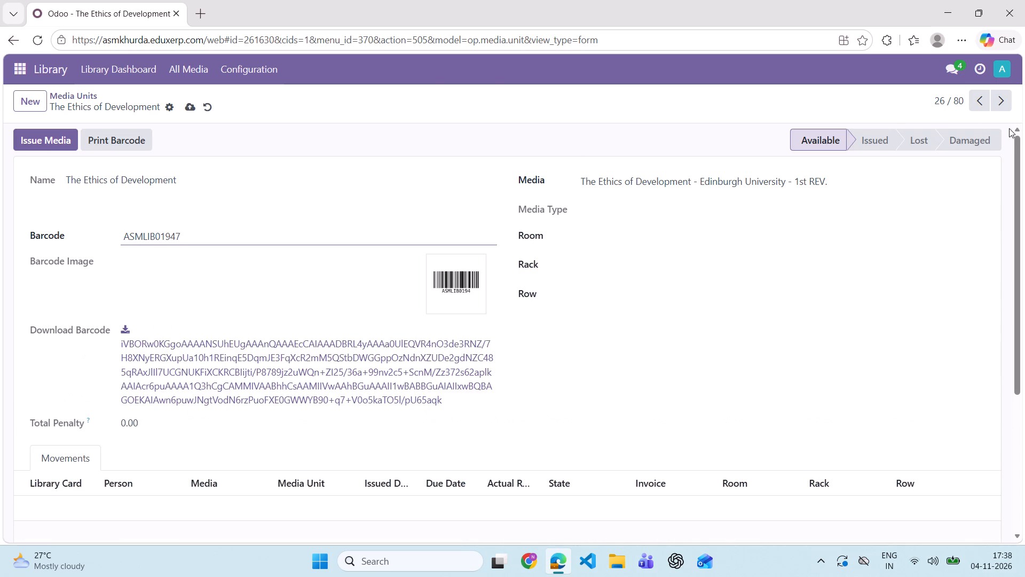
pyautogui.click(999, 100)
# Generate the barcode image of the ASMLIB01946 unit by removing and re-entering the barcode's final 6, and go to the next record.
pyautogui.click(227, 234)
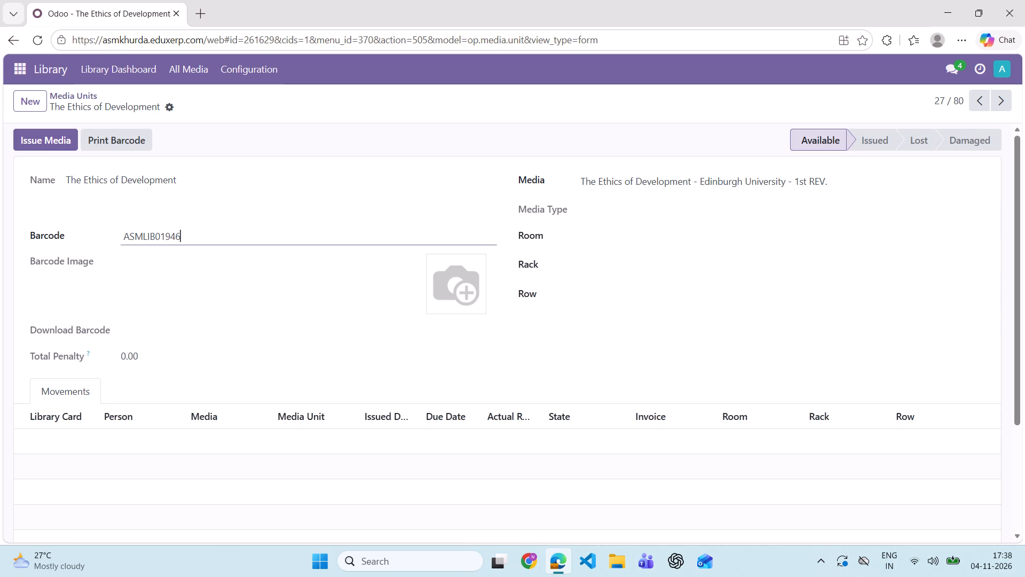
pyautogui.press('BackSpace')
pyautogui.click(234, 177)
pyautogui.click(214, 235)
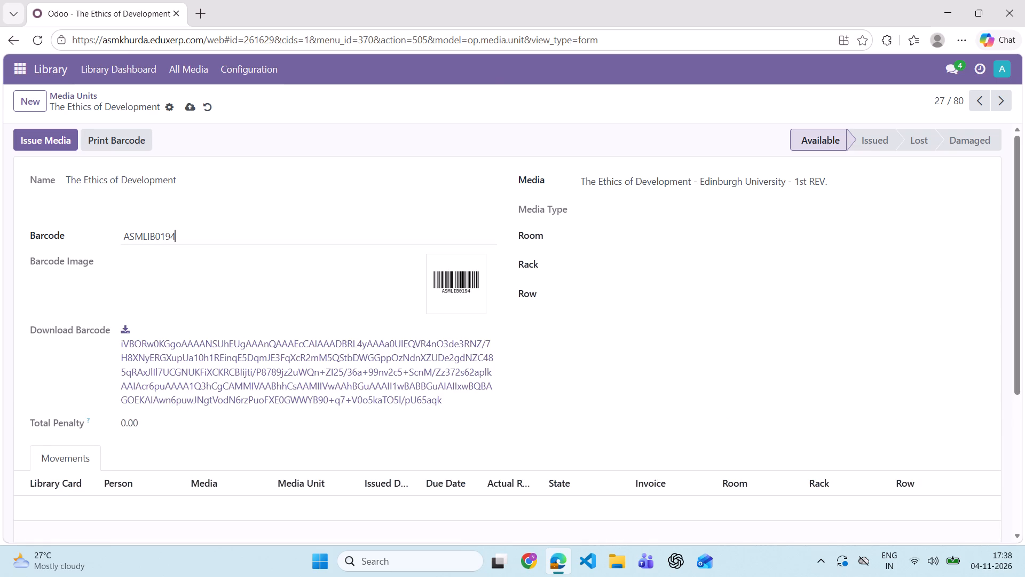
pyautogui.press('6')
pyautogui.click(1010, 107)
# Generate the barcode image of the ASMLIB01945 unit by removing and re-entering the barcode's final 5, and go to the next record.
pyautogui.click(226, 235)
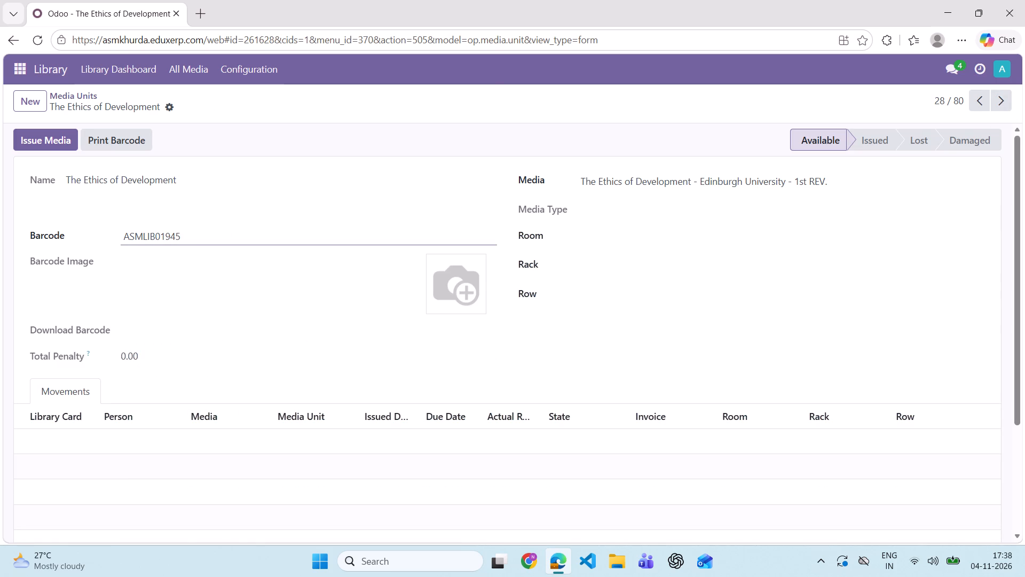
pyautogui.press('BackSpace')
pyautogui.click(241, 178)
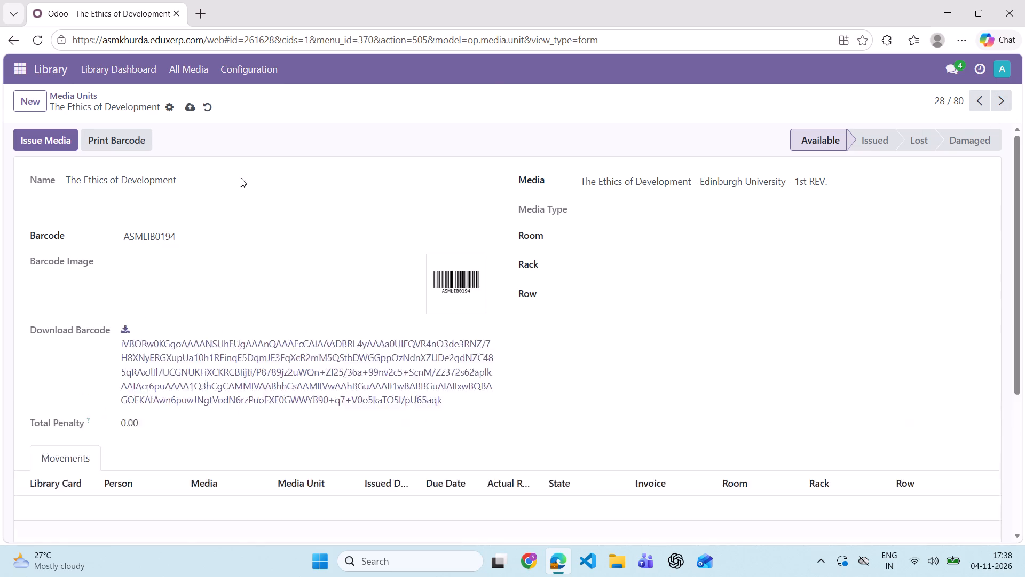
pyautogui.click(225, 235)
pyautogui.press('5')
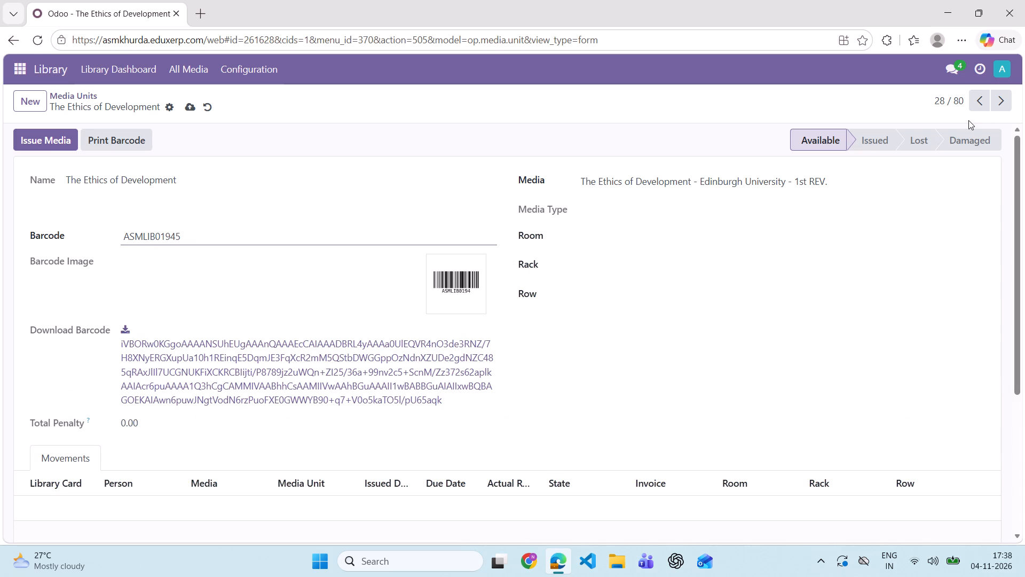
pyautogui.click(1000, 108)
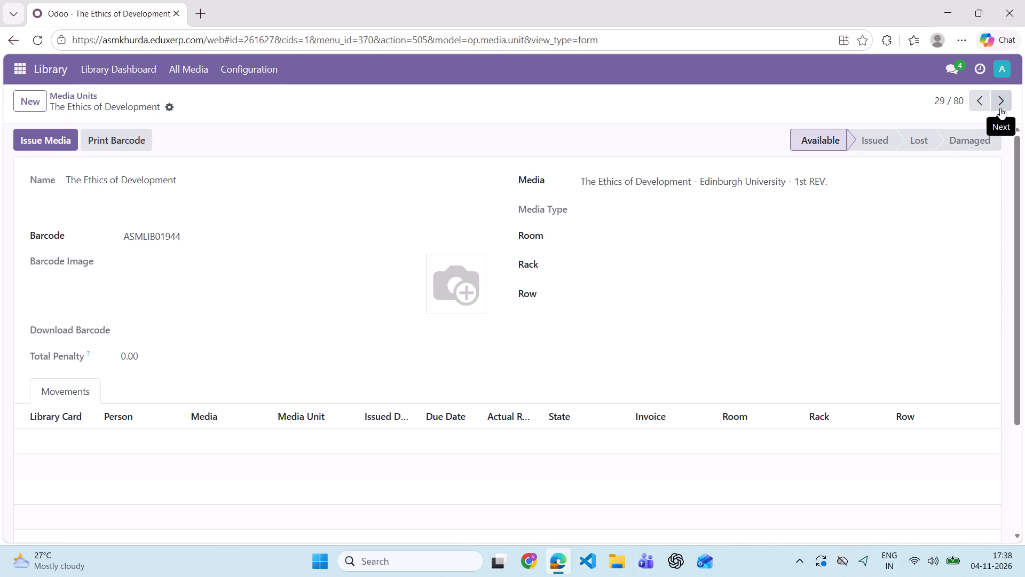
# Generate the barcode image of the ASMLIB01944 unit by removing and re-entering the barcode's final 4, and go to the next record.
pyautogui.click(246, 230)
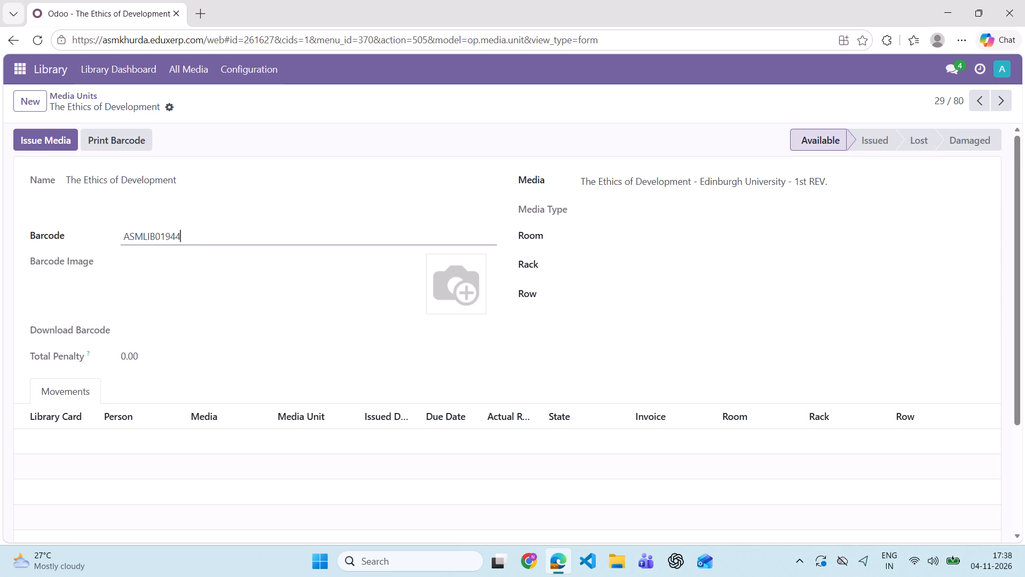
pyautogui.press('BackSpace')
pyautogui.click(231, 175)
pyautogui.click(212, 238)
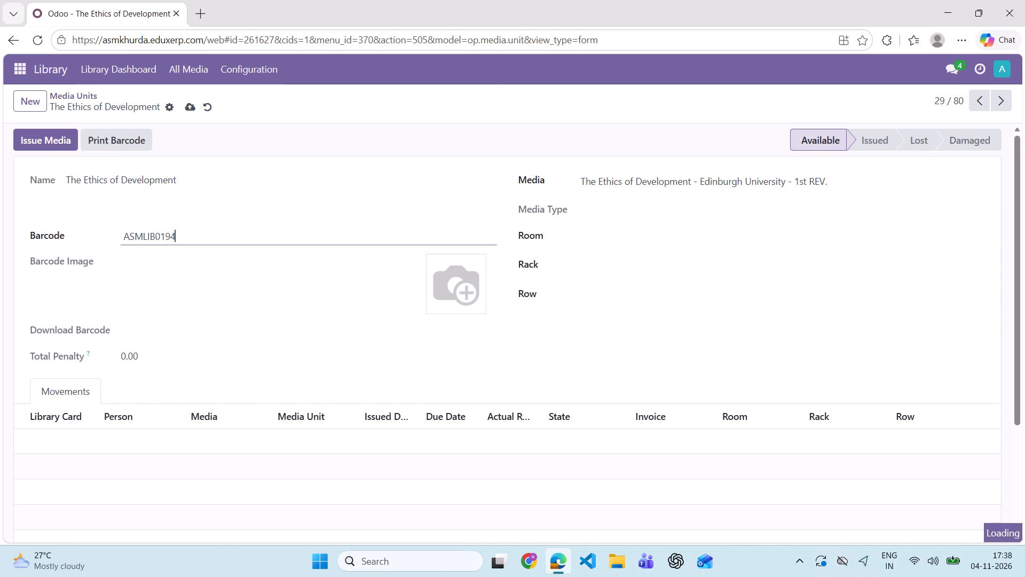
pyautogui.press('4')
pyautogui.click(1006, 92)
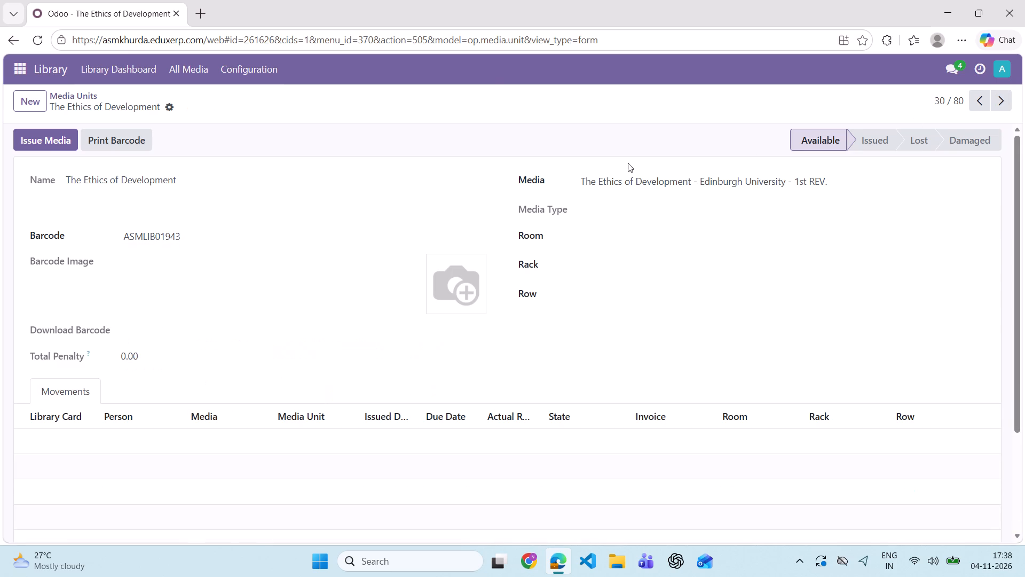
# Generate the barcode image of the ASMLIB01943 unit by removing and re-entering the barcode's final 3, and go to the next record.
pyautogui.click(214, 240)
pyautogui.press('BackSpace')
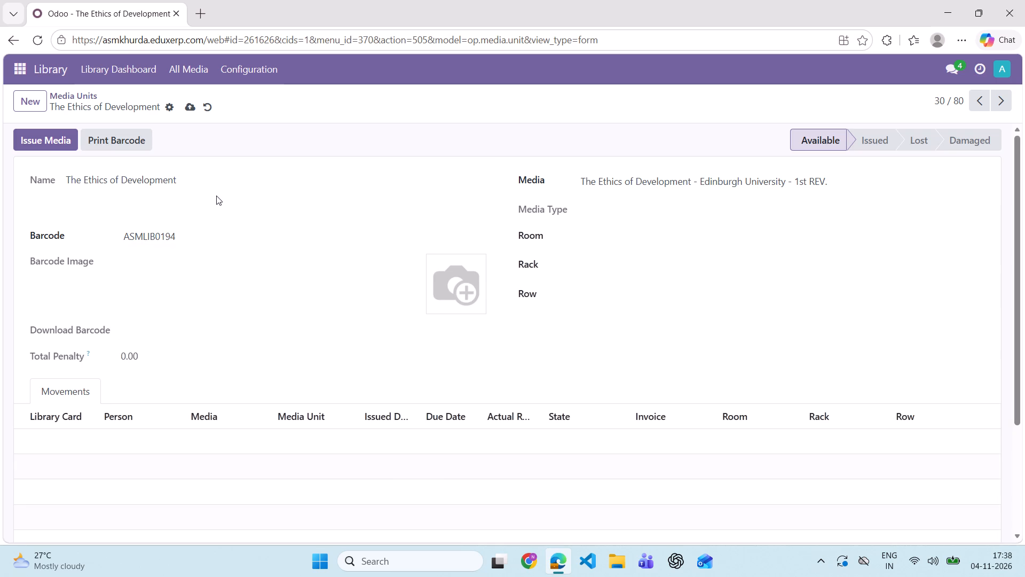
pyautogui.click(216, 196)
pyautogui.click(204, 248)
pyautogui.click(206, 243)
pyautogui.press('3')
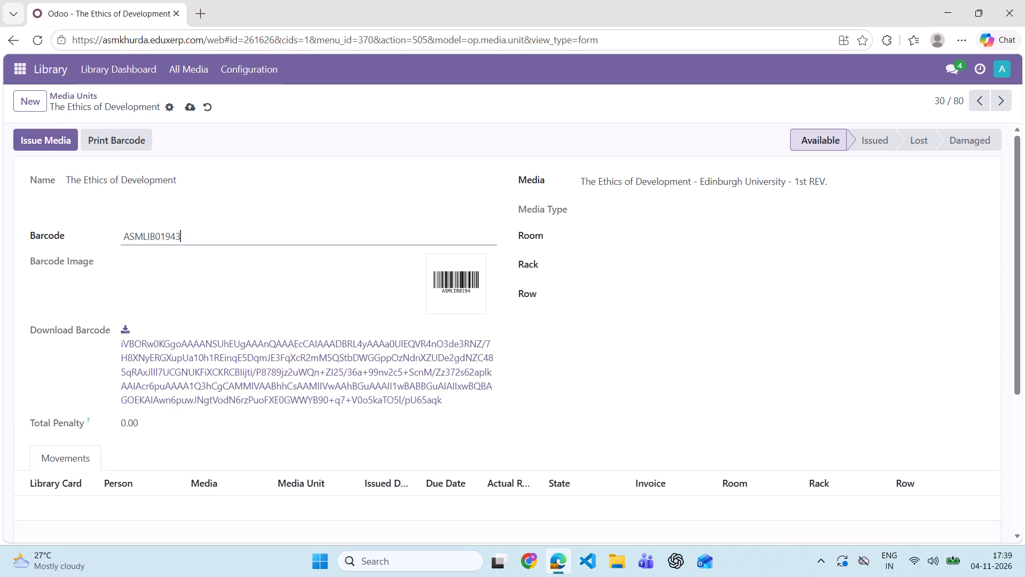
pyautogui.click(999, 97)
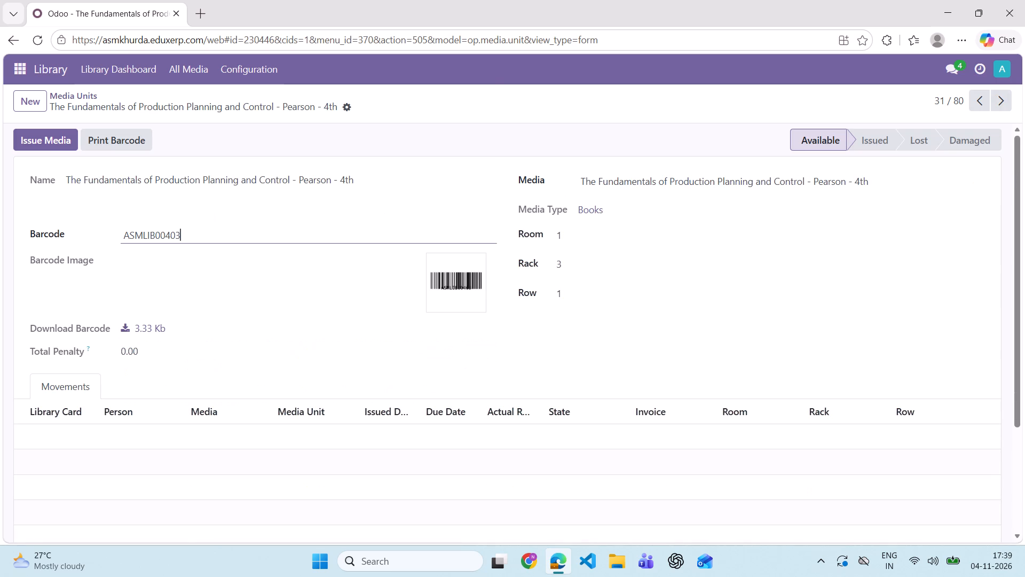
# Regenerate the barcode image of the ASMLIB00403 unit by removing and re-entering the barcode's final 3, and go to the next record.
pyautogui.click(203, 236)
pyautogui.press('BackSpace')
pyautogui.click(258, 157)
pyautogui.click(216, 232)
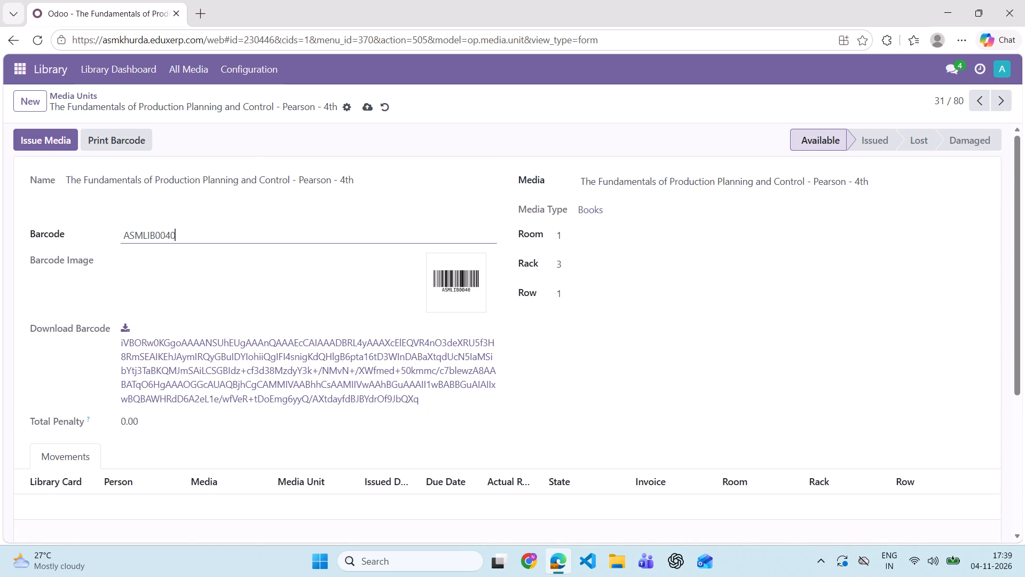
pyautogui.press('3')
pyautogui.click(1003, 91)
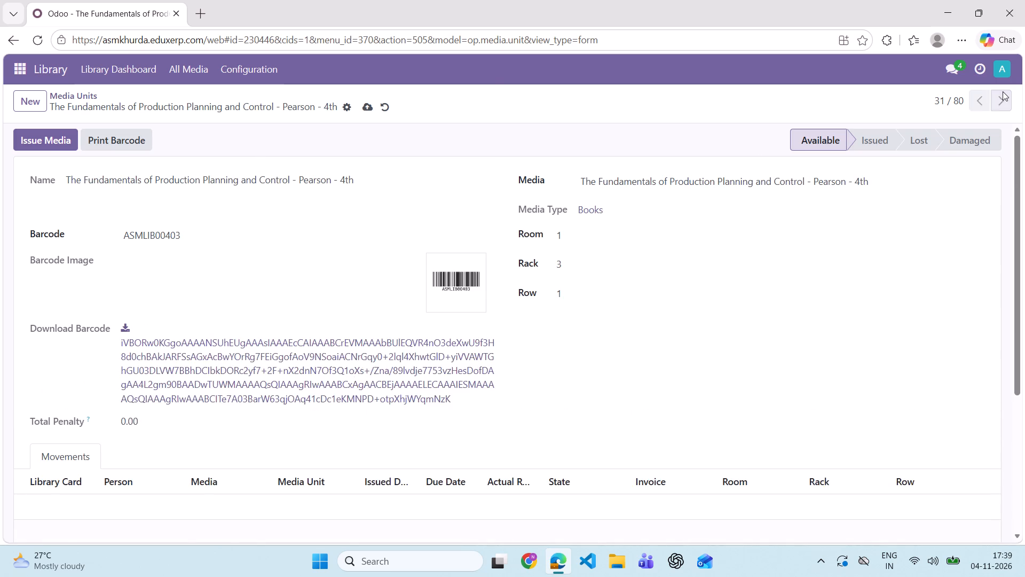
# Regenerate the barcode image of the ASMLIB00617 unit by removing and re-entering the barcode's final 7, and go to the next record.
pyautogui.click(184, 238)
pyautogui.press('BackSpace')
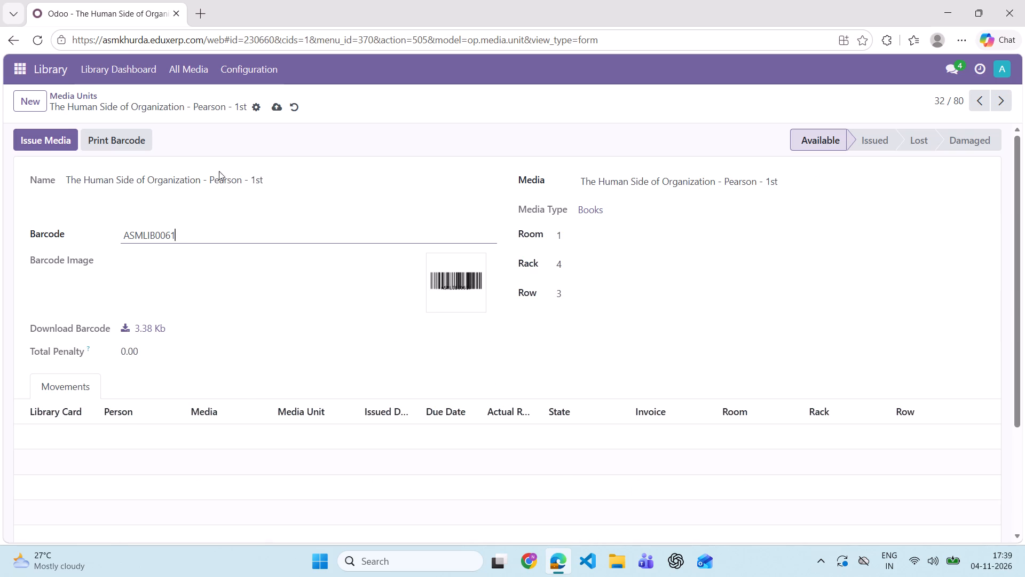
pyautogui.click(231, 148)
pyautogui.click(206, 237)
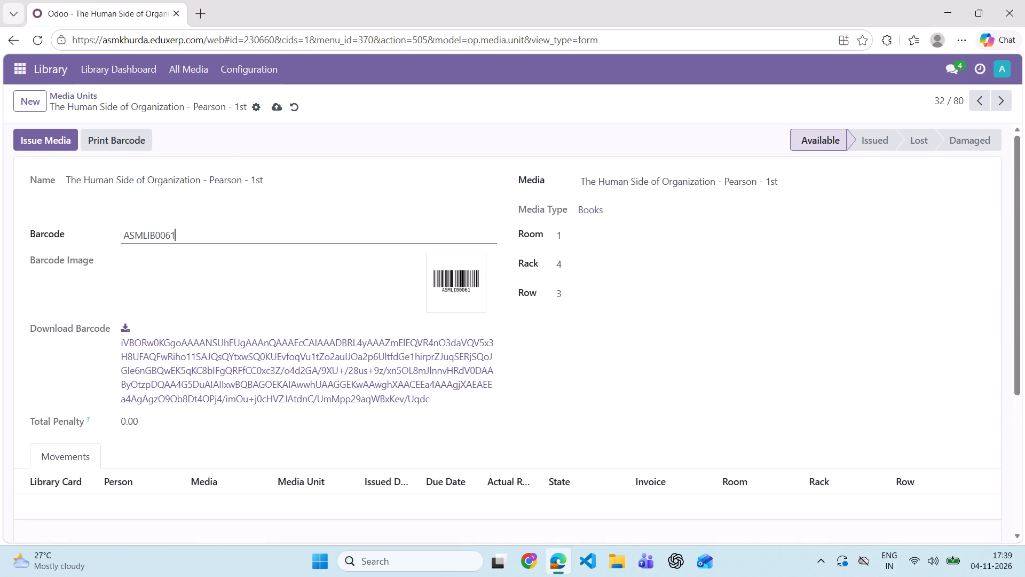
pyautogui.press('7')
pyautogui.click(1002, 95)
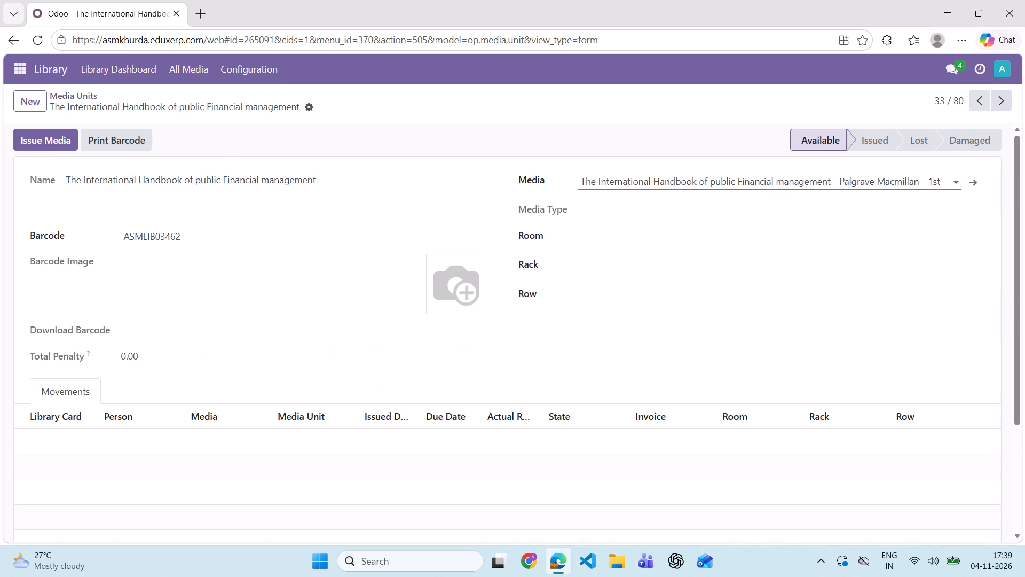
# Generate the barcode image of the ASMLIB03462 unit by removing and re-entering the barcode's final 2, and go to the next record.
pyautogui.click(185, 232)
pyautogui.press('BackSpace')
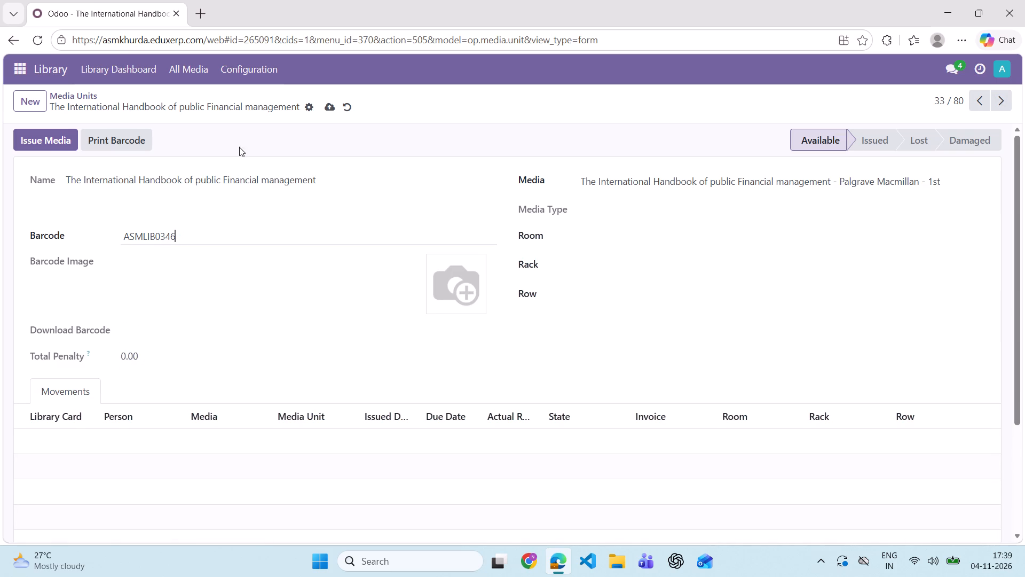
pyautogui.click(239, 147)
pyautogui.moveTo(195, 222); pyautogui.dragTo(193, 228)
pyautogui.click(193, 236)
pyautogui.press('2')
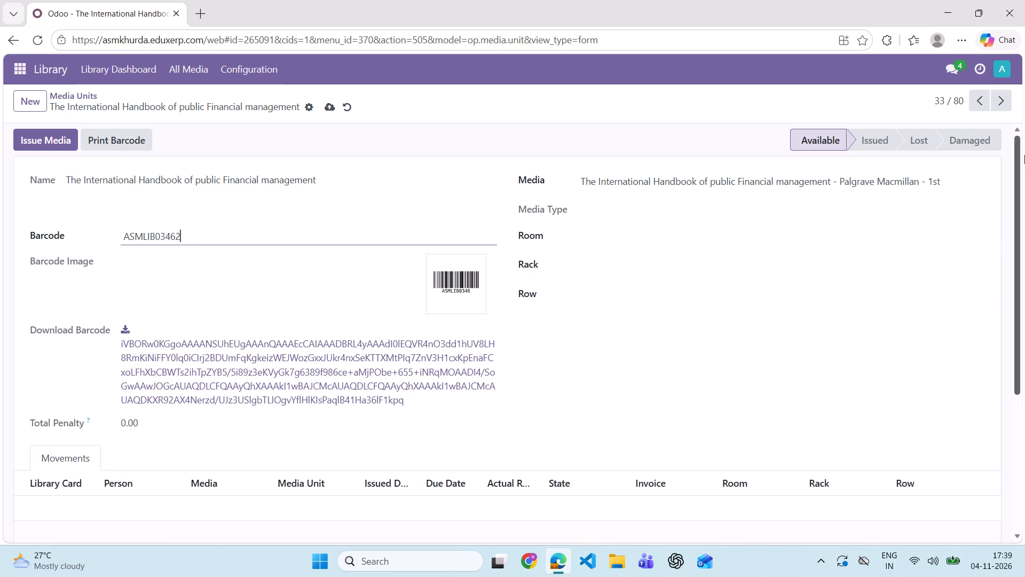
pyautogui.click(1013, 106)
pyautogui.click(1006, 105)
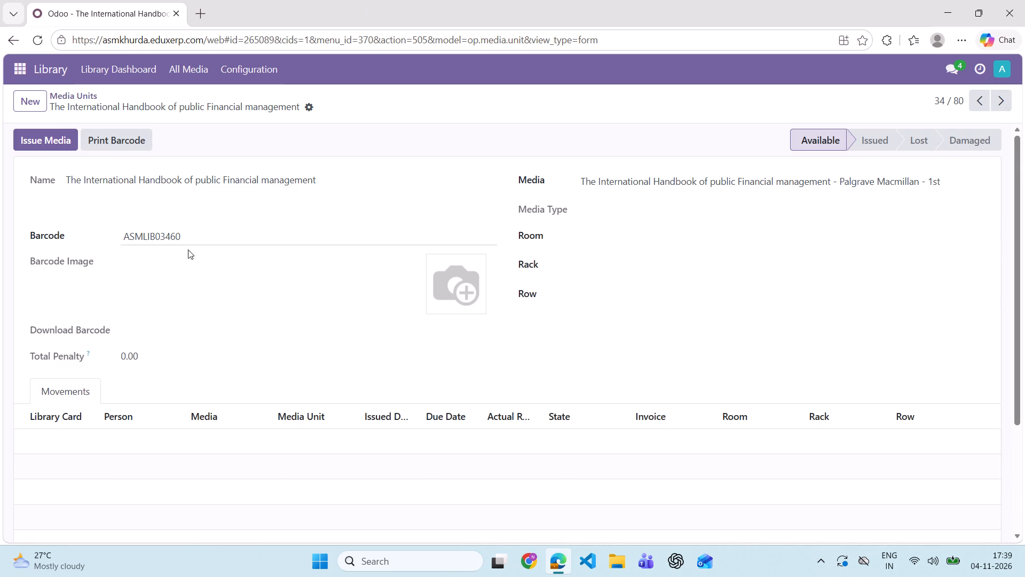
# Generate the barcode image of the ASMLIB03460 unit by removing and re-entering the barcode's final 0, and go to the next record.
pyautogui.click(199, 236)
pyautogui.press('BackSpace')
pyautogui.click(248, 146)
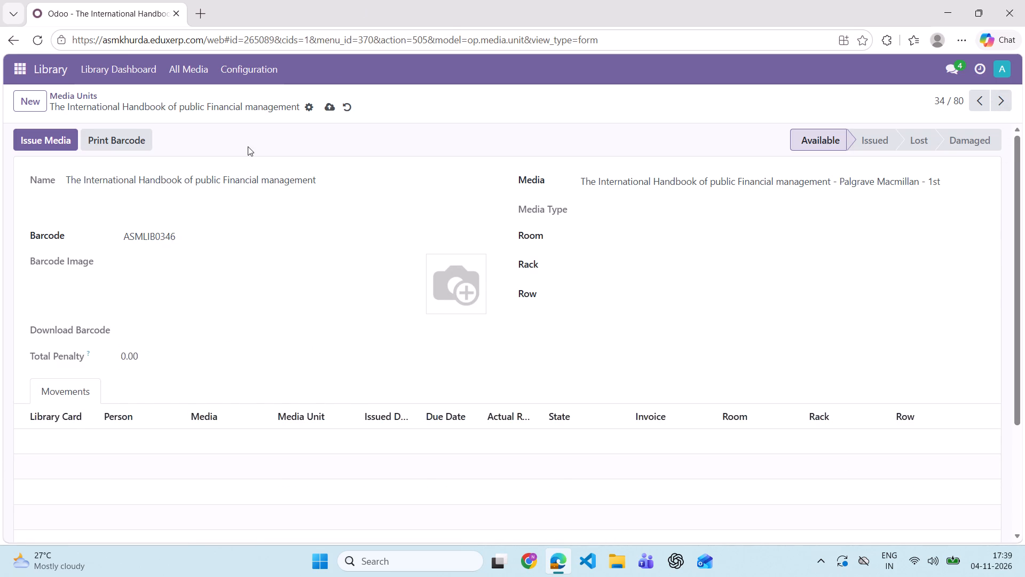
pyautogui.doubleClick(230, 237)
pyautogui.click(230, 237)
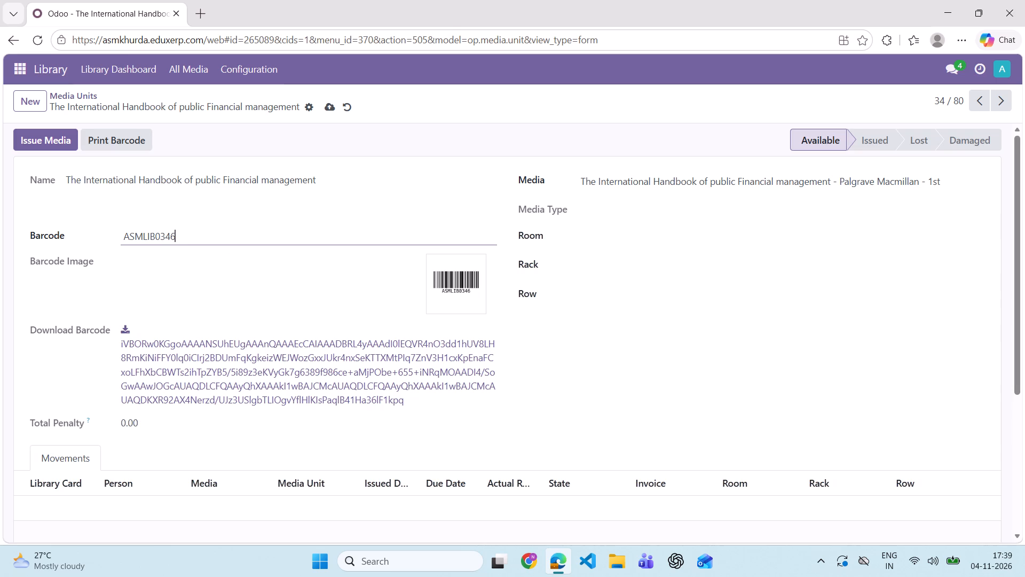
pyautogui.press('0')
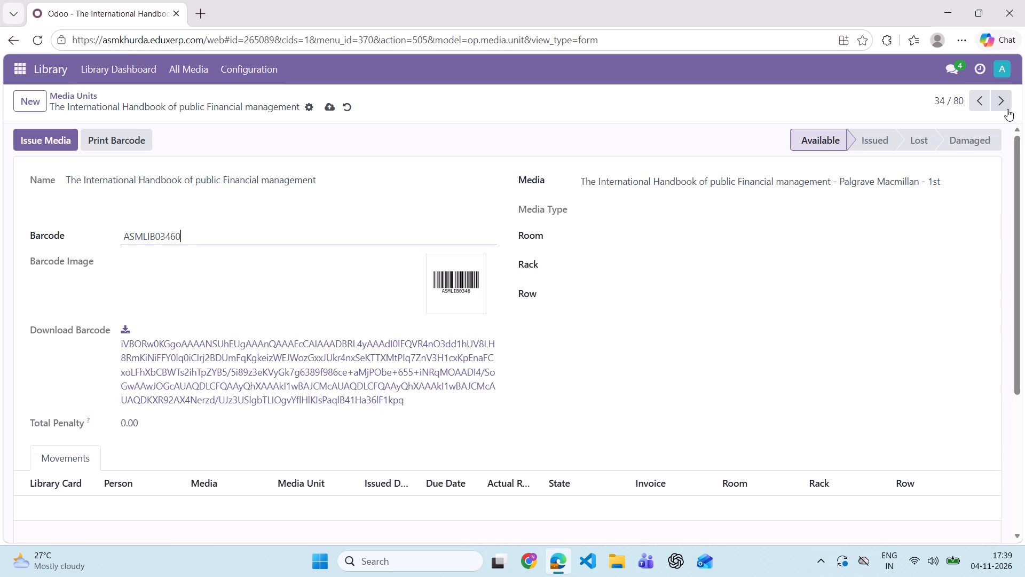
pyautogui.click(1006, 108)
# Regenerate the barcode image of the ASMLIB03465 unit by removing and re-entering the barcode's final 5, and go to the next record.
pyautogui.click(239, 234)
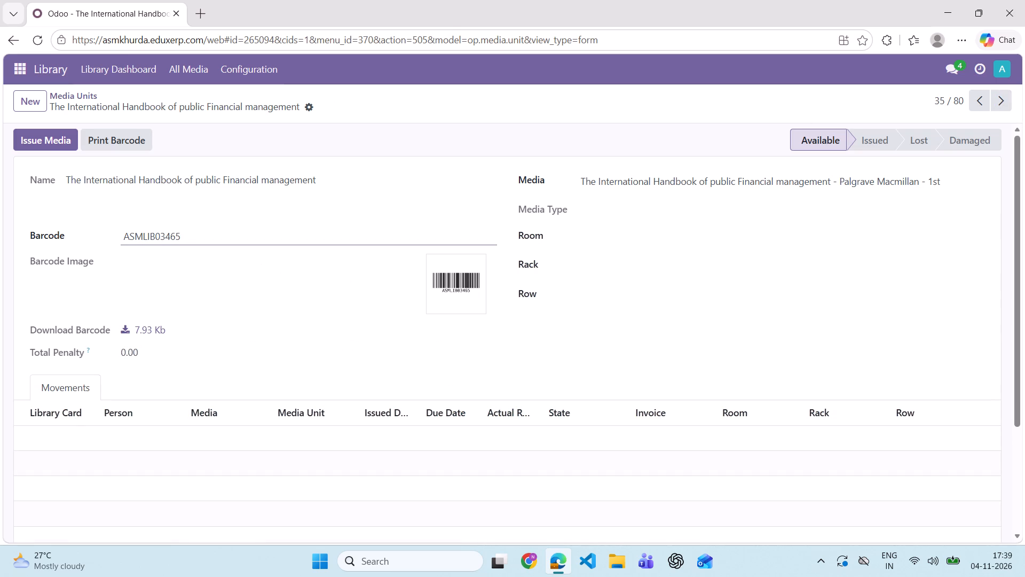
pyautogui.press('BackSpace')
pyautogui.click(280, 143)
pyautogui.click(239, 230)
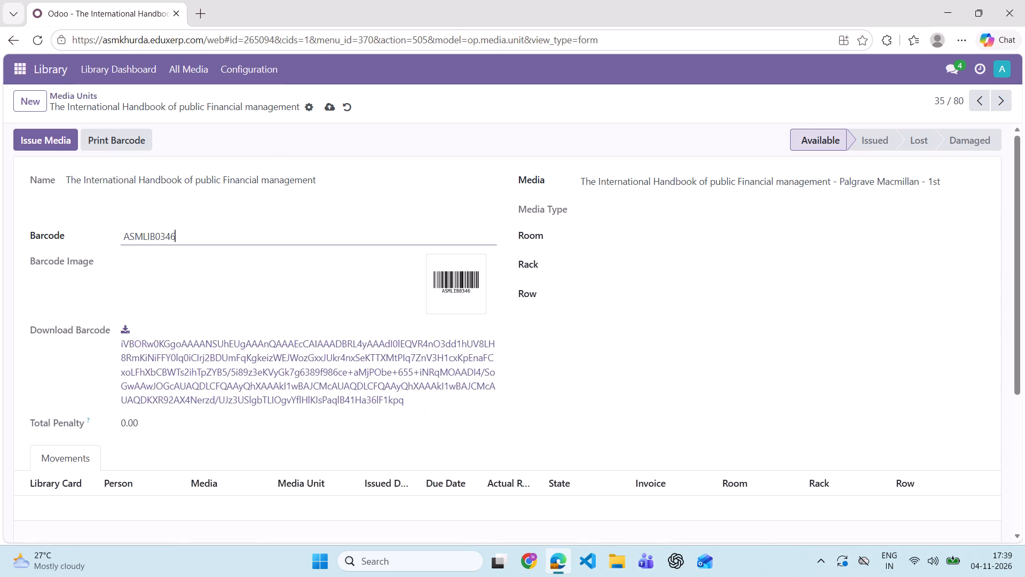
pyautogui.press('5')
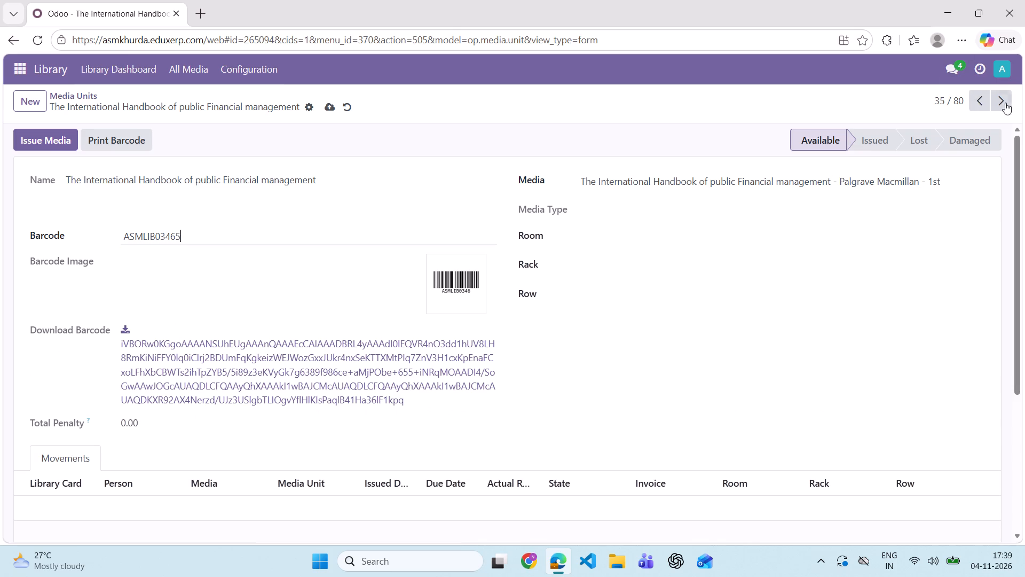
pyautogui.click(1005, 103)
# Generate the barcode image of the ASMLIB03461 unit by removing and re-entering the barcode's final 1, and go to the next record.
pyautogui.click(207, 236)
pyautogui.press('BackSpace')
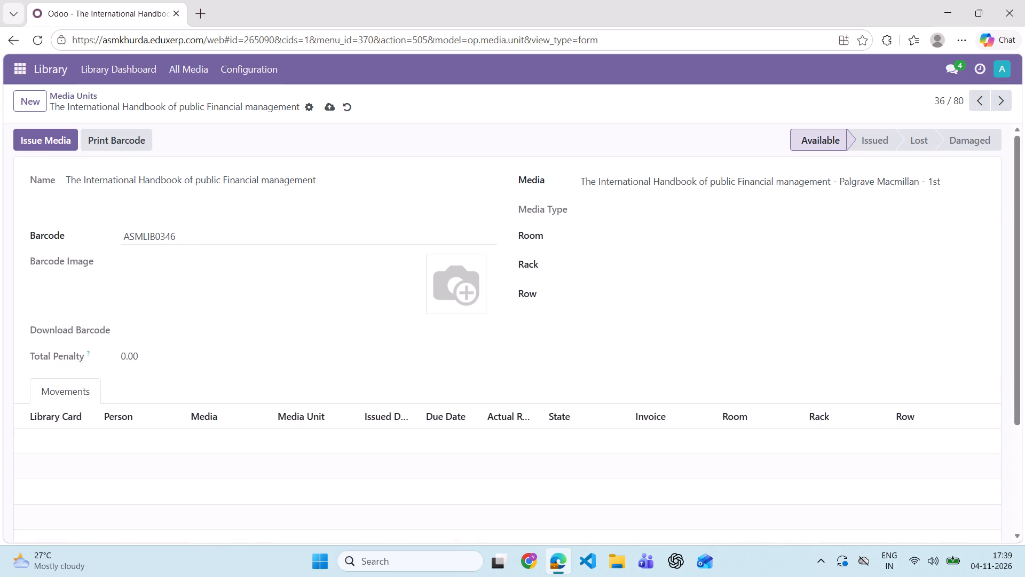
pyautogui.click(236, 135)
pyautogui.click(212, 238)
pyautogui.press('1')
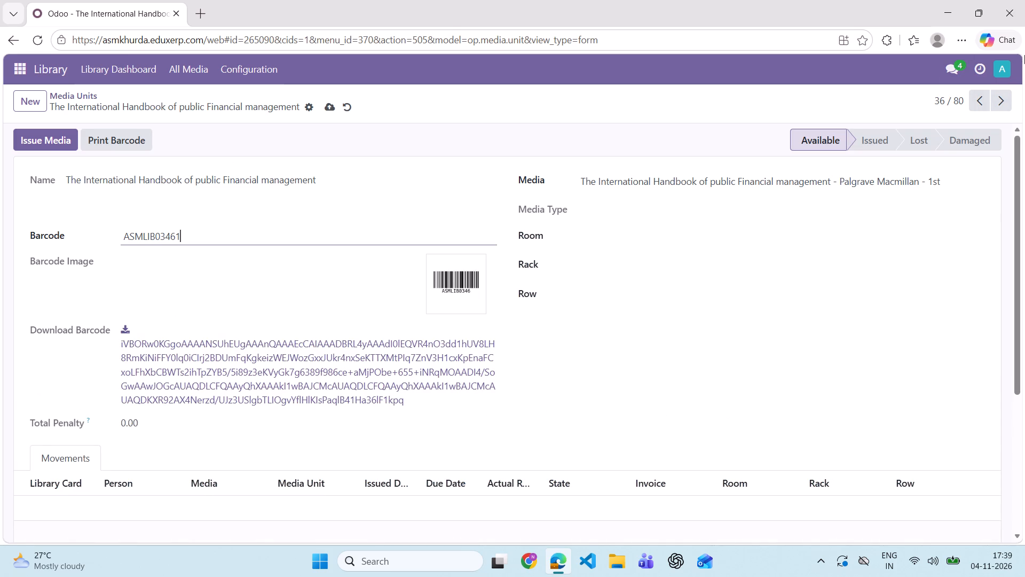
pyautogui.click(1006, 100)
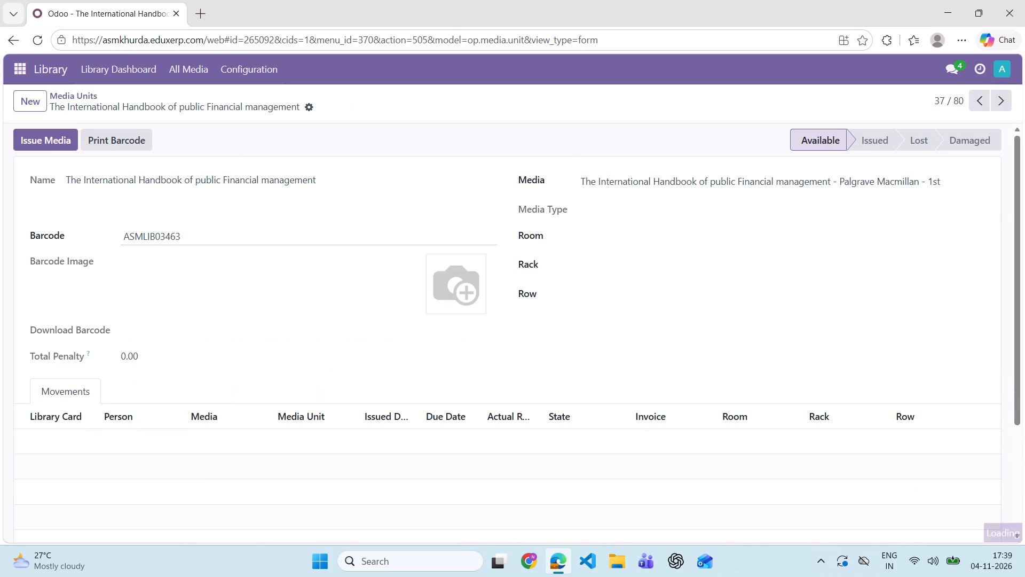
# Go back to the ASMLIB03461 record to check its barcode image, and return to the ASMLIB03463 record.
pyautogui.click(317, 237)
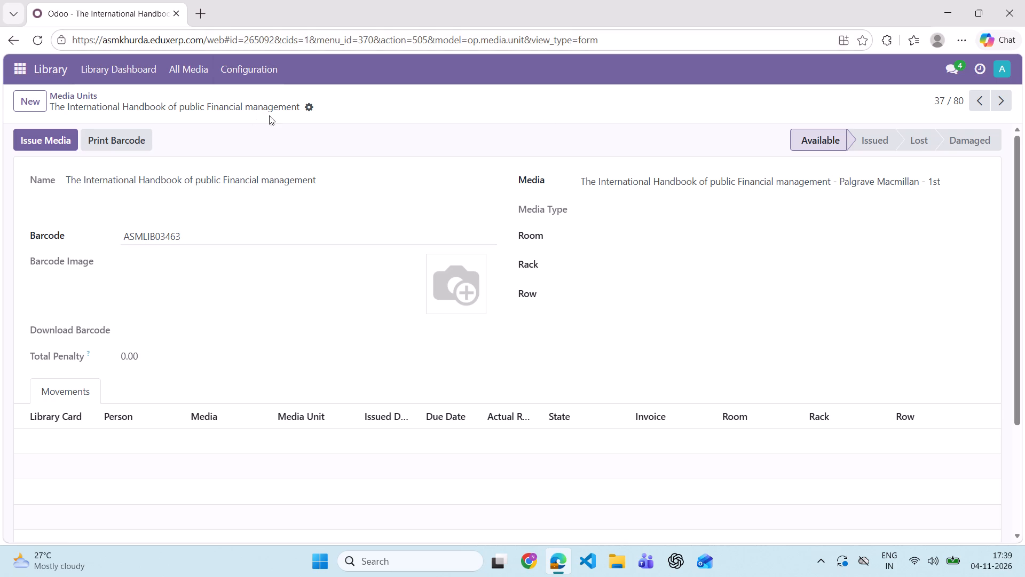
pyautogui.click(983, 107)
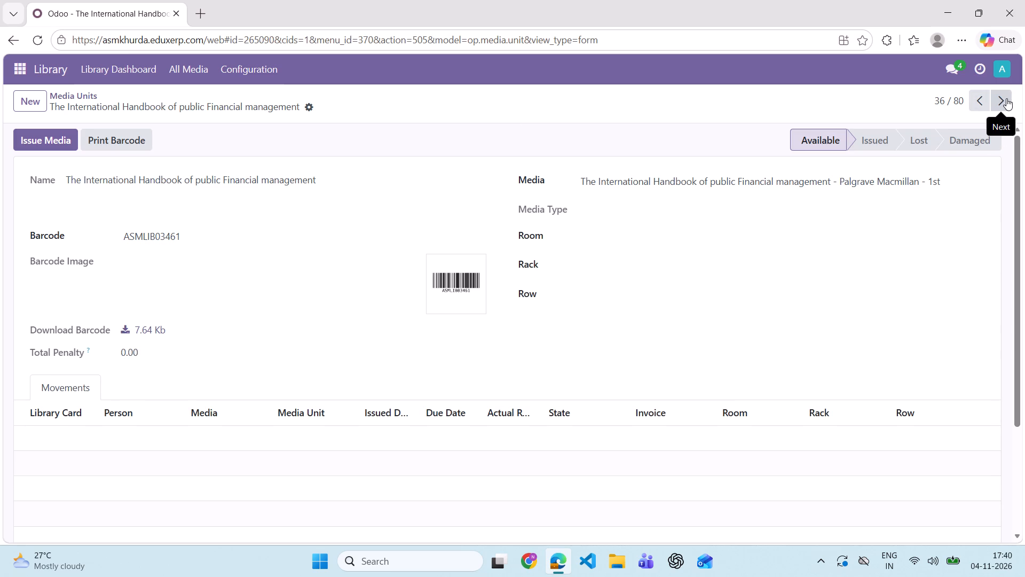
pyautogui.click(1006, 98)
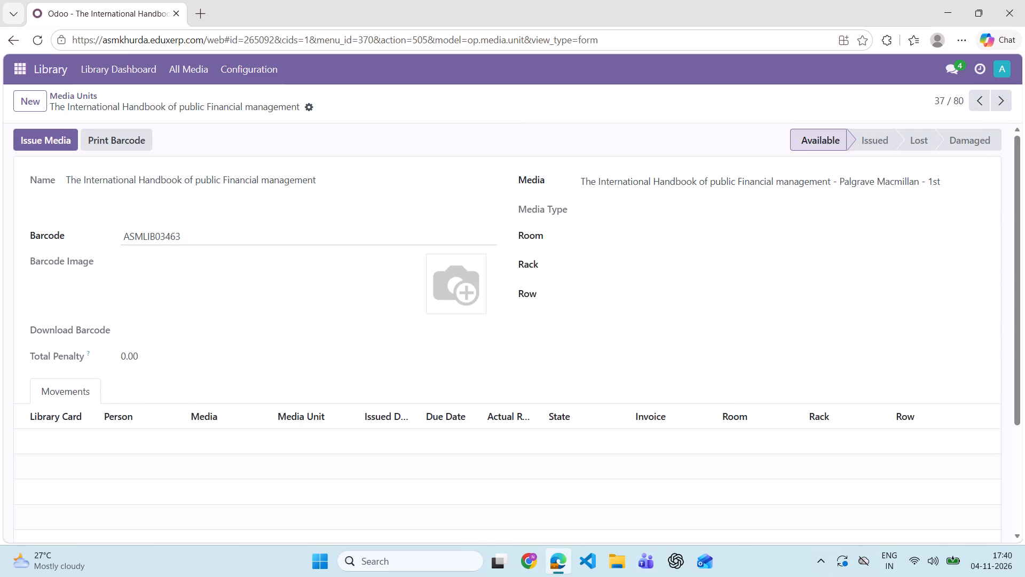
# Generate the barcode image of the ASMLIB03463 unit by removing and re-entering the barcode's final 3, and go to the next record.
pyautogui.click(222, 237)
pyautogui.press('BackSpace')
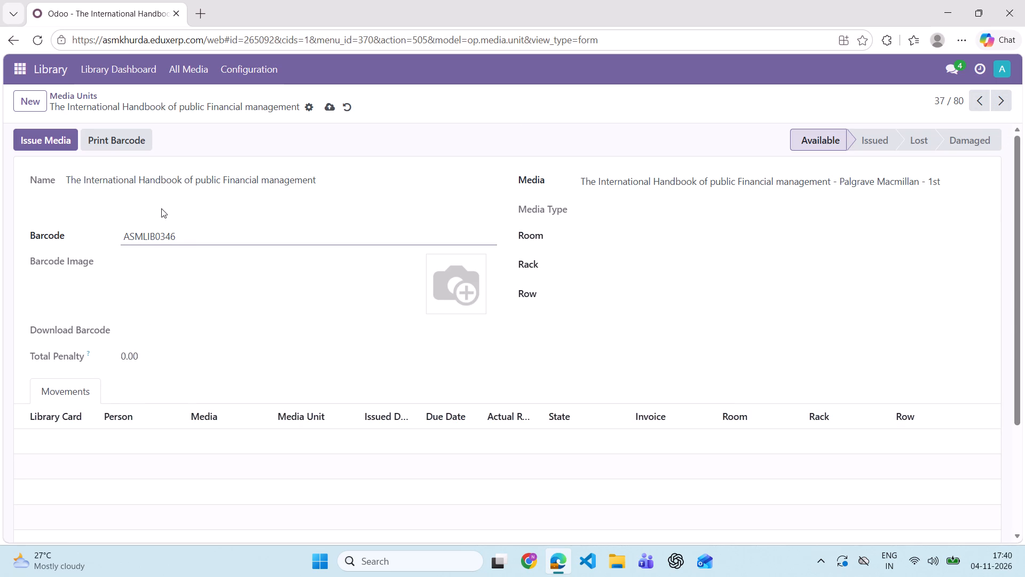
pyautogui.click(215, 147)
pyautogui.click(210, 233)
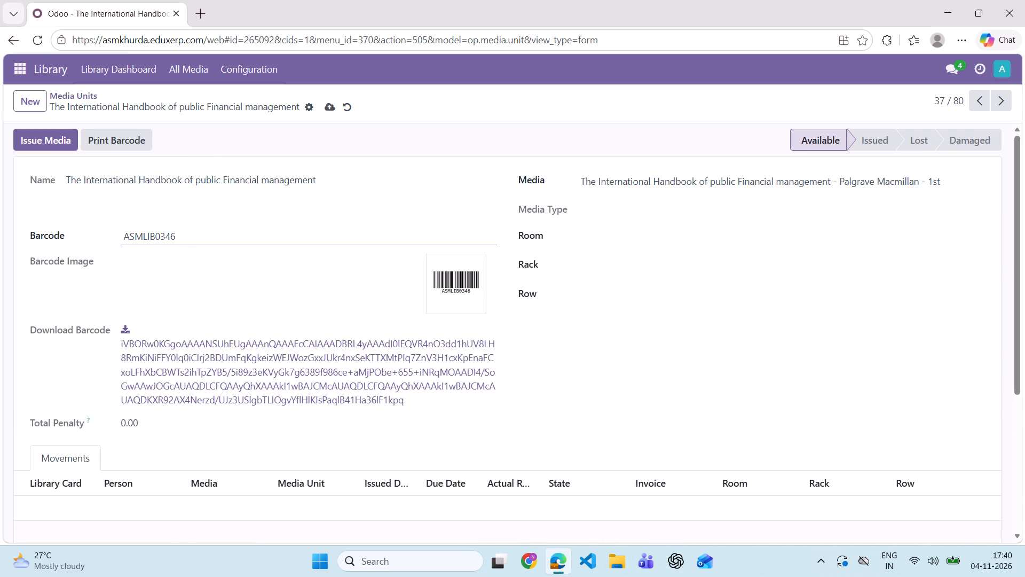
pyautogui.press('3')
pyautogui.click(1001, 100)
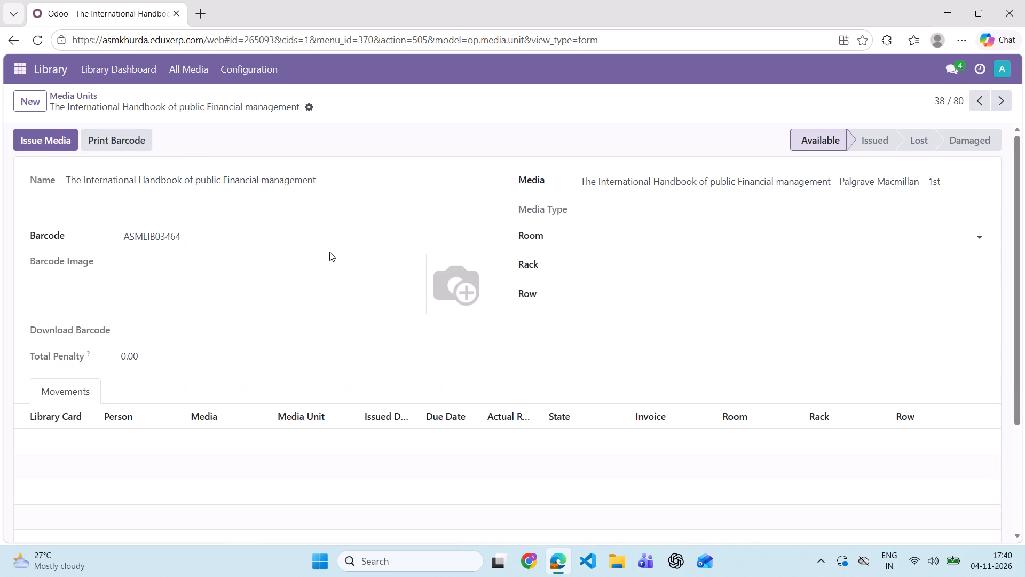
# Generate the barcode image of the ASMLIB03464 unit by removing and re-entering the barcode's final 4, and go to the next record.
pyautogui.click(282, 244)
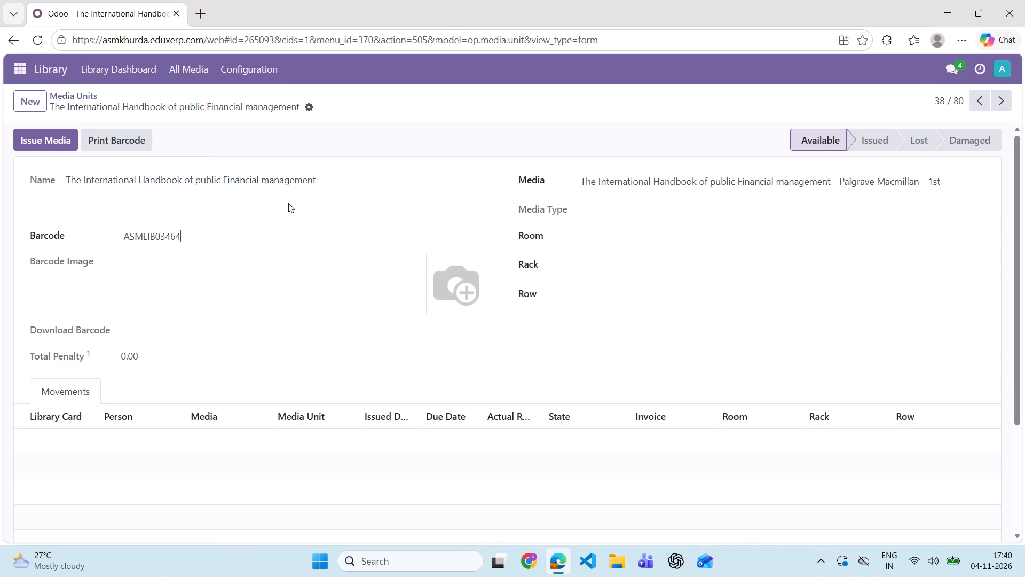
pyautogui.press('BackSpace')
pyautogui.click(241, 130)
pyautogui.click(186, 232)
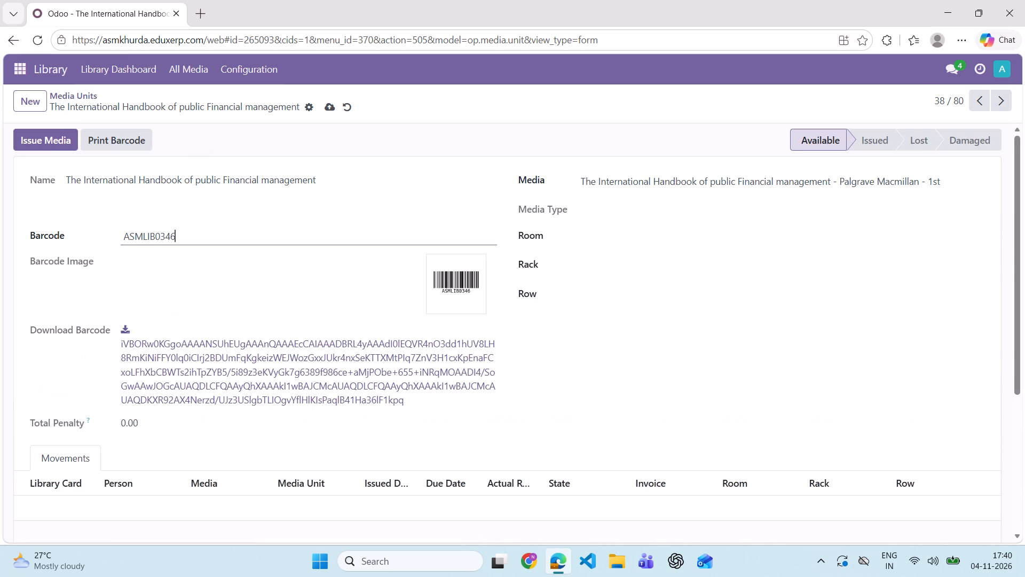
pyautogui.press('4')
pyautogui.click(1004, 102)
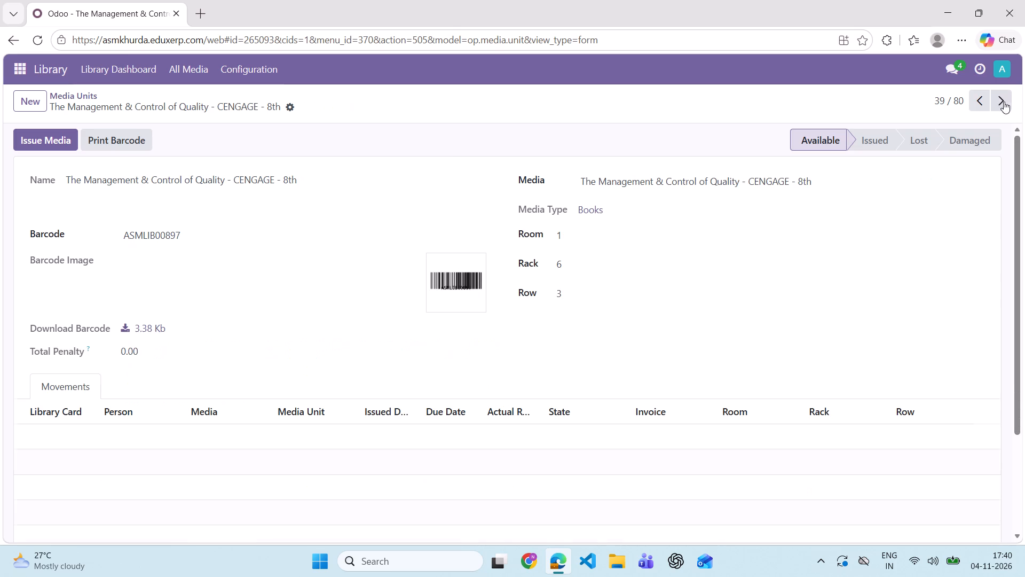
# Open the barcode of the ASMLIB00897 unit, The Management & Control of Quality, for editing.
pyautogui.click(238, 234)
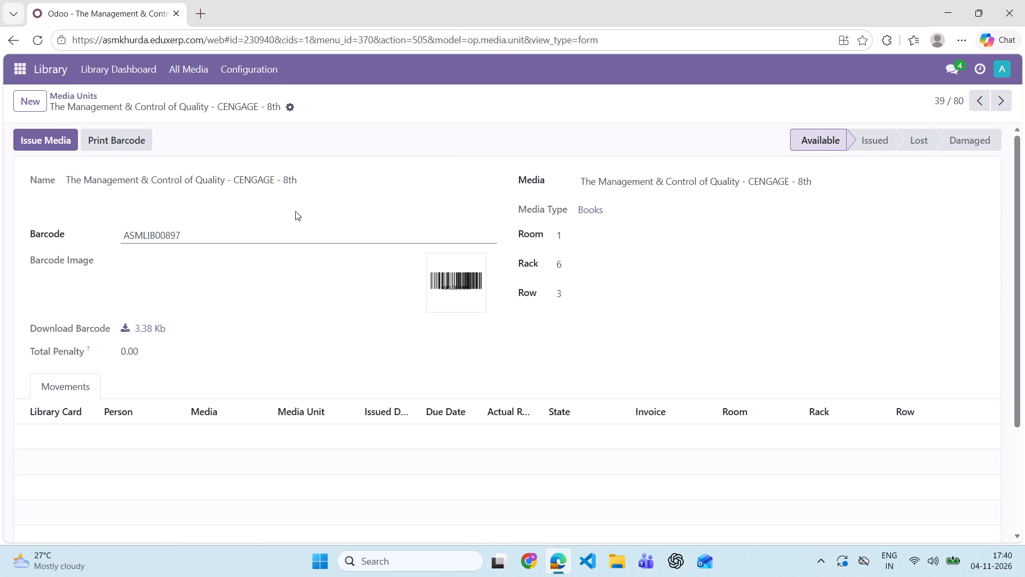
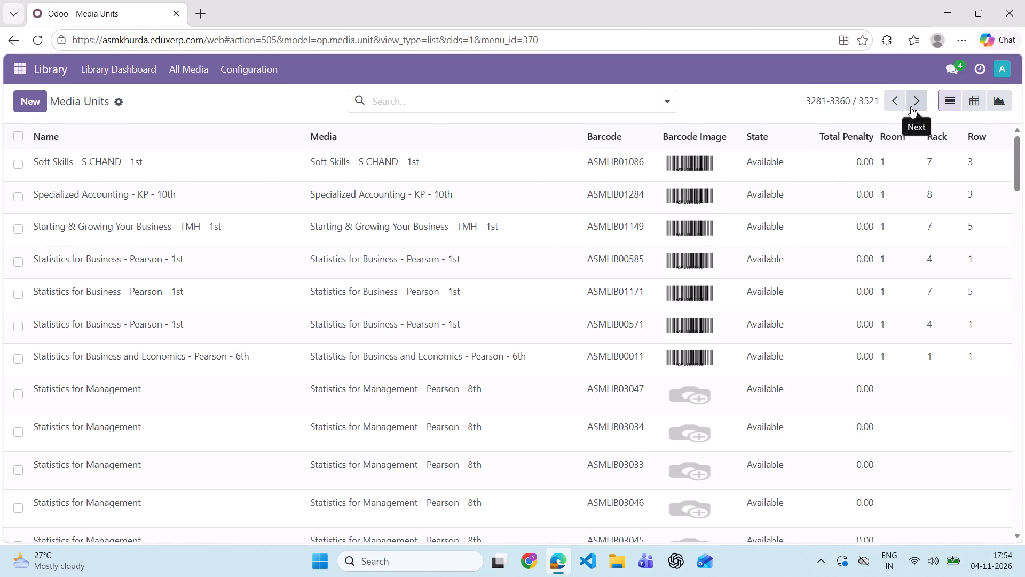
# Browse the remaining Media Units records through to the end of the list and go back one page.
pyautogui.click(911, 106)
pyautogui.click(911, 106)
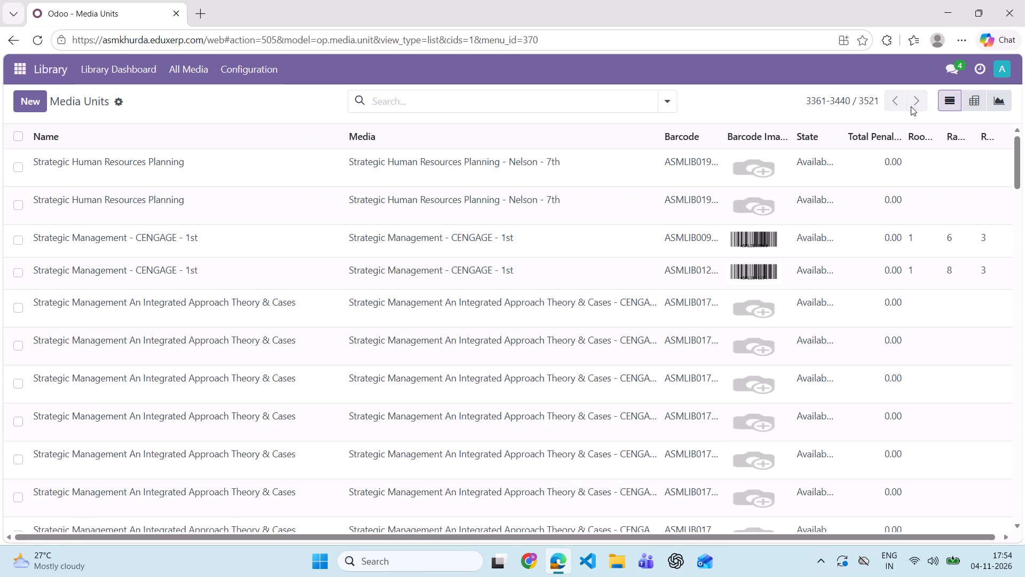
pyautogui.click(911, 106)
pyautogui.click(892, 100)
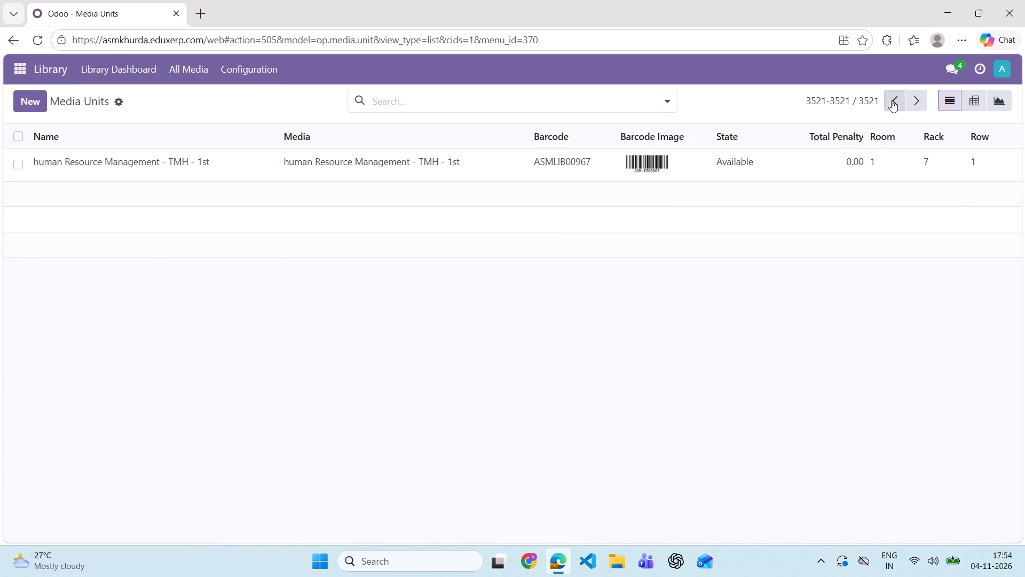
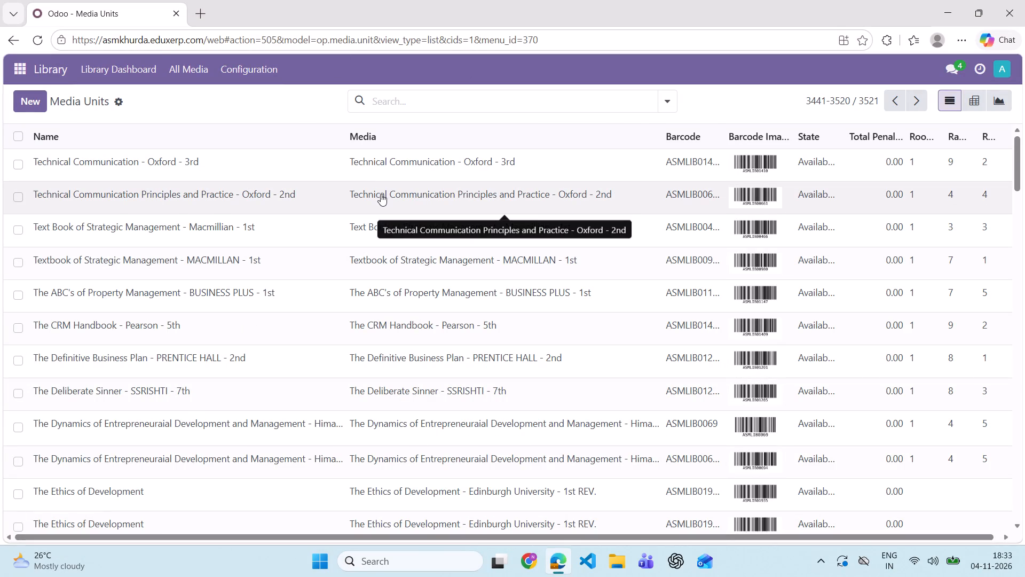
# Inspect the Technical Communication - Oxford - 3rd unit record with its barcode, and return to the Media Units list.
pyautogui.click(250, 163)
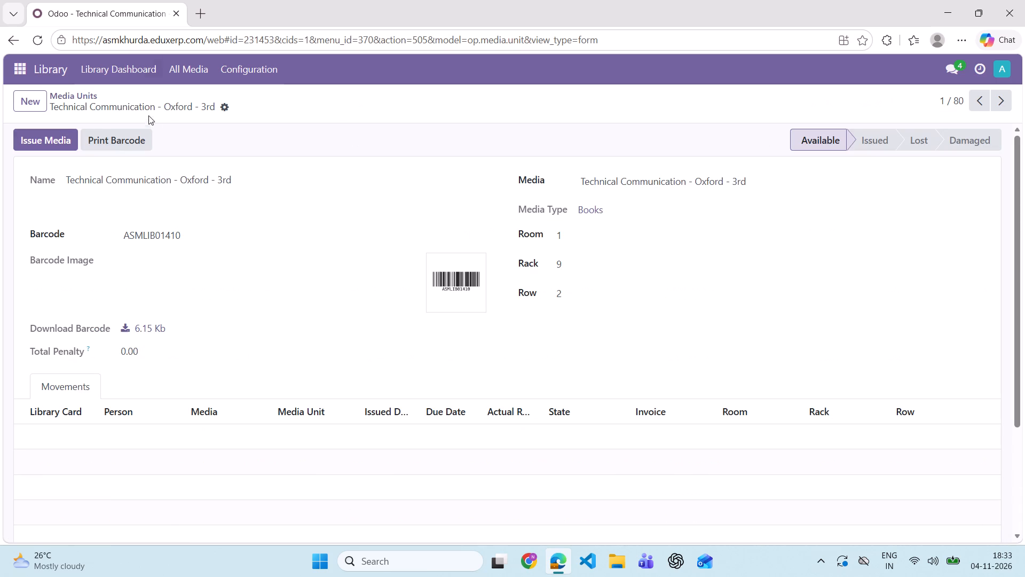
pyautogui.click(85, 95)
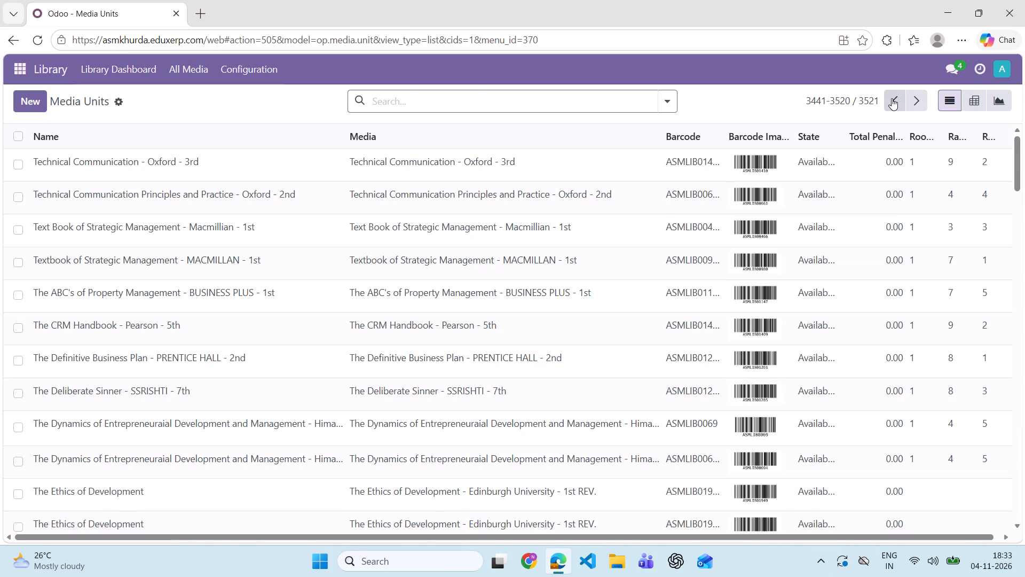
# Regenerate the barcode image of the previous page's rack 6 Strategic Management - CENGAGE - 1st unit by saving barcode ASMLIB0090, then ASMLIB00900.
pyautogui.click(892, 98)
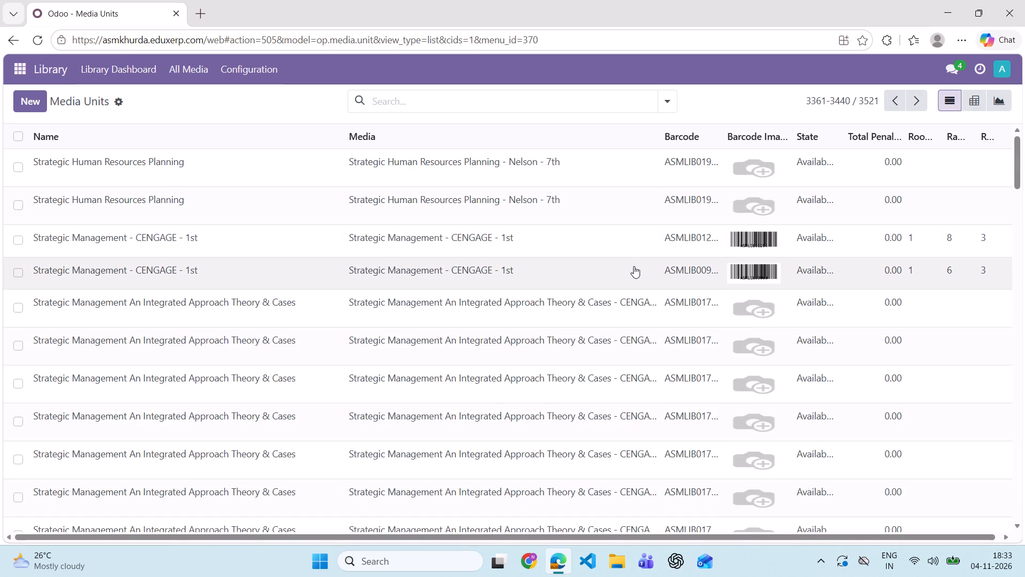
pyautogui.click(634, 266)
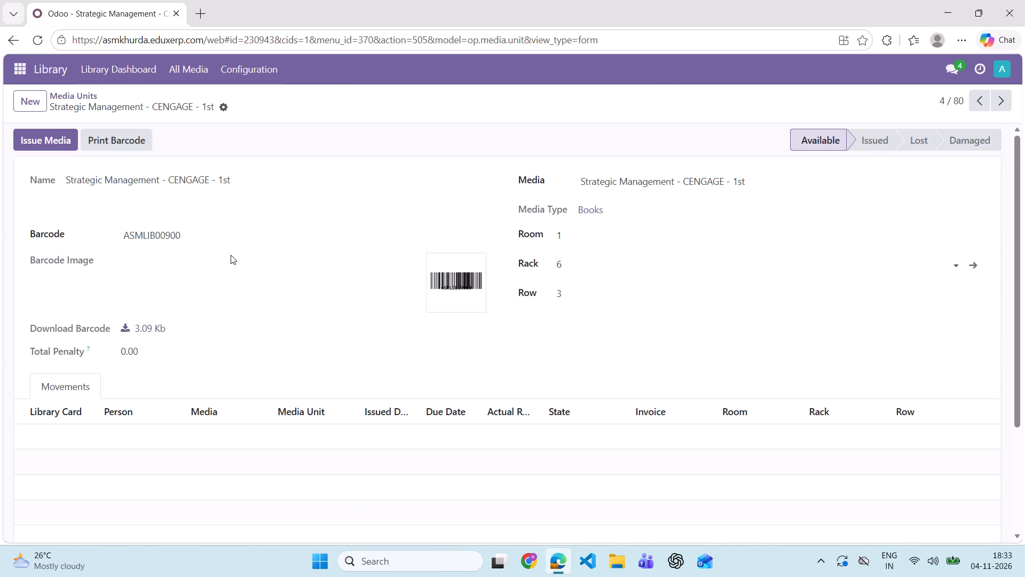
pyautogui.click(229, 234)
pyautogui.press('BackSpace')
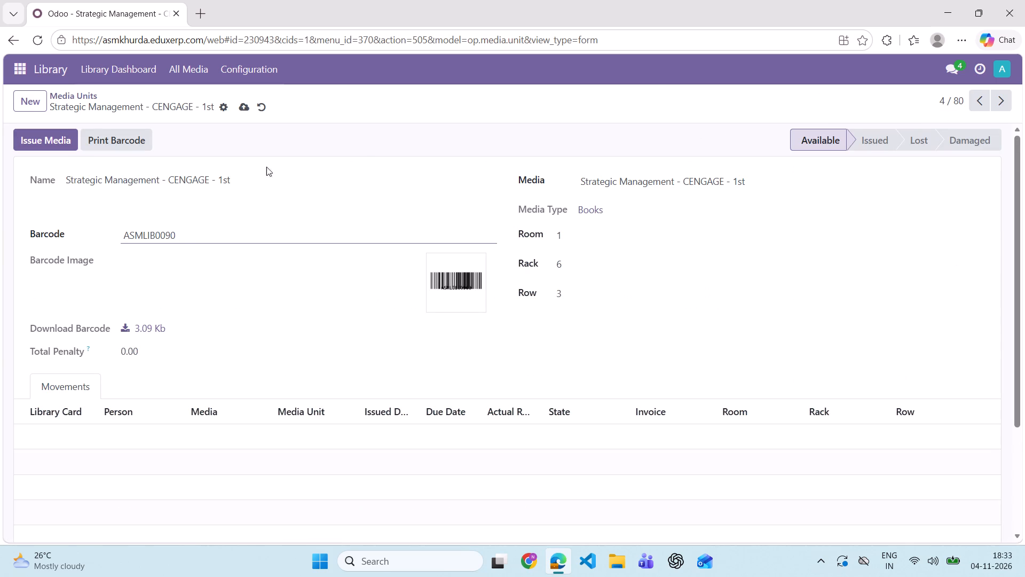
pyautogui.click(247, 110)
pyautogui.click(190, 239)
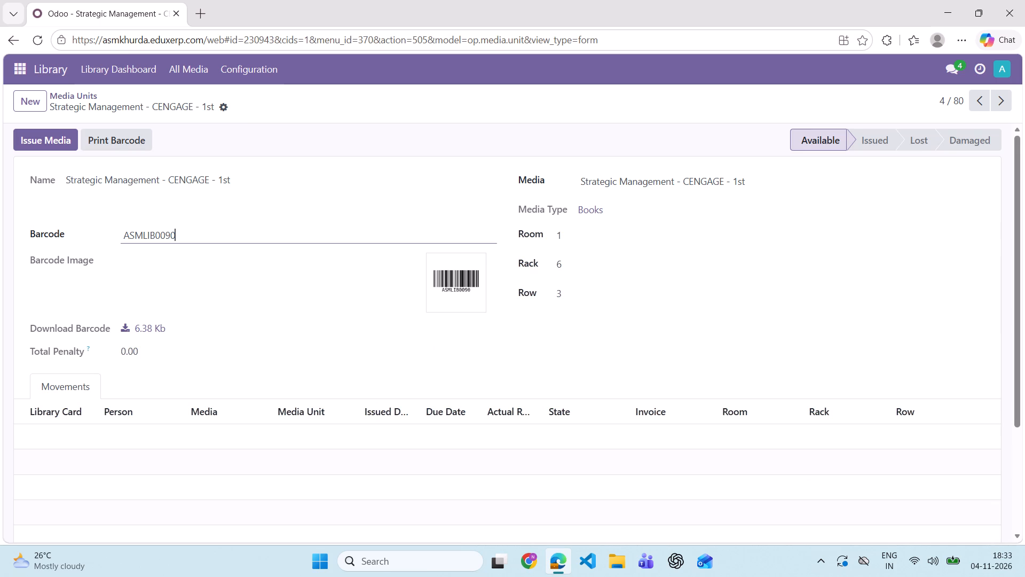
pyautogui.press('0')
pyautogui.click(242, 106)
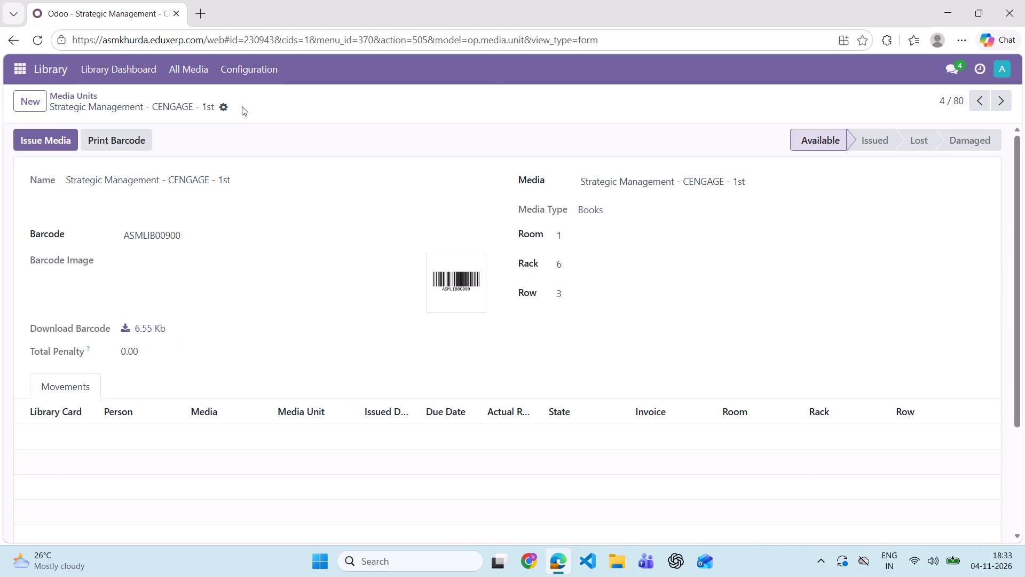
pyautogui.click(91, 94)
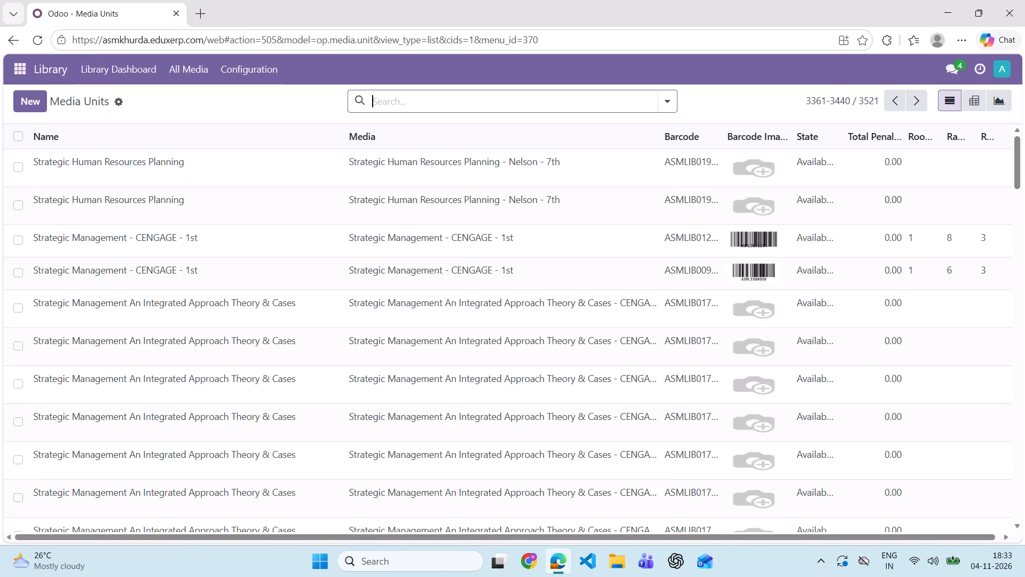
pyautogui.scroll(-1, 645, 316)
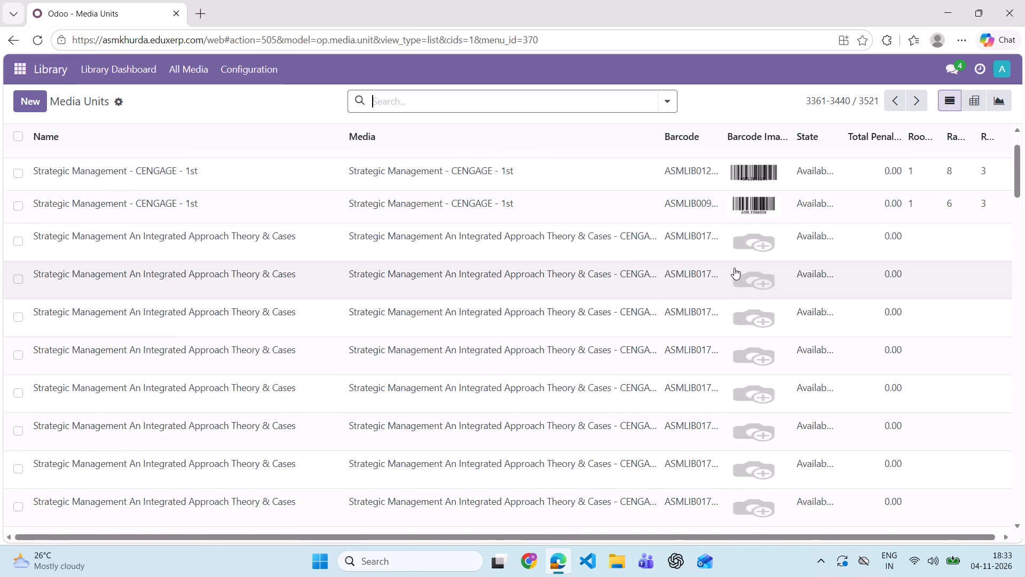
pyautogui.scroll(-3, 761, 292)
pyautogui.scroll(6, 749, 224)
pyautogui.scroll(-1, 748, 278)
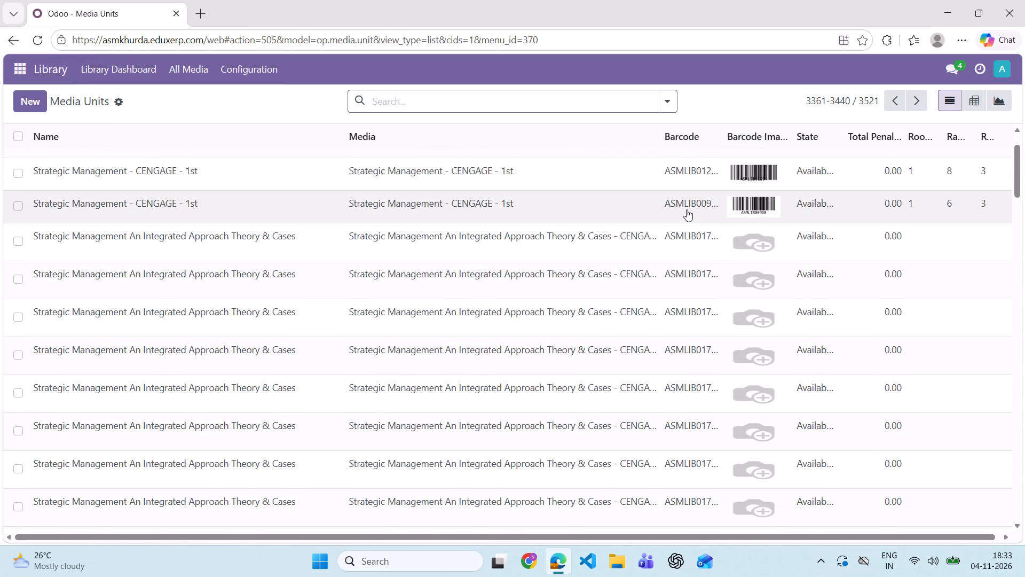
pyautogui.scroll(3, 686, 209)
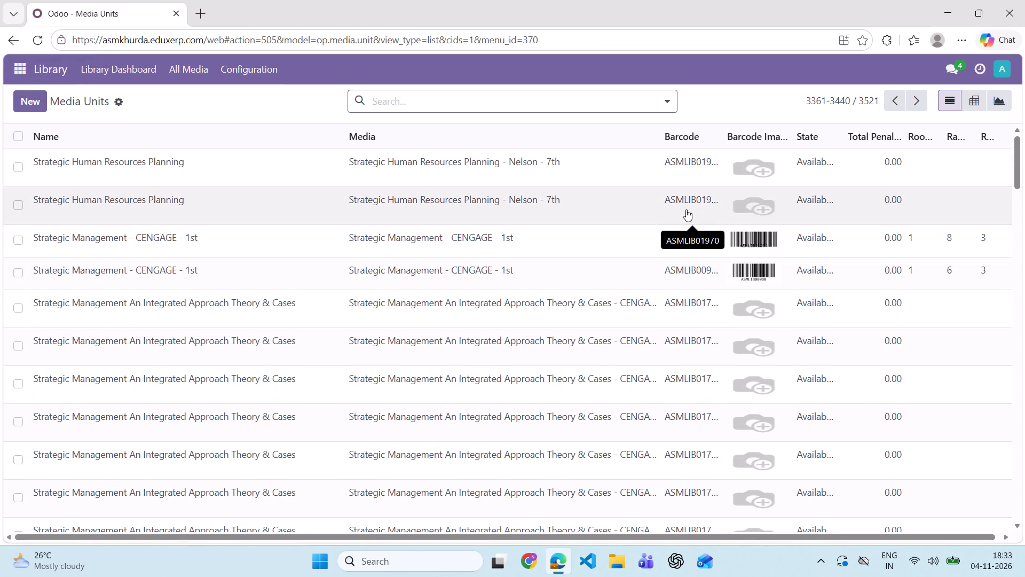